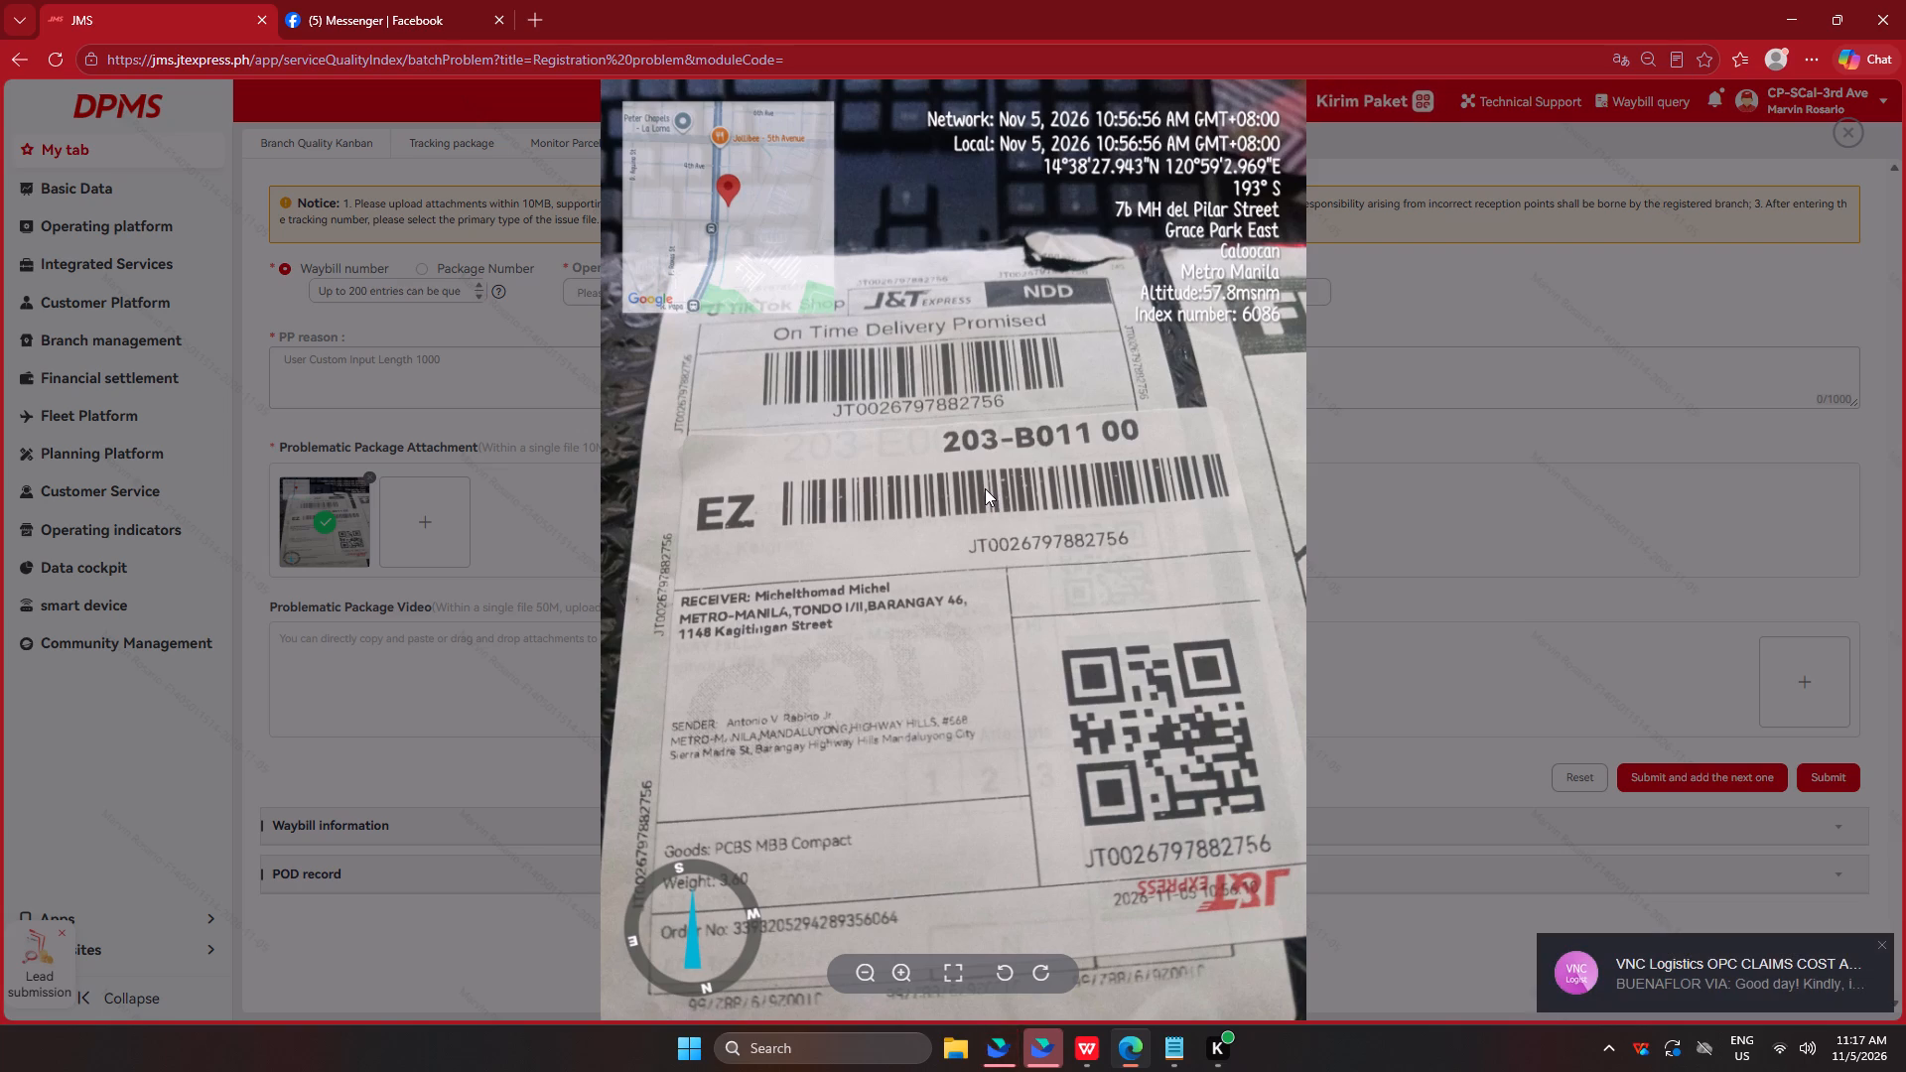
{"action": "key", "text": "ctrl+shift+a"}
{"action": "left_click_drag", "start_coordinate": [946, 523], "coordinate": [1201, 585]}
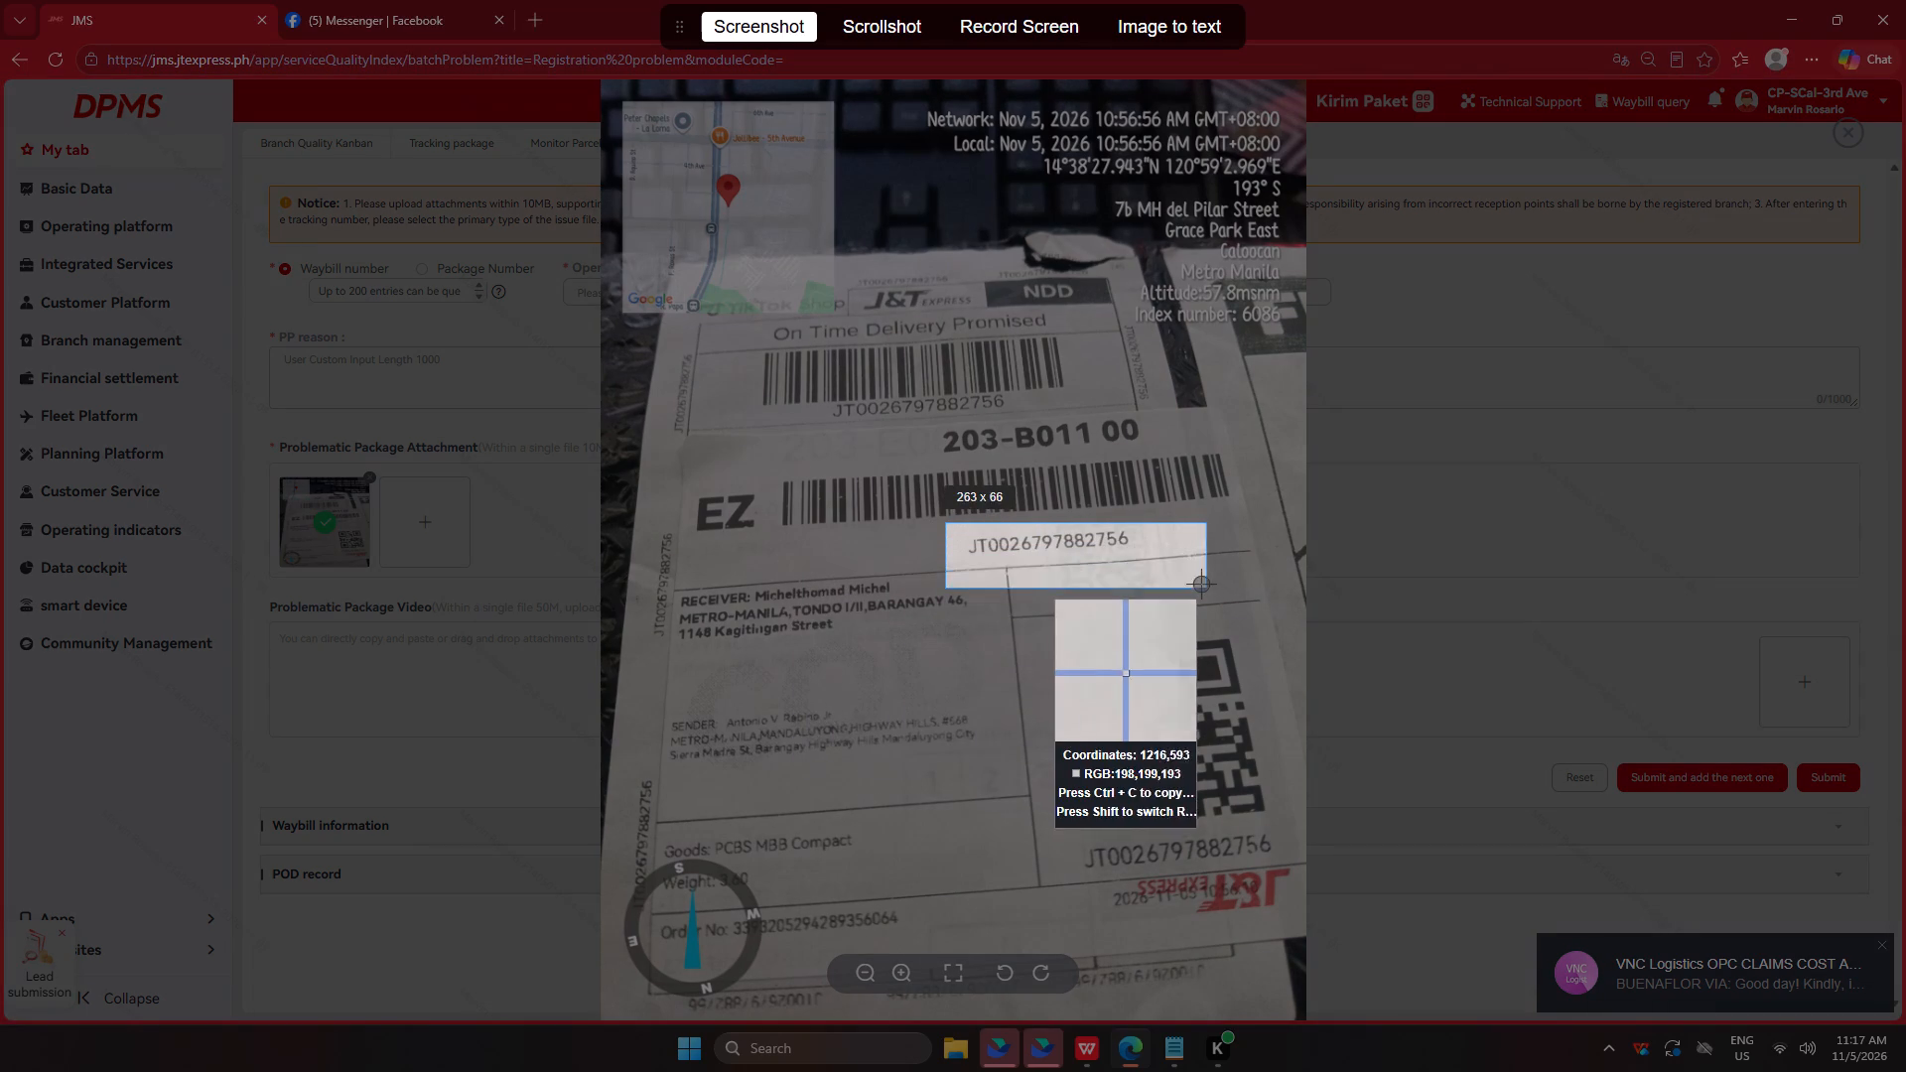
{"action": "left_click_drag", "start_coordinate": [1201, 585], "coordinate": [1136, 573]}
{"action": "left_click", "coordinate": [1167, 22]}
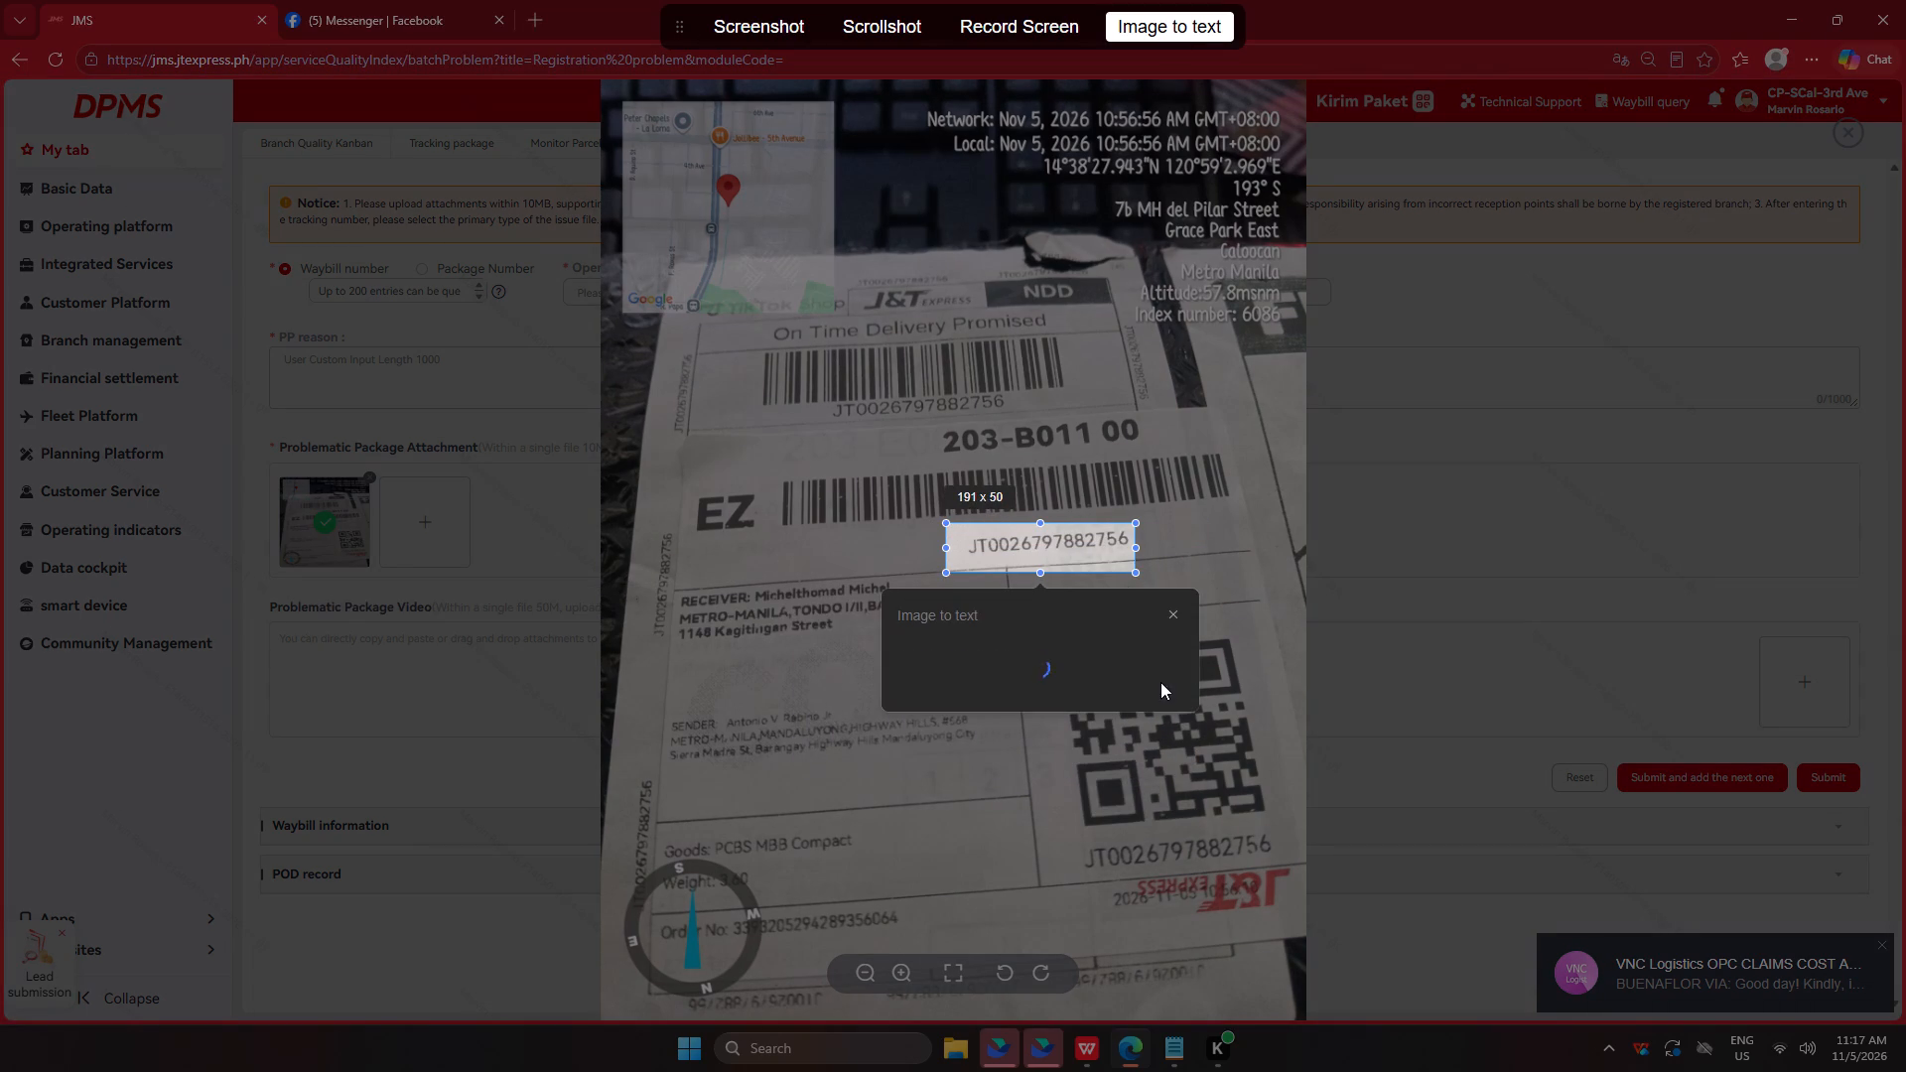
{"action": "left_click_drag", "start_coordinate": [1160, 720], "coordinate": [1157, 734]}
{"action": "left_click", "coordinate": [1157, 734]}
{"action": "left_click", "coordinate": [1502, 432]}
{"action": "left_click", "coordinate": [367, 287]}
{"action": "key", "text": "ctrl+v"}
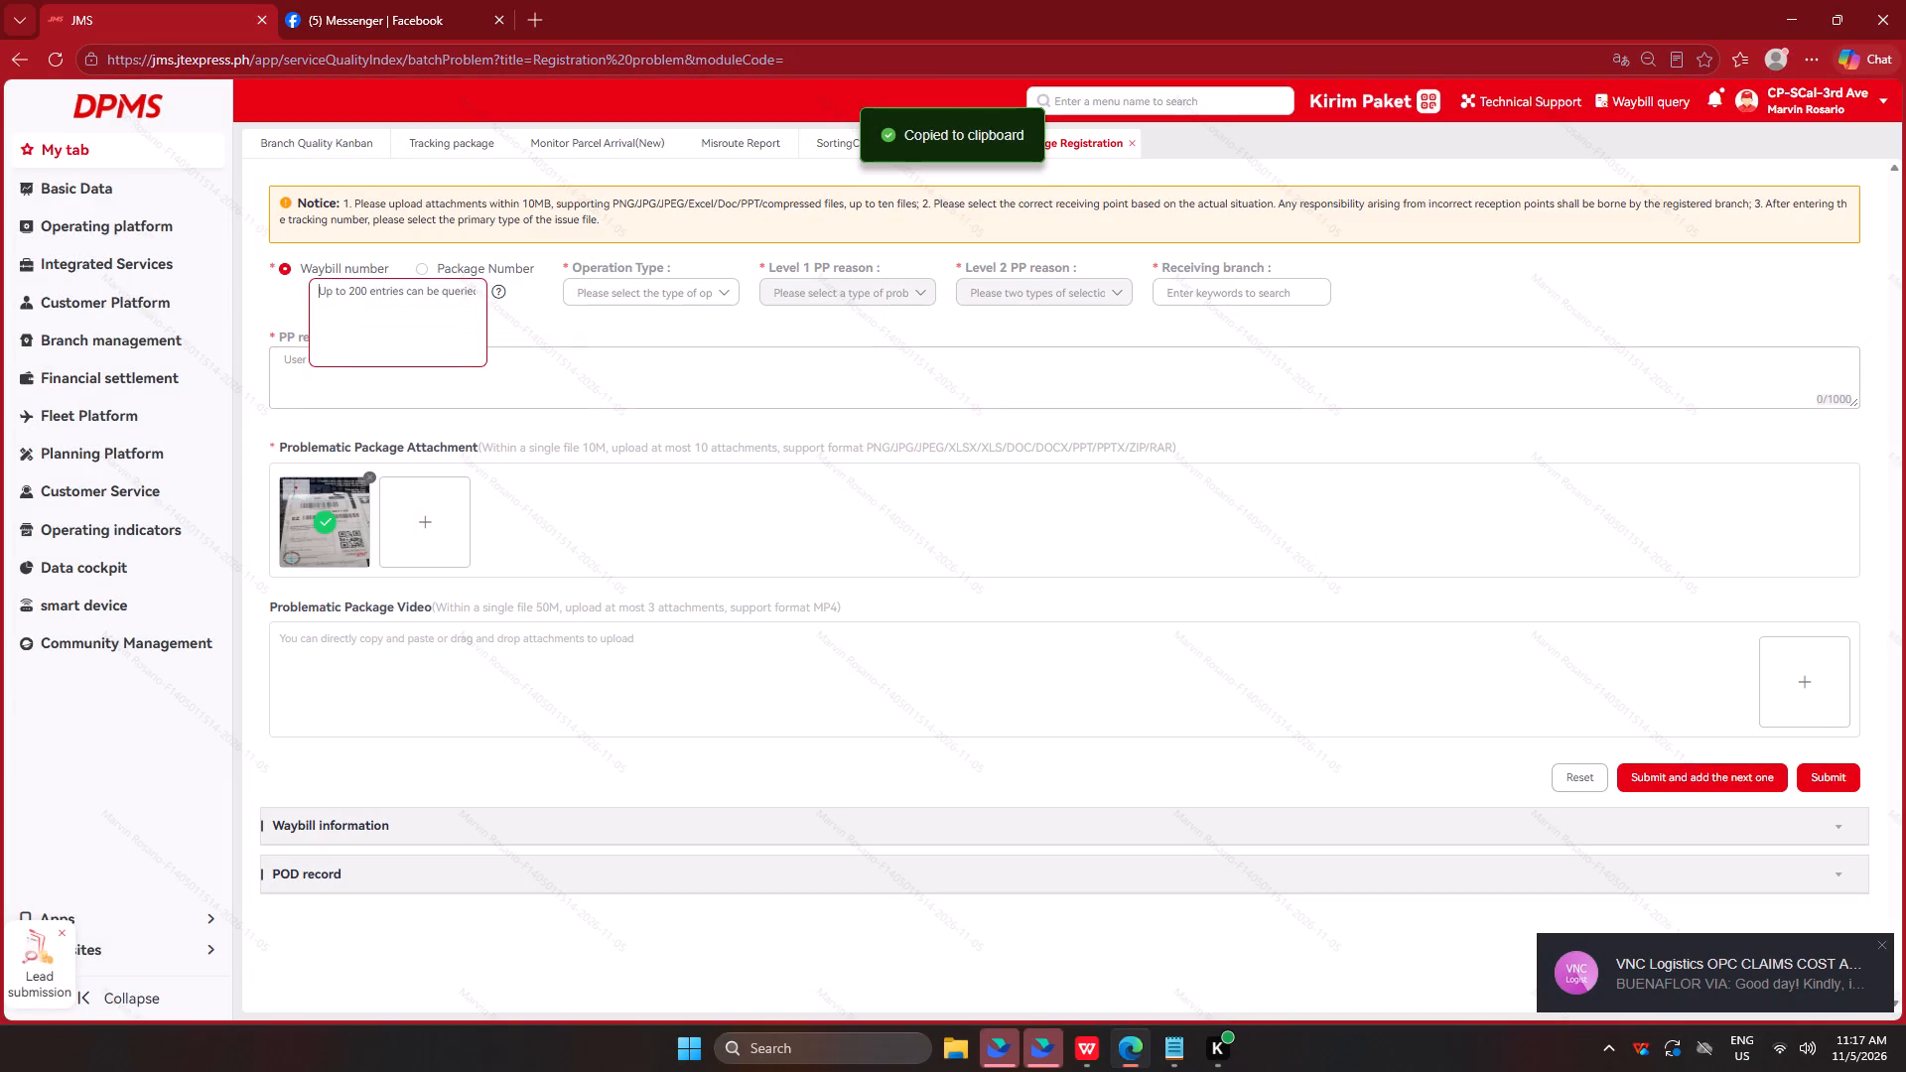
{"action": "left_click", "coordinate": [680, 344]}
Classify the problem: operation type Delivery, Level 1 PP reason Wrongly sorted, Level 2 PP reason Distribute Warehouse Missplitting.
{"action": "left_click", "coordinate": [702, 287]}
{"action": "left_click", "coordinate": [654, 432]}
{"action": "left_click", "coordinate": [845, 296]}
{"action": "key", "text": "w"}
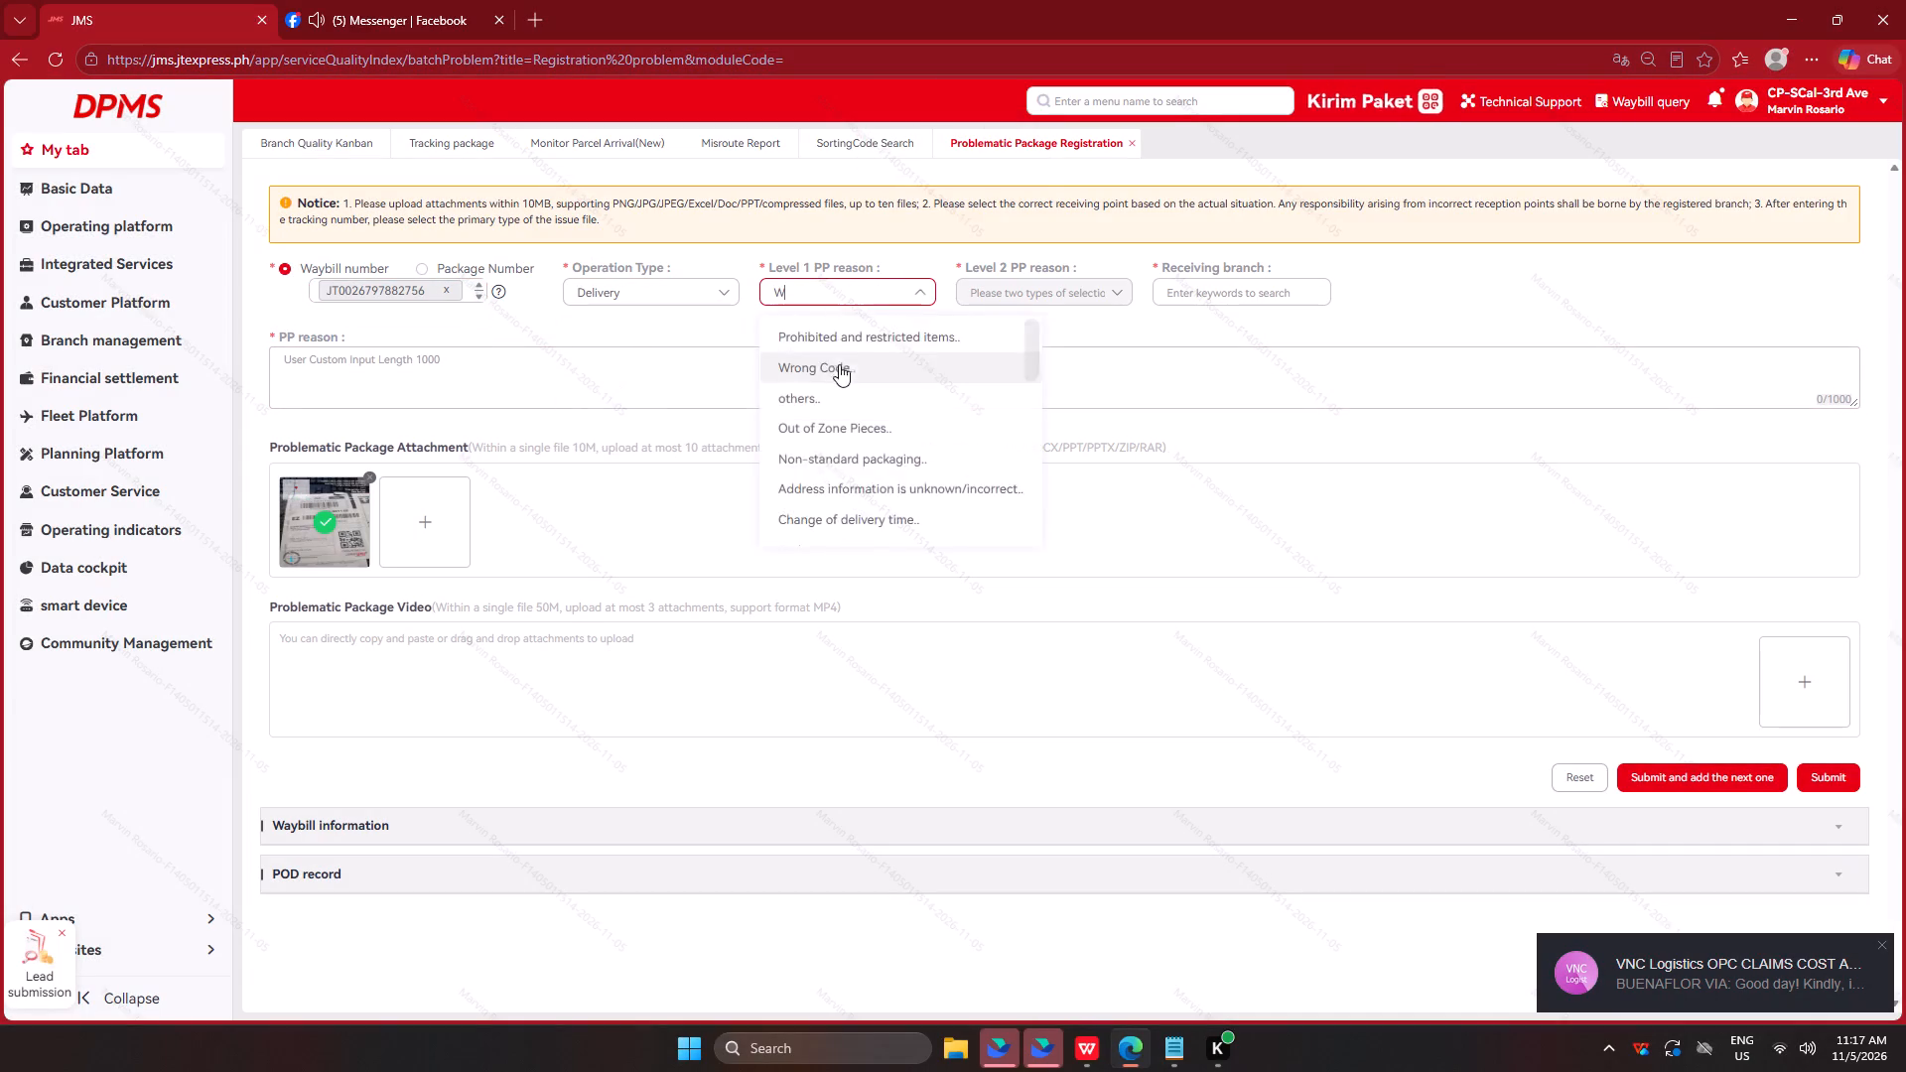
{"action": "key", "text": "r"}
{"action": "left_click", "coordinate": [862, 374]}
{"action": "left_click", "coordinate": [1067, 266]}
{"action": "left_click", "coordinate": [1055, 286]}
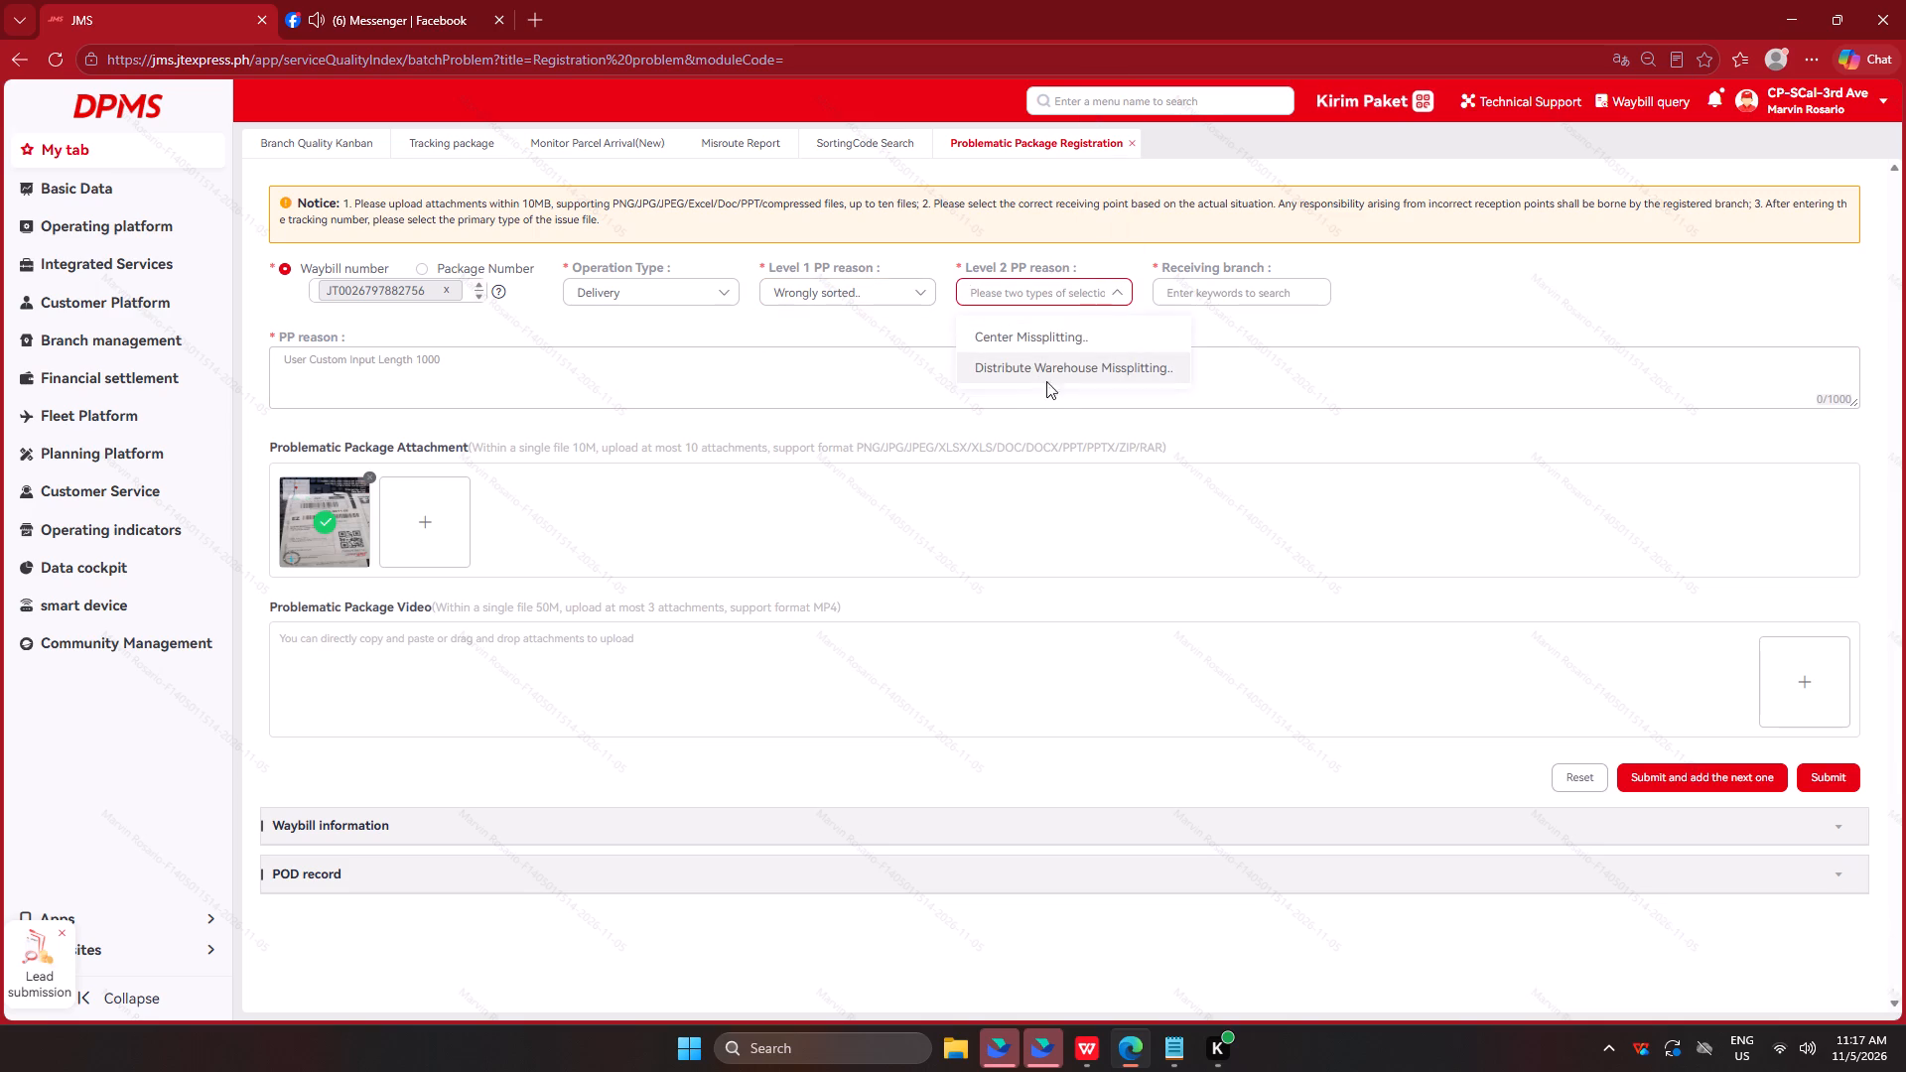
{"action": "left_click", "coordinate": [1058, 370]}
{"action": "left_click_drag", "start_coordinate": [931, 383], "coordinate": [910, 381]}
{"action": "type", "text": "TH"}
{"action": "type", "text": "OS"}
{"action": "key", "text": "space"}
{"action": "key", "text": "BackSpace"}
{"action": "key", "text": "BackSpace"}
{"action": "key", "text": "i"}
{"action": "key", "text": "BackSpace"}
{"action": "key", "text": "BackSpace"}
{"action": "type", "text": "IS PARCEL IS FOR"}
{"action": "key", "text": "space"}
{"action": "key", "text": "ctrl+v"}
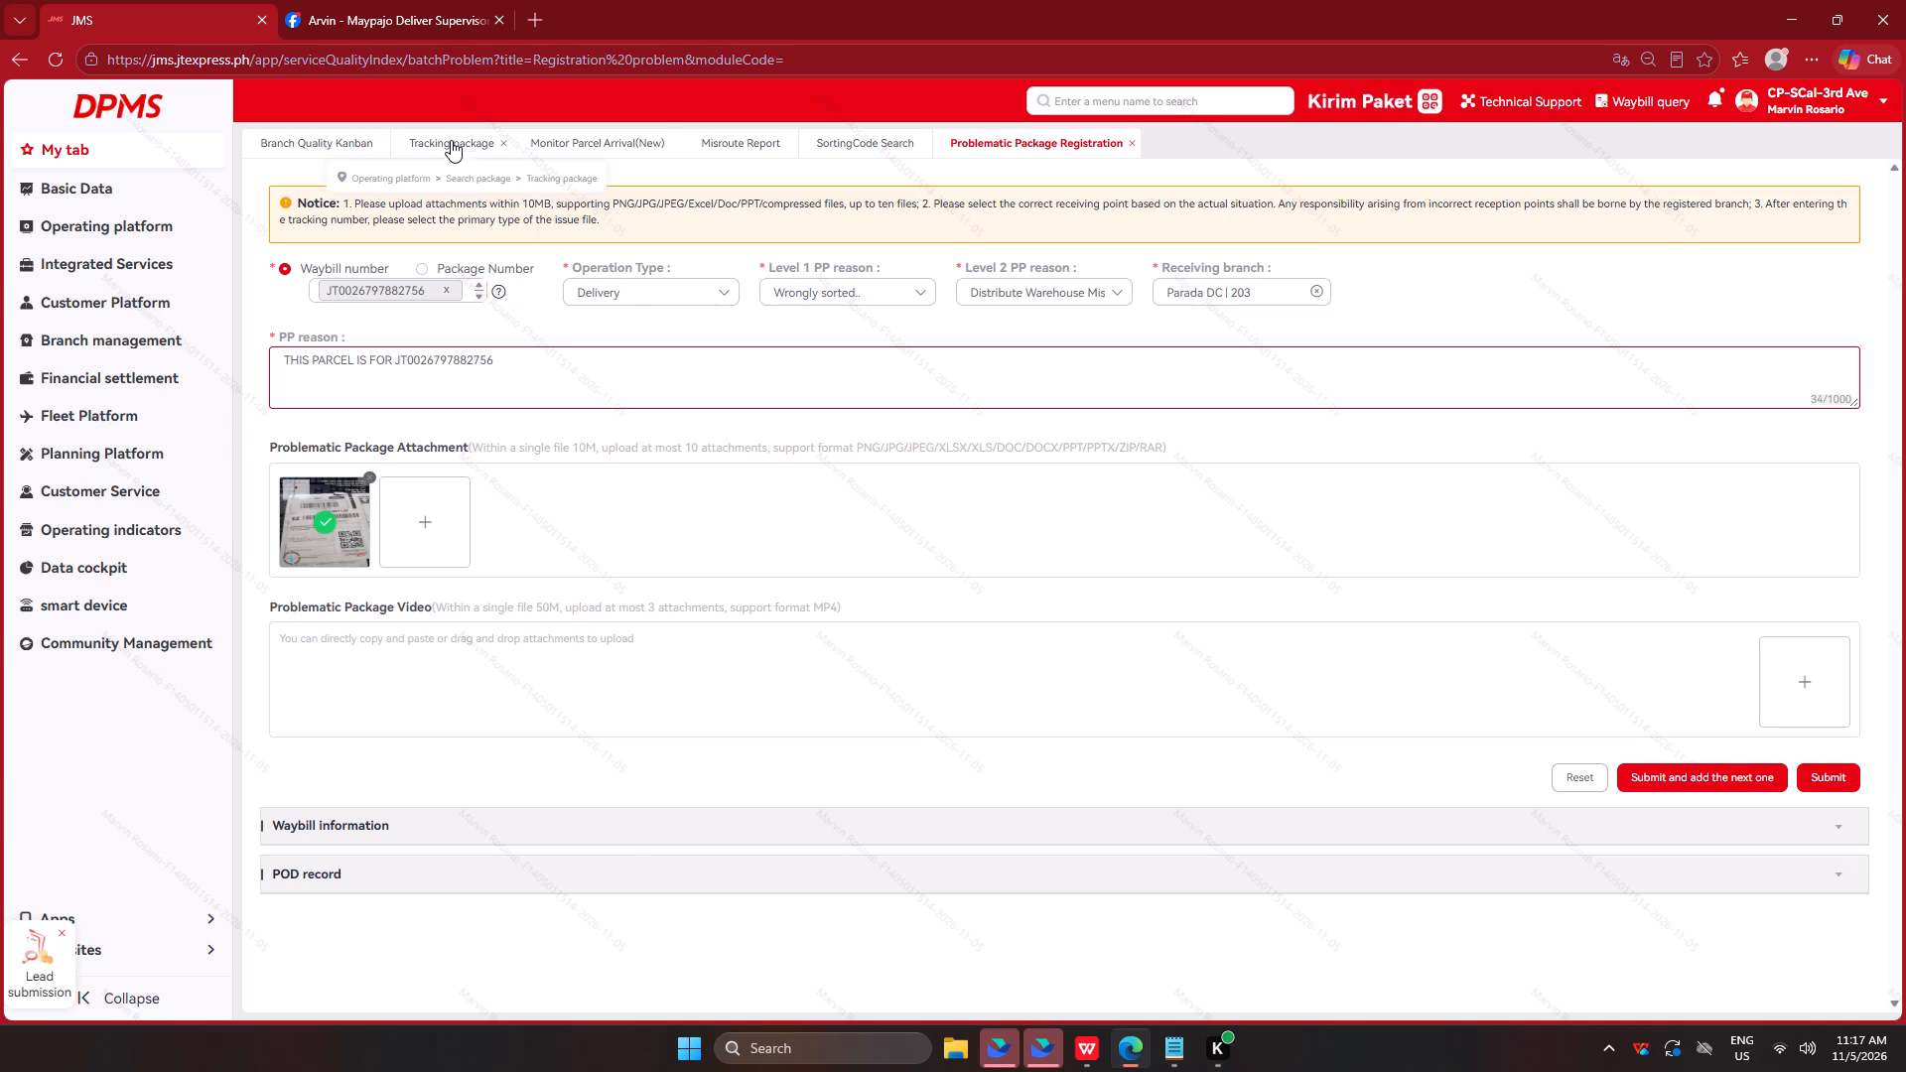
{"action": "left_click", "coordinate": [451, 140]}
{"action": "left_click", "coordinate": [362, 342]}
{"action": "left_click", "coordinate": [358, 304]}
{"action": "key", "text": "ctrl+v"}
{"action": "left_click", "coordinate": [309, 335]}
{"action": "scroll", "coordinate": [1268, 749], "scroll_direction": "down", "scroll_amount": 3}
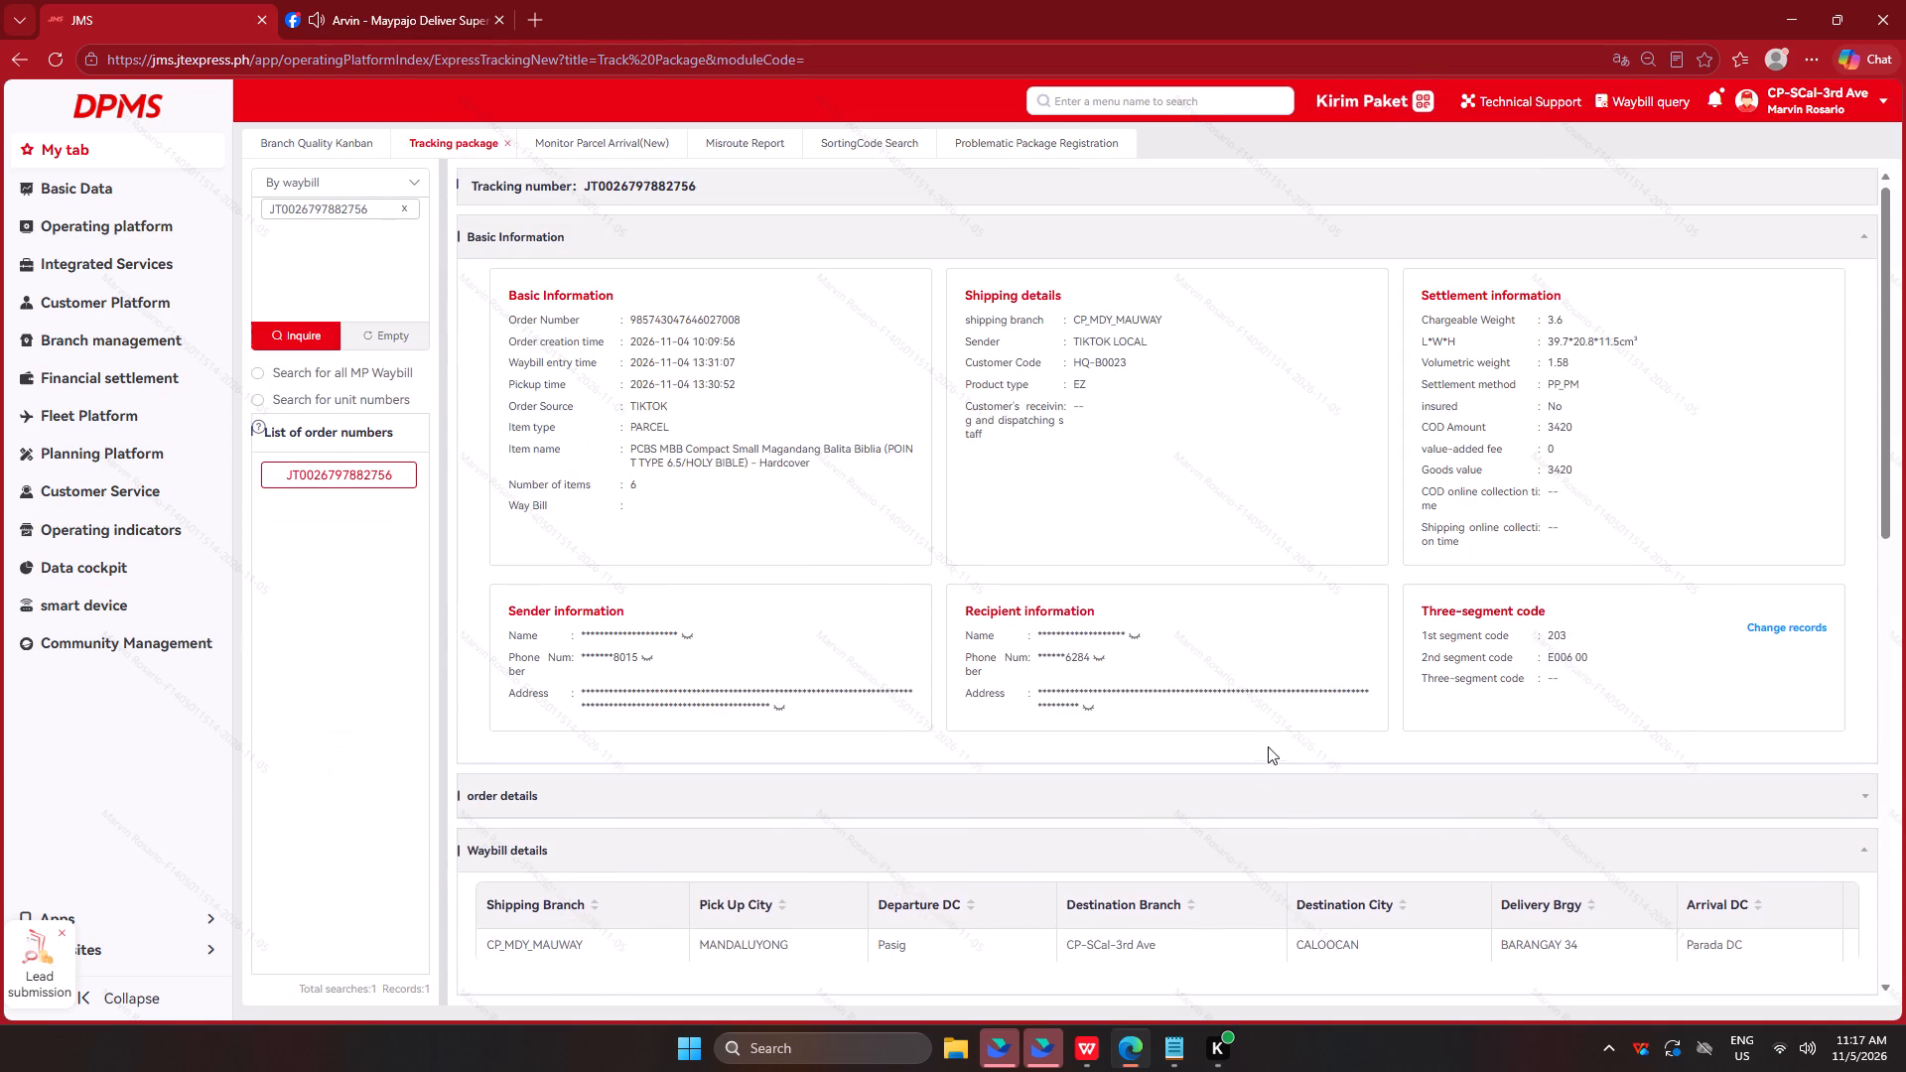
{"action": "scroll", "coordinate": [1268, 746], "scroll_direction": "down", "scroll_amount": 2}
{"action": "left_click", "coordinate": [1109, 450]}
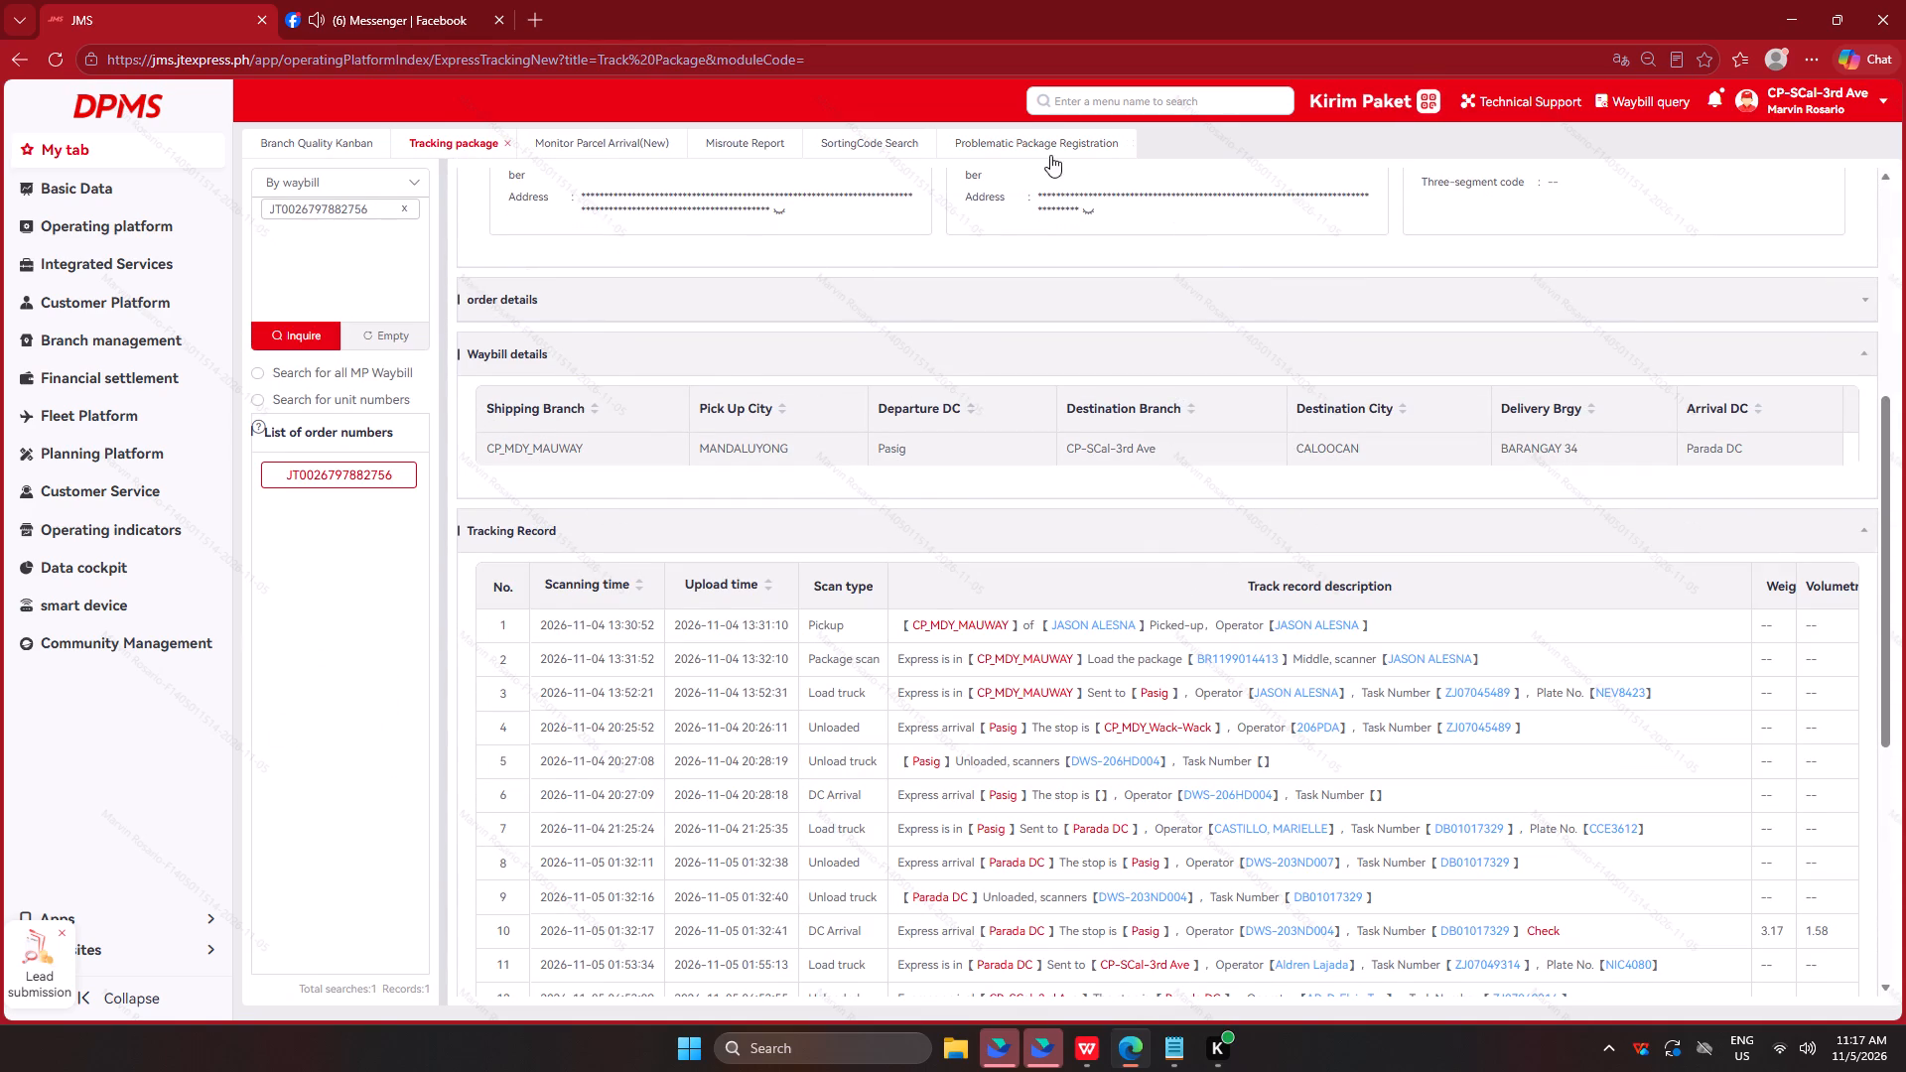
Open the Misroute Report and examine the segment codes and updated correct branch names of the reported parcels.
{"action": "left_click", "coordinate": [1055, 147]}
{"action": "left_click", "coordinate": [730, 134]}
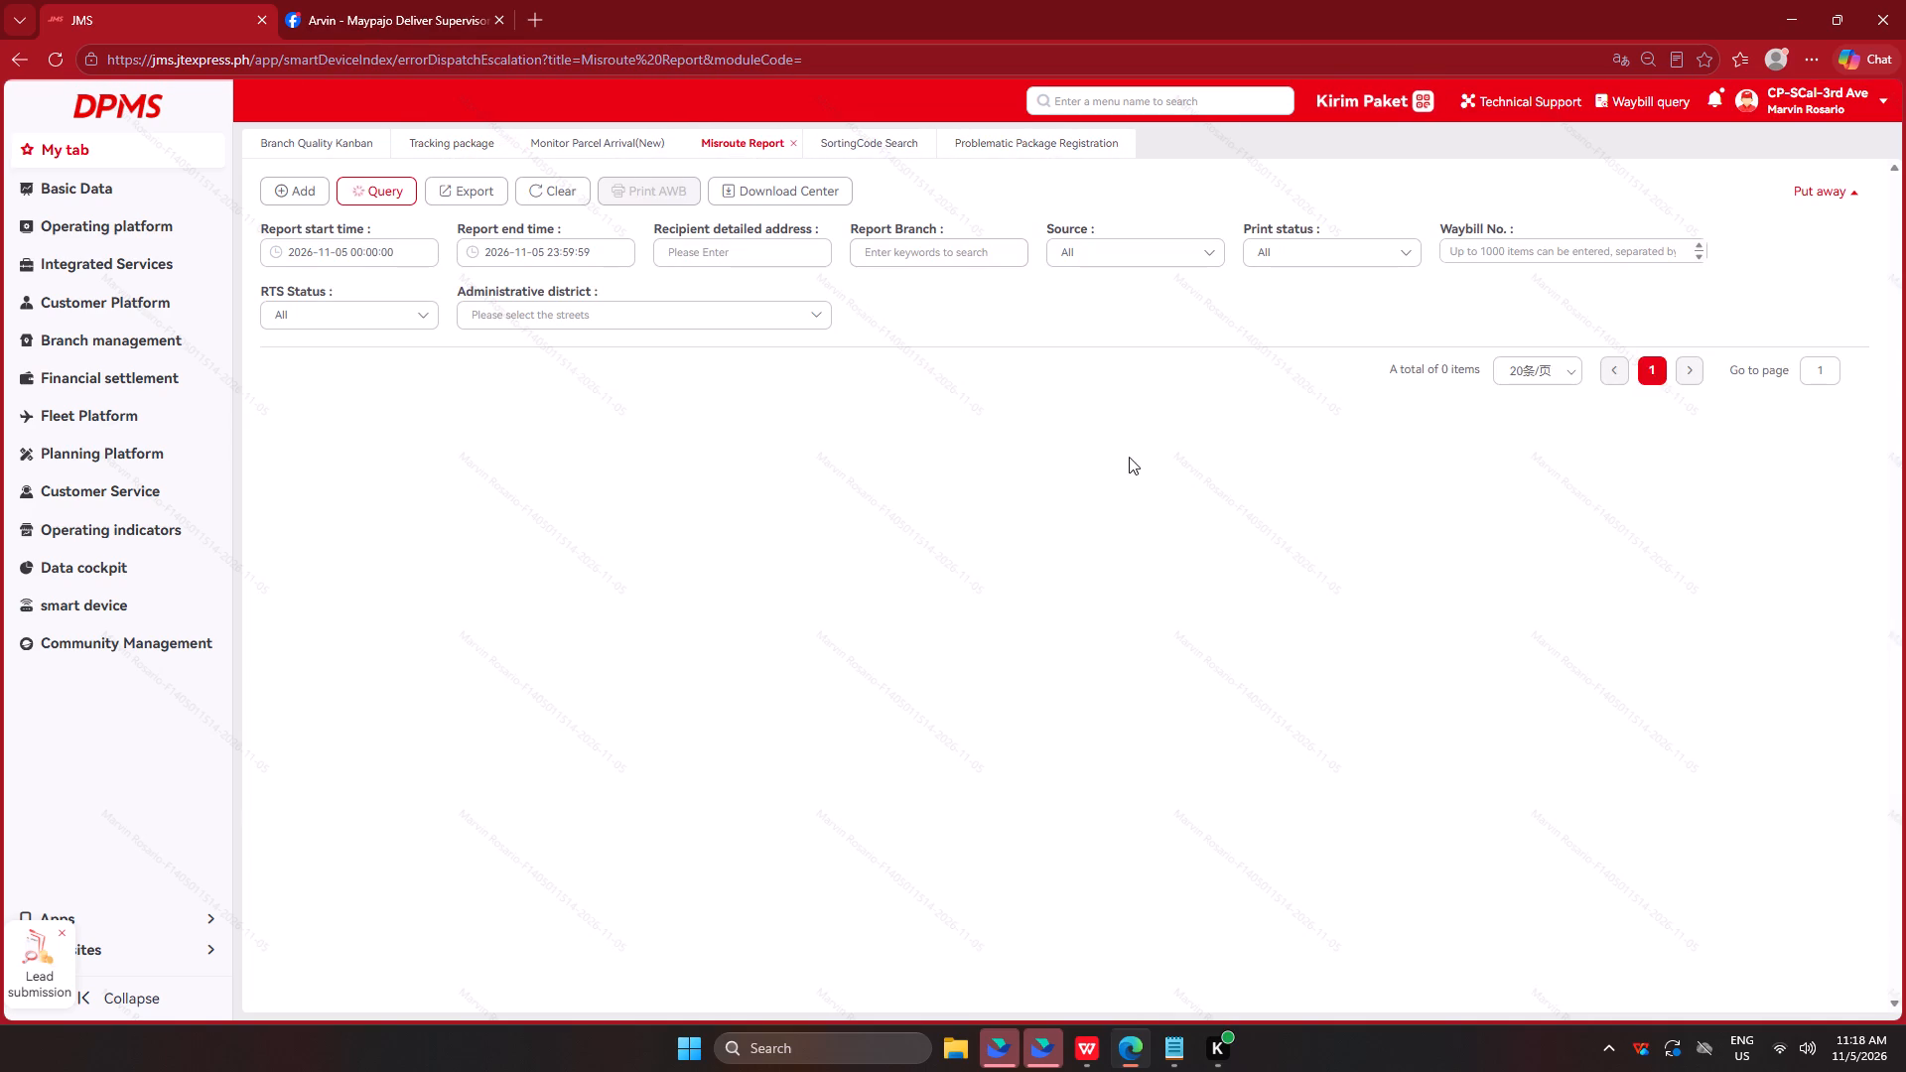
{"action": "left_click_drag", "start_coordinate": [777, 947], "coordinate": [1108, 961]}
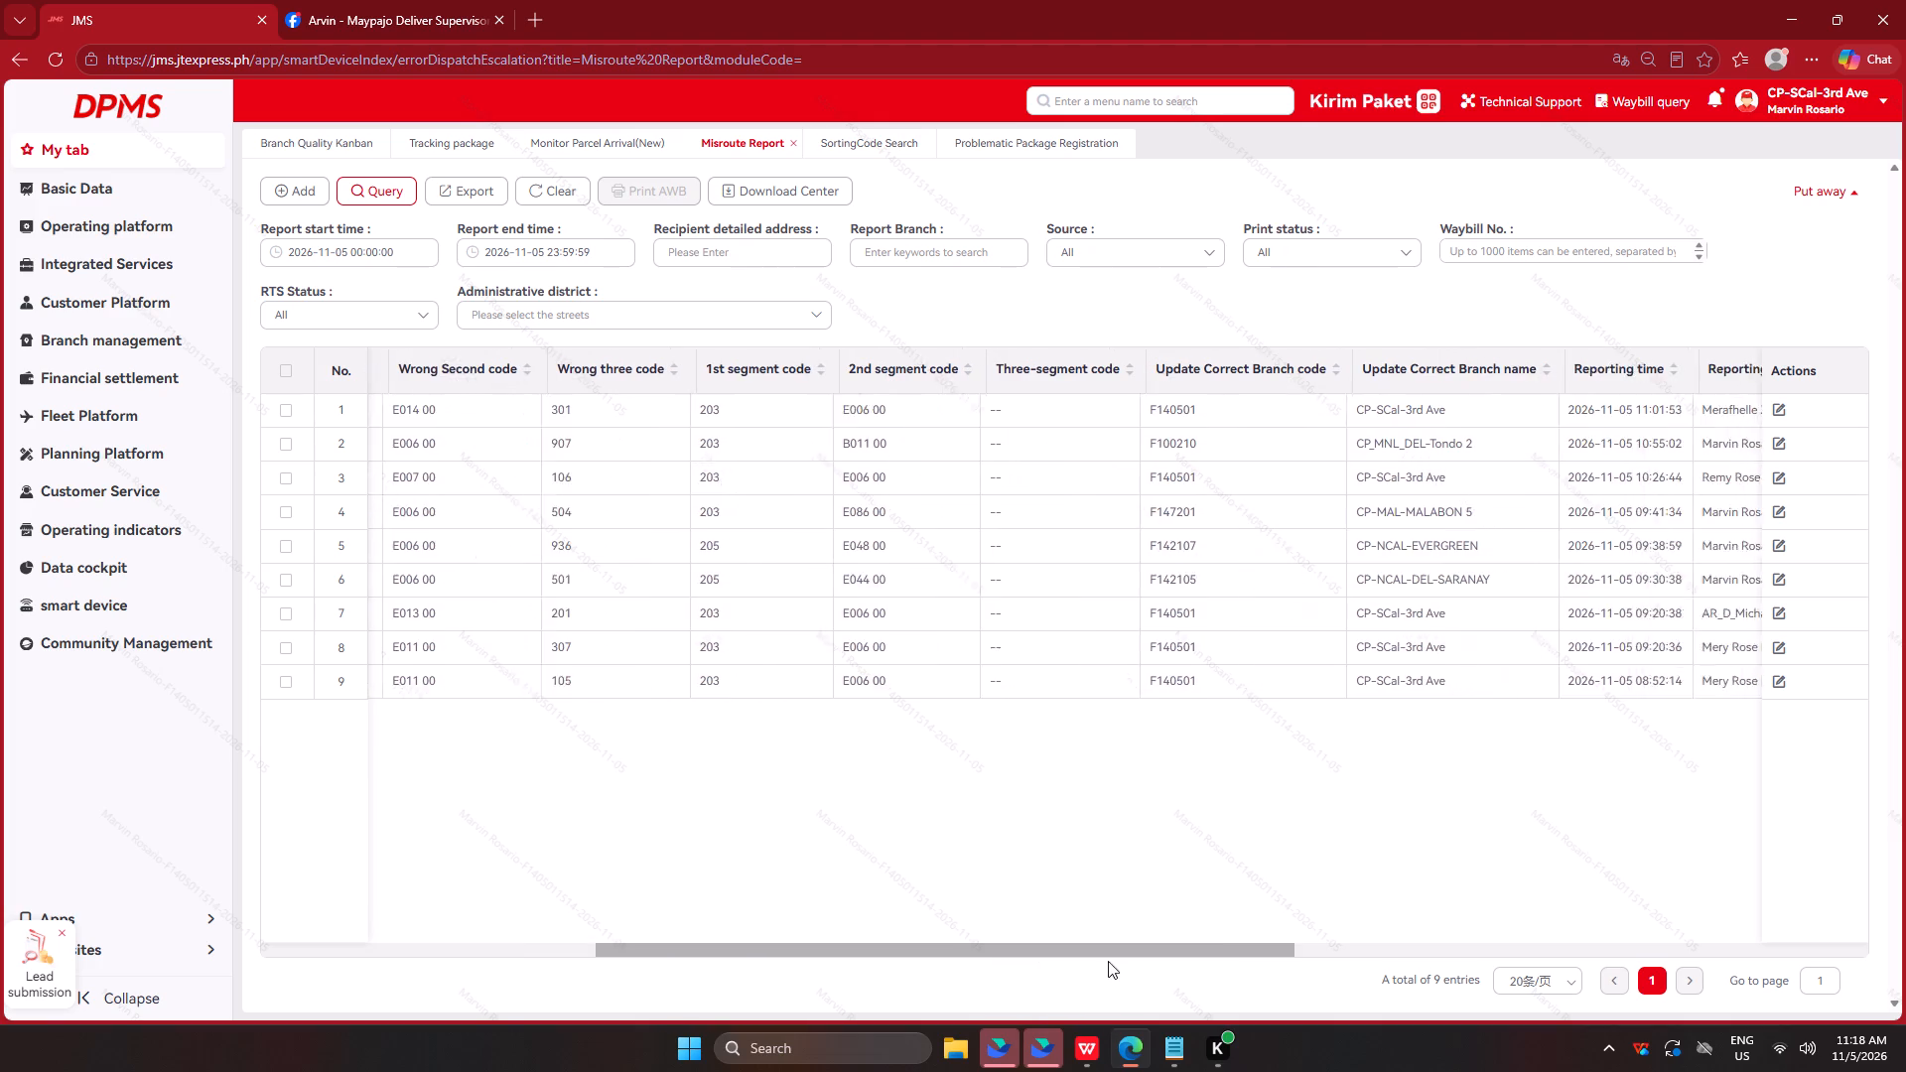
{"action": "left_click_drag", "start_coordinate": [1108, 961], "coordinate": [1217, 965]}
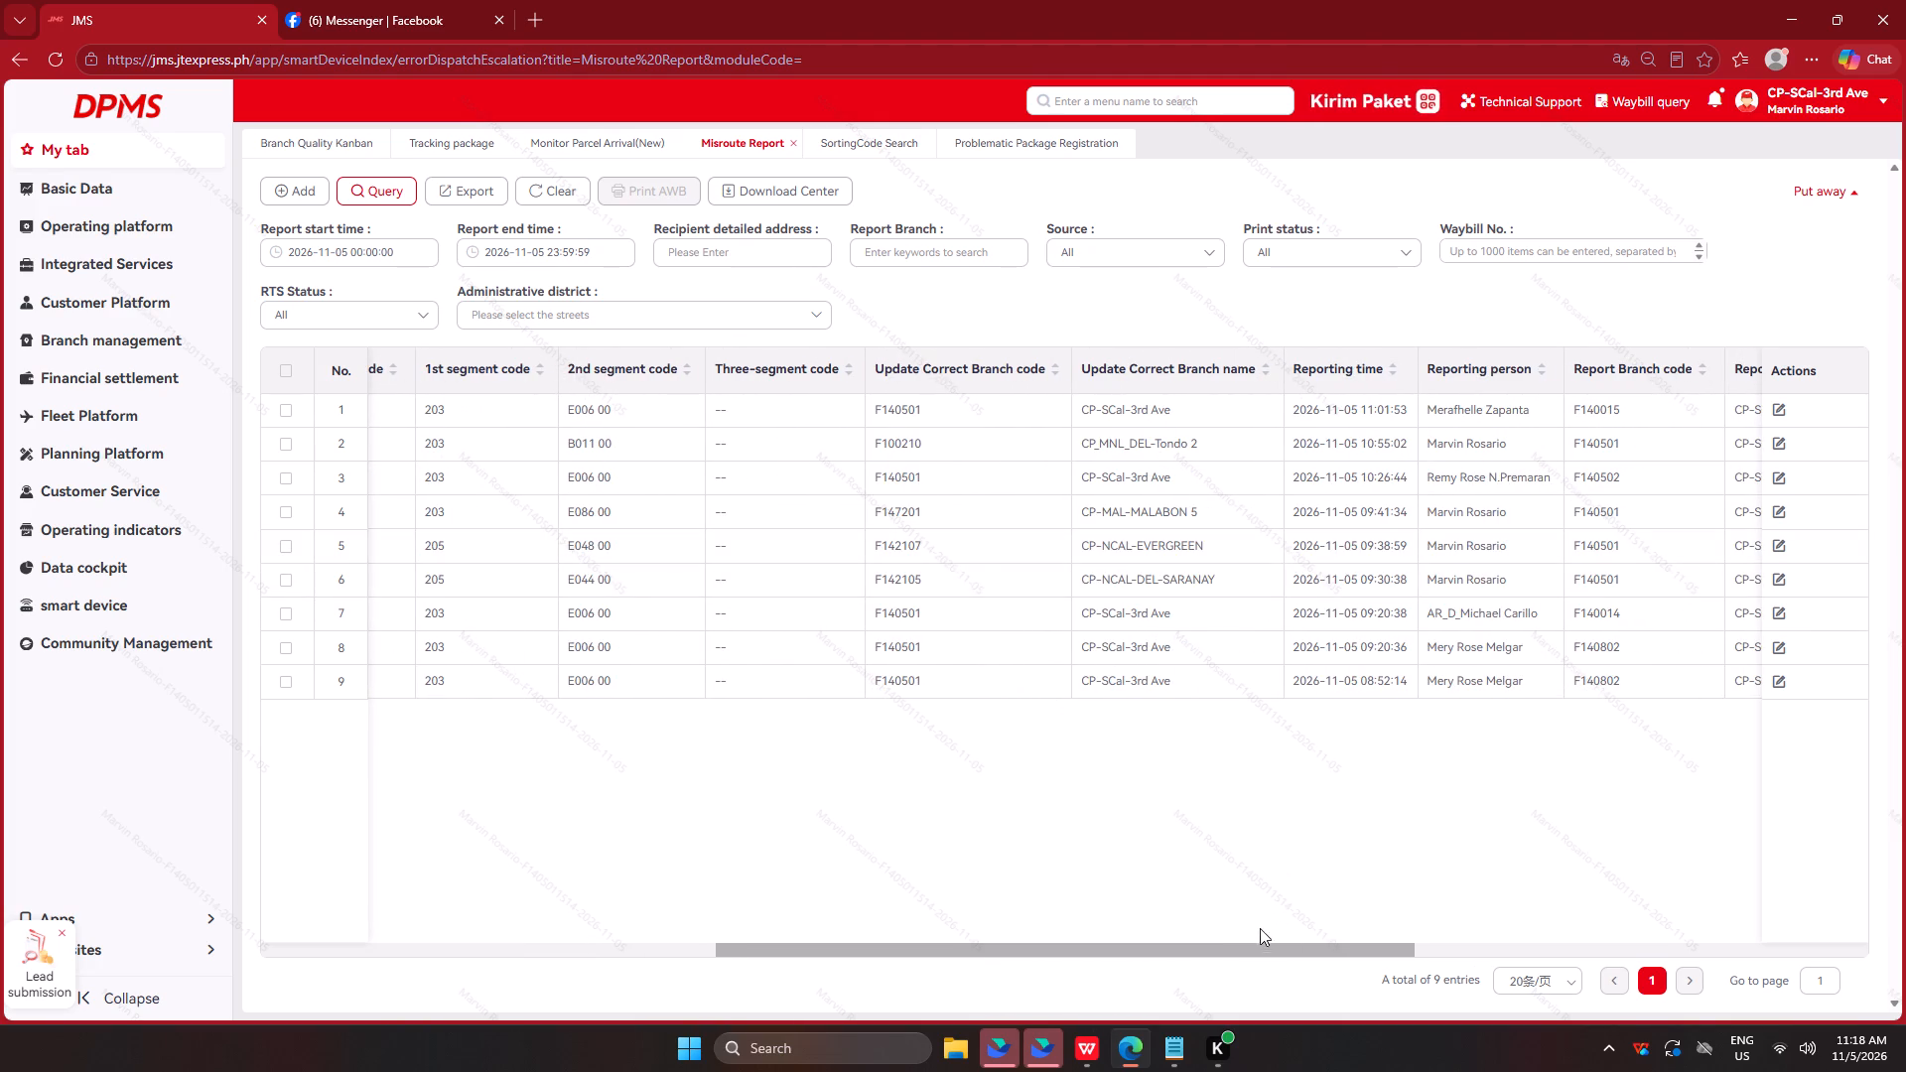
{"action": "left_click", "coordinate": [1501, 260]}
{"action": "key", "text": "ctrl+v"}
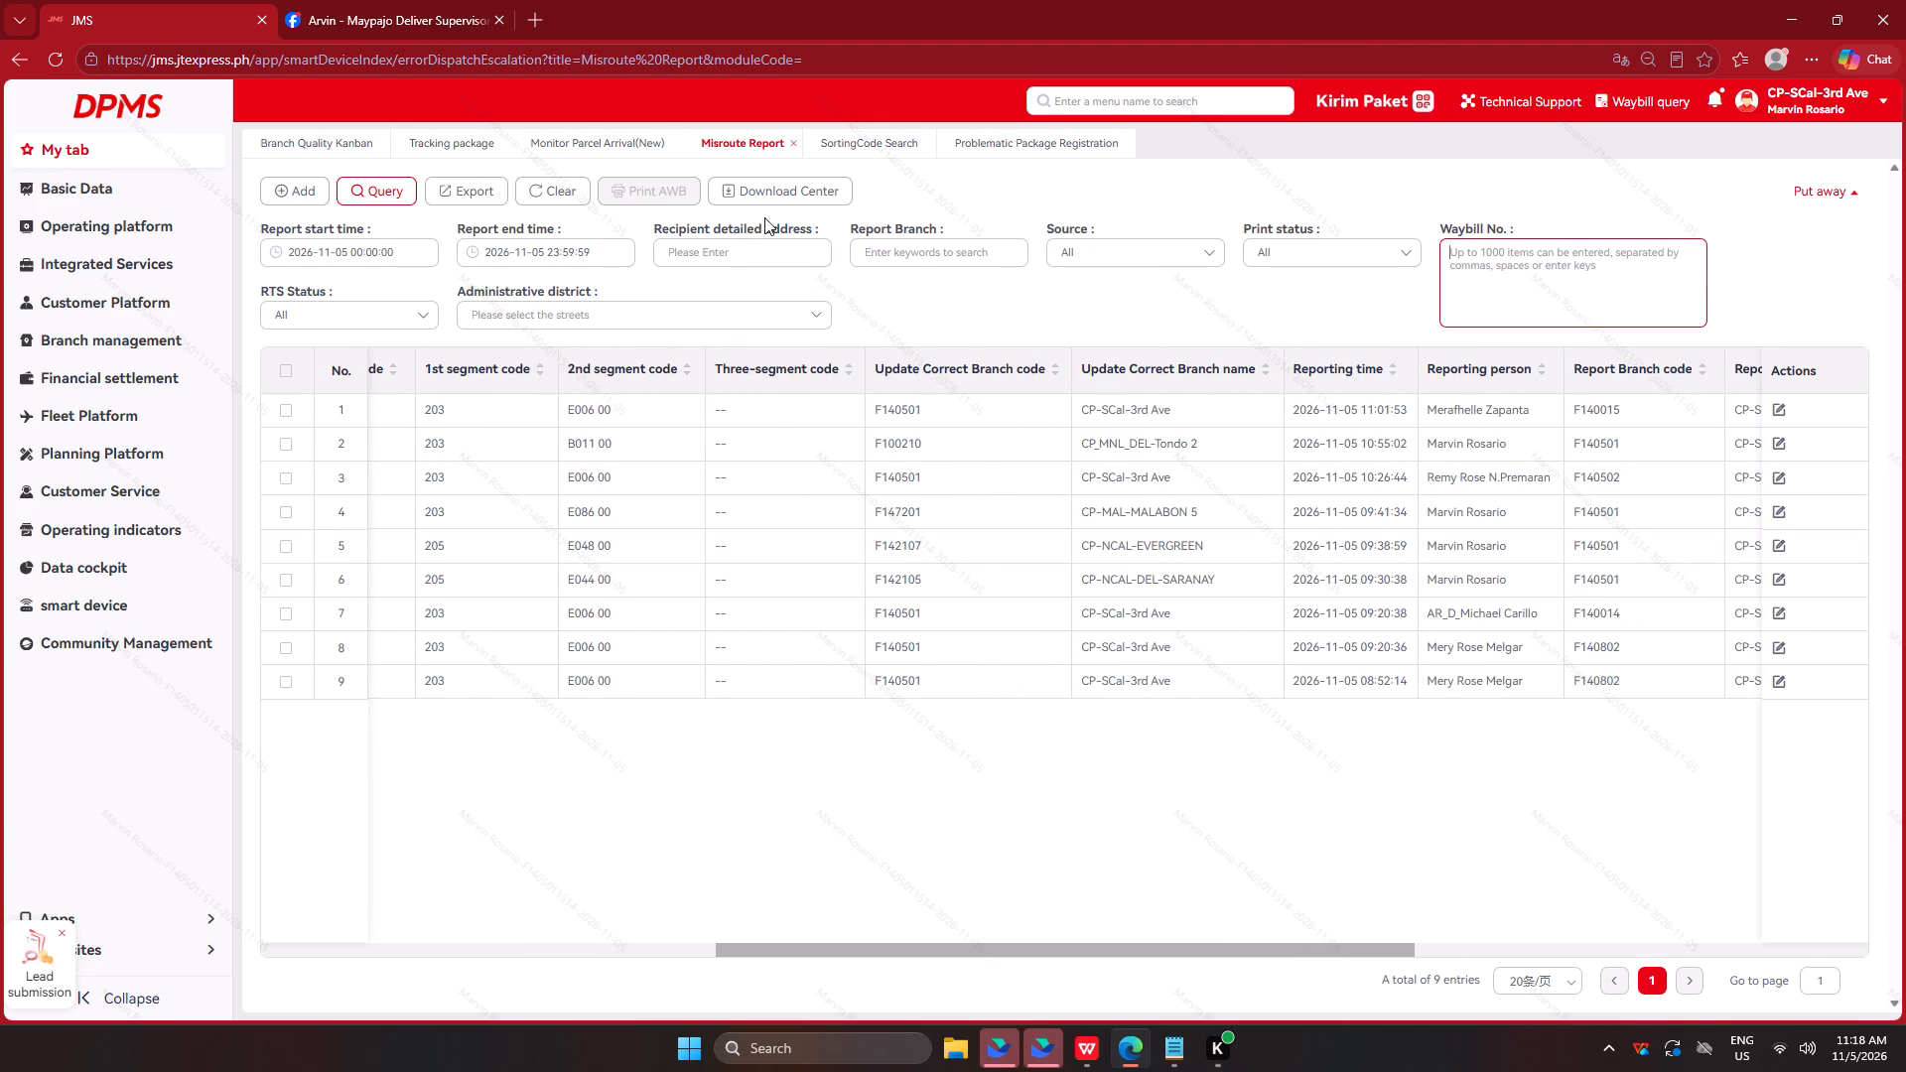
{"action": "left_click", "coordinate": [405, 189]}
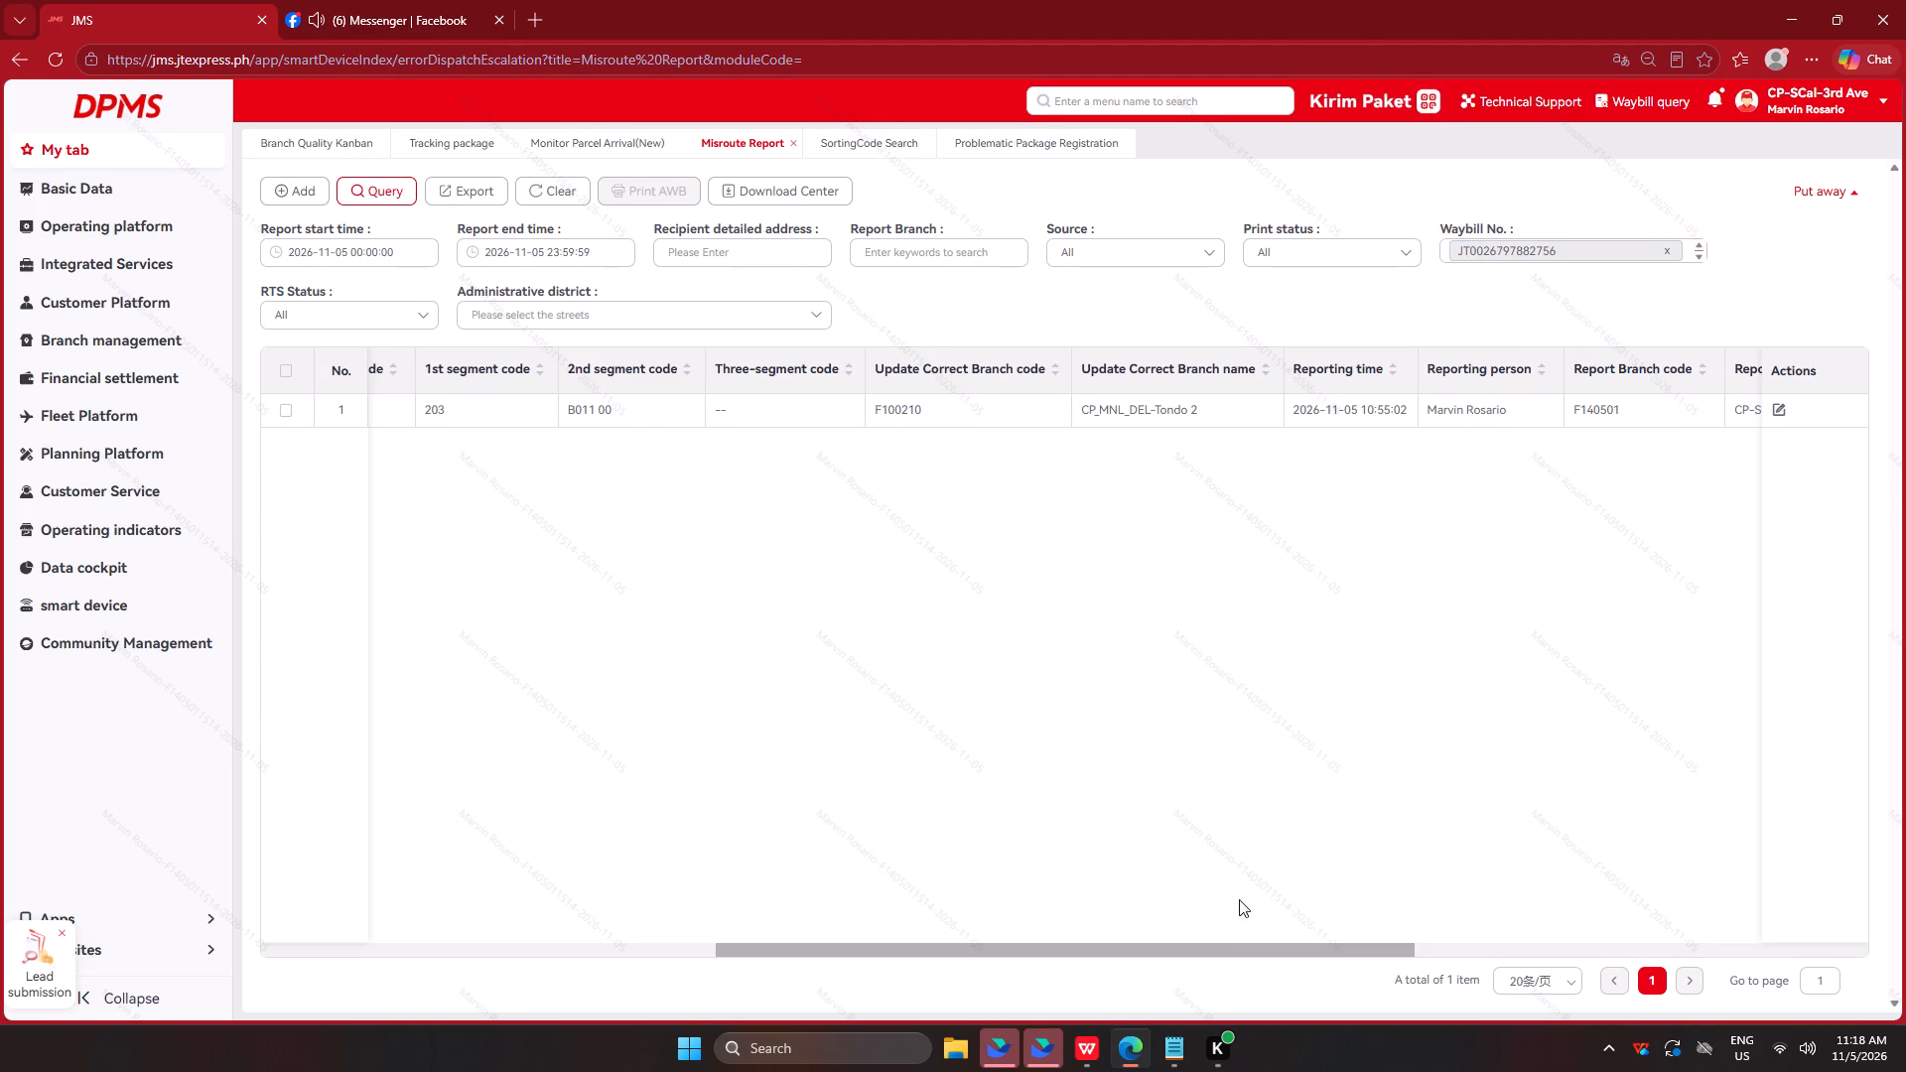
Copy the parcel's updated correct branch name into the problem registration's PP reason, replacing the waybill number, to read "THIS PARCEL IS FOR CP_MNL_DEL-Tondo 2".
{"action": "triple_click", "coordinate": [1131, 416]}
{"action": "key", "text": "ctrl+c"}
{"action": "key", "text": "ctrl+c"}
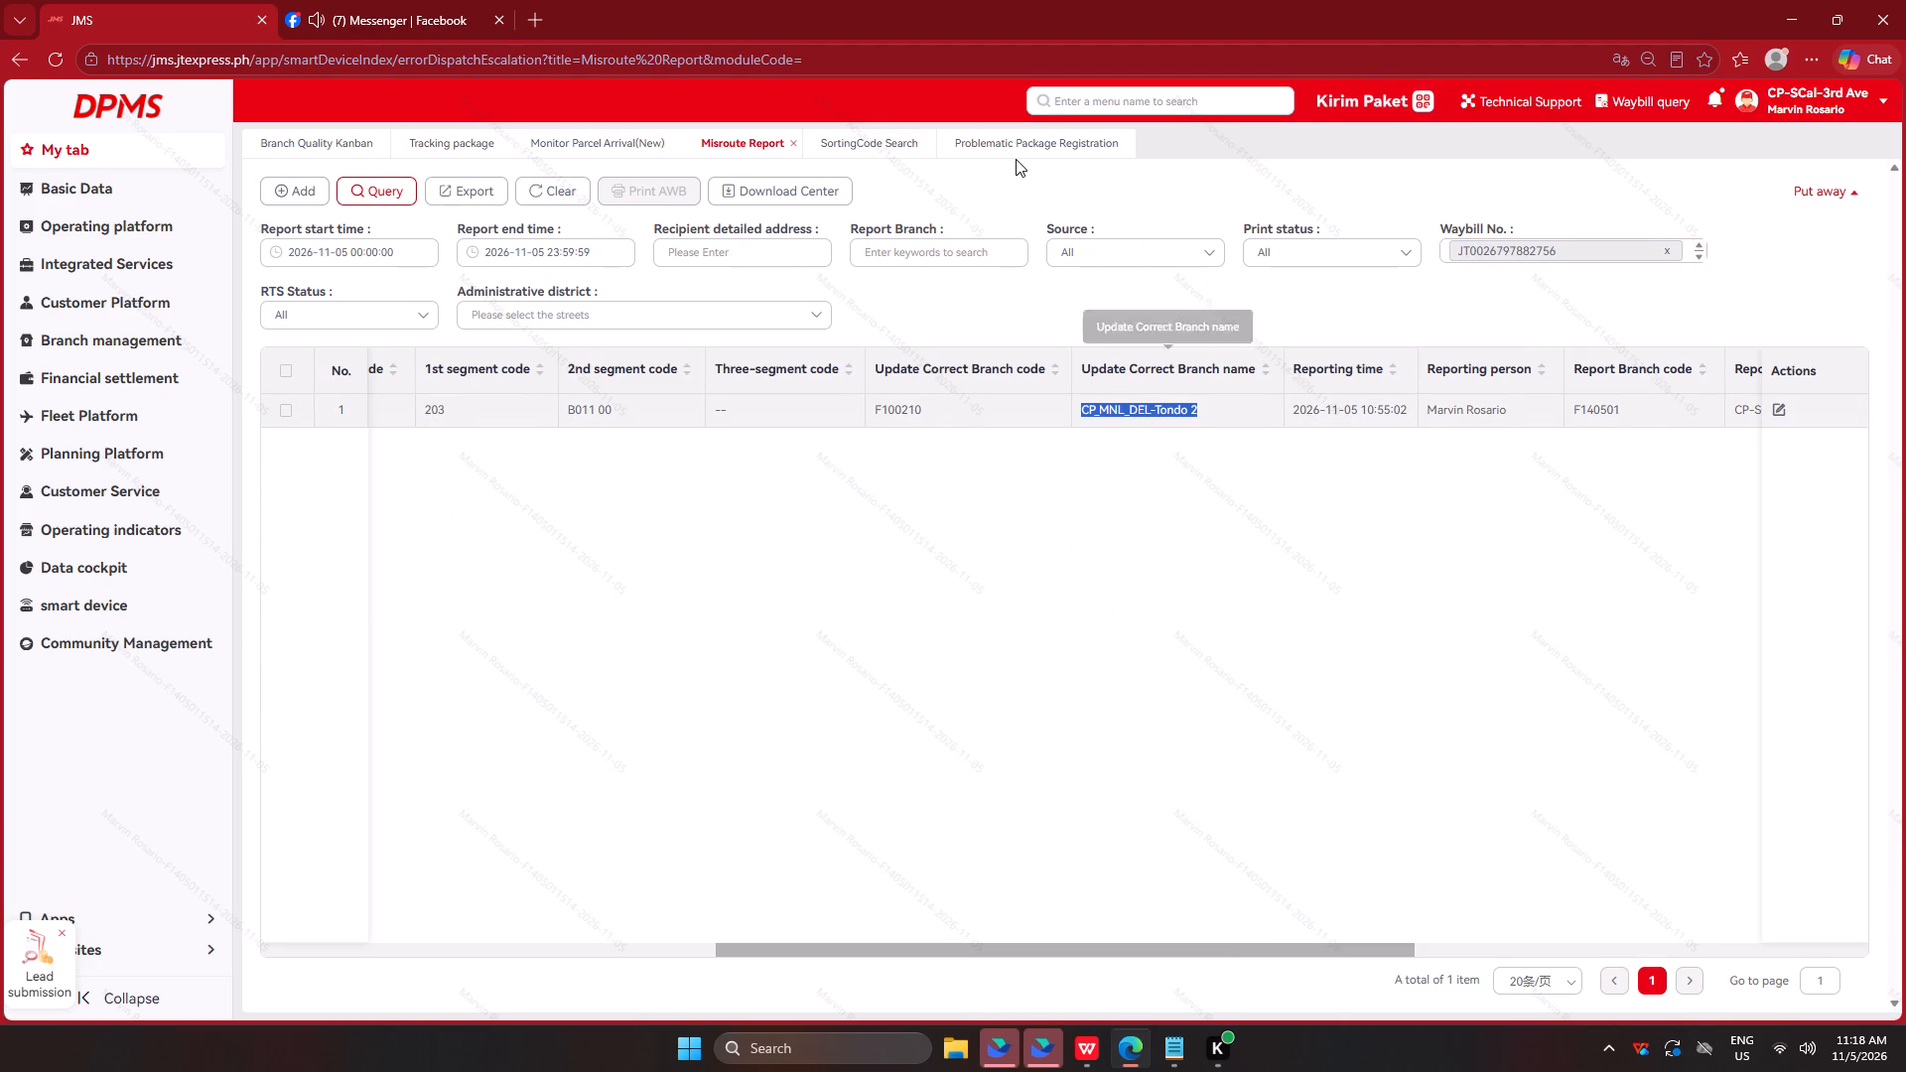
{"action": "key", "text": "ctrl+c"}
{"action": "key", "text": "ctrl+c"}
{"action": "key", "text": "ctrl+c"}
{"action": "left_click", "coordinate": [1014, 137], "text": "ctrl"}
{"action": "left_click_drag", "start_coordinate": [546, 362], "coordinate": [467, 362]}
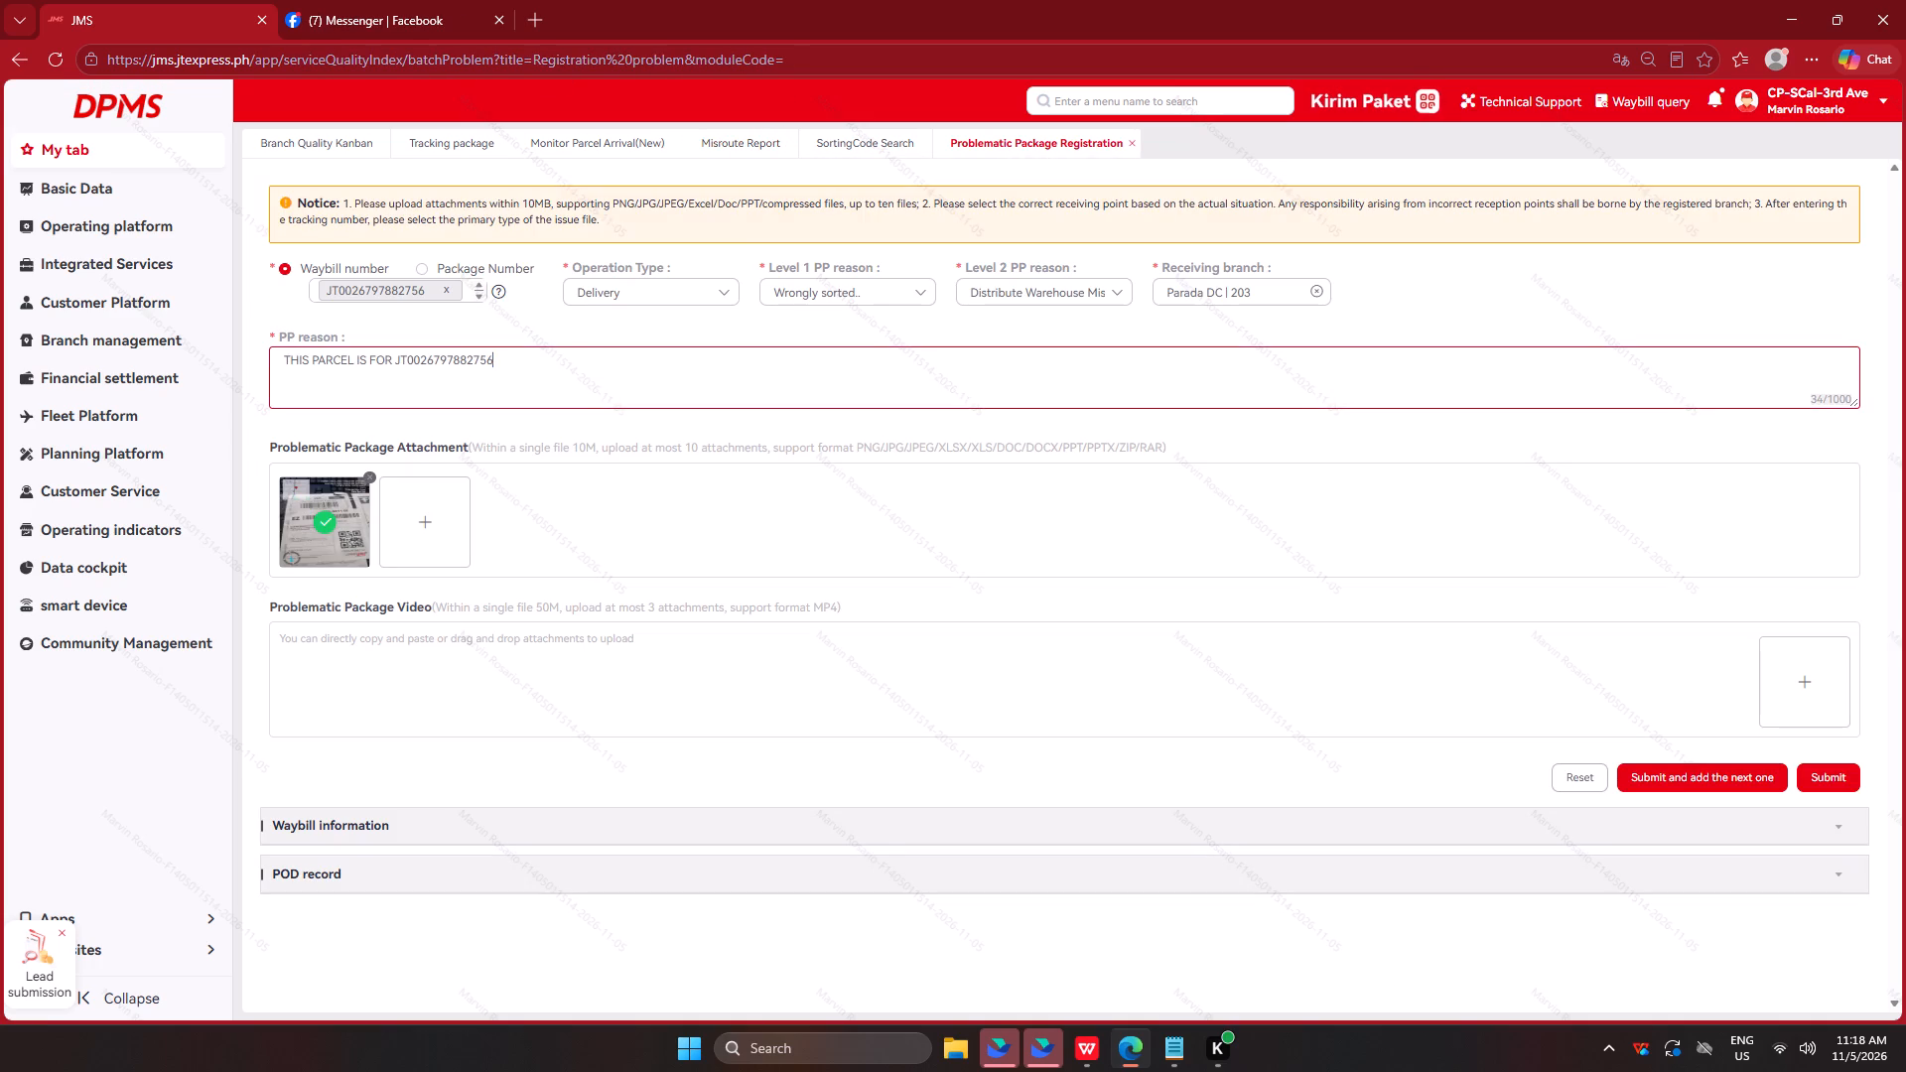
{"action": "left_click_drag", "start_coordinate": [467, 362], "coordinate": [397, 363]}
{"action": "key", "text": "ctrl+v"}
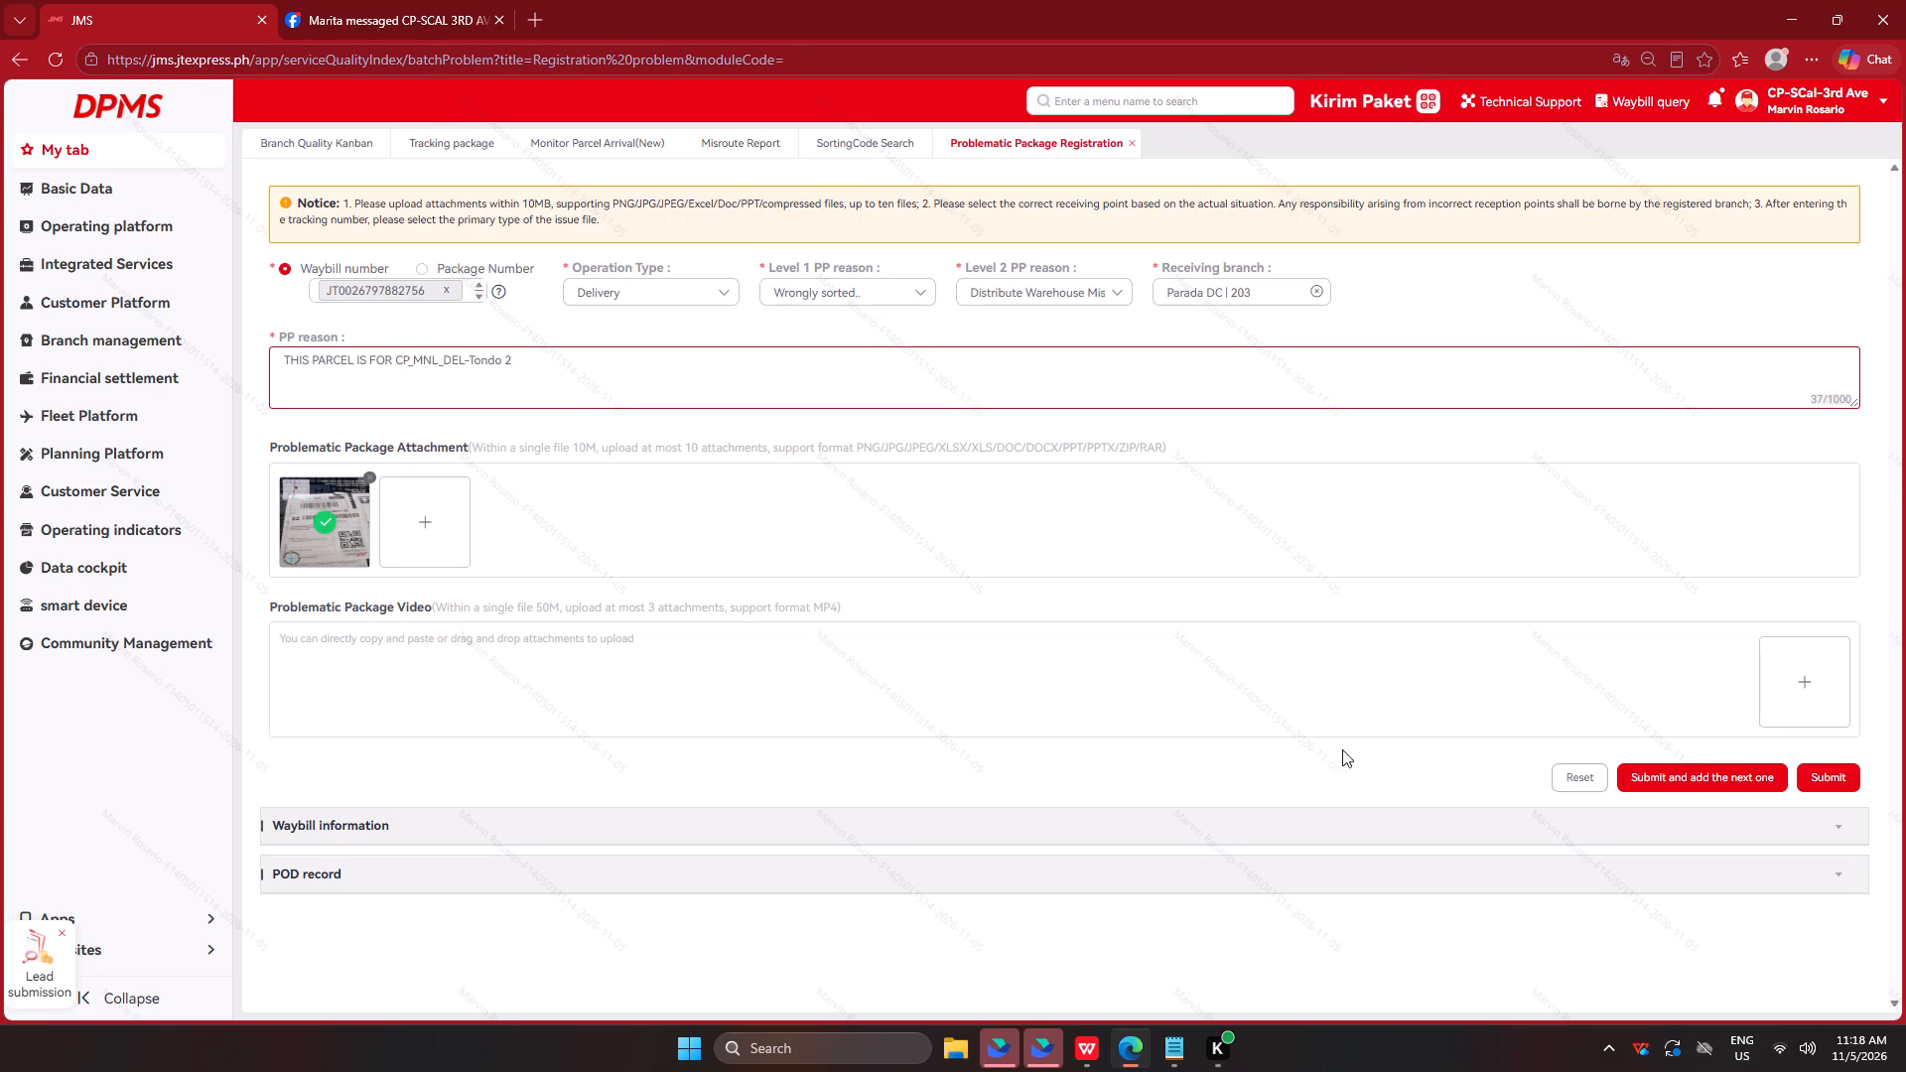
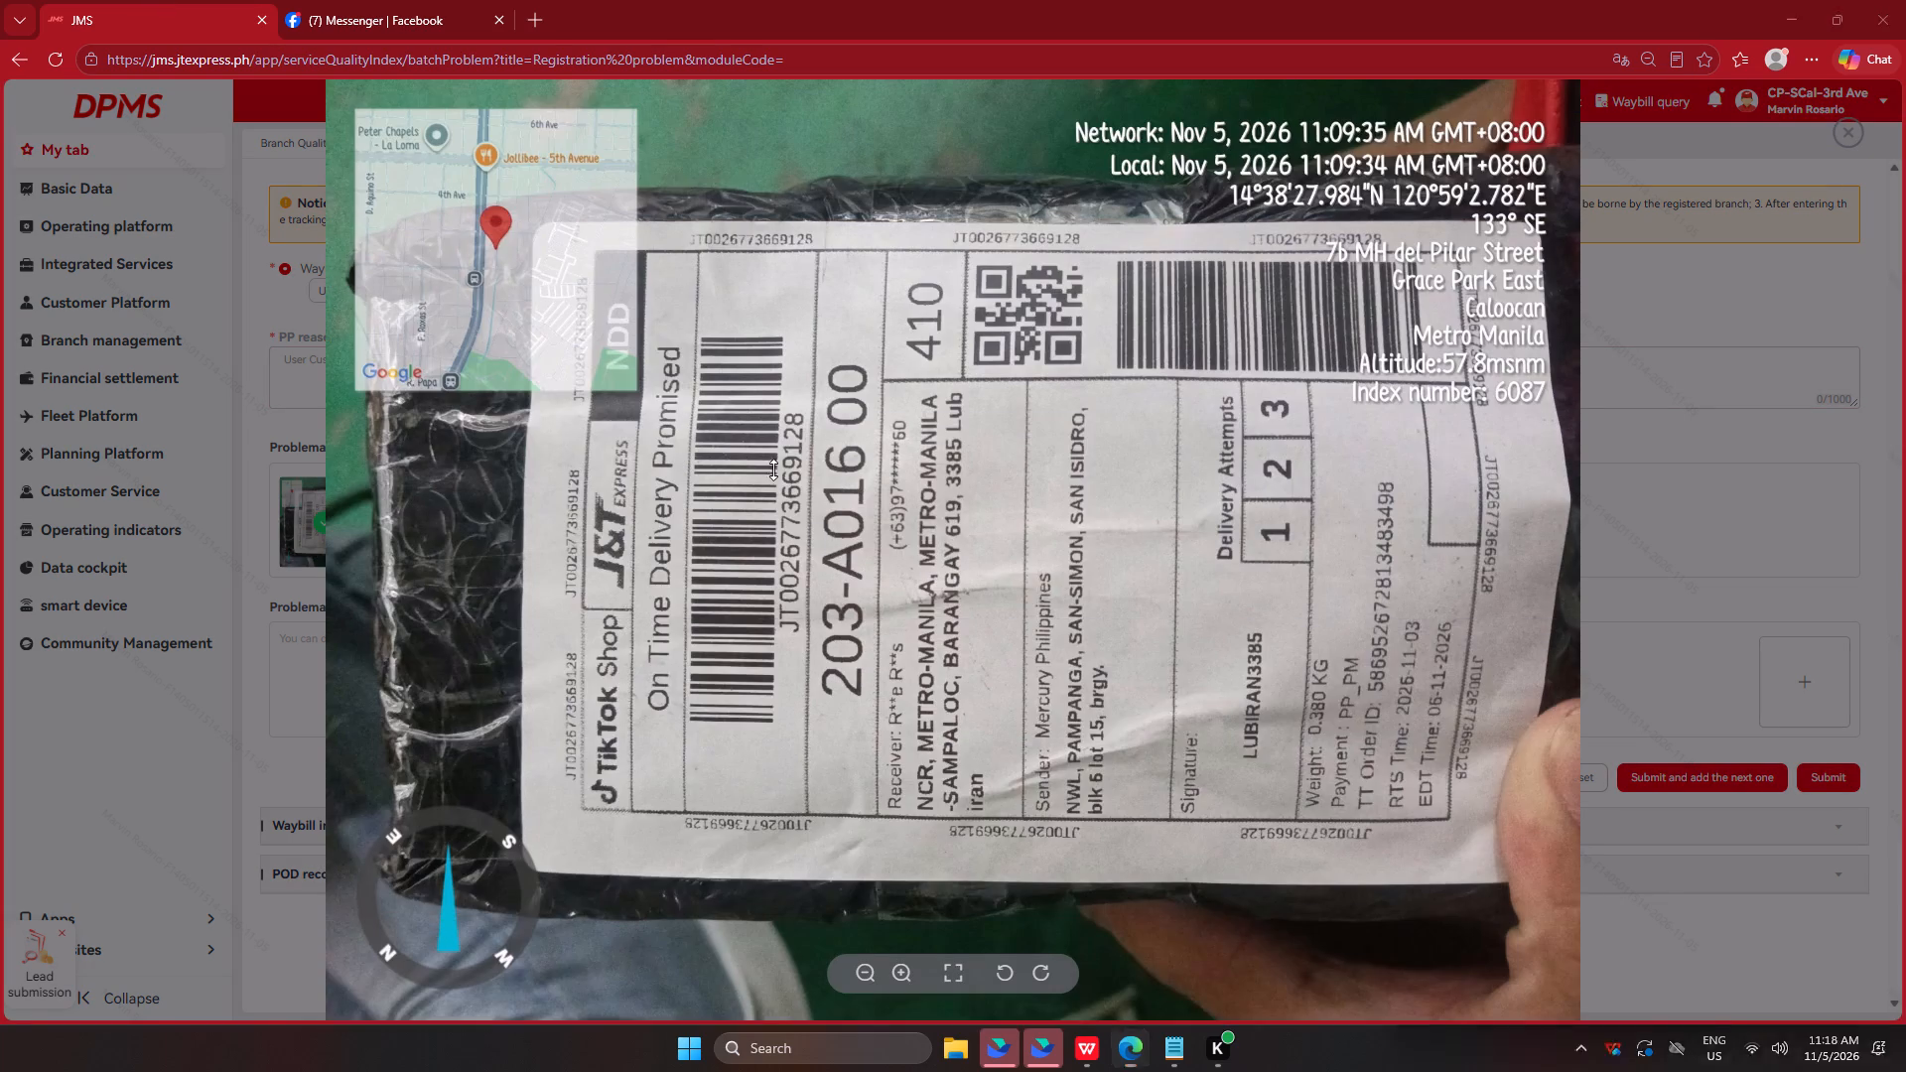
{"action": "left_click_drag", "start_coordinate": [778, 404], "coordinate": [824, 654]}
{"action": "left_click", "coordinate": [1183, 26]}
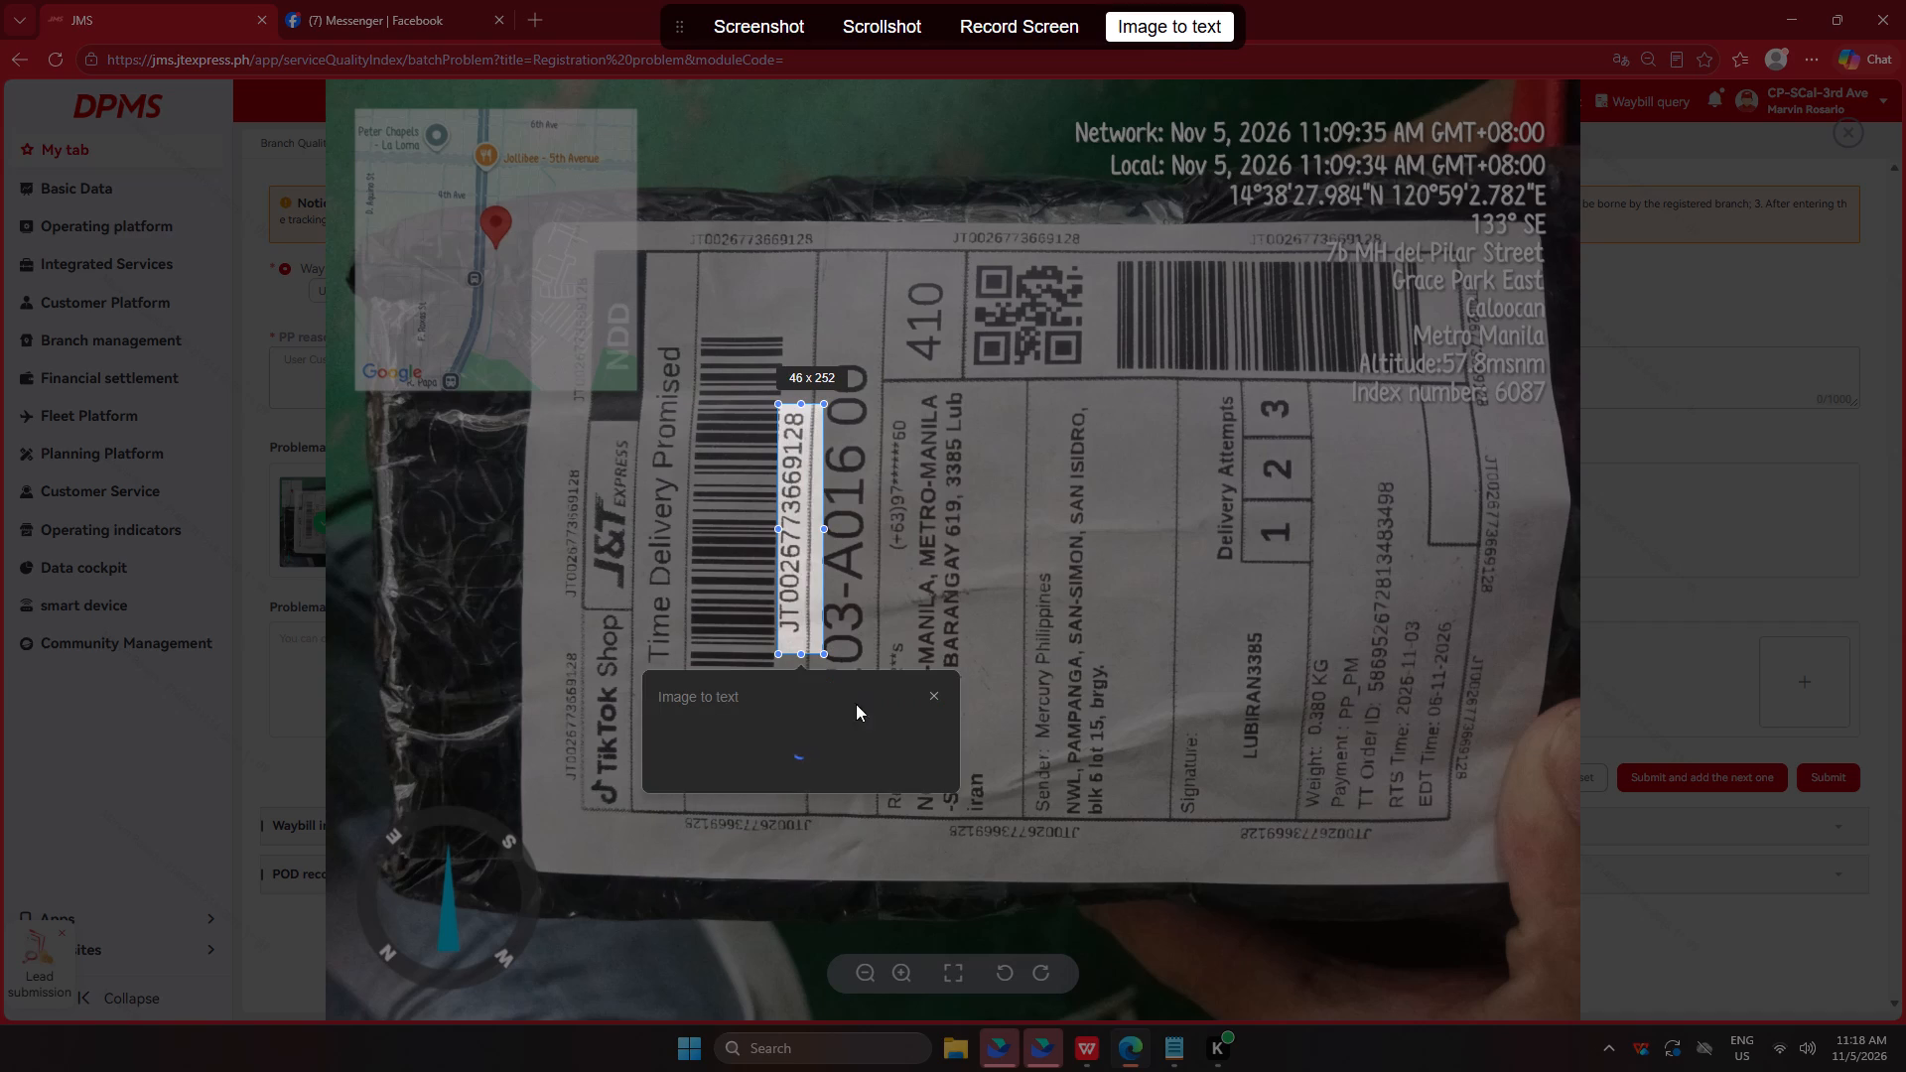
{"action": "left_click", "coordinate": [911, 825]}
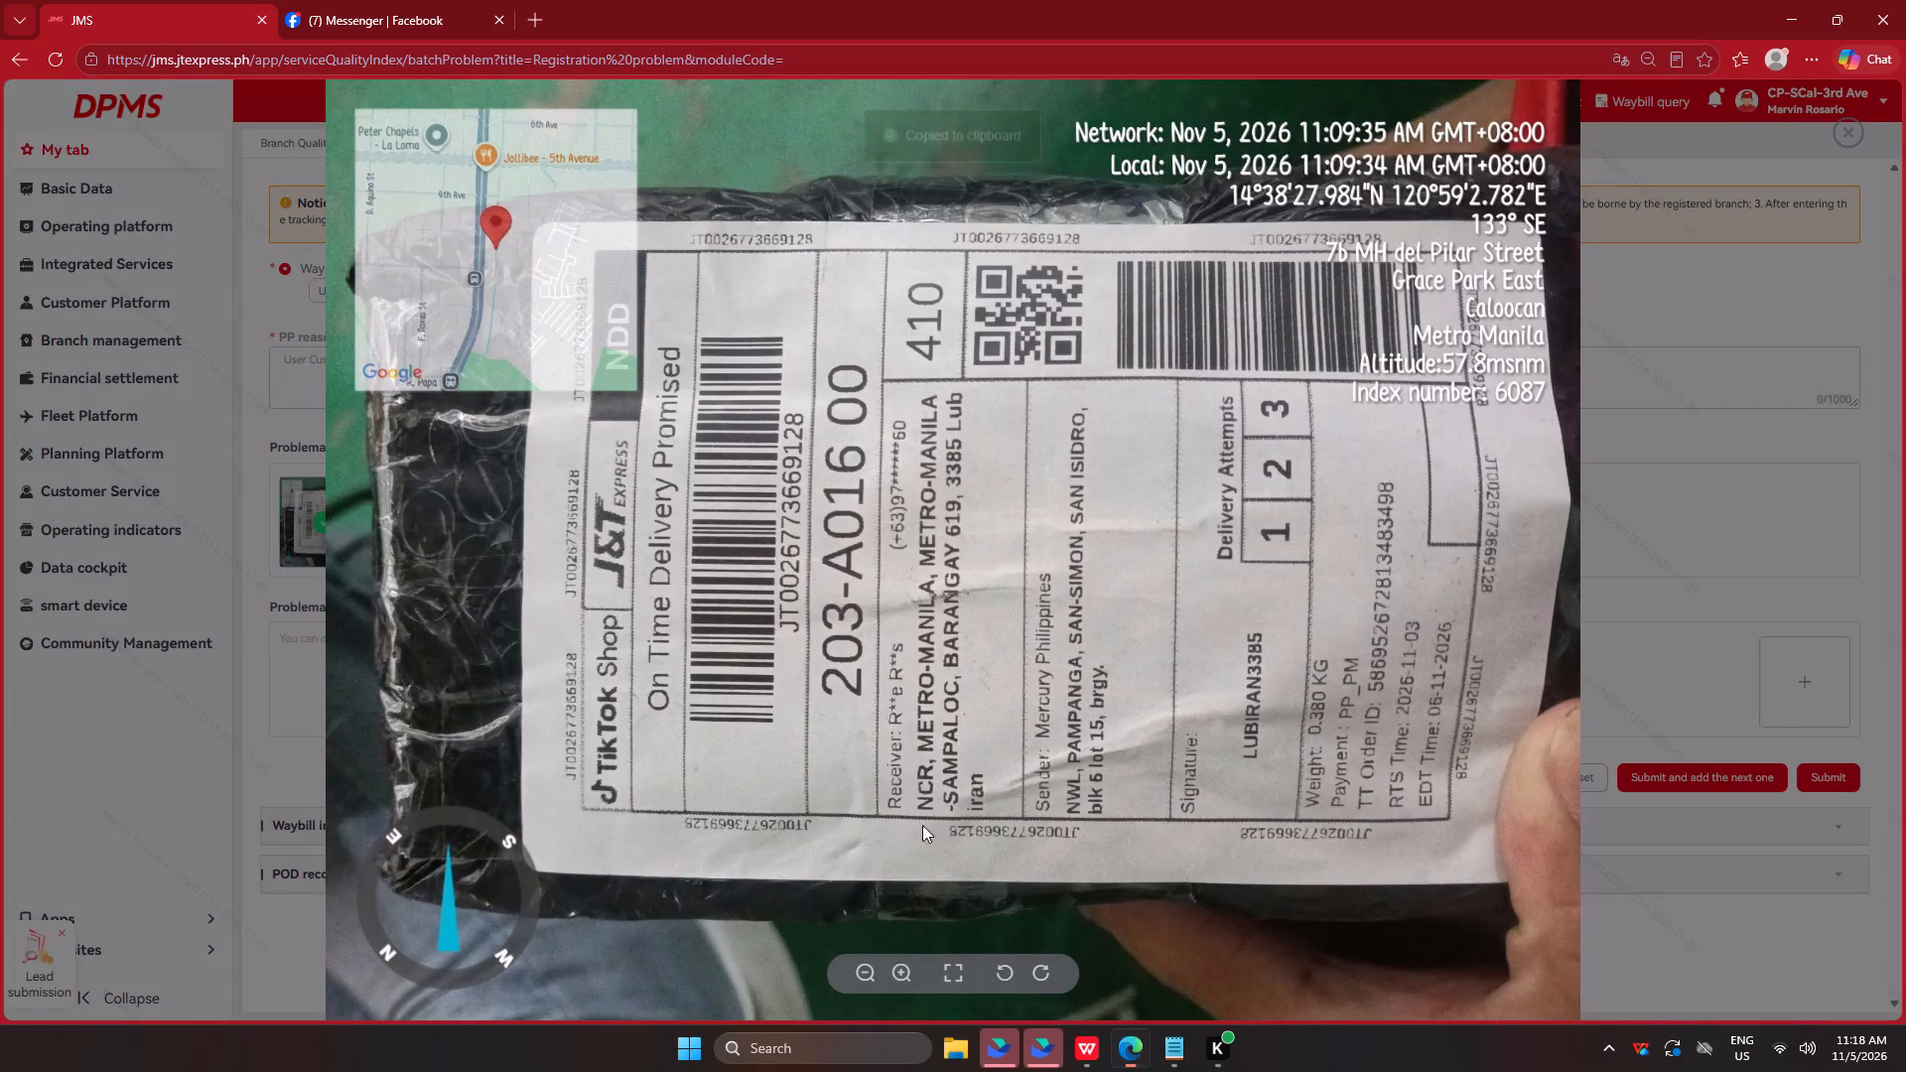
{"action": "left_click", "coordinate": [1775, 542]}
{"action": "left_click", "coordinate": [402, 292]}
{"action": "key", "text": "ctrl+v"}
Set the operation type to Delivery and filter the Level 1 PP reasons by "wr" to find Wrongly sorted.
{"action": "left_click", "coordinate": [685, 288]}
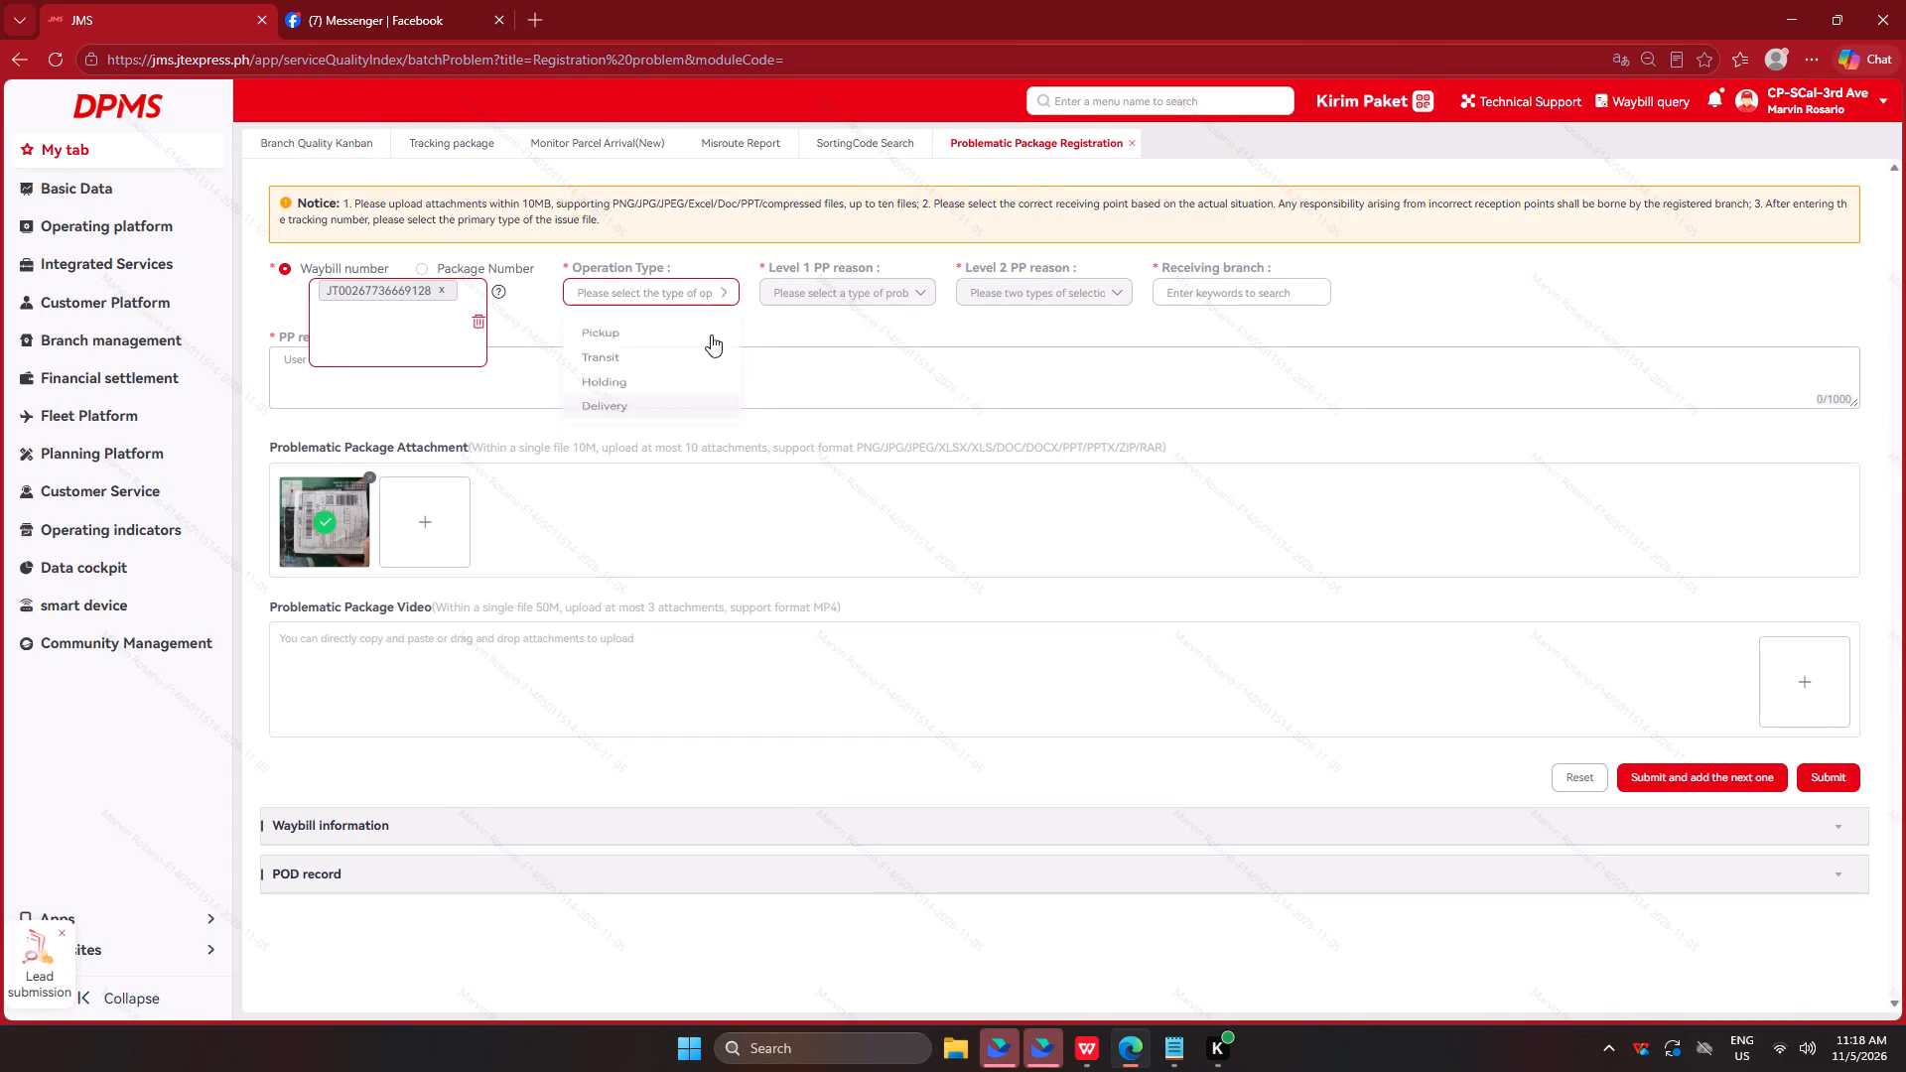
{"action": "left_click", "coordinate": [636, 427]}
{"action": "left_click", "coordinate": [848, 303]}
{"action": "key", "text": "w"}
{"action": "key", "text": "r"}
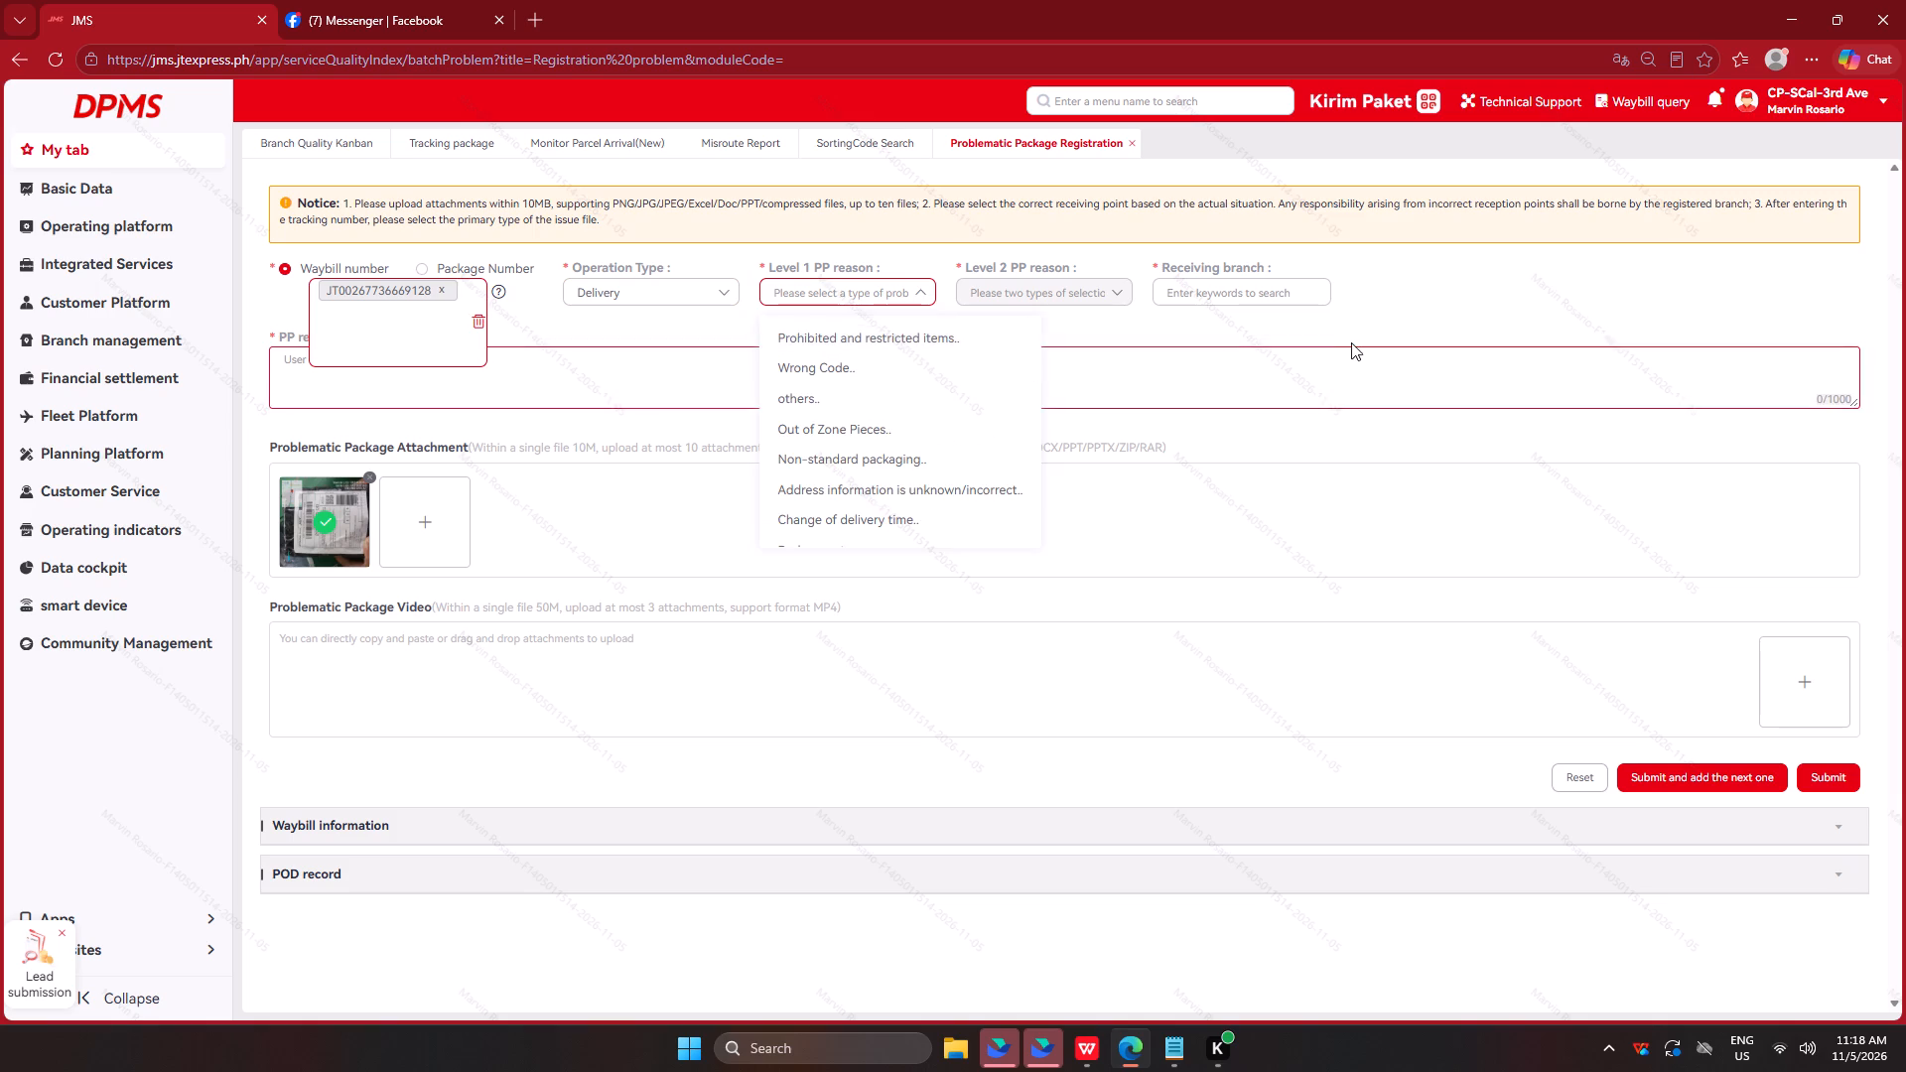
{"action": "left_click", "coordinate": [1352, 341]}
{"action": "left_click", "coordinate": [836, 291]}
{"action": "key", "text": "w"}
{"action": "key", "text": "r"}
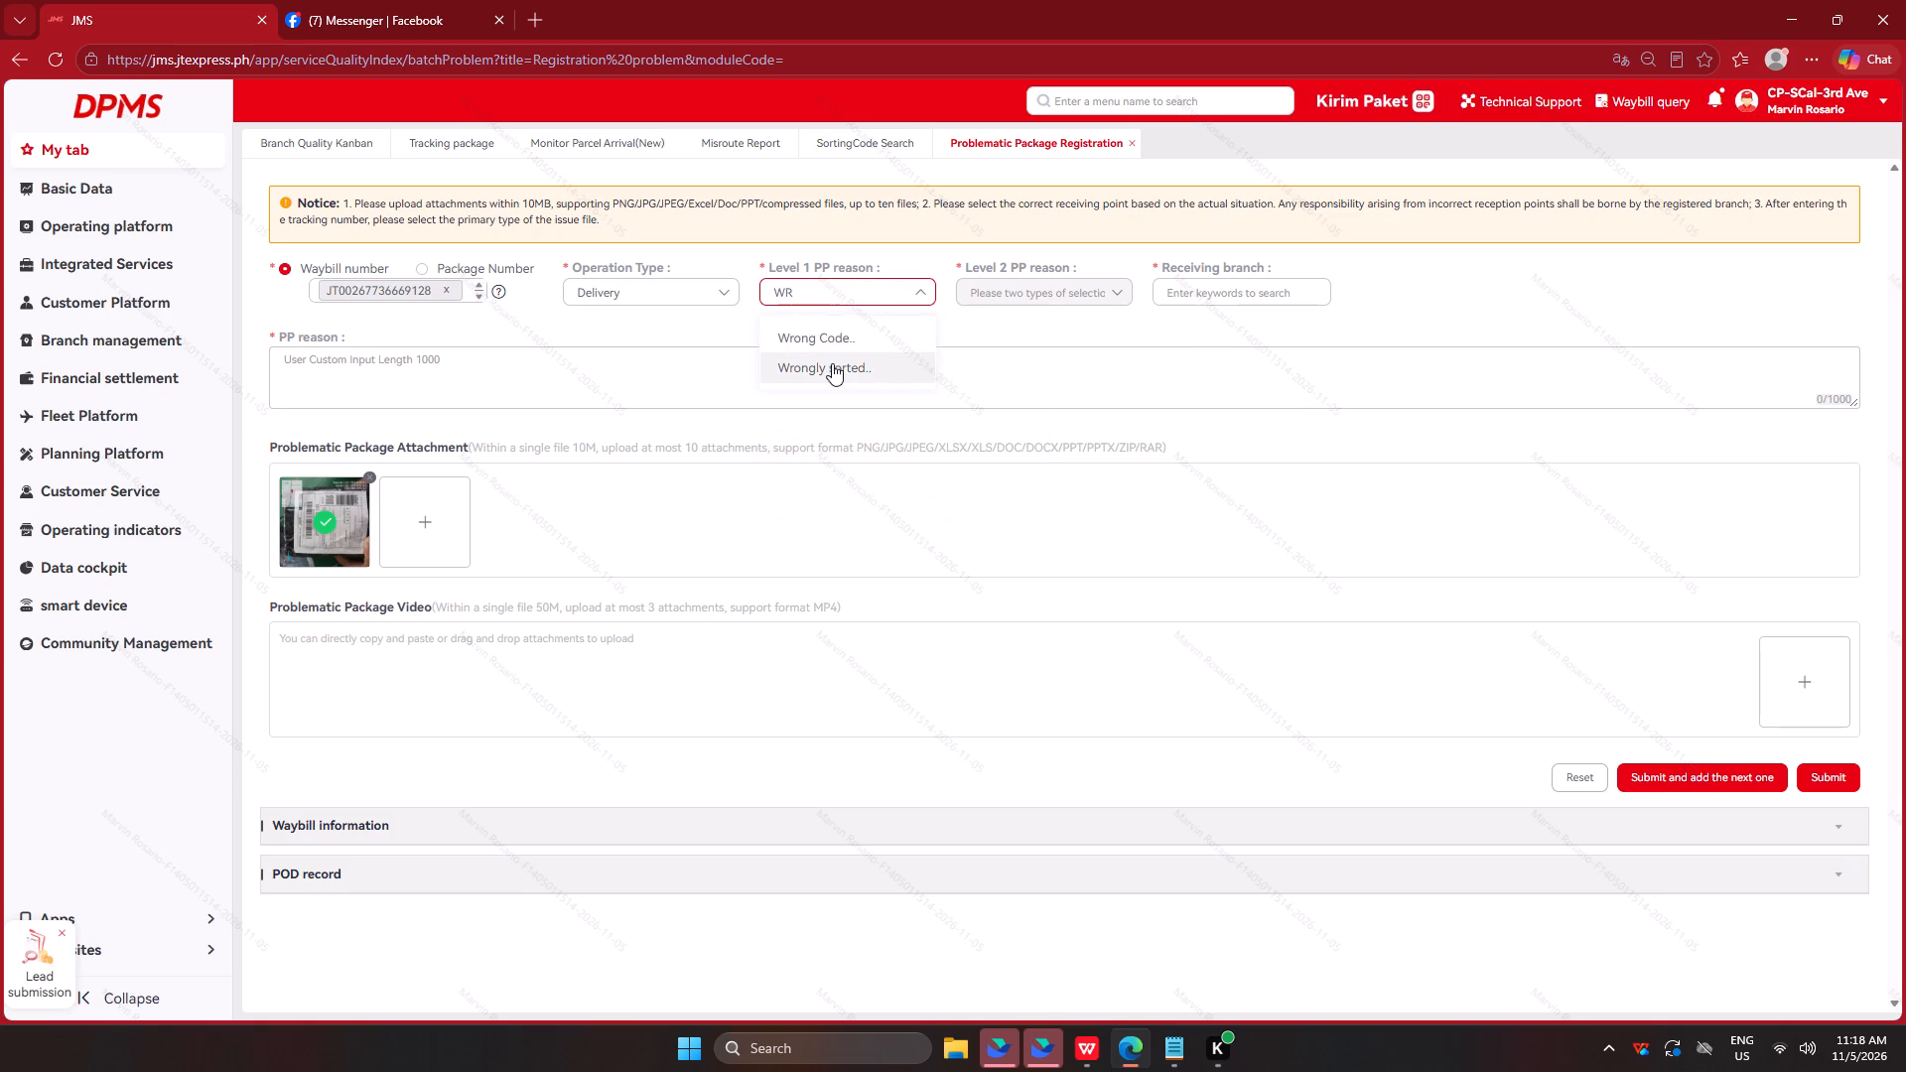
Choose Wrongly sorted as the Level 1 PP reason and Distribute Warehouse Missplitting as the Level 2 PP reason.
{"action": "left_click", "coordinate": [832, 363]}
{"action": "left_click", "coordinate": [1053, 299]}
{"action": "left_click", "coordinate": [1051, 368]}
{"action": "left_click", "coordinate": [650, 374]}
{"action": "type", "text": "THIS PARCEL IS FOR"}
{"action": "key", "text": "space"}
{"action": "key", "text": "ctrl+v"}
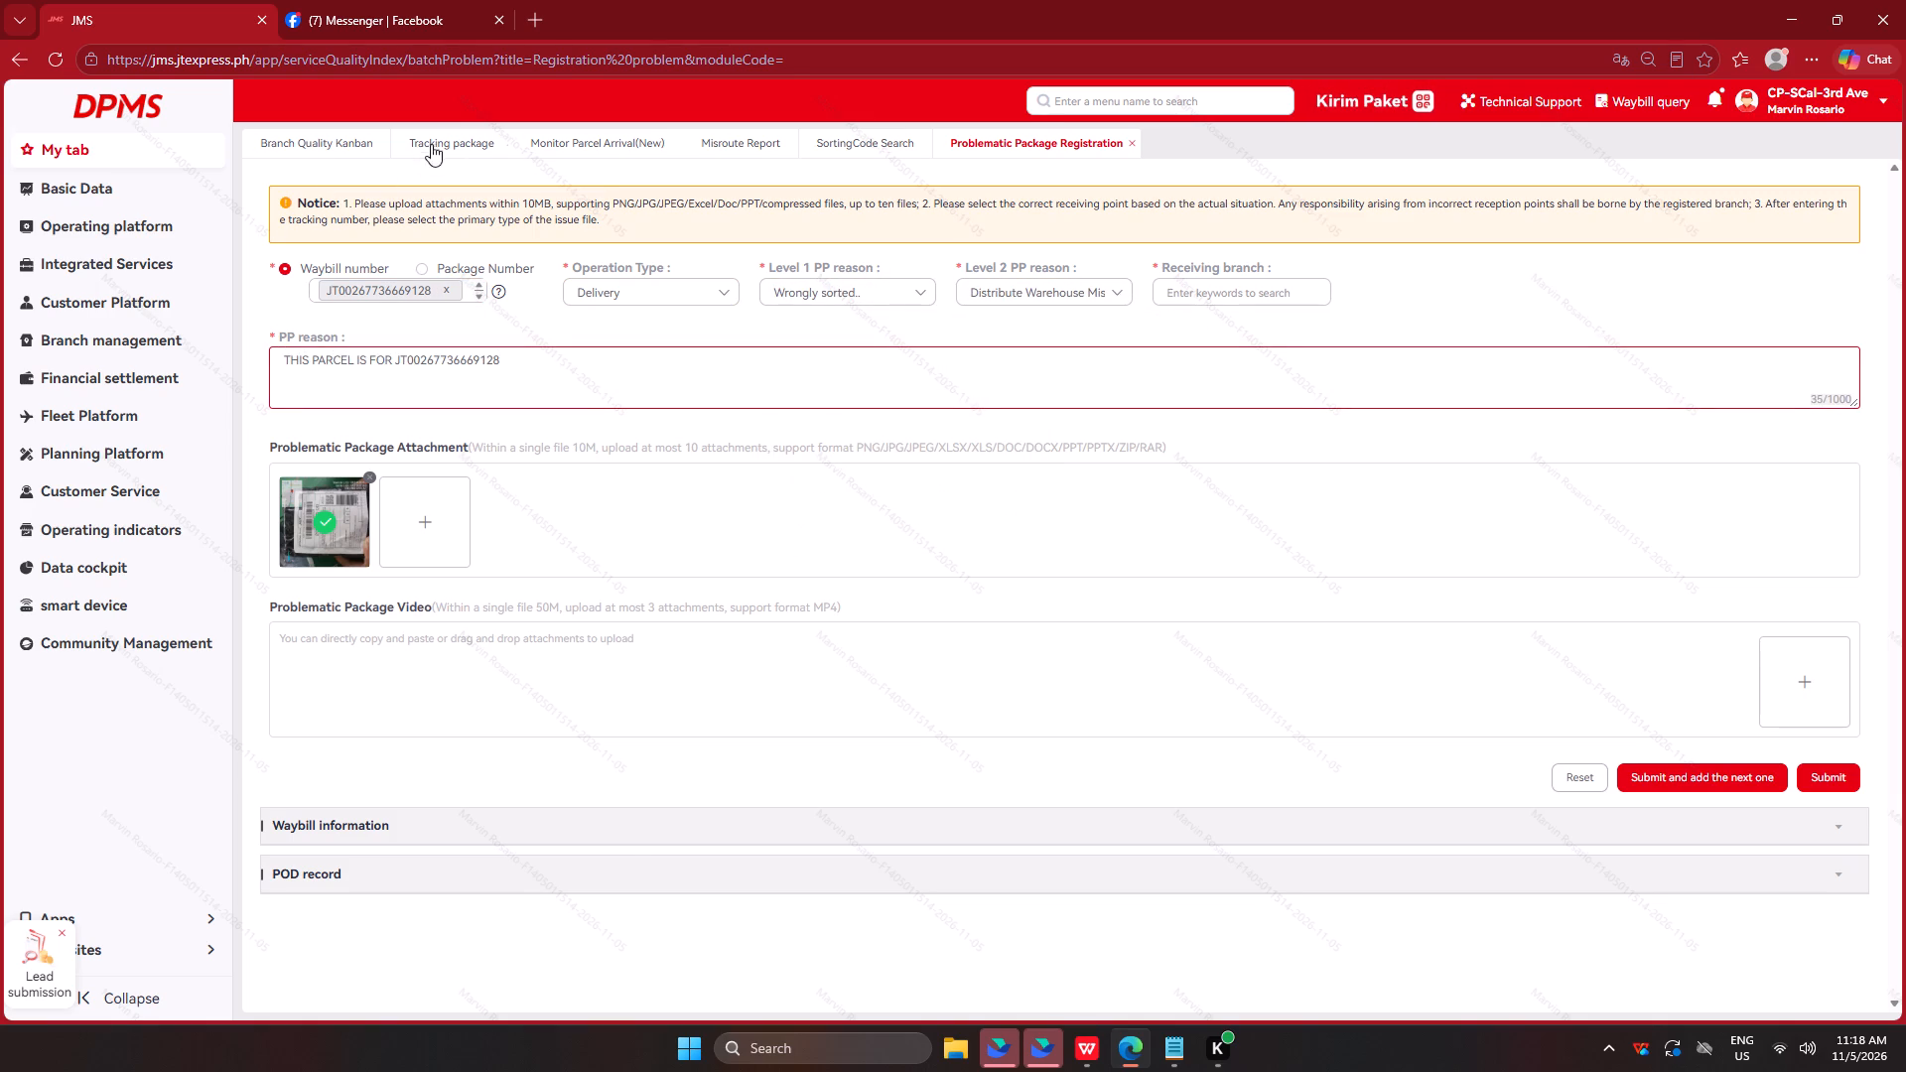
{"action": "left_click", "coordinate": [432, 143]}
{"action": "left_click", "coordinate": [374, 337]}
{"action": "left_click", "coordinate": [379, 309]}
{"action": "key", "text": "ctrl+v"}
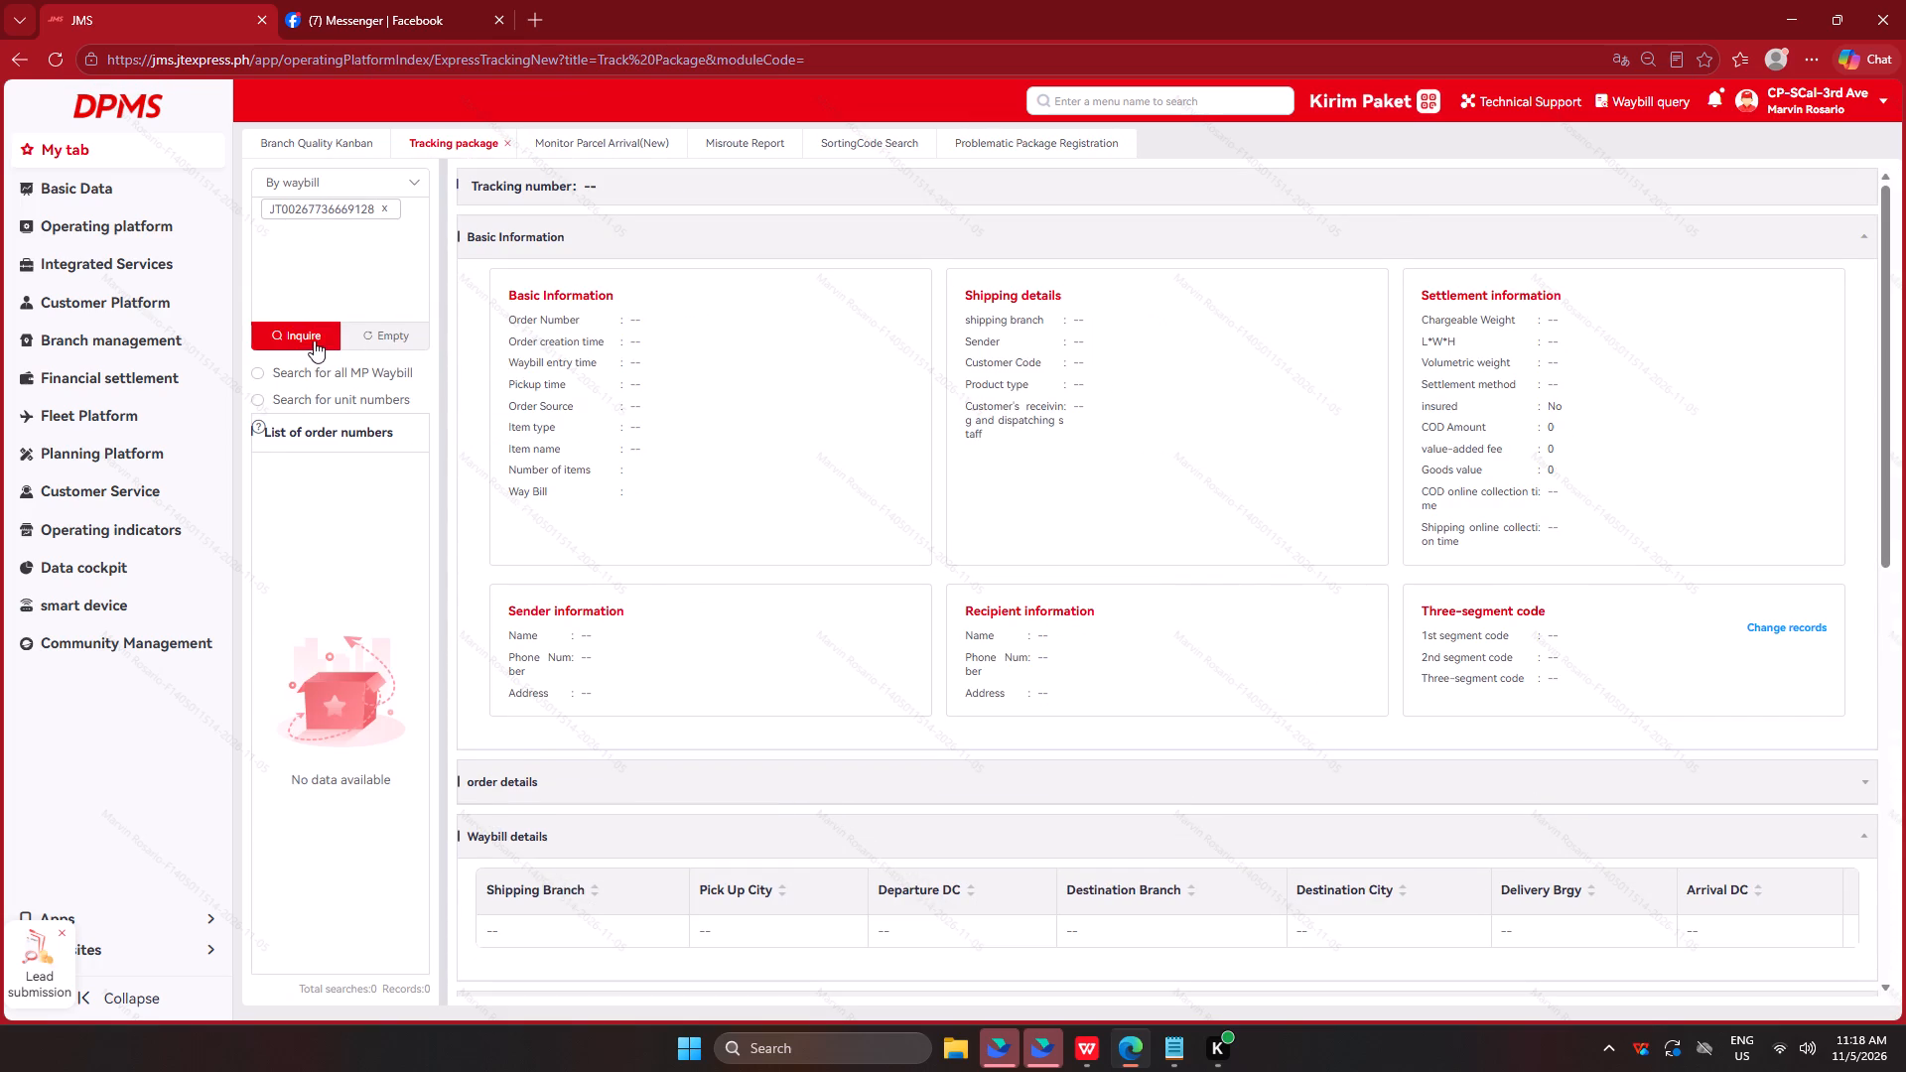
{"action": "left_click", "coordinate": [314, 340]}
{"action": "scroll", "coordinate": [860, 470], "scroll_direction": "down", "scroll_amount": 5}
{"action": "left_click", "coordinate": [312, 326]}
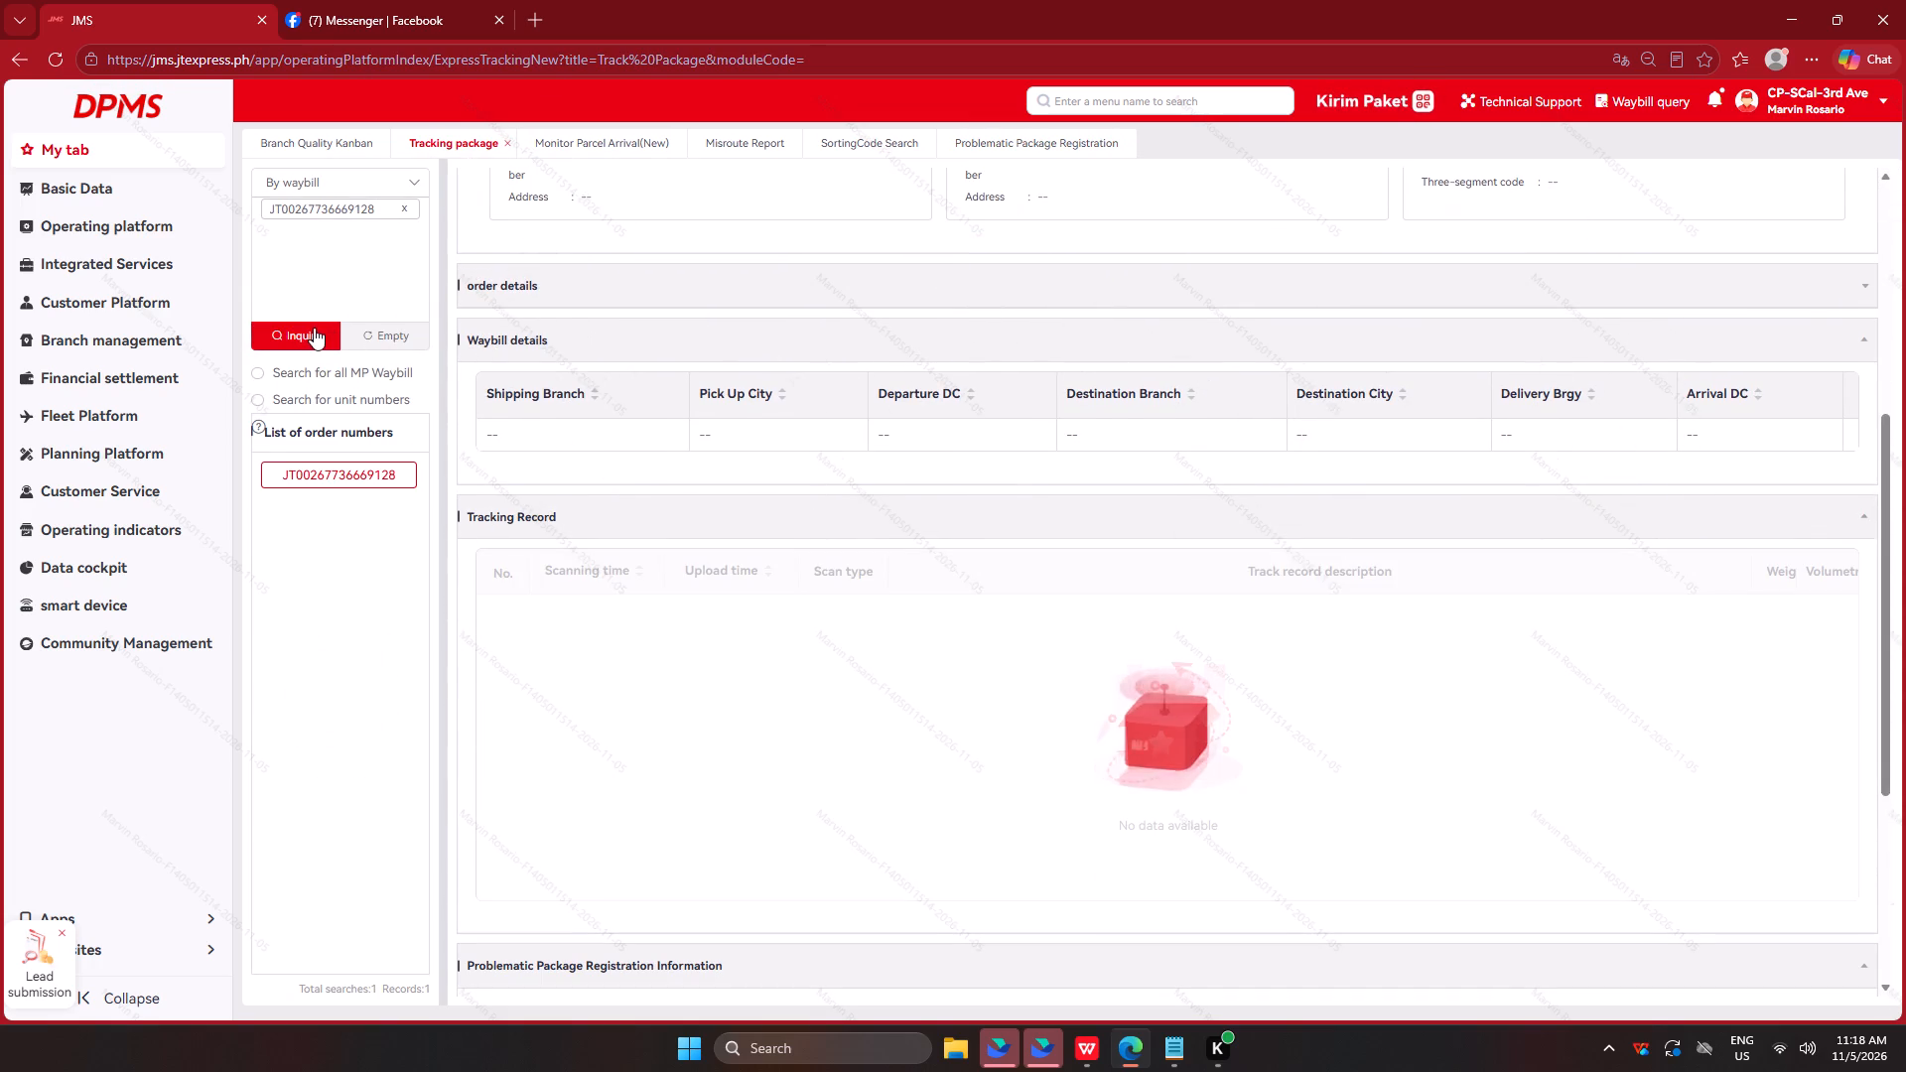
{"action": "double_click", "coordinate": [314, 328]}
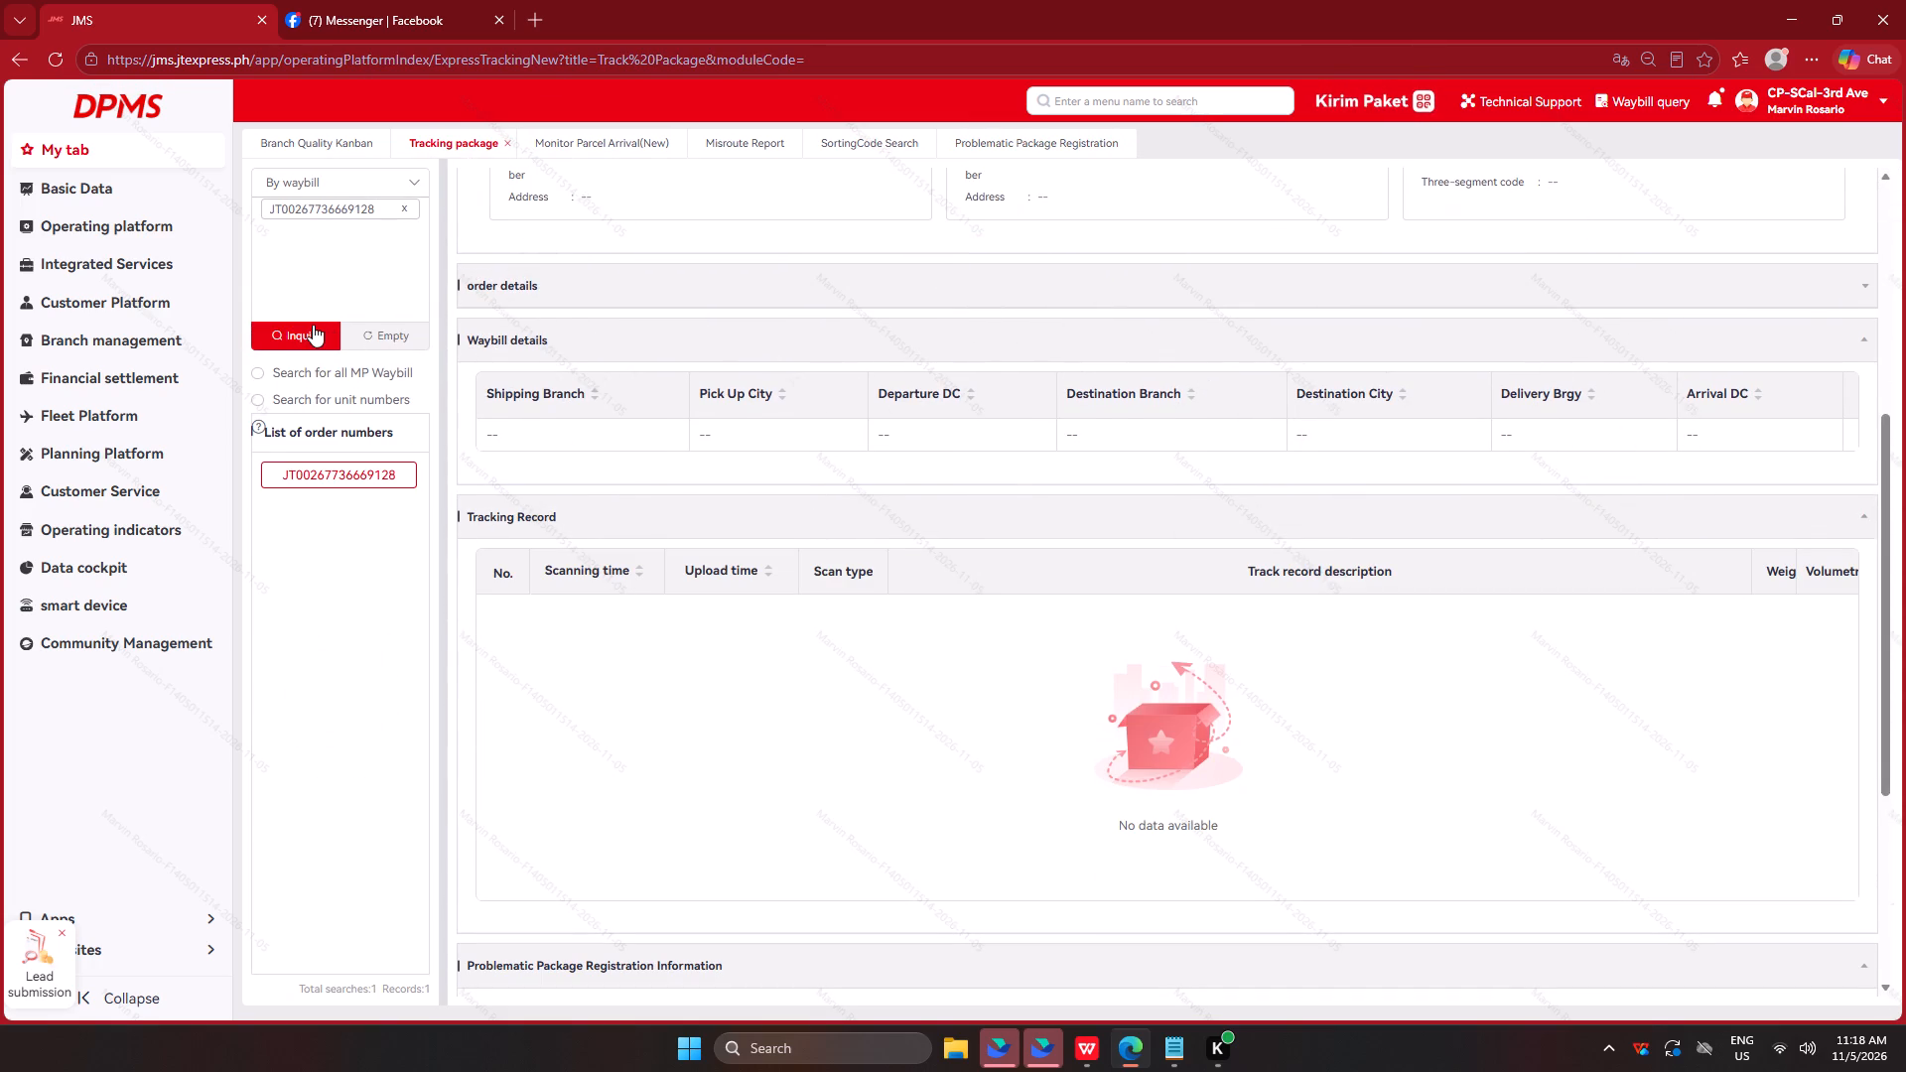
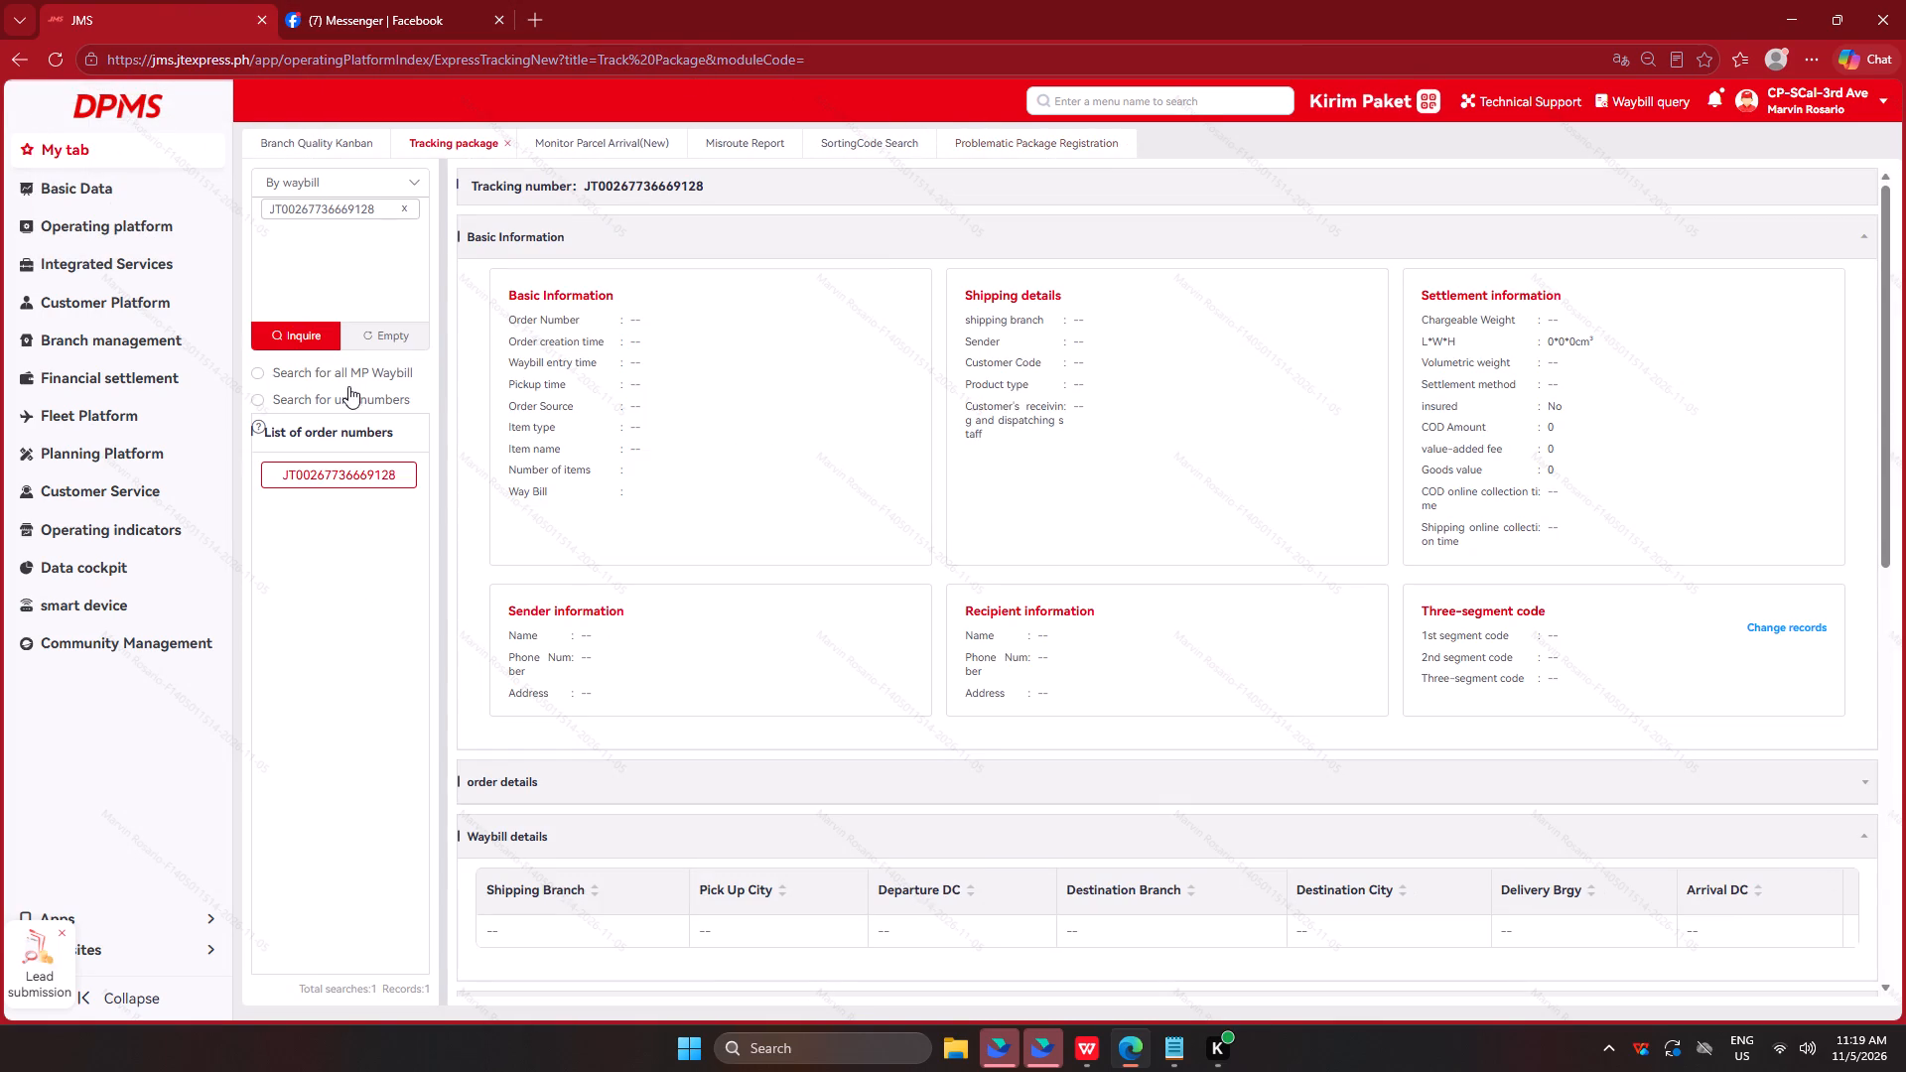
{"action": "left_click", "coordinate": [318, 341]}
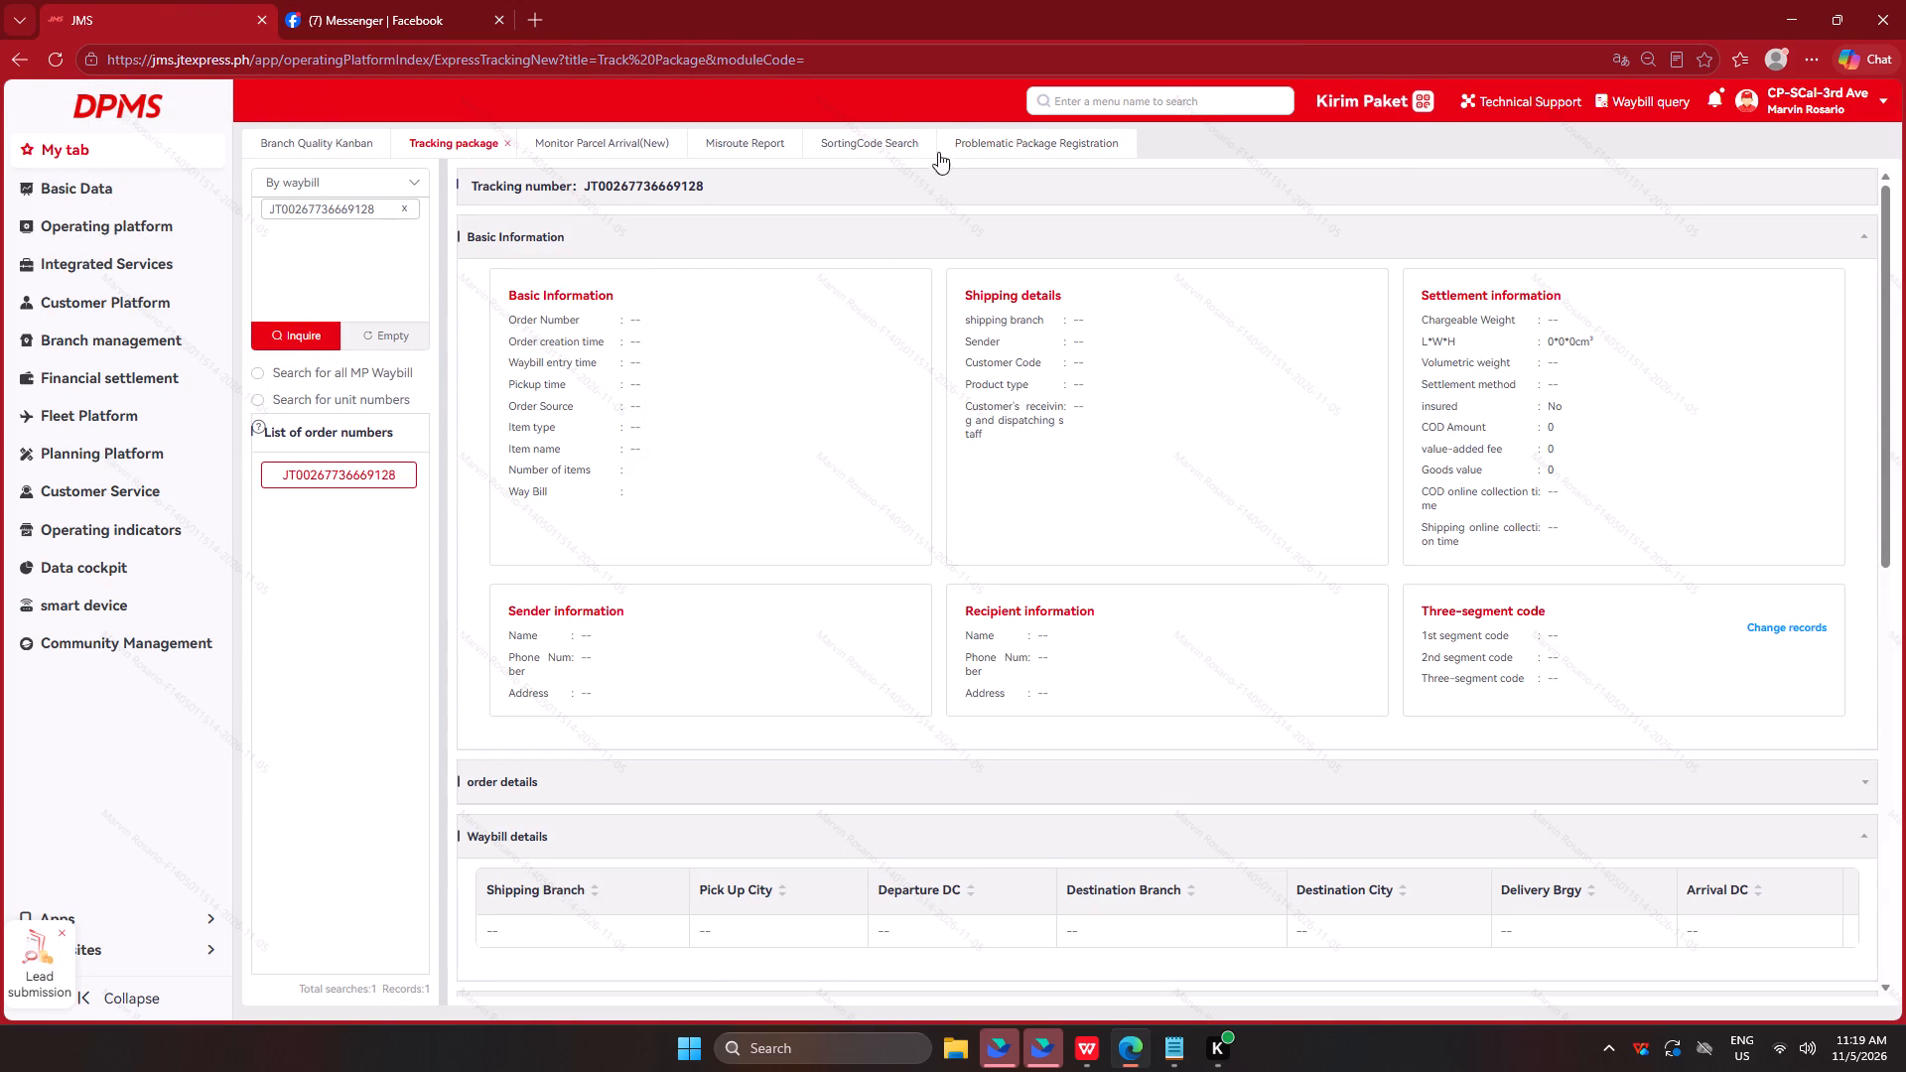
{"action": "left_click", "coordinate": [1011, 142]}
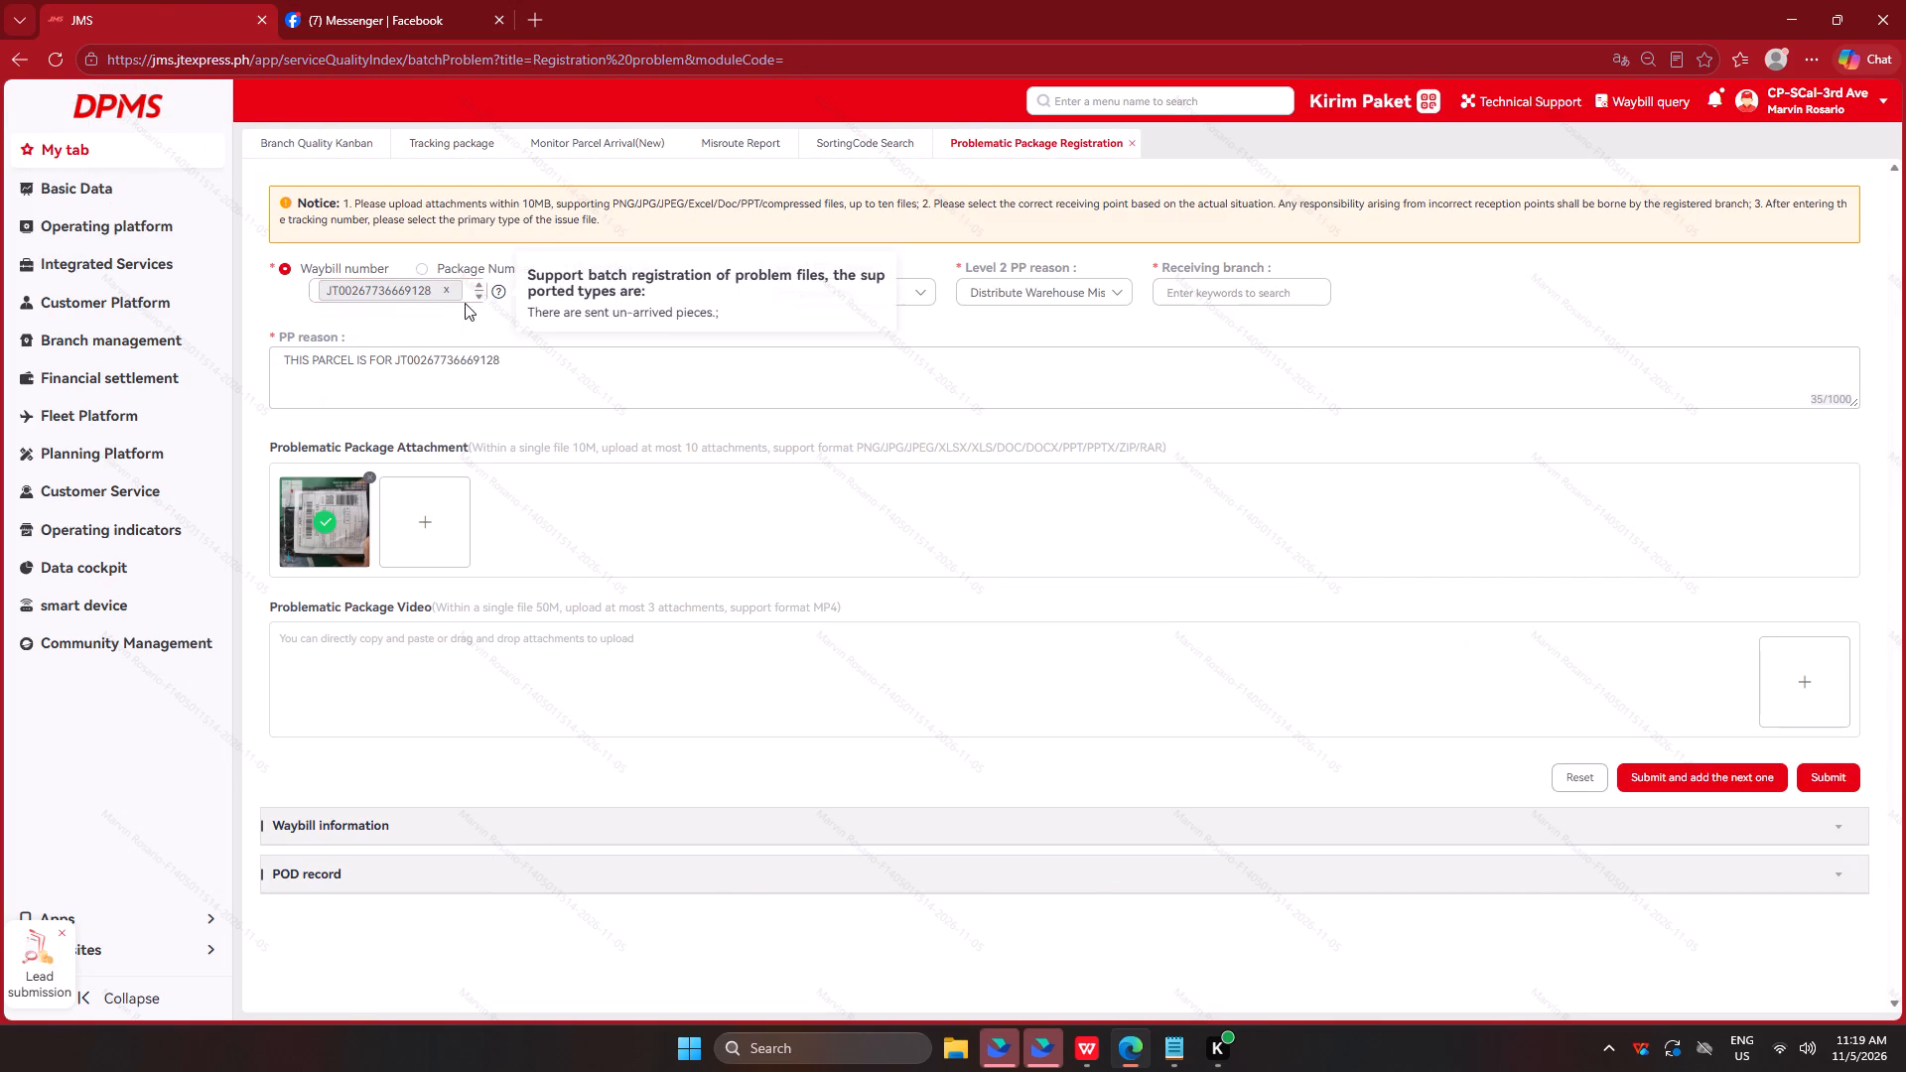
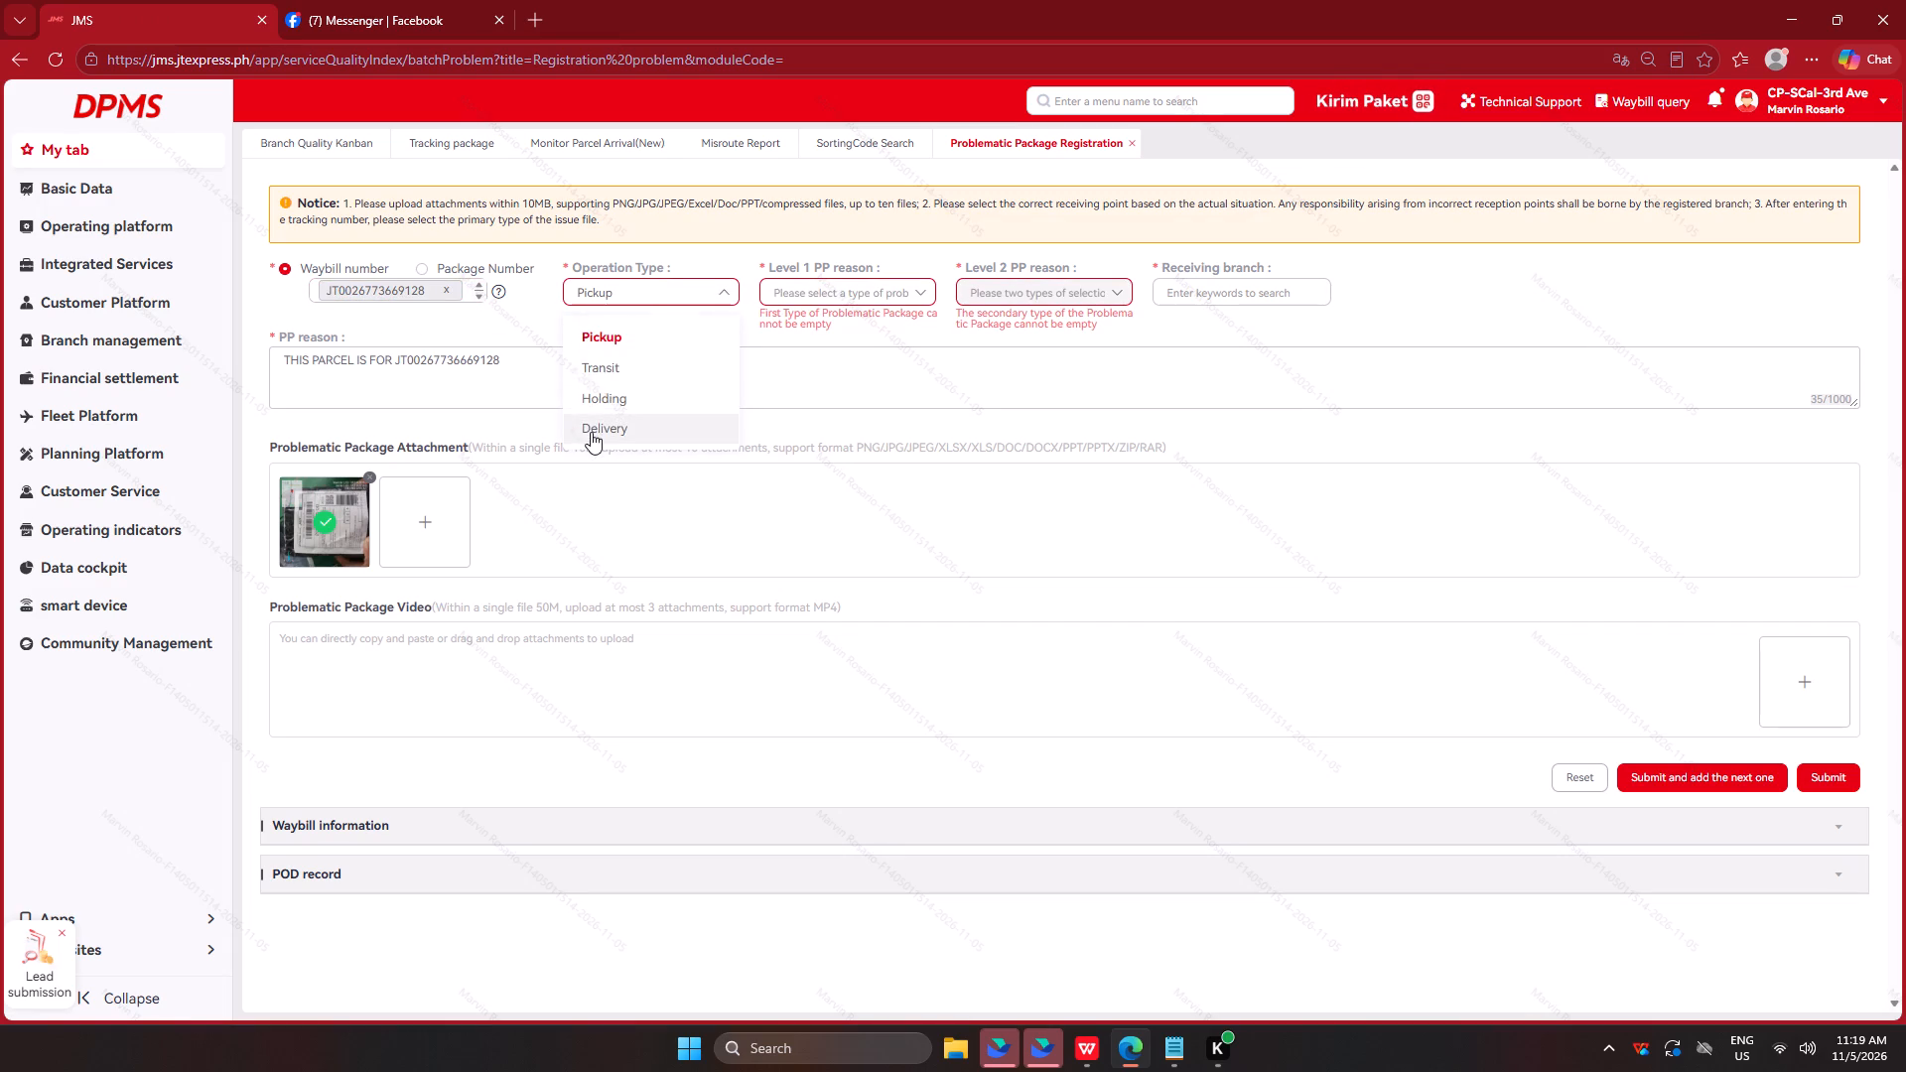
Classify the problem as operation type Delivery, Level 1 PP reason Wrongly sorted, and the Level 2 reason starting with Distribute Warehouse.
{"action": "left_click", "coordinate": [591, 432]}
{"action": "left_click", "coordinate": [852, 306]}
{"action": "left_click", "coordinate": [852, 290]}
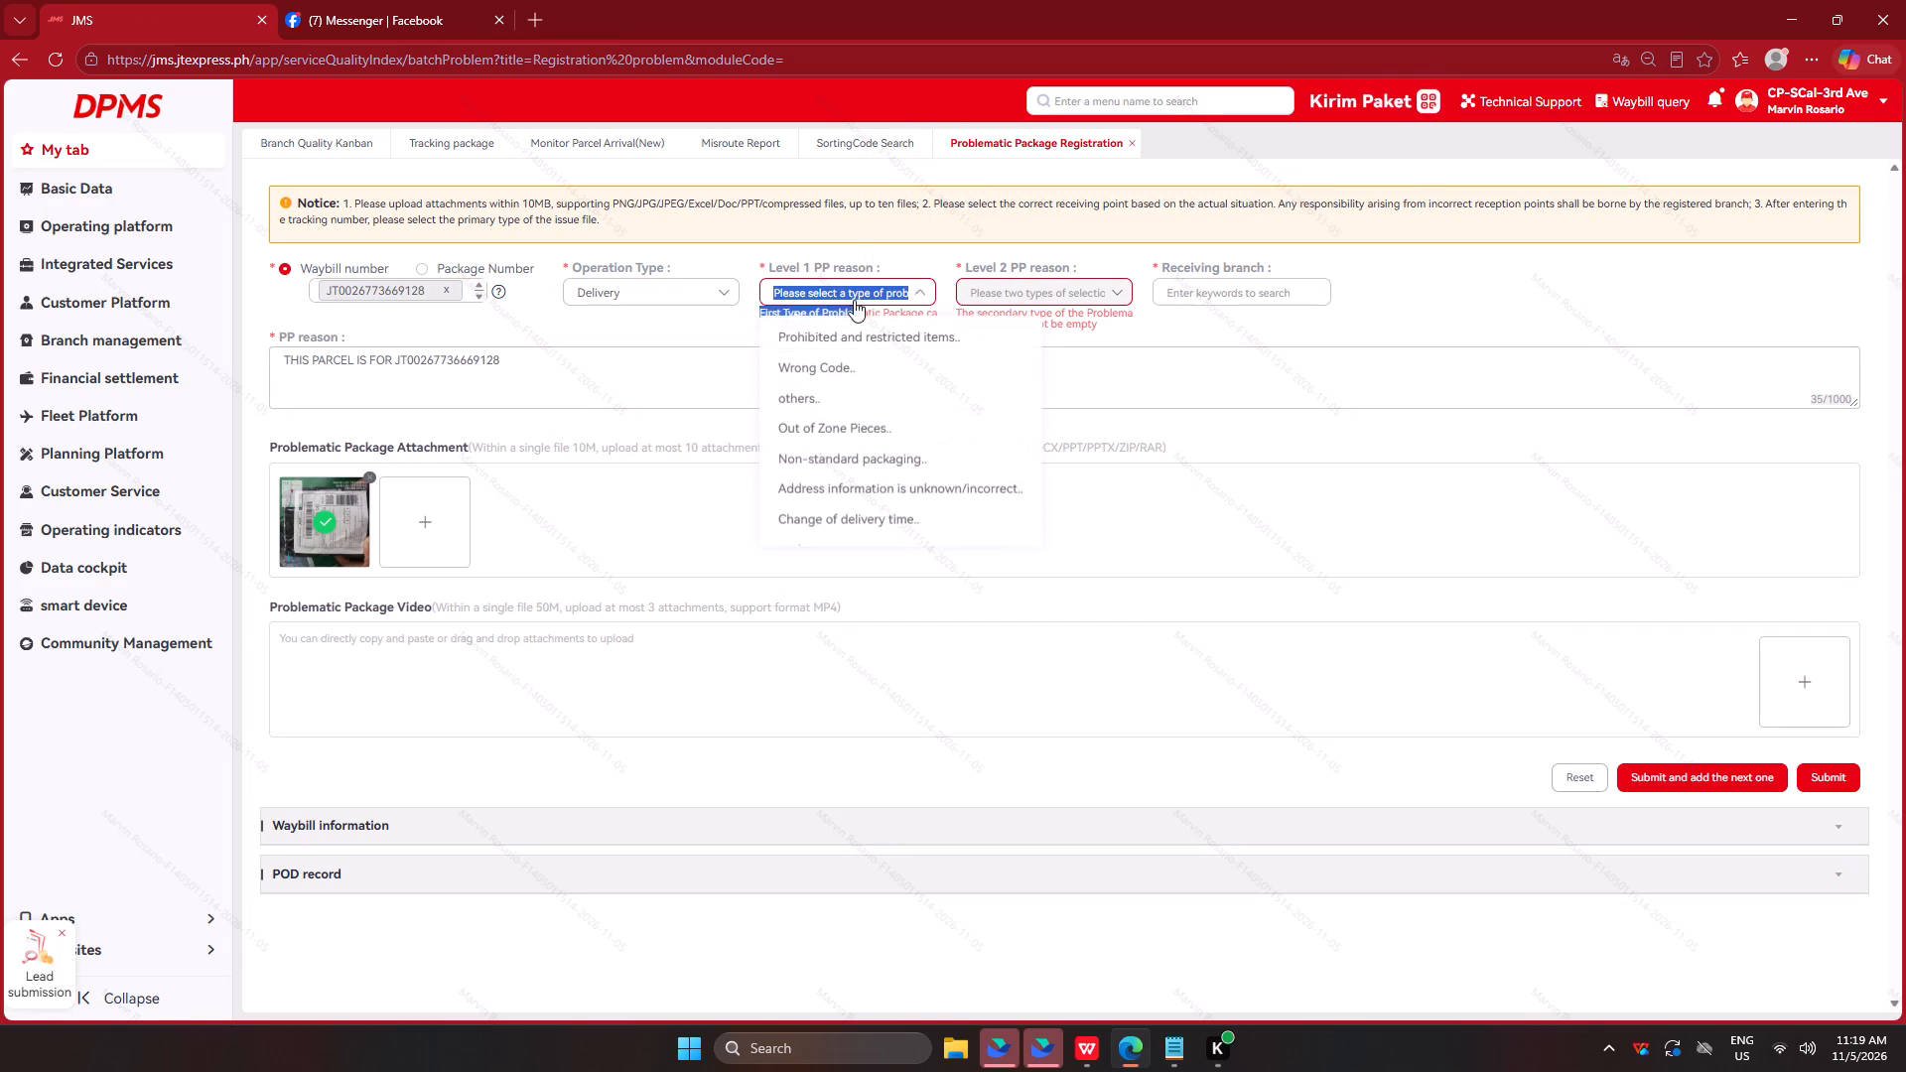
{"action": "key", "text": "w"}
{"action": "key", "text": "r"}
{"action": "left_click", "coordinate": [867, 367]}
{"action": "left_click", "coordinate": [1017, 293]}
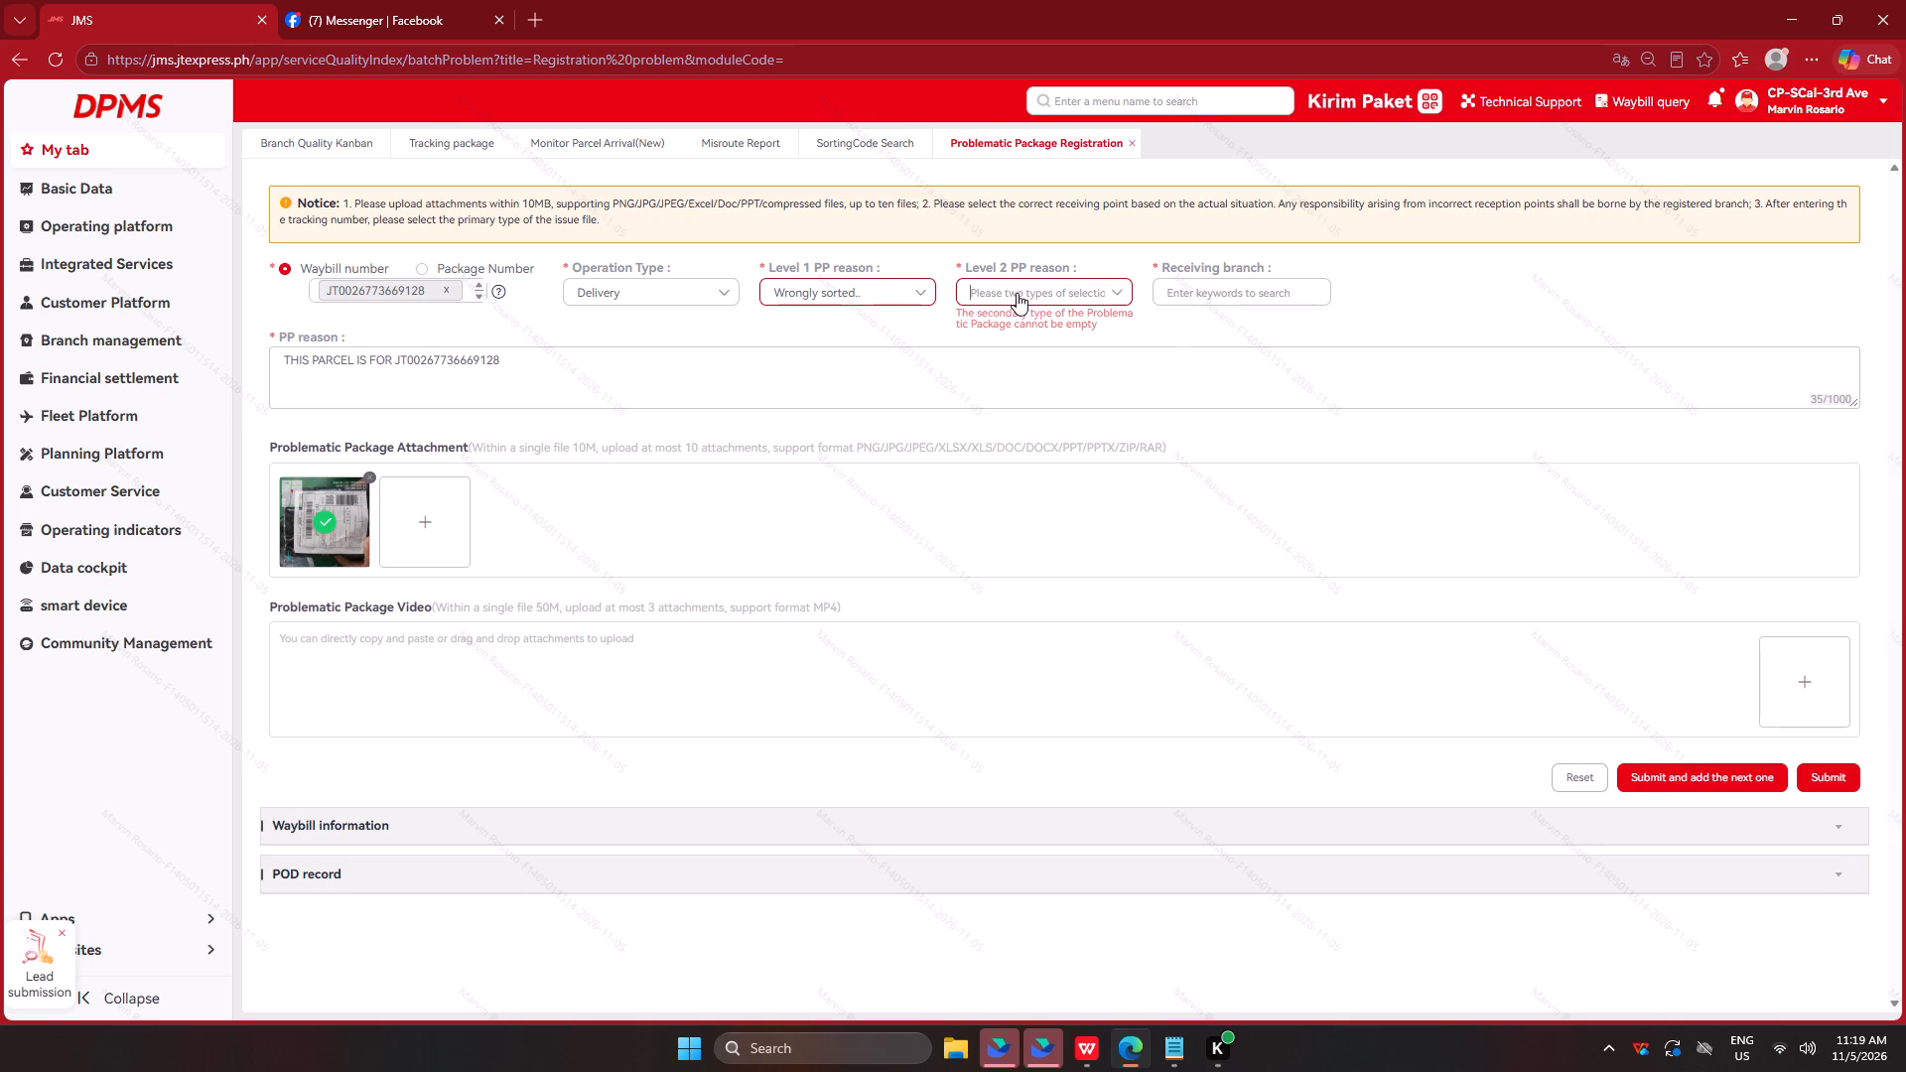
{"action": "left_click", "coordinate": [1023, 363]}
{"action": "left_click", "coordinate": [774, 318]}
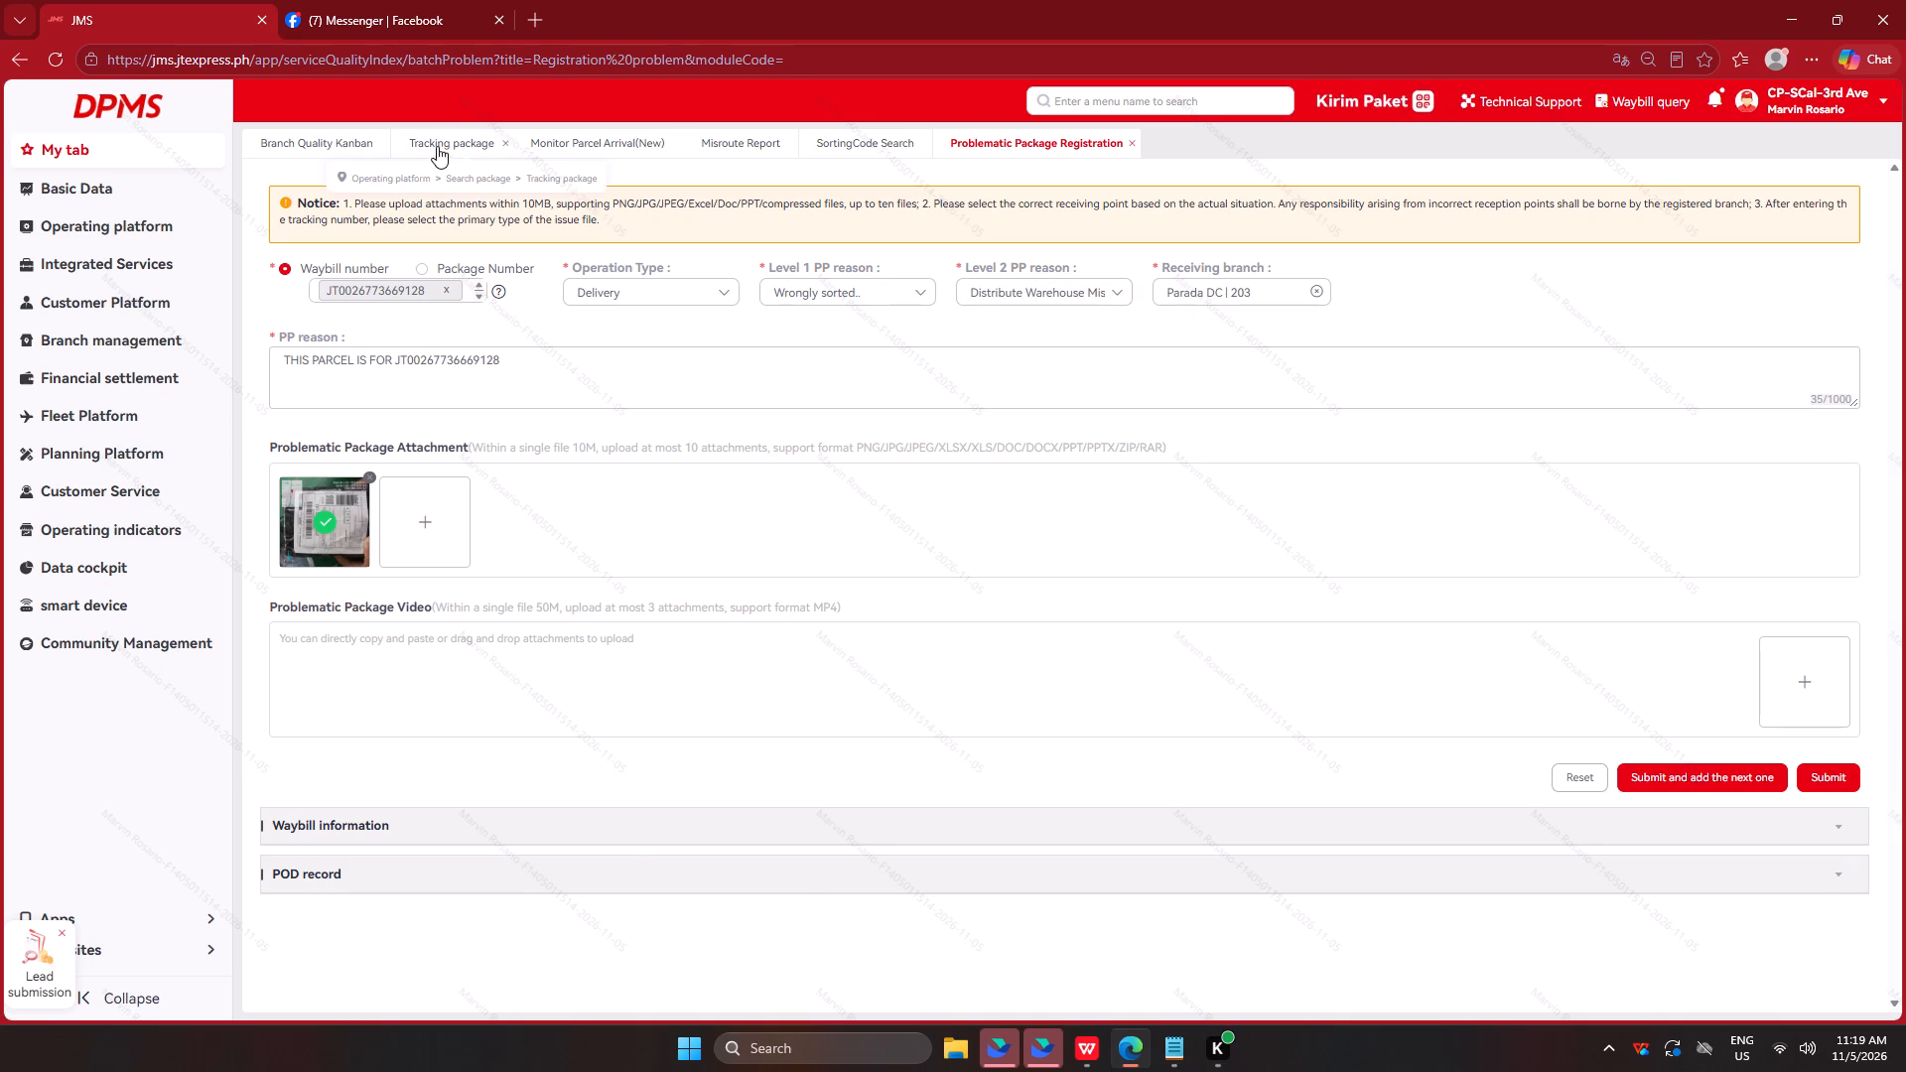
{"action": "left_click", "coordinate": [437, 147]}
{"action": "double_click", "coordinate": [345, 480]}
{"action": "key", "text": "ctrl+c"}
{"action": "key", "text": "ctrl+c"}
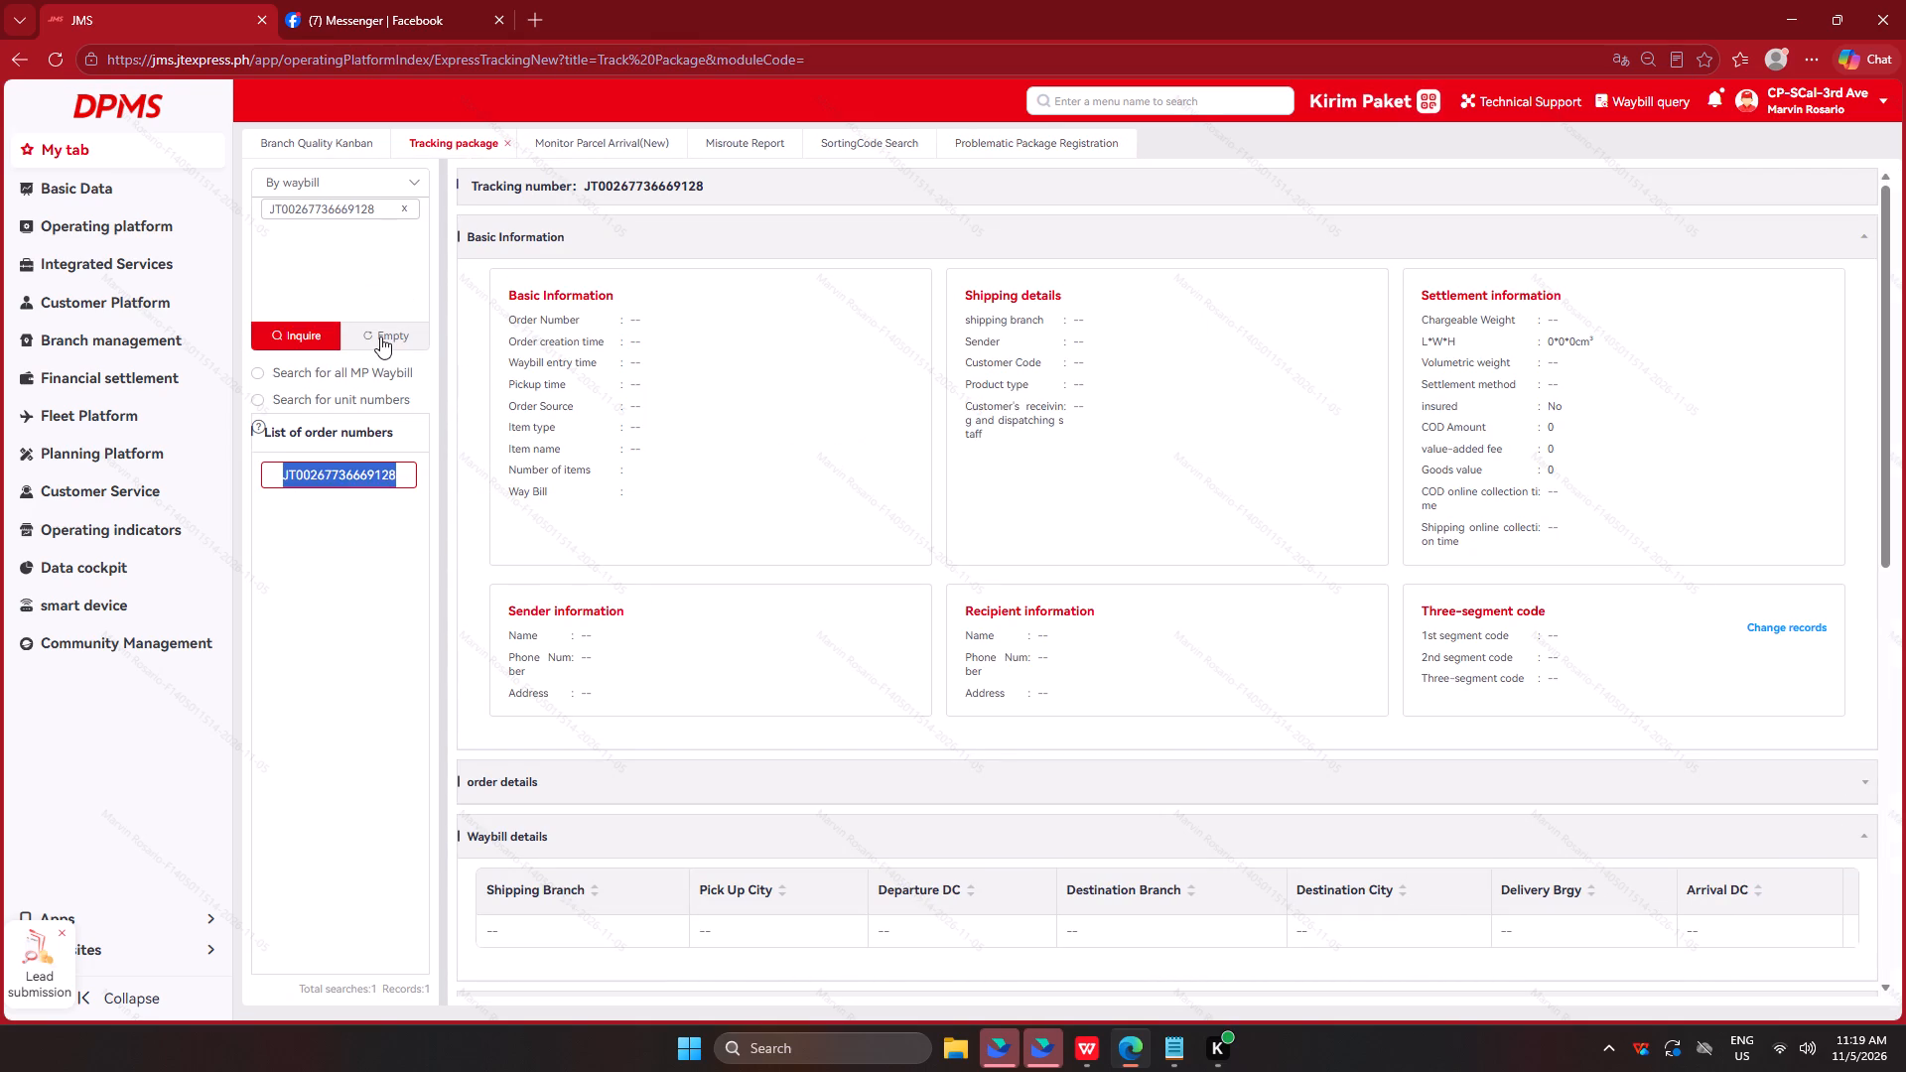
{"action": "key", "text": "ctrl+c"}
{"action": "key", "text": "ctrl+c"}
{"action": "left_click", "coordinate": [382, 335], "text": "ctrl"}
{"action": "left_click", "coordinate": [379, 292]}
{"action": "key", "text": "ctrl+v"}
{"action": "left_click", "coordinate": [289, 332]}
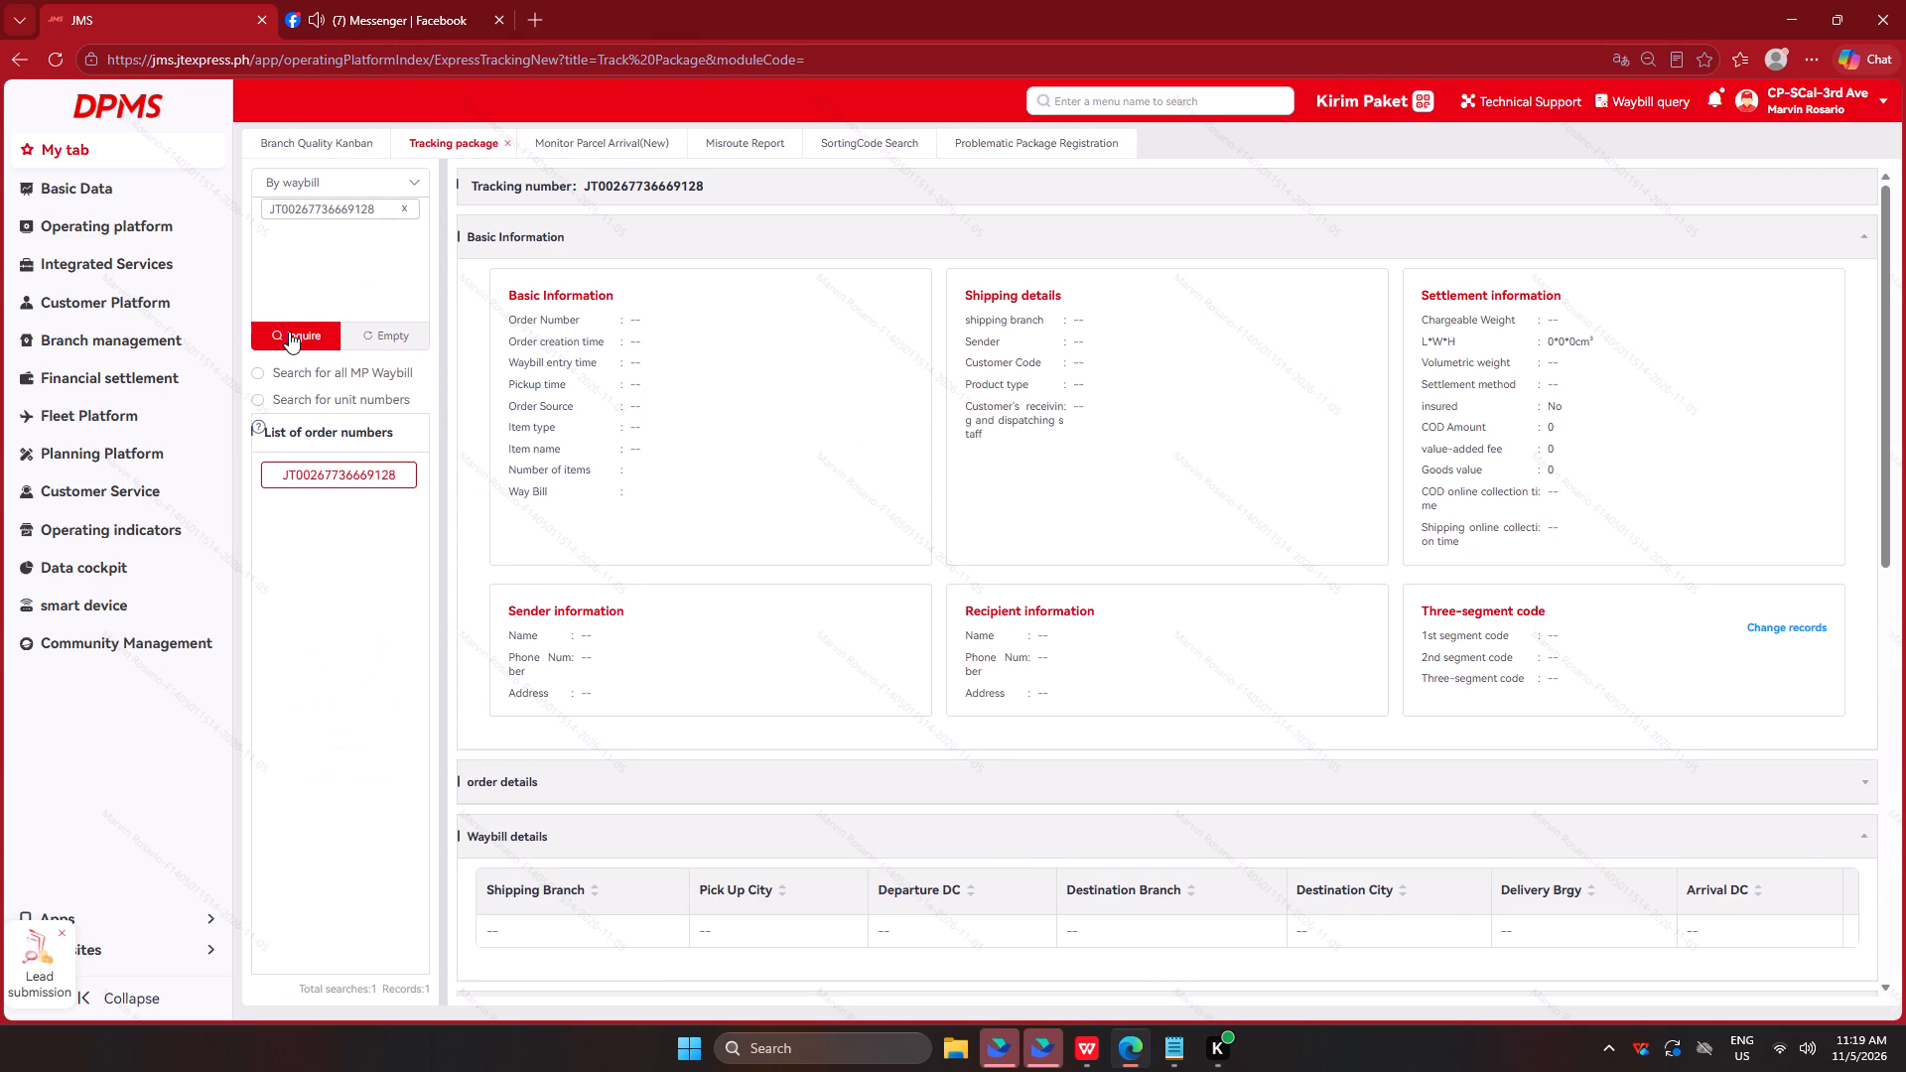
{"action": "scroll", "coordinate": [1033, 669], "scroll_direction": "down", "scroll_amount": 1}
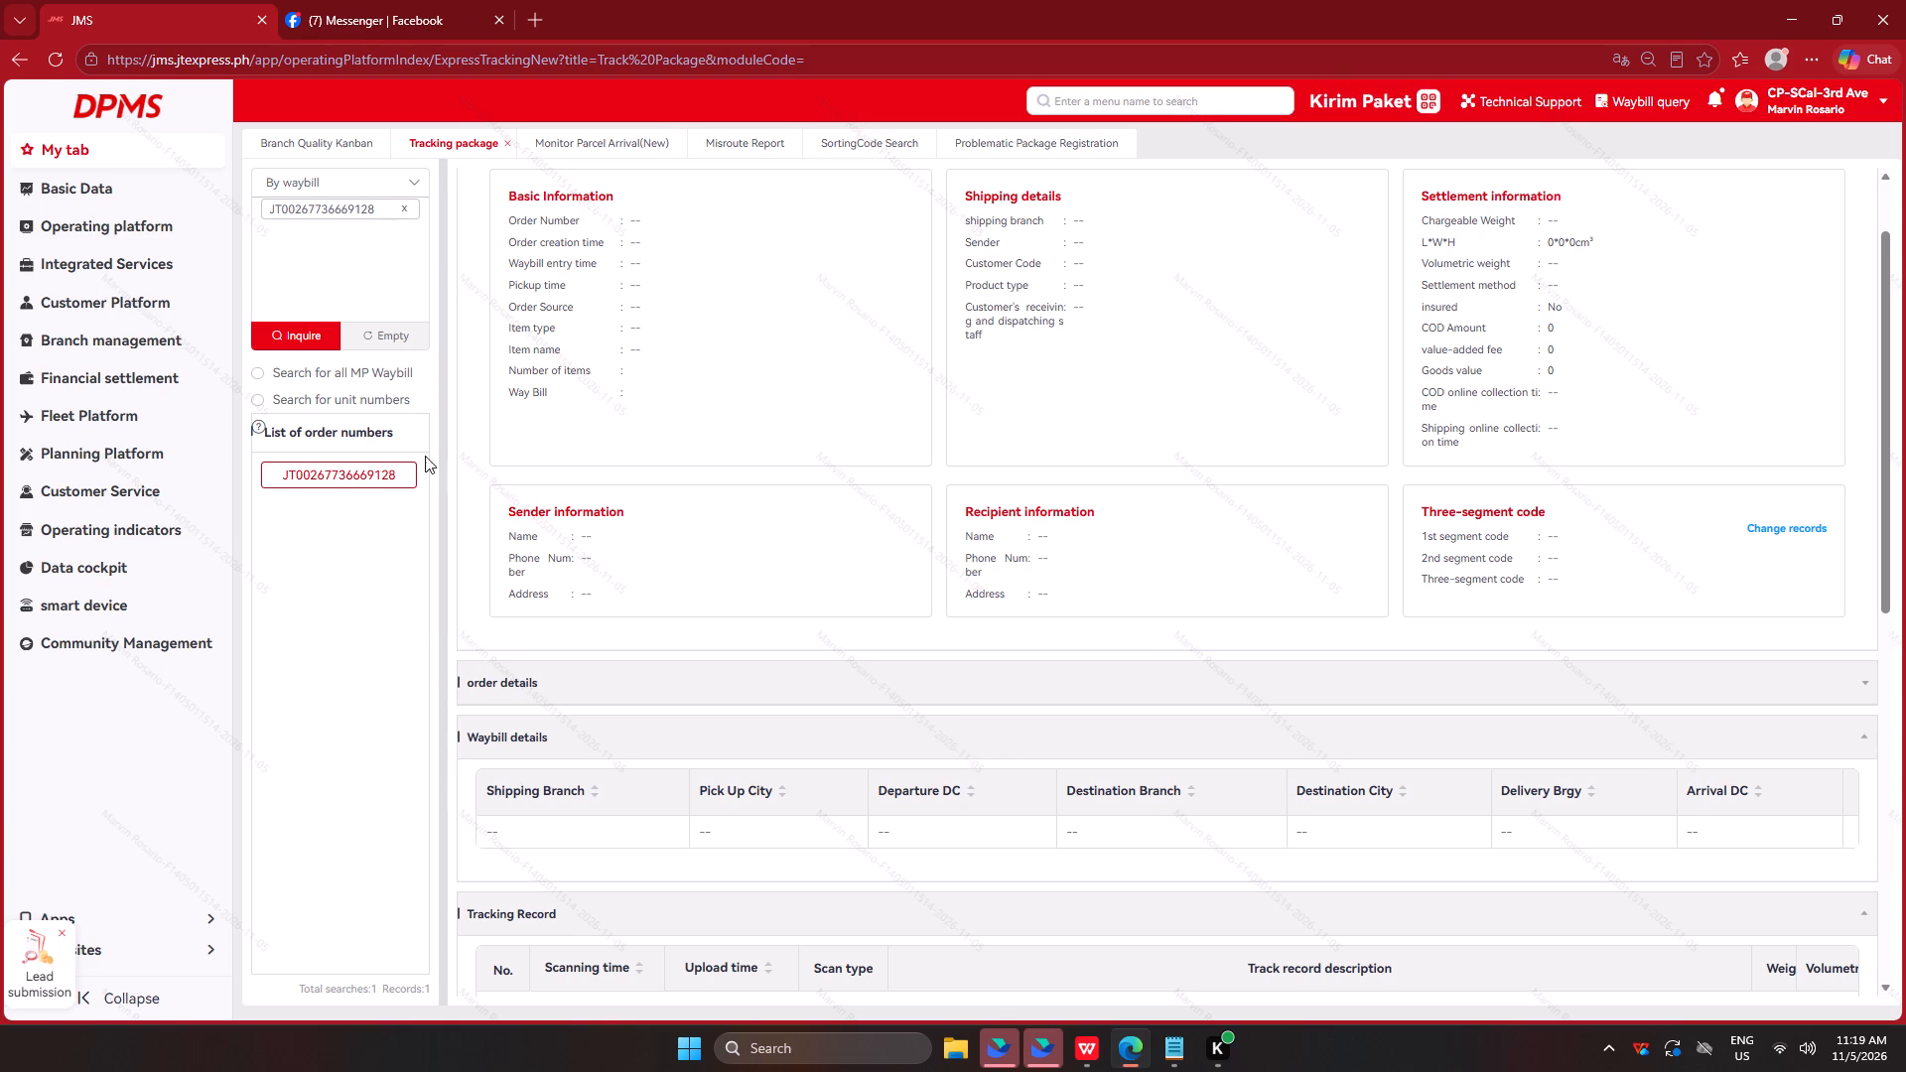
{"action": "scroll", "coordinate": [773, 640], "scroll_direction": "down", "scroll_amount": 5}
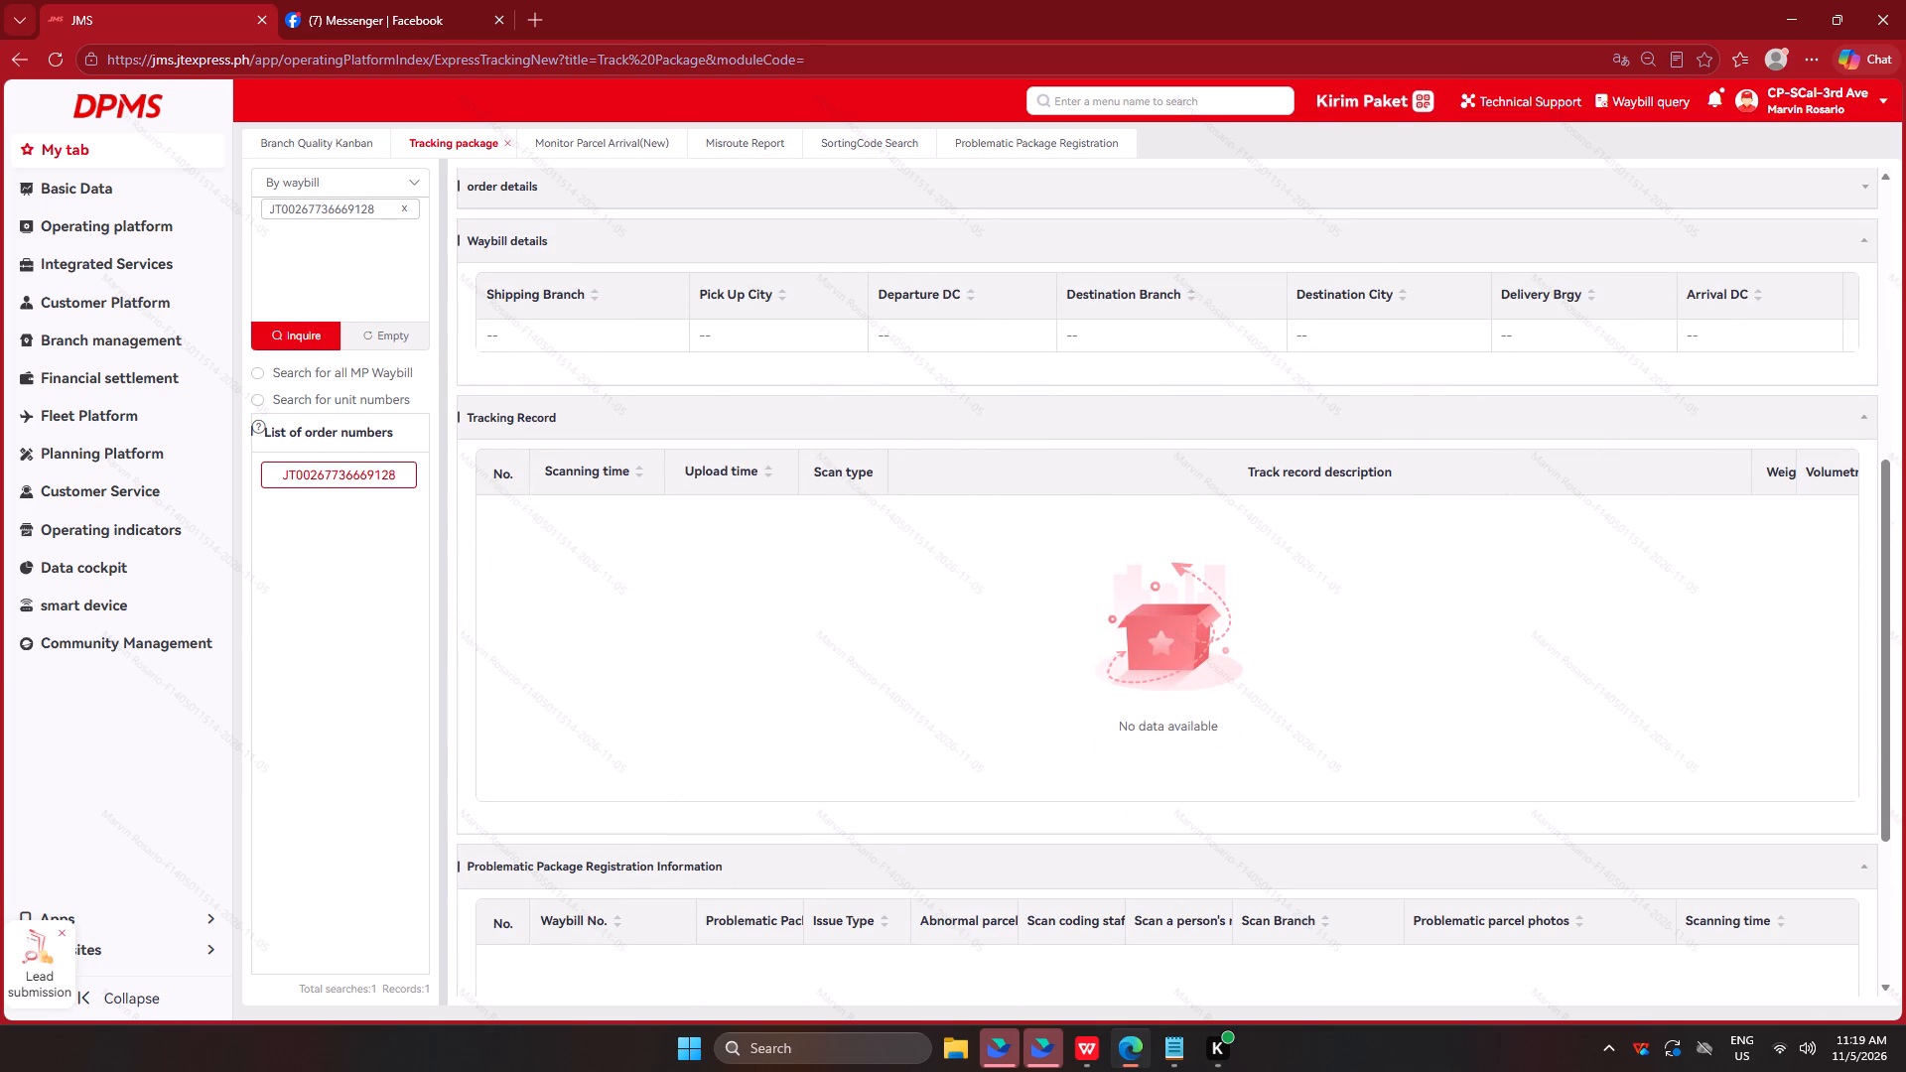
{"action": "left_click", "coordinate": [336, 208]}
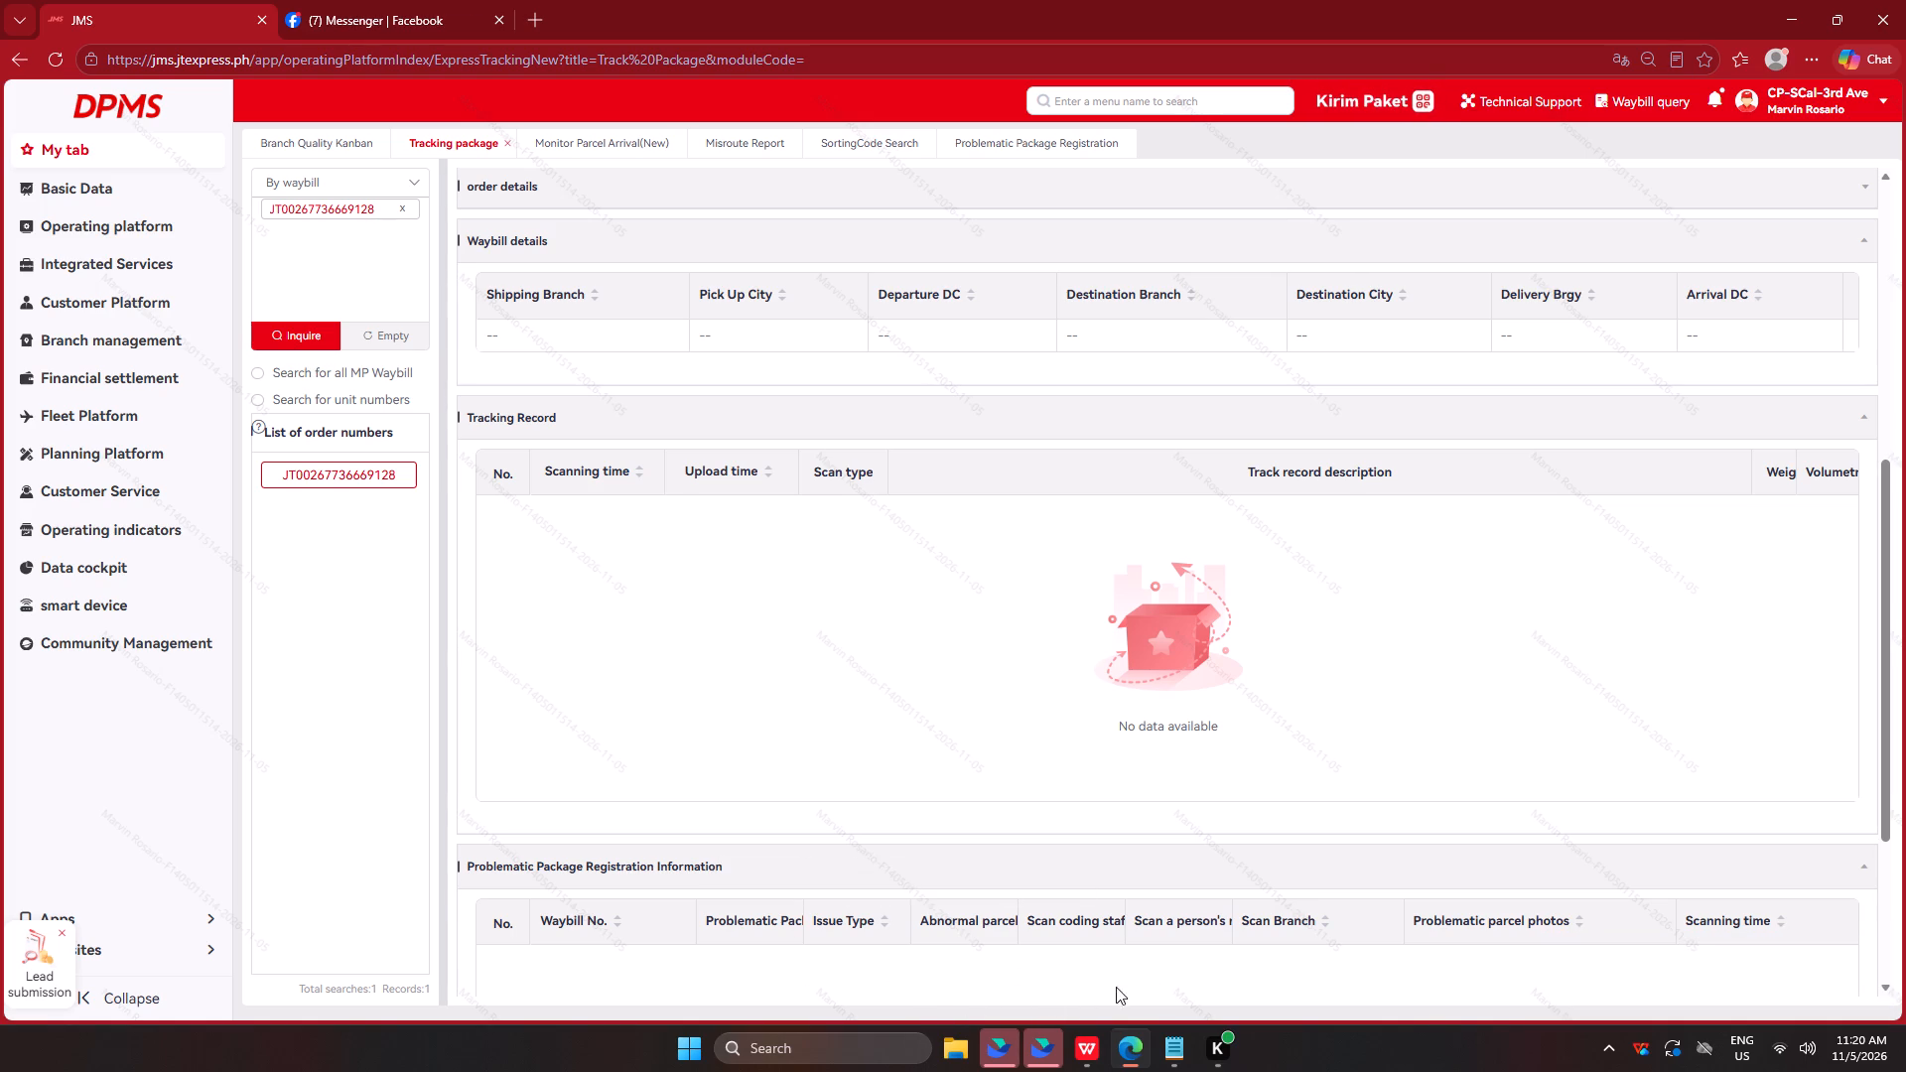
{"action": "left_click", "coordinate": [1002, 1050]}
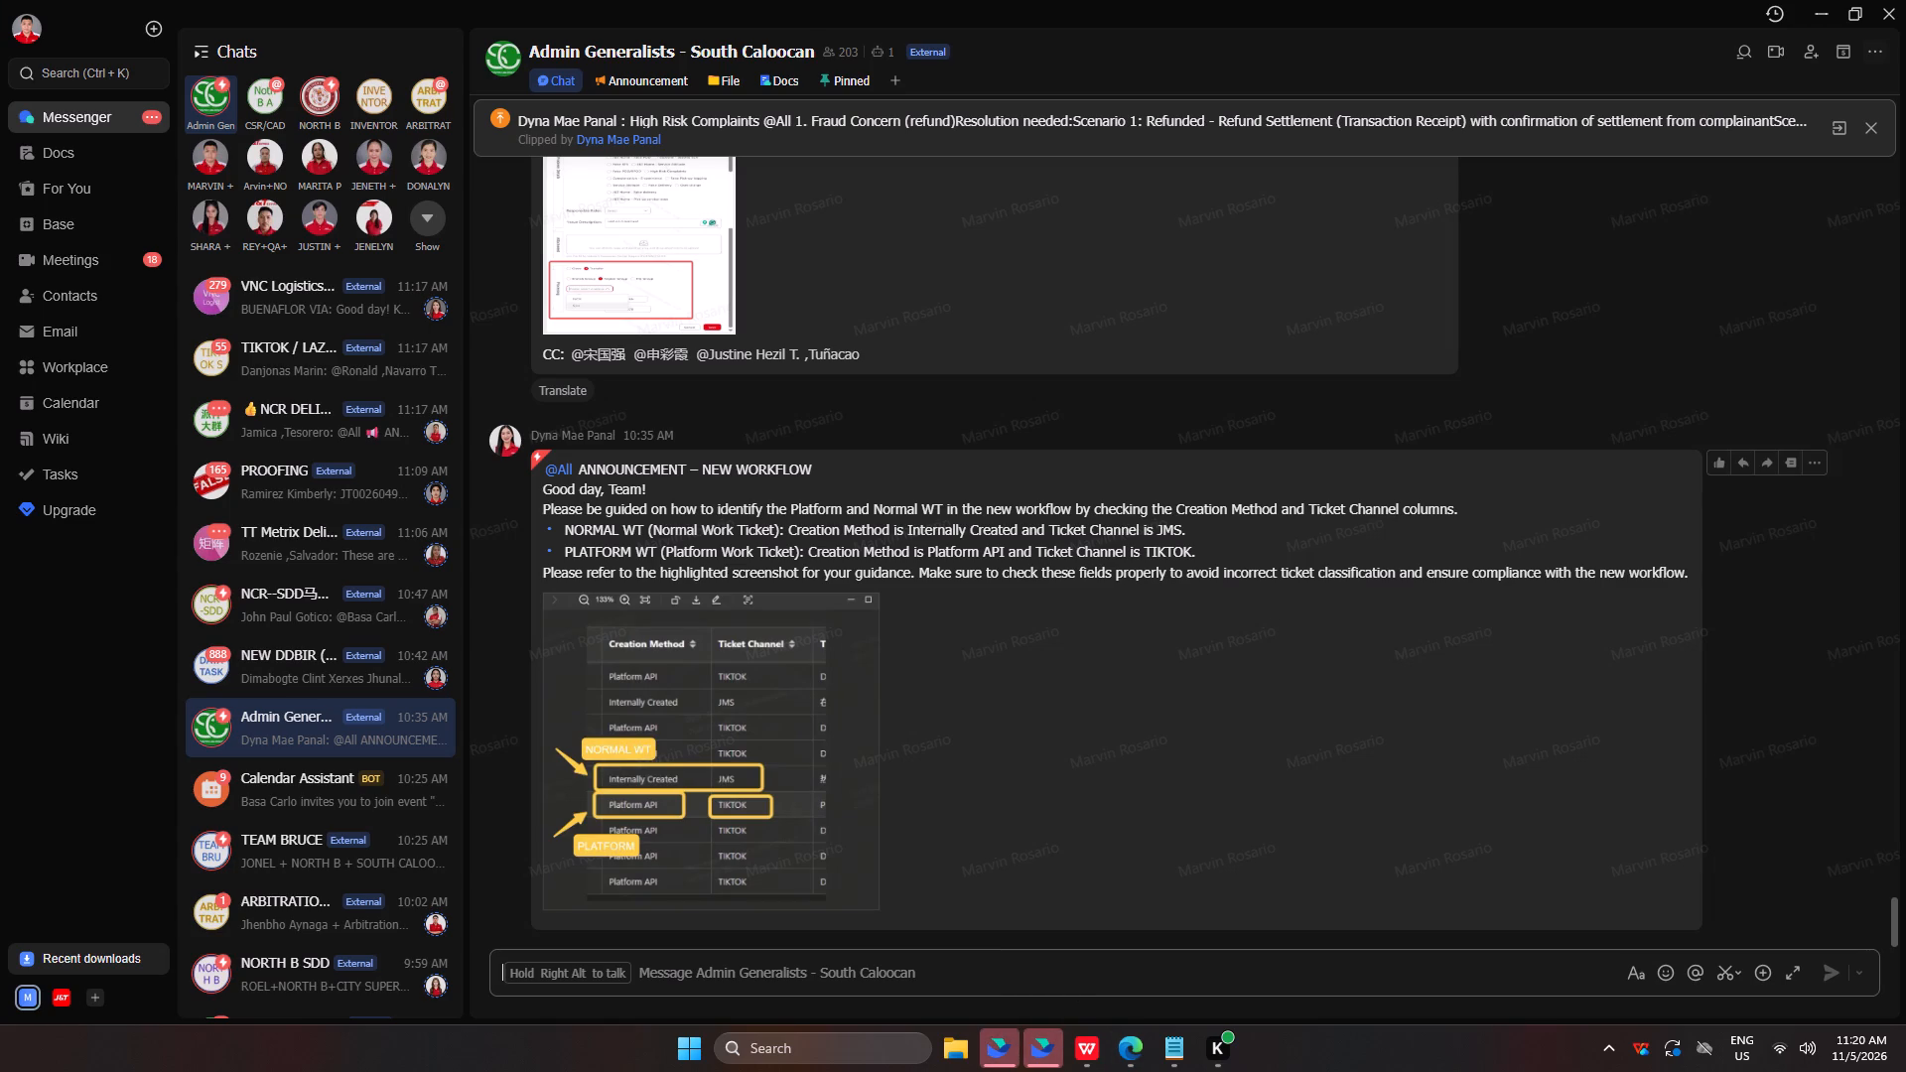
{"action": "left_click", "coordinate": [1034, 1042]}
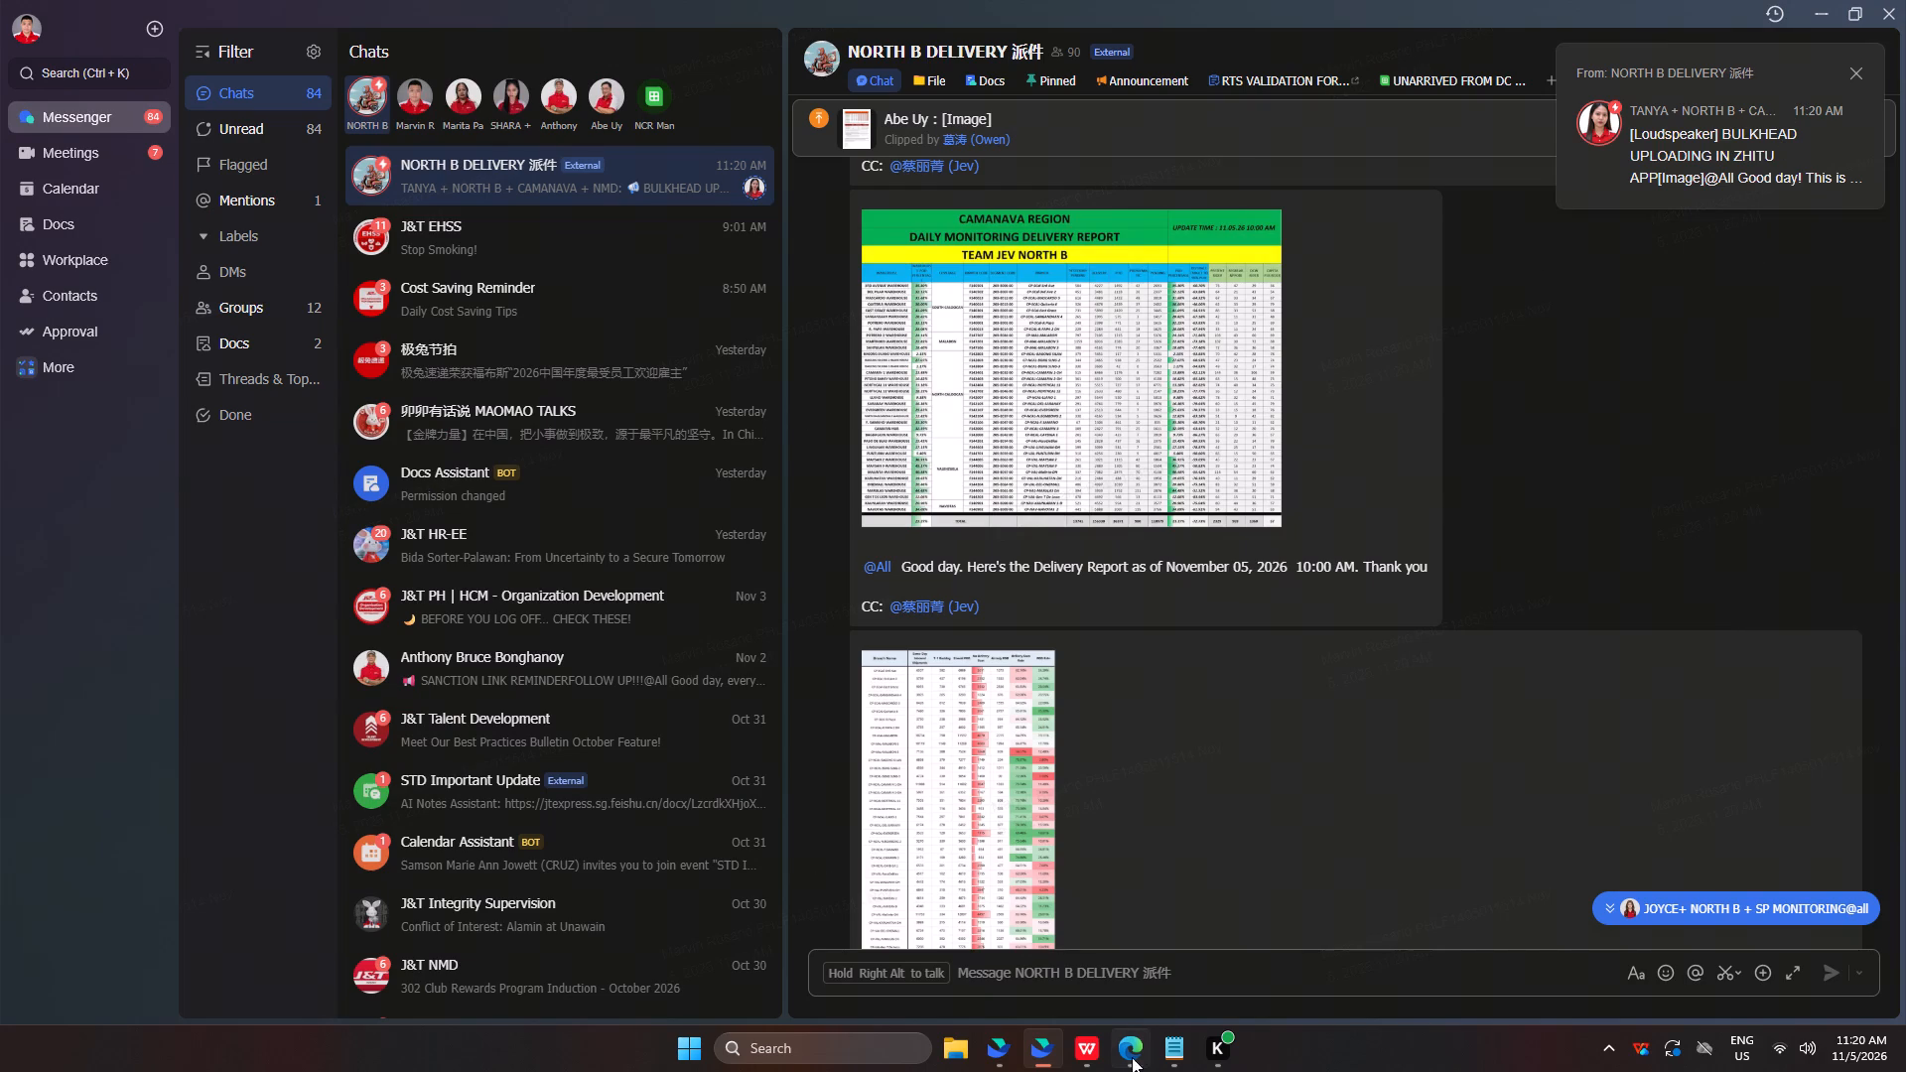
{"action": "left_click", "coordinate": [1131, 1059]}
{"action": "left_click", "coordinate": [301, 328]}
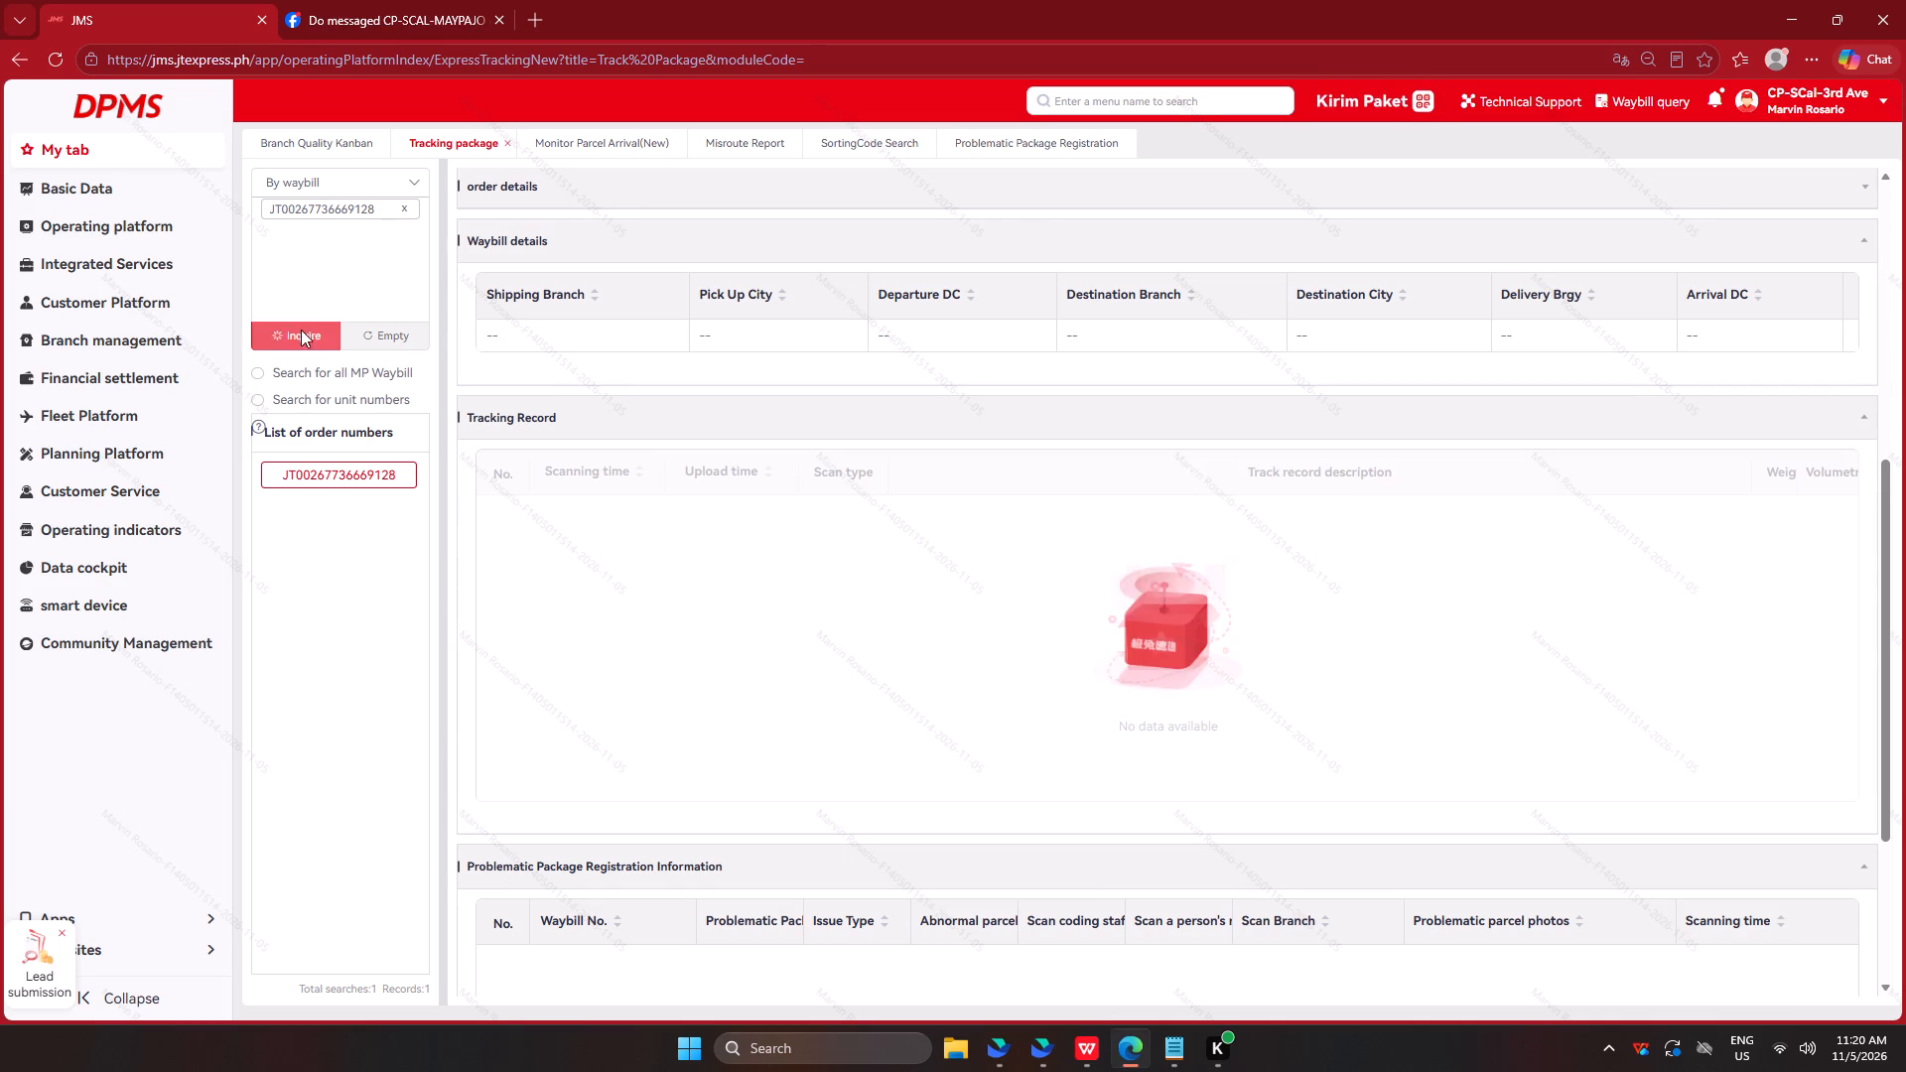
{"action": "left_click", "coordinate": [346, 206]}
{"action": "key", "text": "BackSpace"}
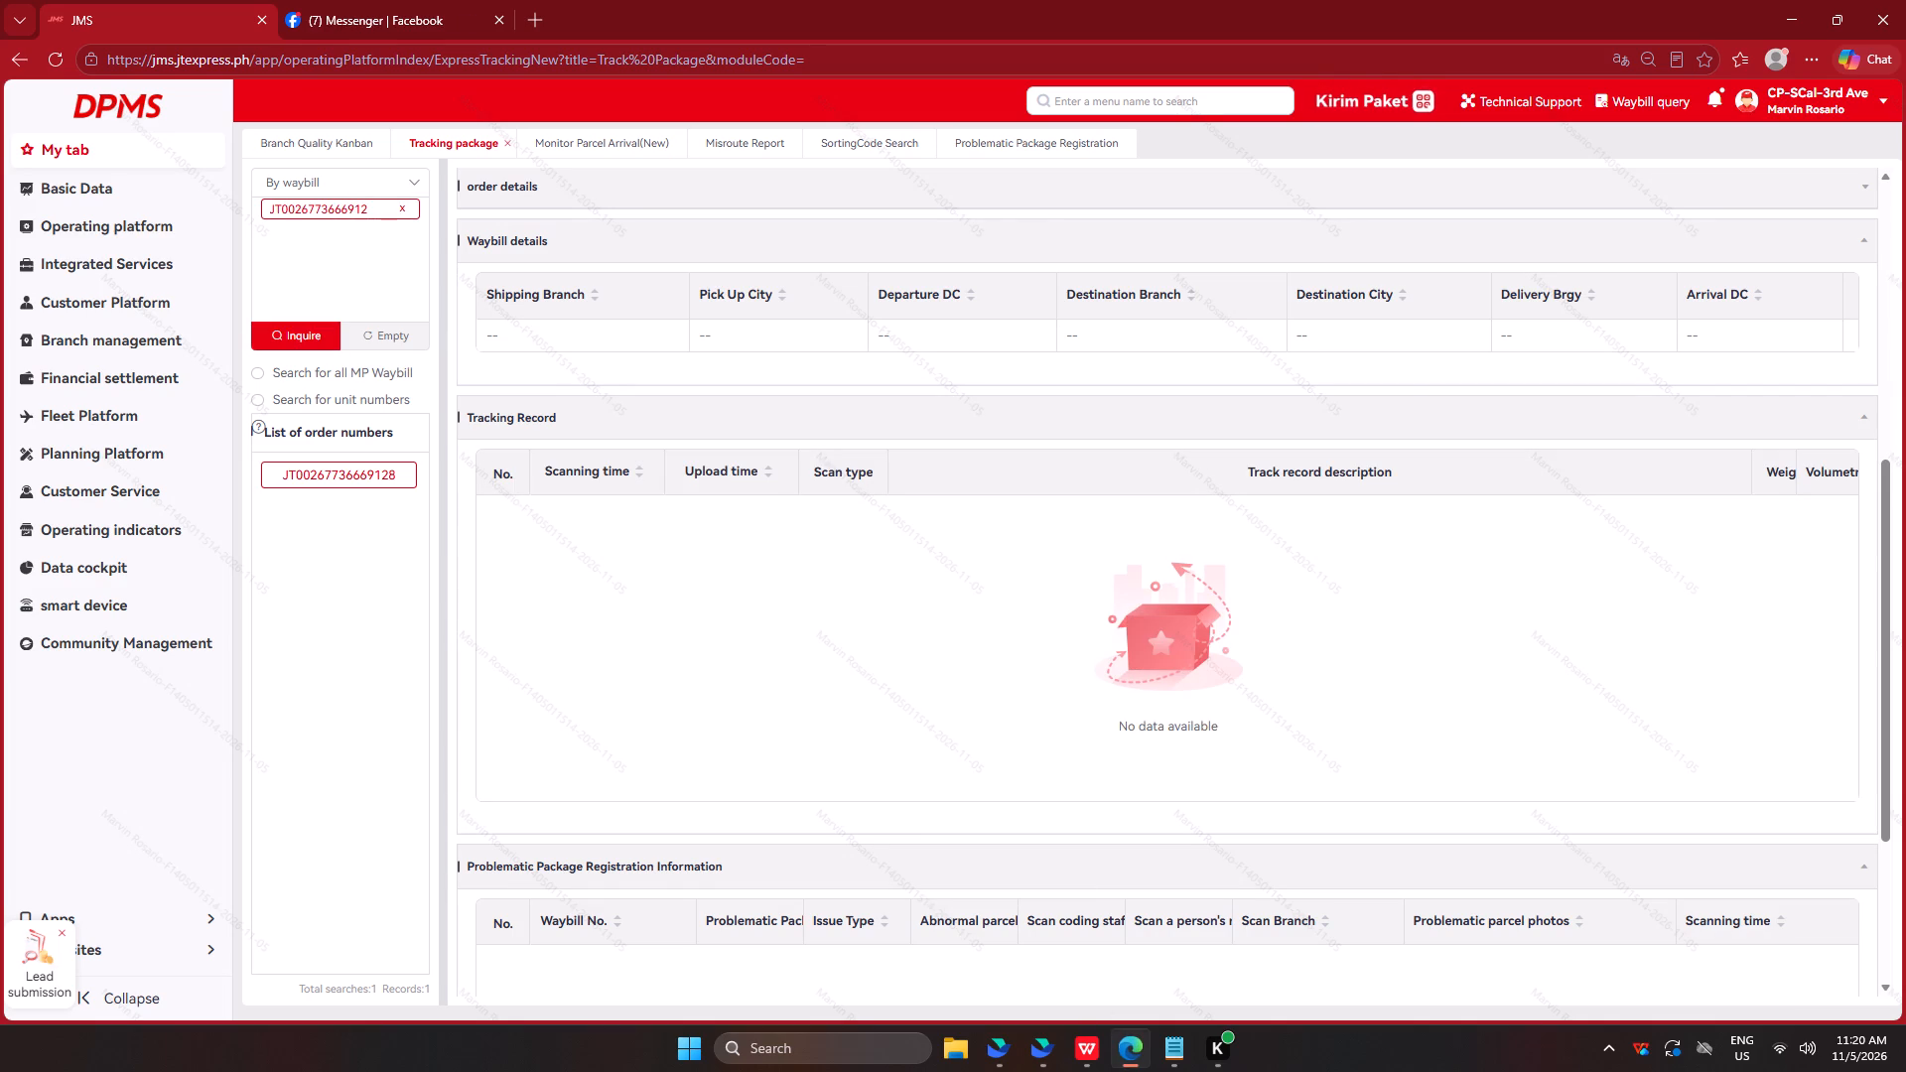
{"action": "key", "text": "ctrl+z"}
{"action": "left_click", "coordinate": [347, 213]}
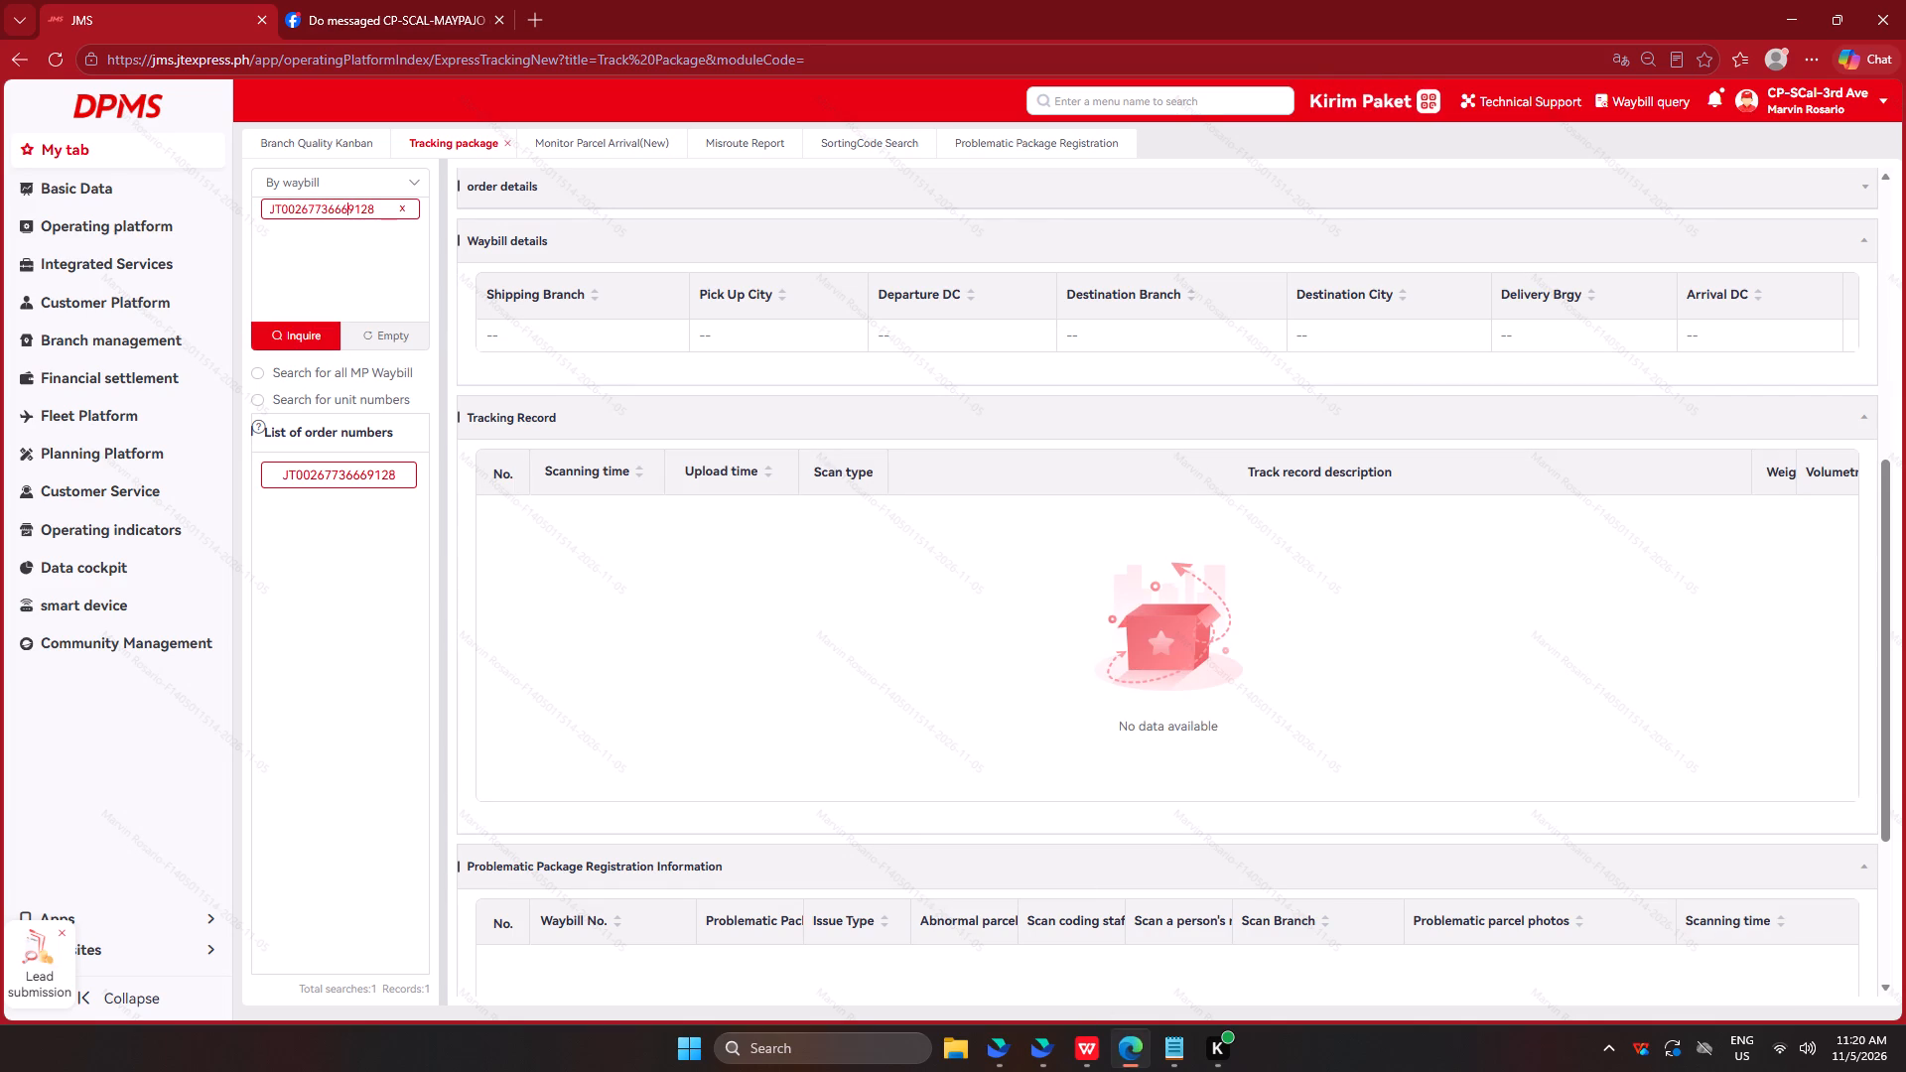
{"action": "key", "text": "BackSpace"}
{"action": "left_click", "coordinate": [311, 338]}
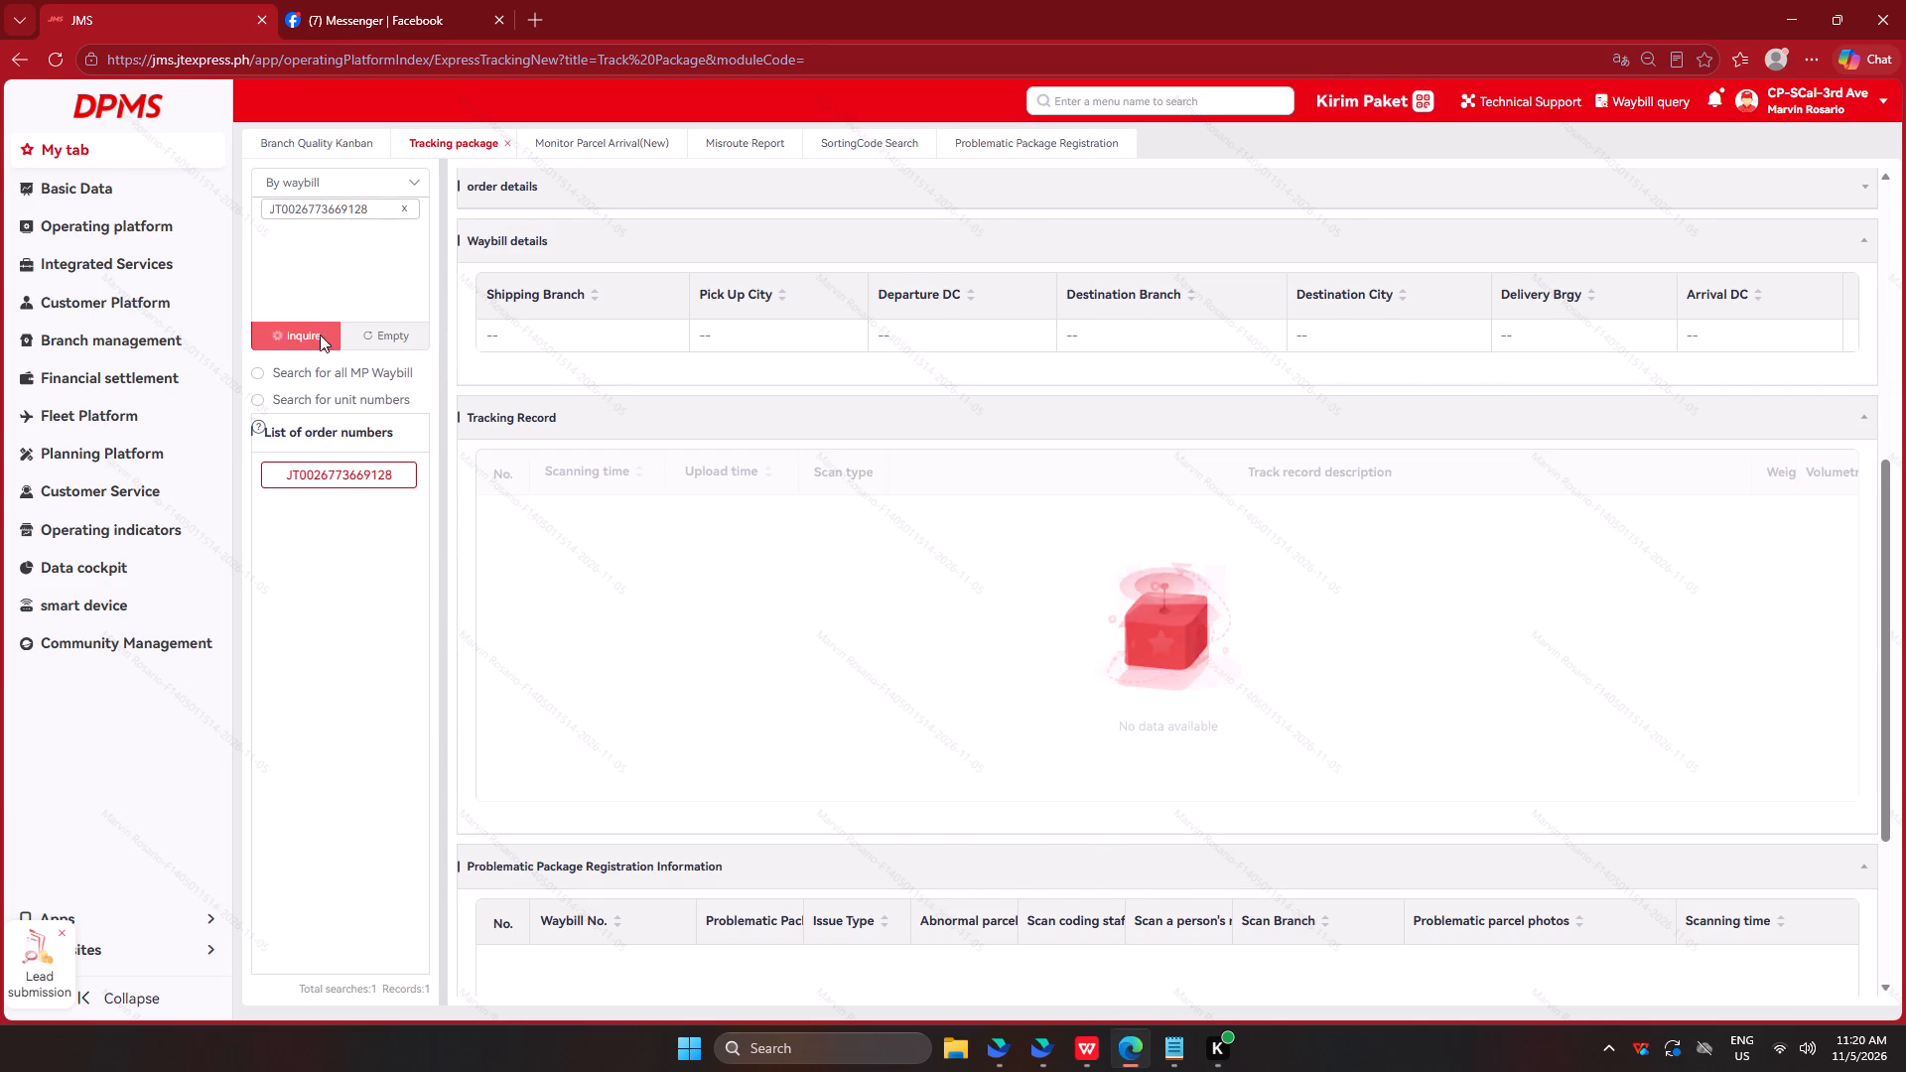
Copy the destination branch name CP_MNL_Old Sta. Mesa from the waybill details and return to the Problematic Package Registration form.
{"action": "left_click", "coordinate": [1131, 324]}
{"action": "triple_click", "coordinate": [1125, 337]}
{"action": "key", "text": "ctrl+c"}
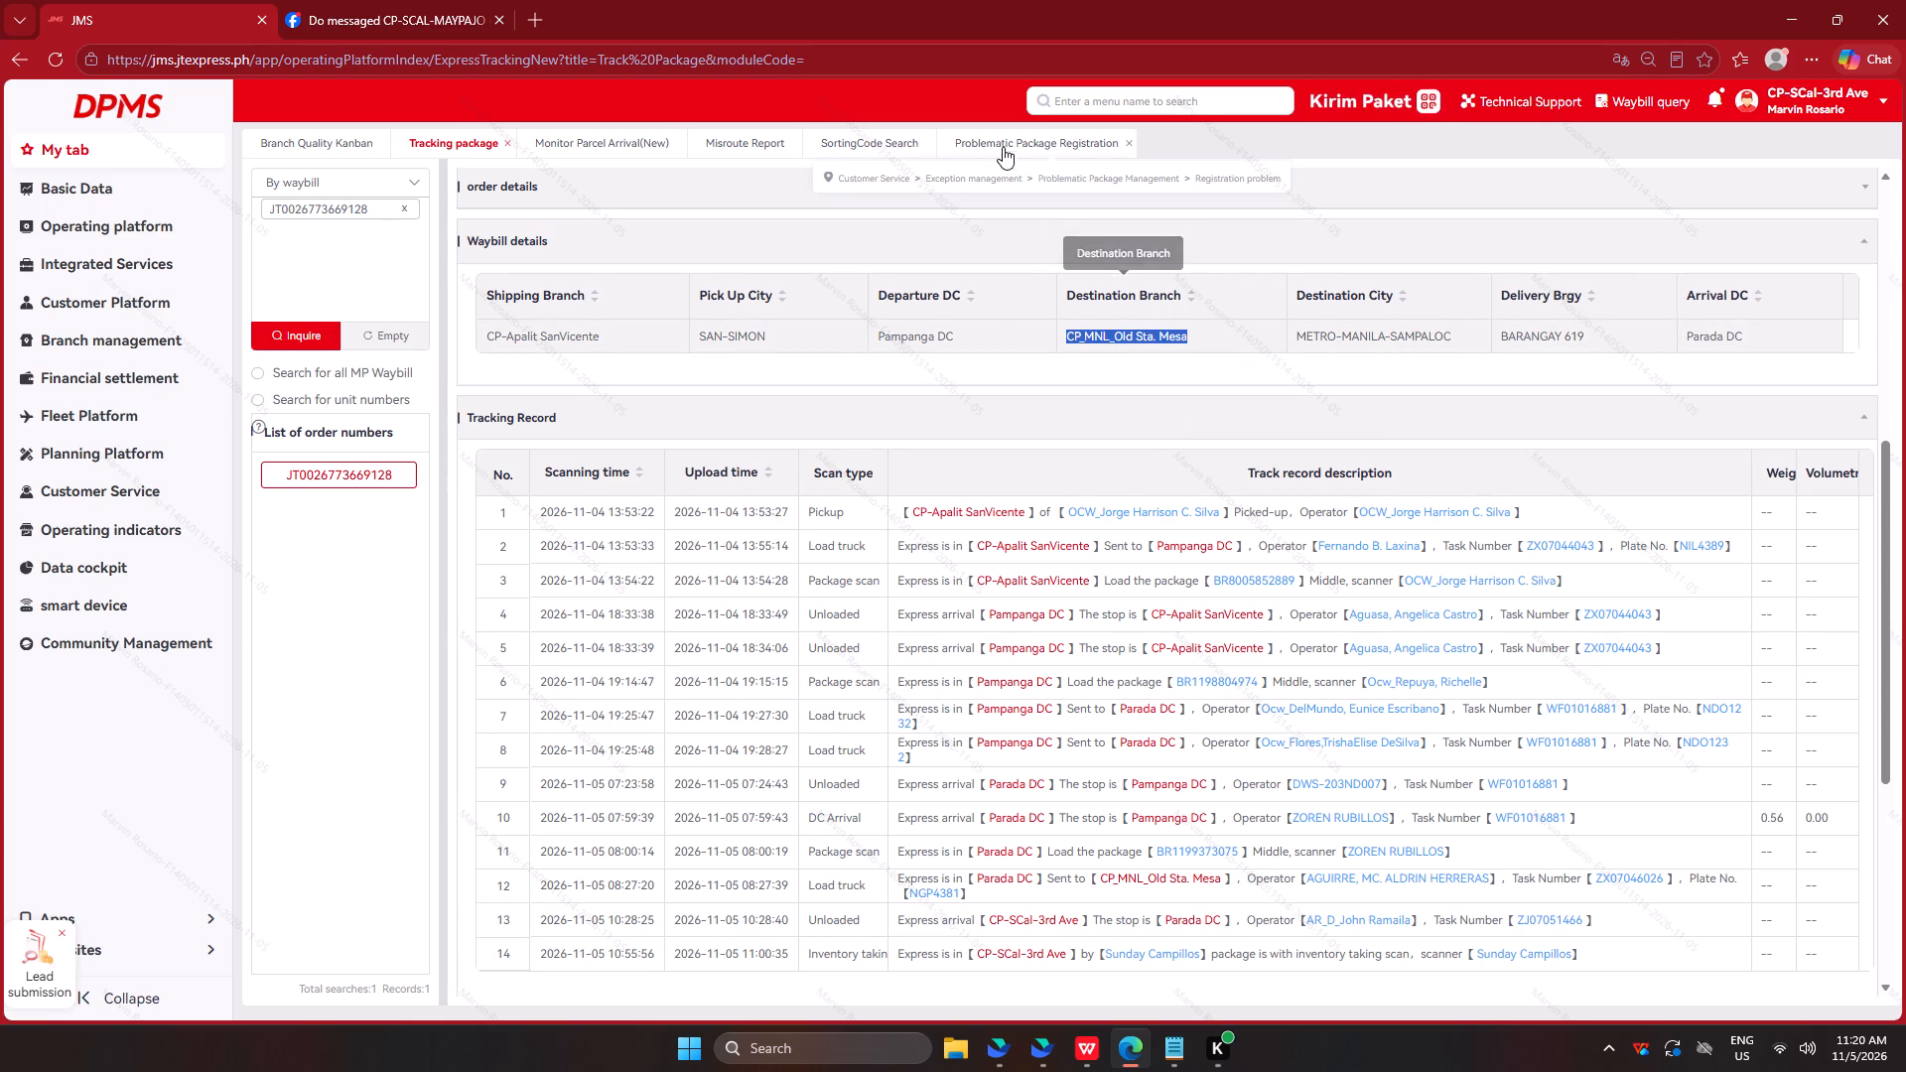
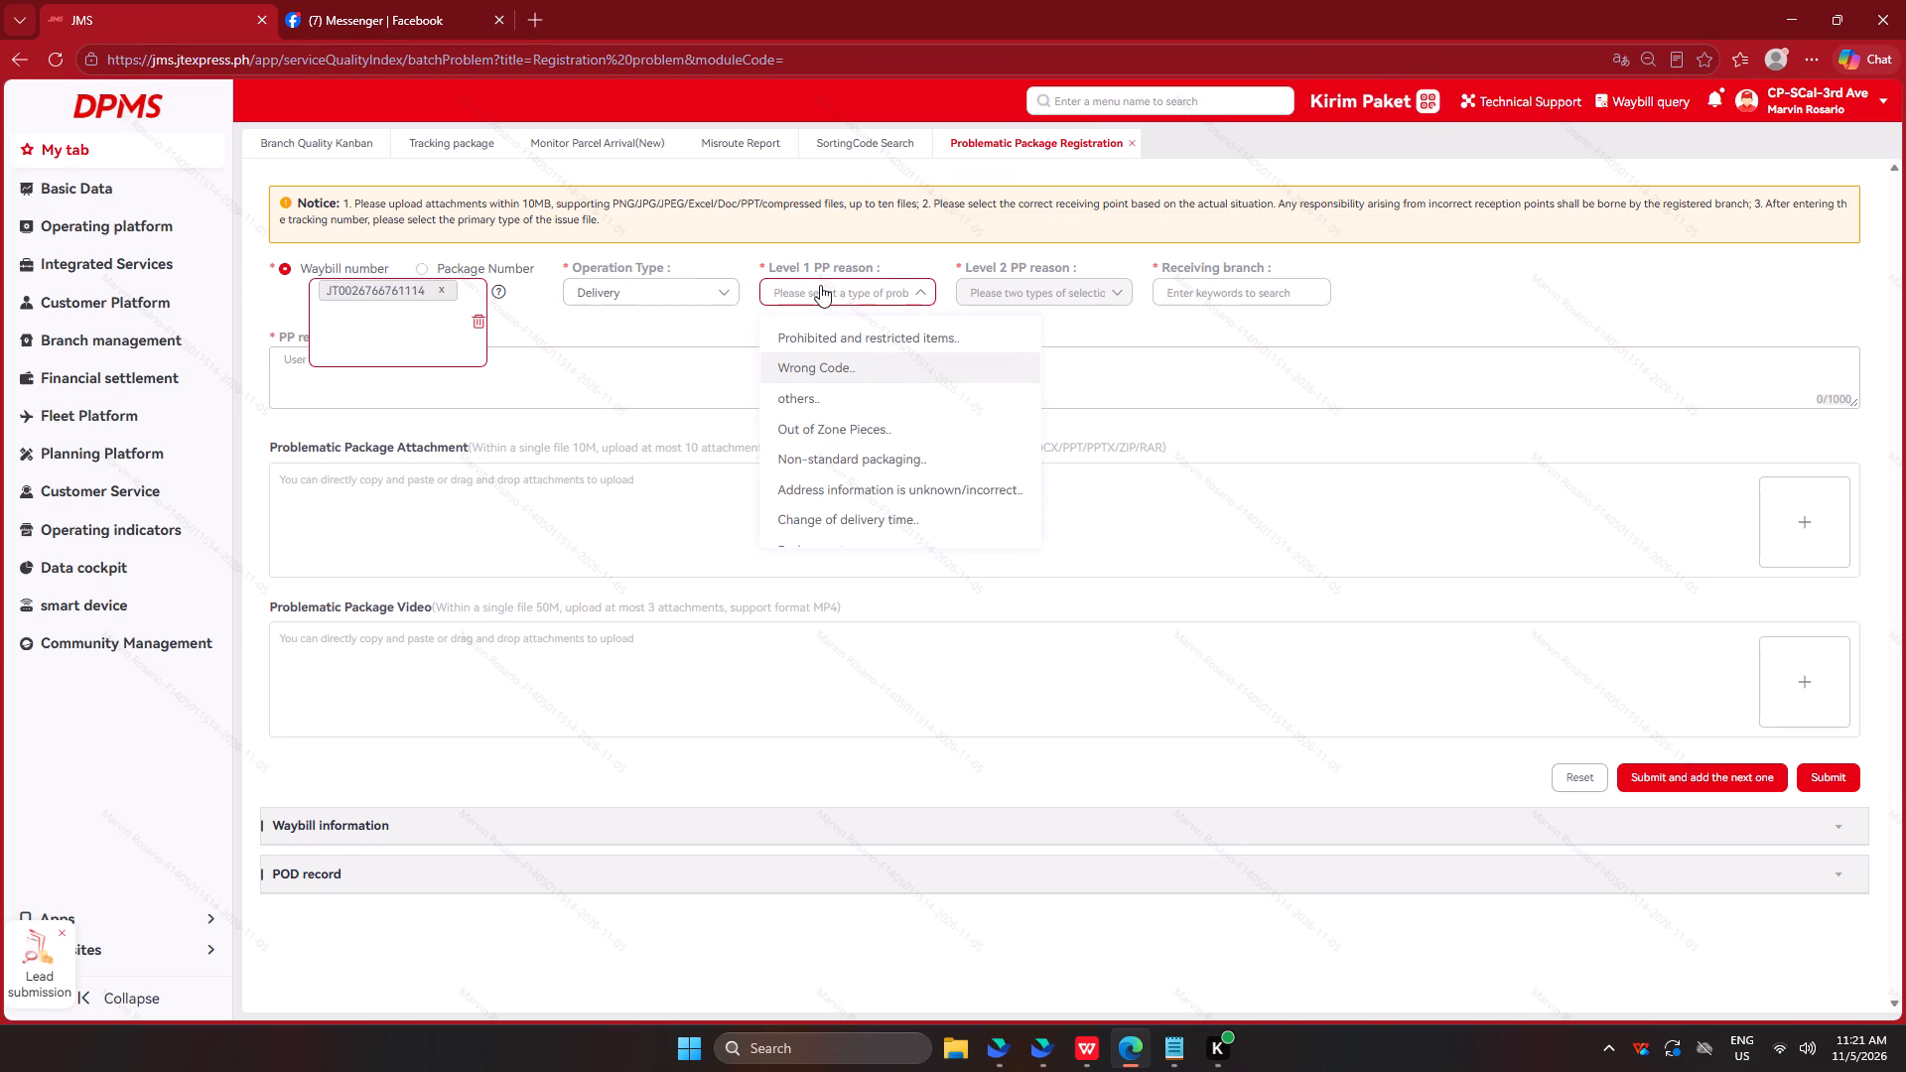
Classify the problem with Level 1 PP reason Wrongly sorted and Level 2 PP reason Distribute Warehouse Missplitting.
{"action": "left_click", "coordinate": [819, 284]}
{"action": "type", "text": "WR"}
{"action": "left_click", "coordinate": [705, 329]}
{"action": "left_click", "coordinate": [804, 297]}
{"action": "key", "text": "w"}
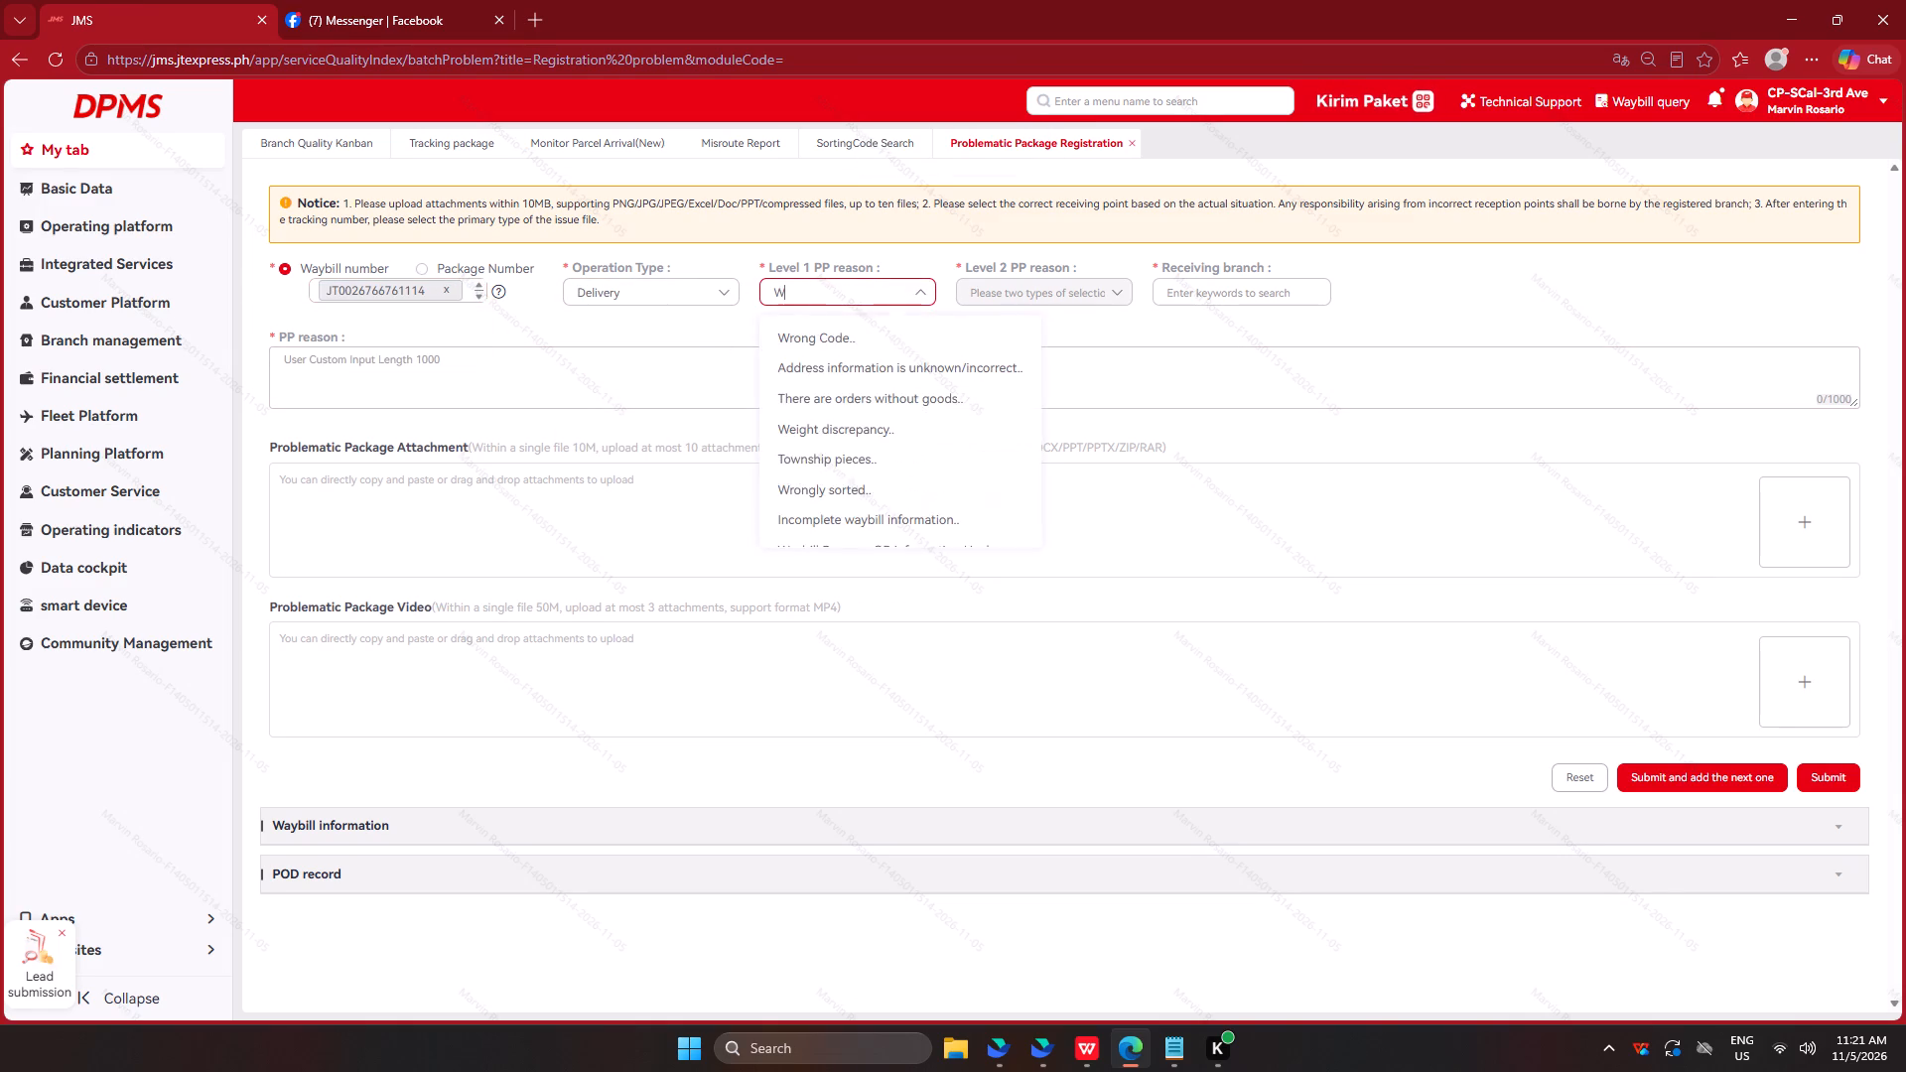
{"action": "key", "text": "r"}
{"action": "left_click", "coordinate": [811, 371]}
{"action": "left_click", "coordinate": [1014, 293]}
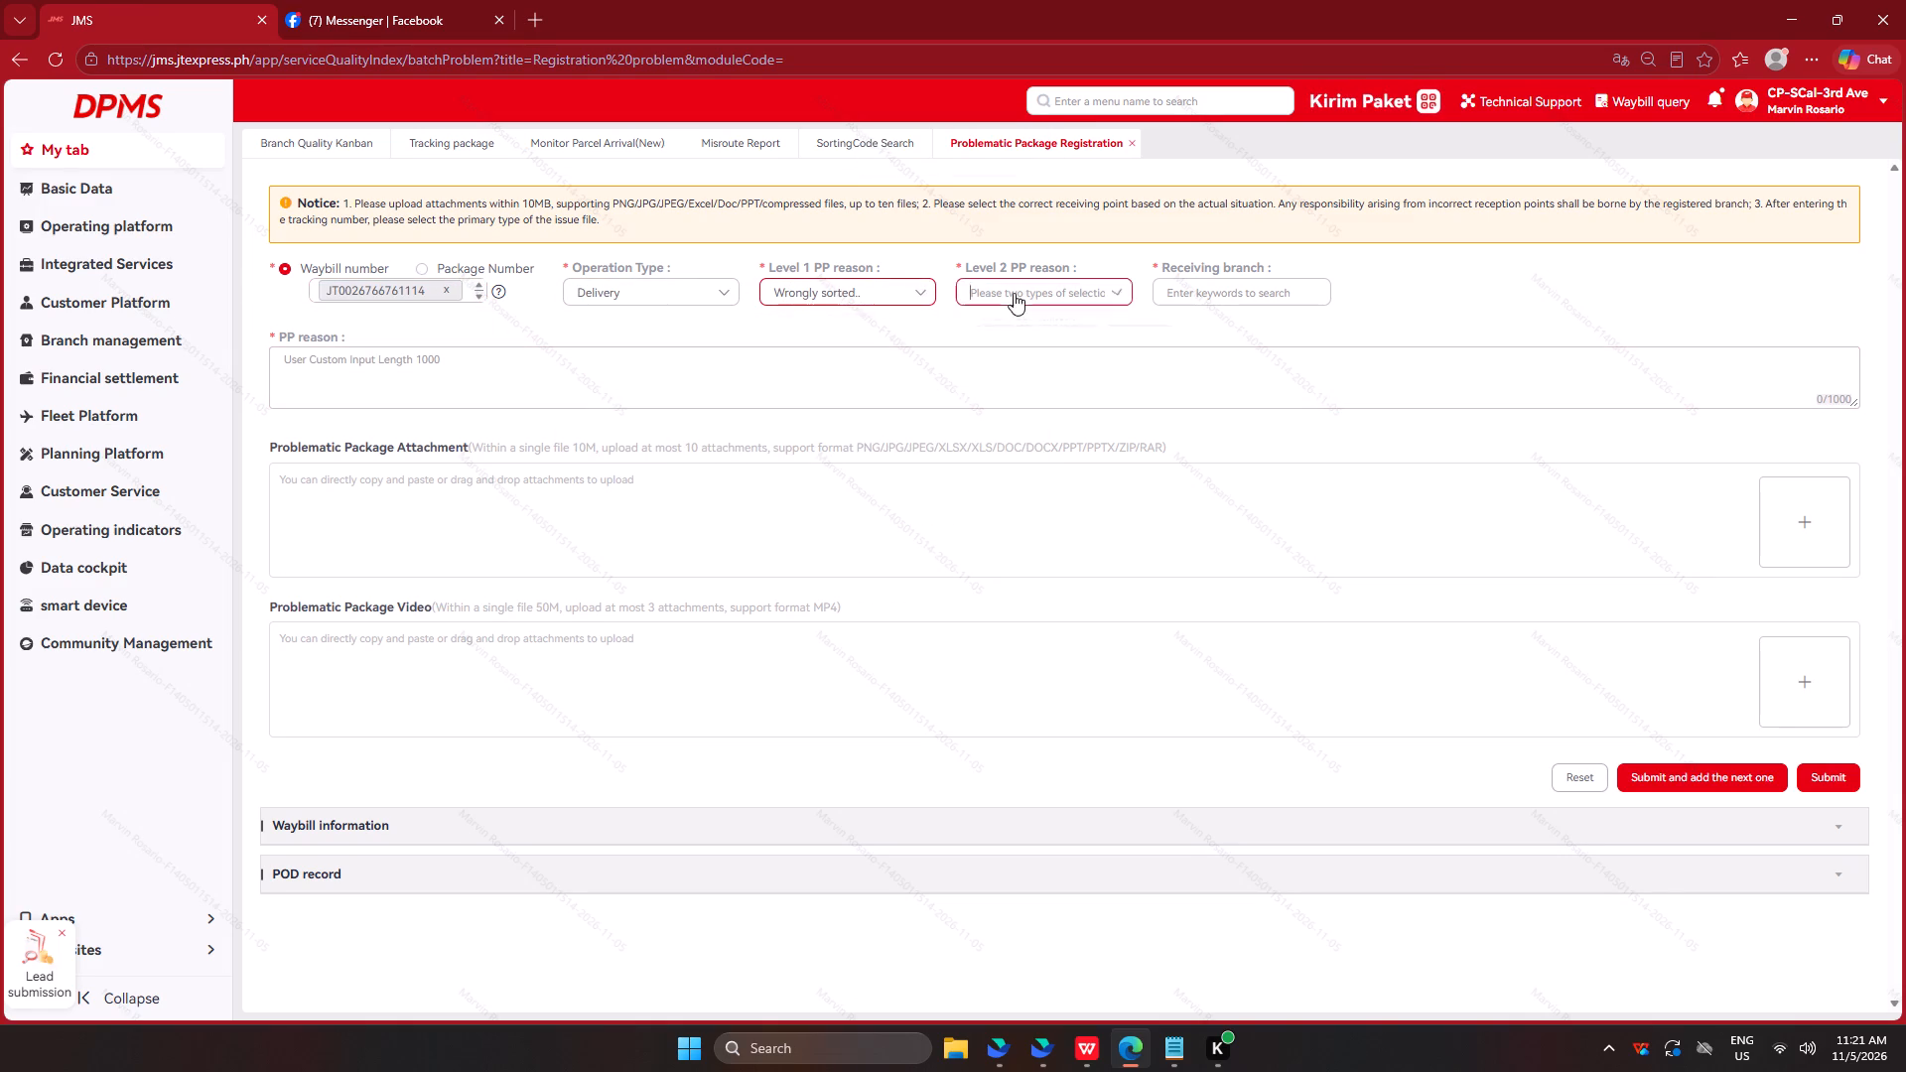
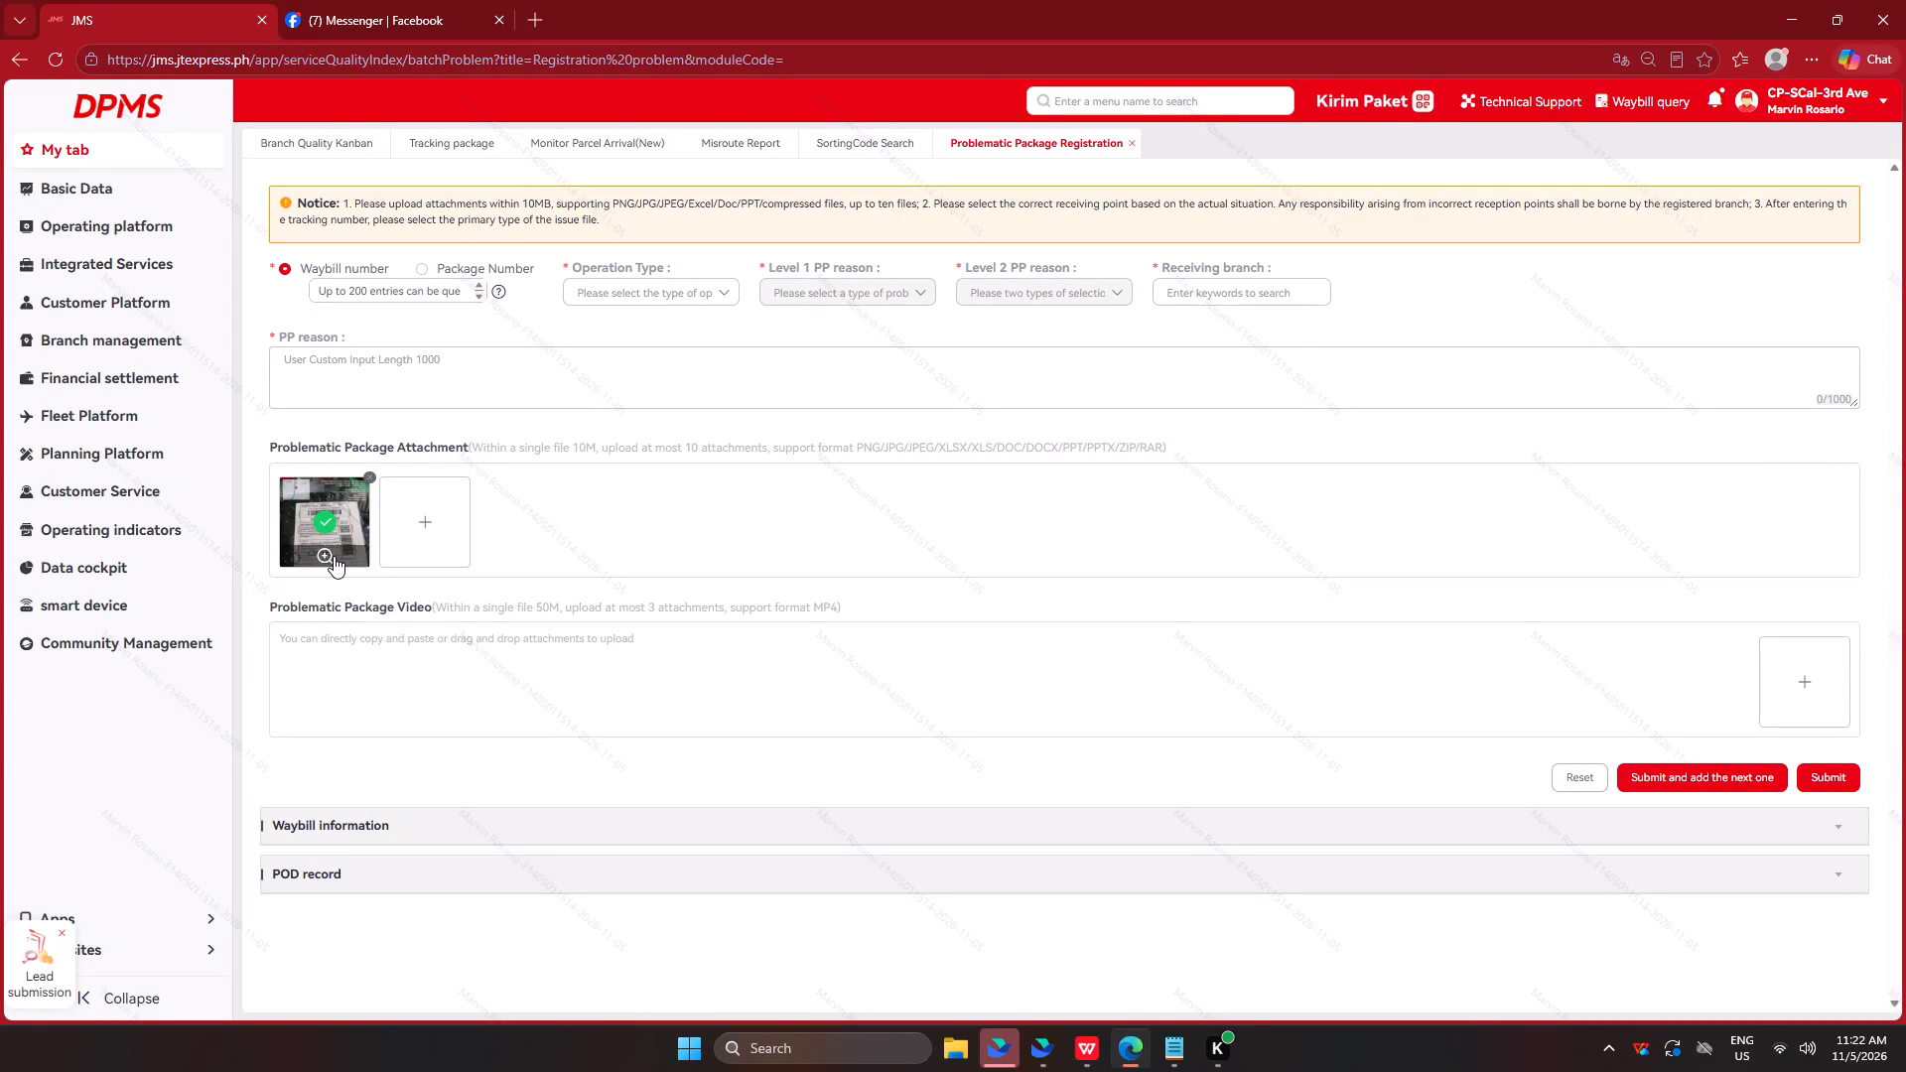
Start a screen capture over the enlarged parcel photo to extract the waybill number from its label.
{"action": "key", "text": "ctrl+shift+a"}
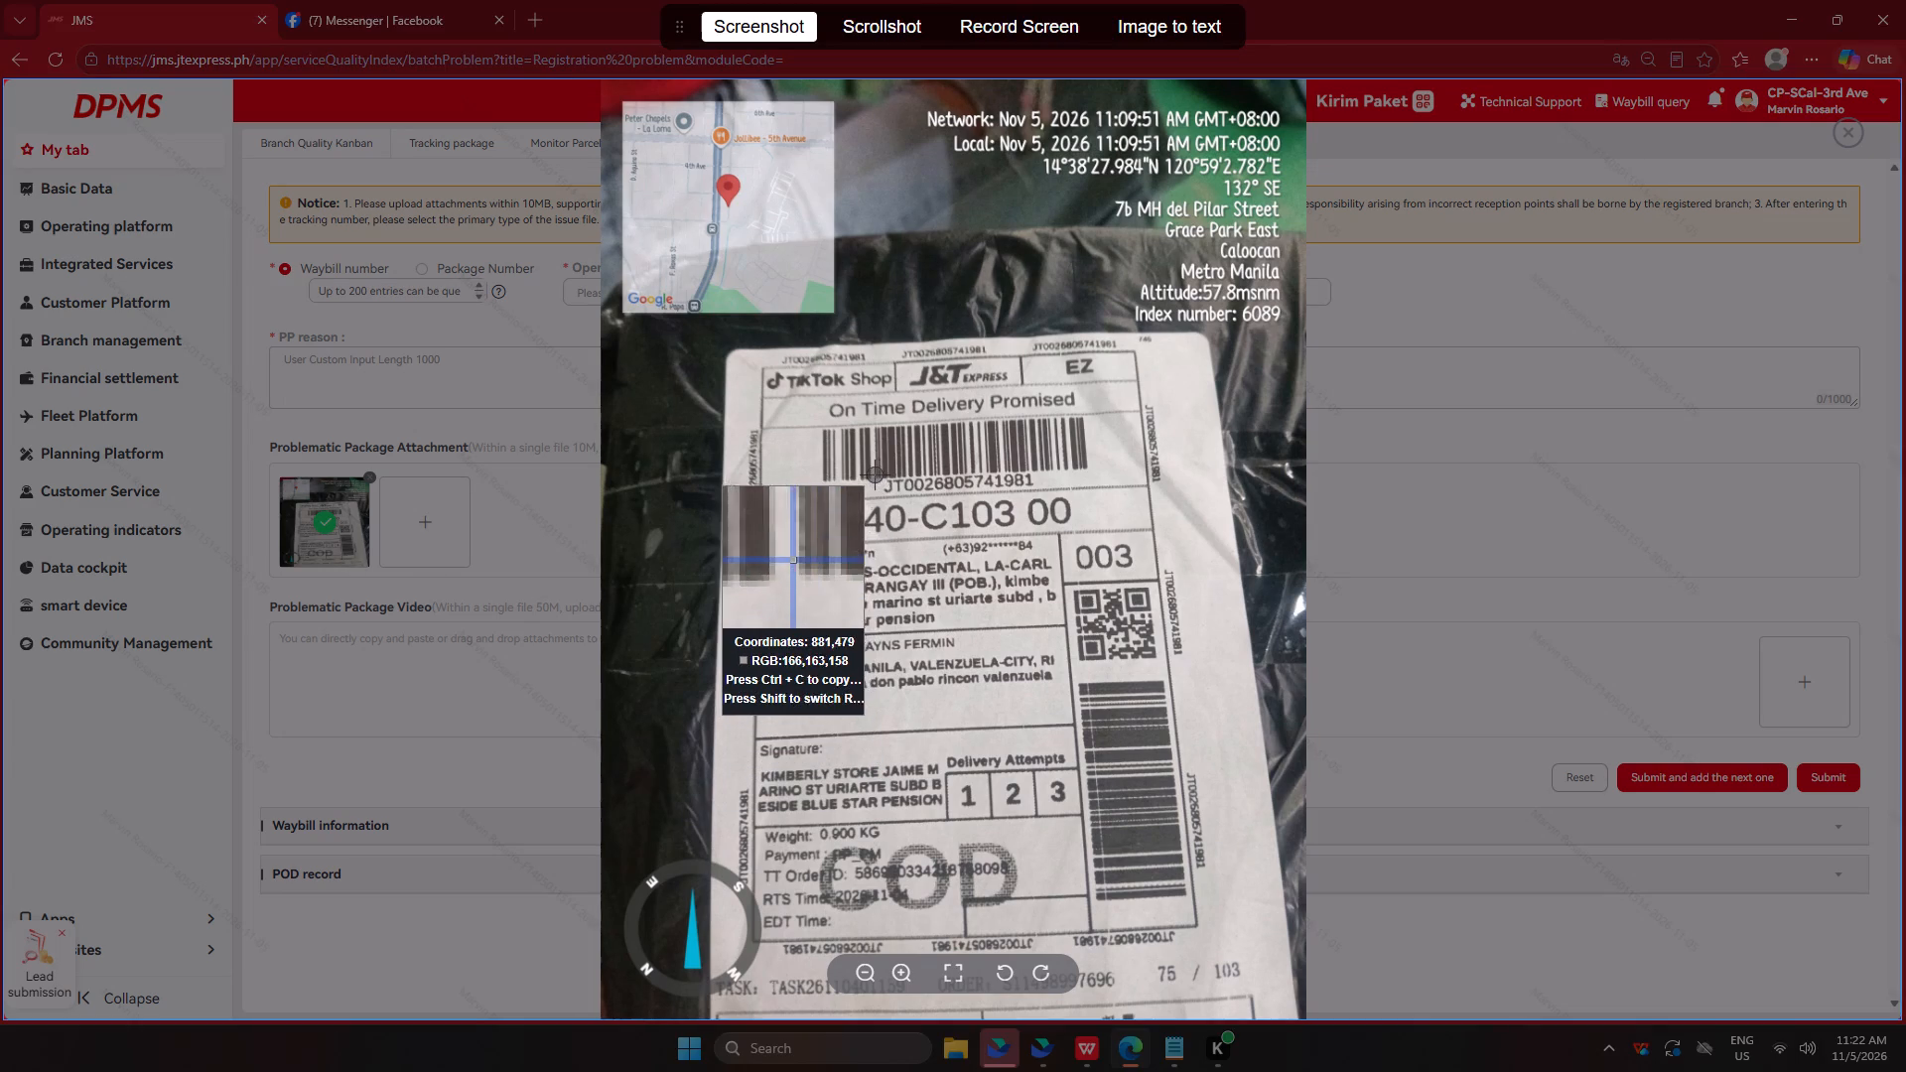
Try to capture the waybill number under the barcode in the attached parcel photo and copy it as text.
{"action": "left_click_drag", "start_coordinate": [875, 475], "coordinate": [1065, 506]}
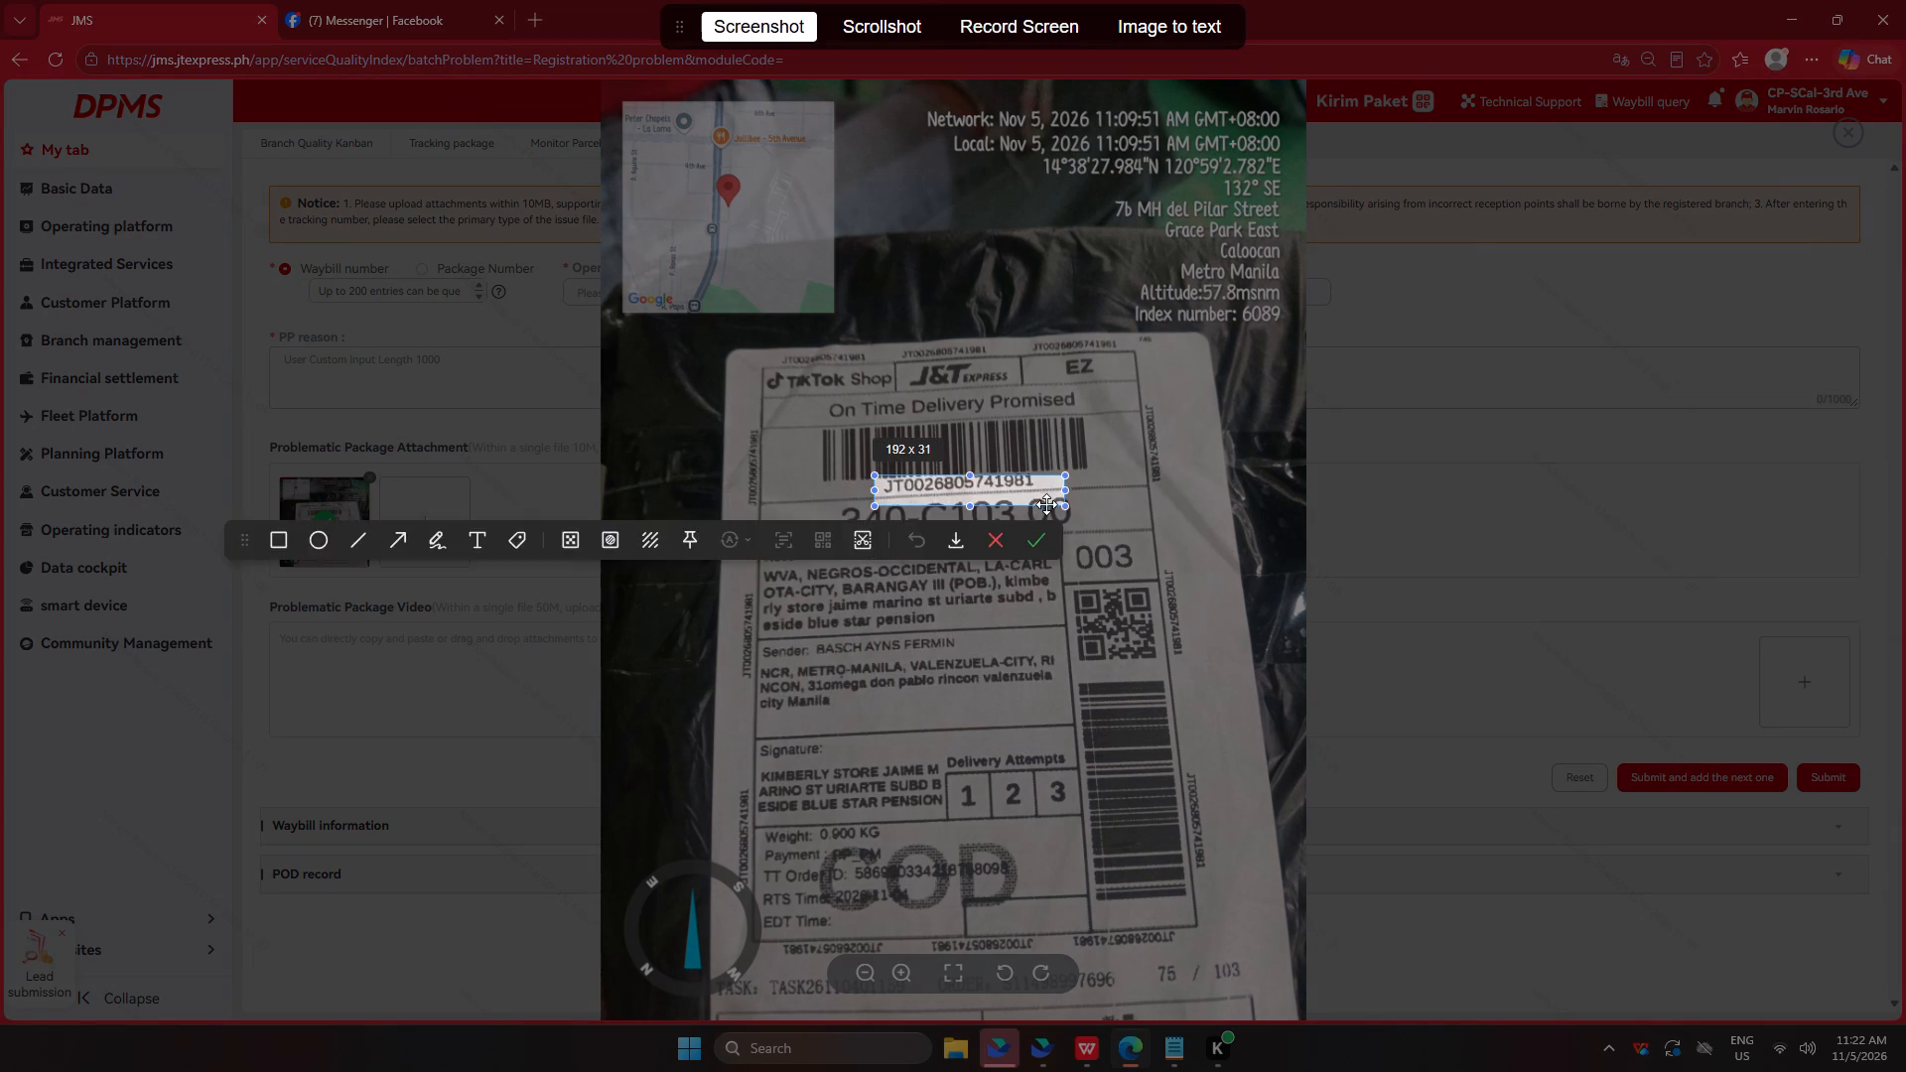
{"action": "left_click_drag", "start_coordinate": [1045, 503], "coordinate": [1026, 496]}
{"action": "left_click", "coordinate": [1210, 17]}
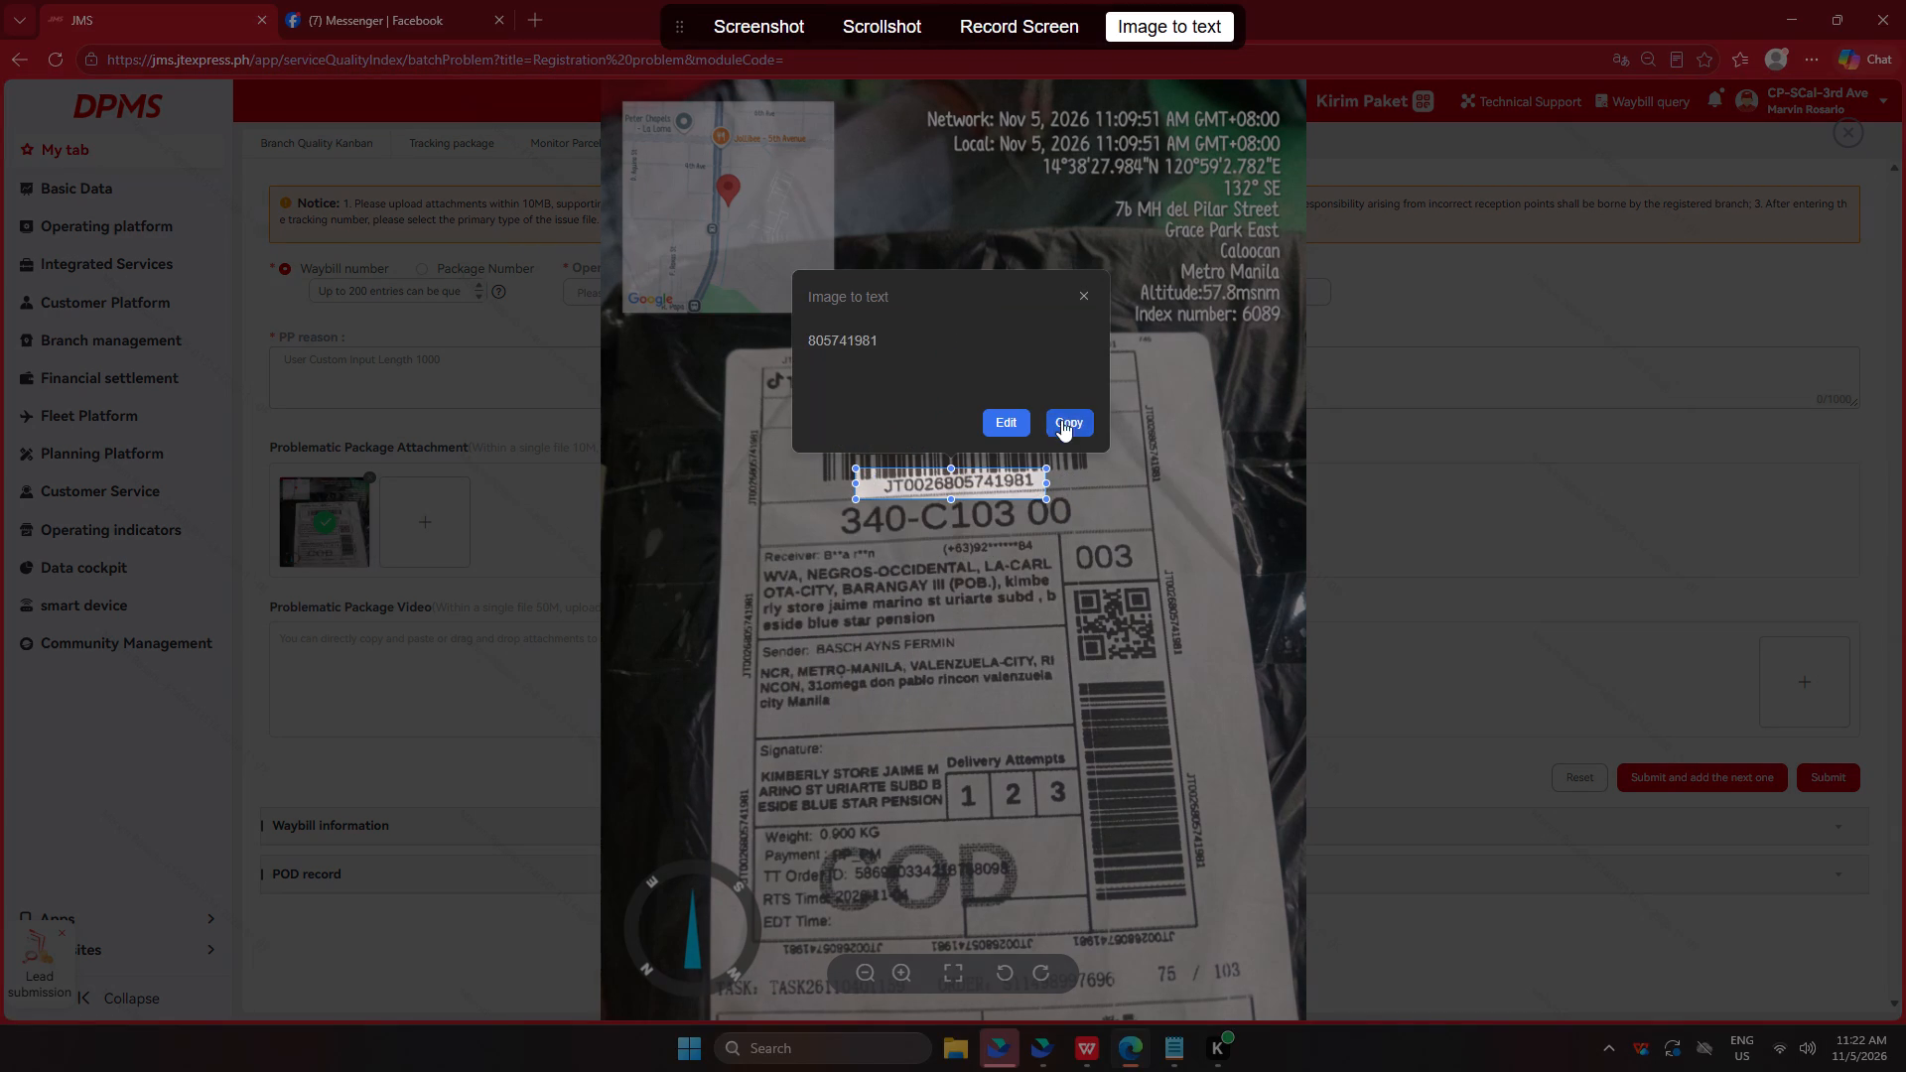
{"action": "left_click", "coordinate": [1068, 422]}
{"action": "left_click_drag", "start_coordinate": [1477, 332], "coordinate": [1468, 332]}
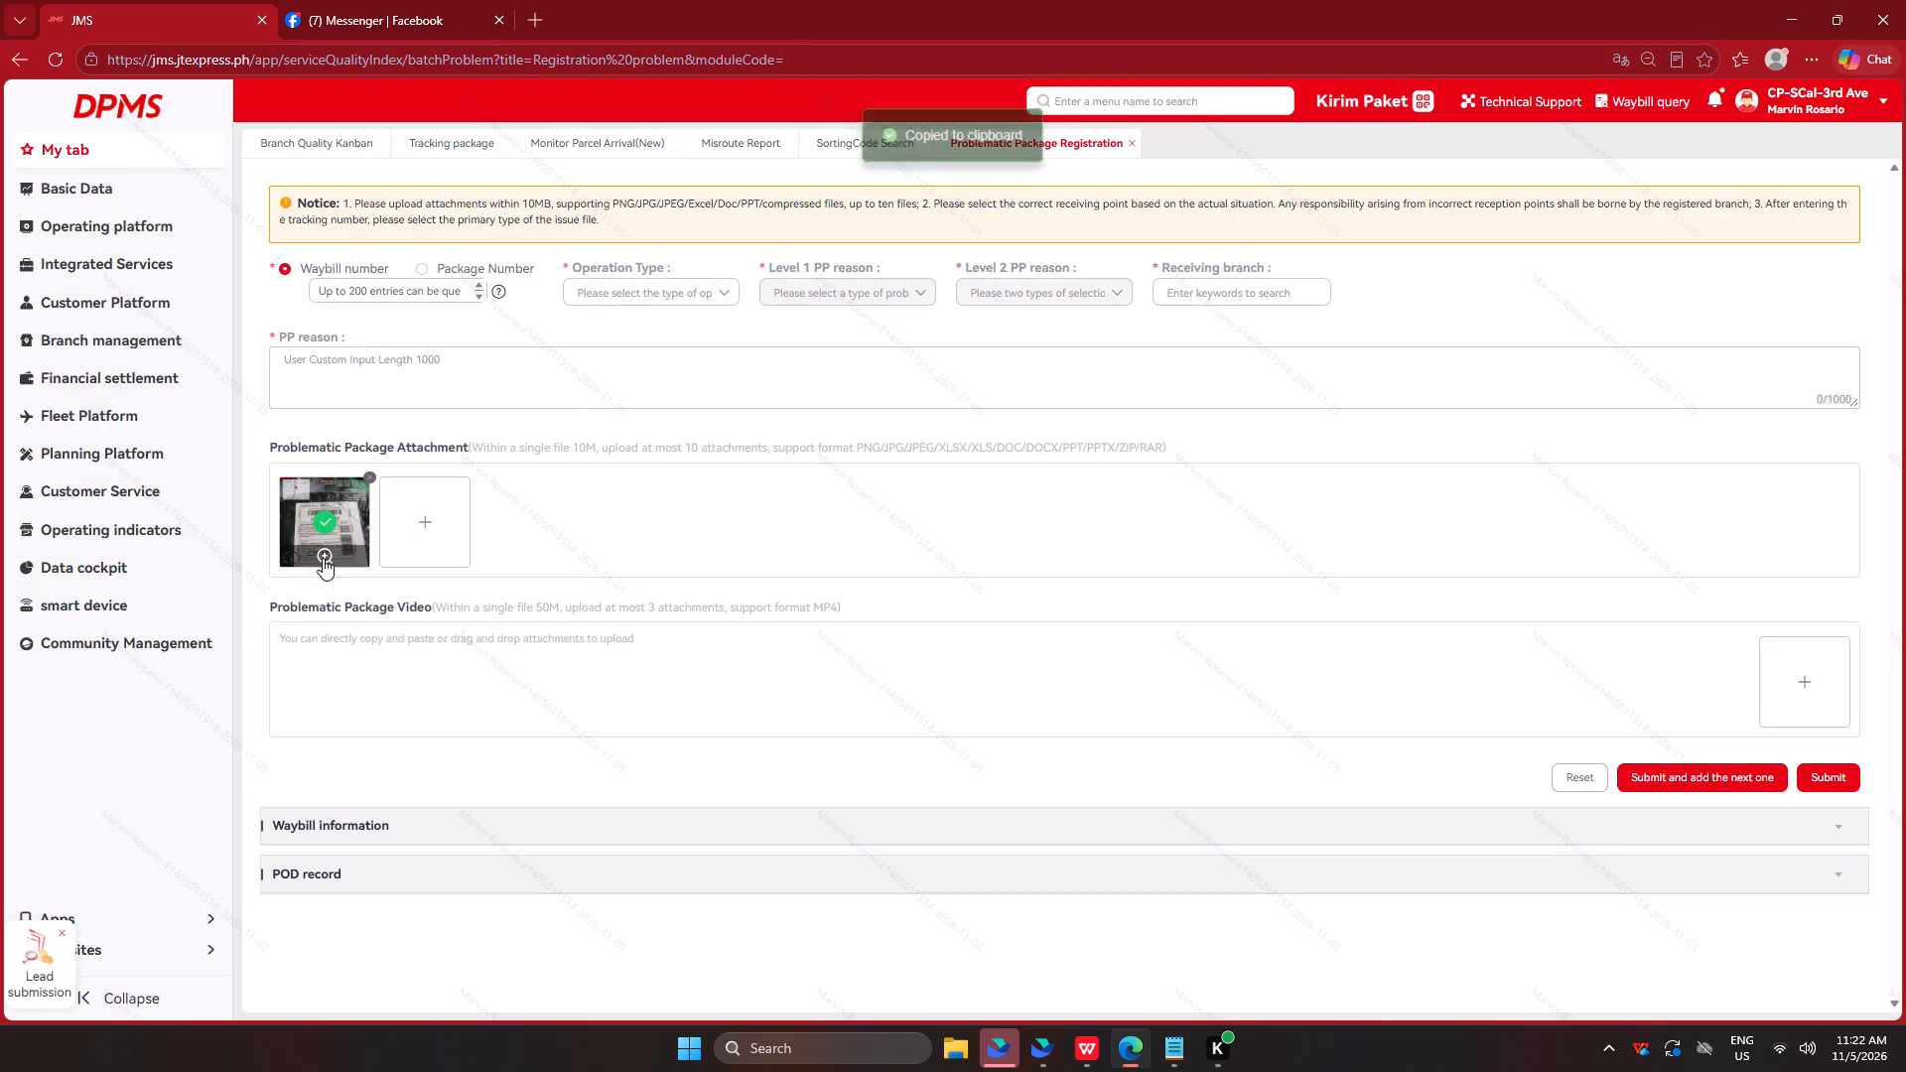
{"action": "left_click", "coordinate": [309, 571]}
{"action": "left_click", "coordinate": [322, 556]}
{"action": "key", "text": "ctrl+shift+a"}
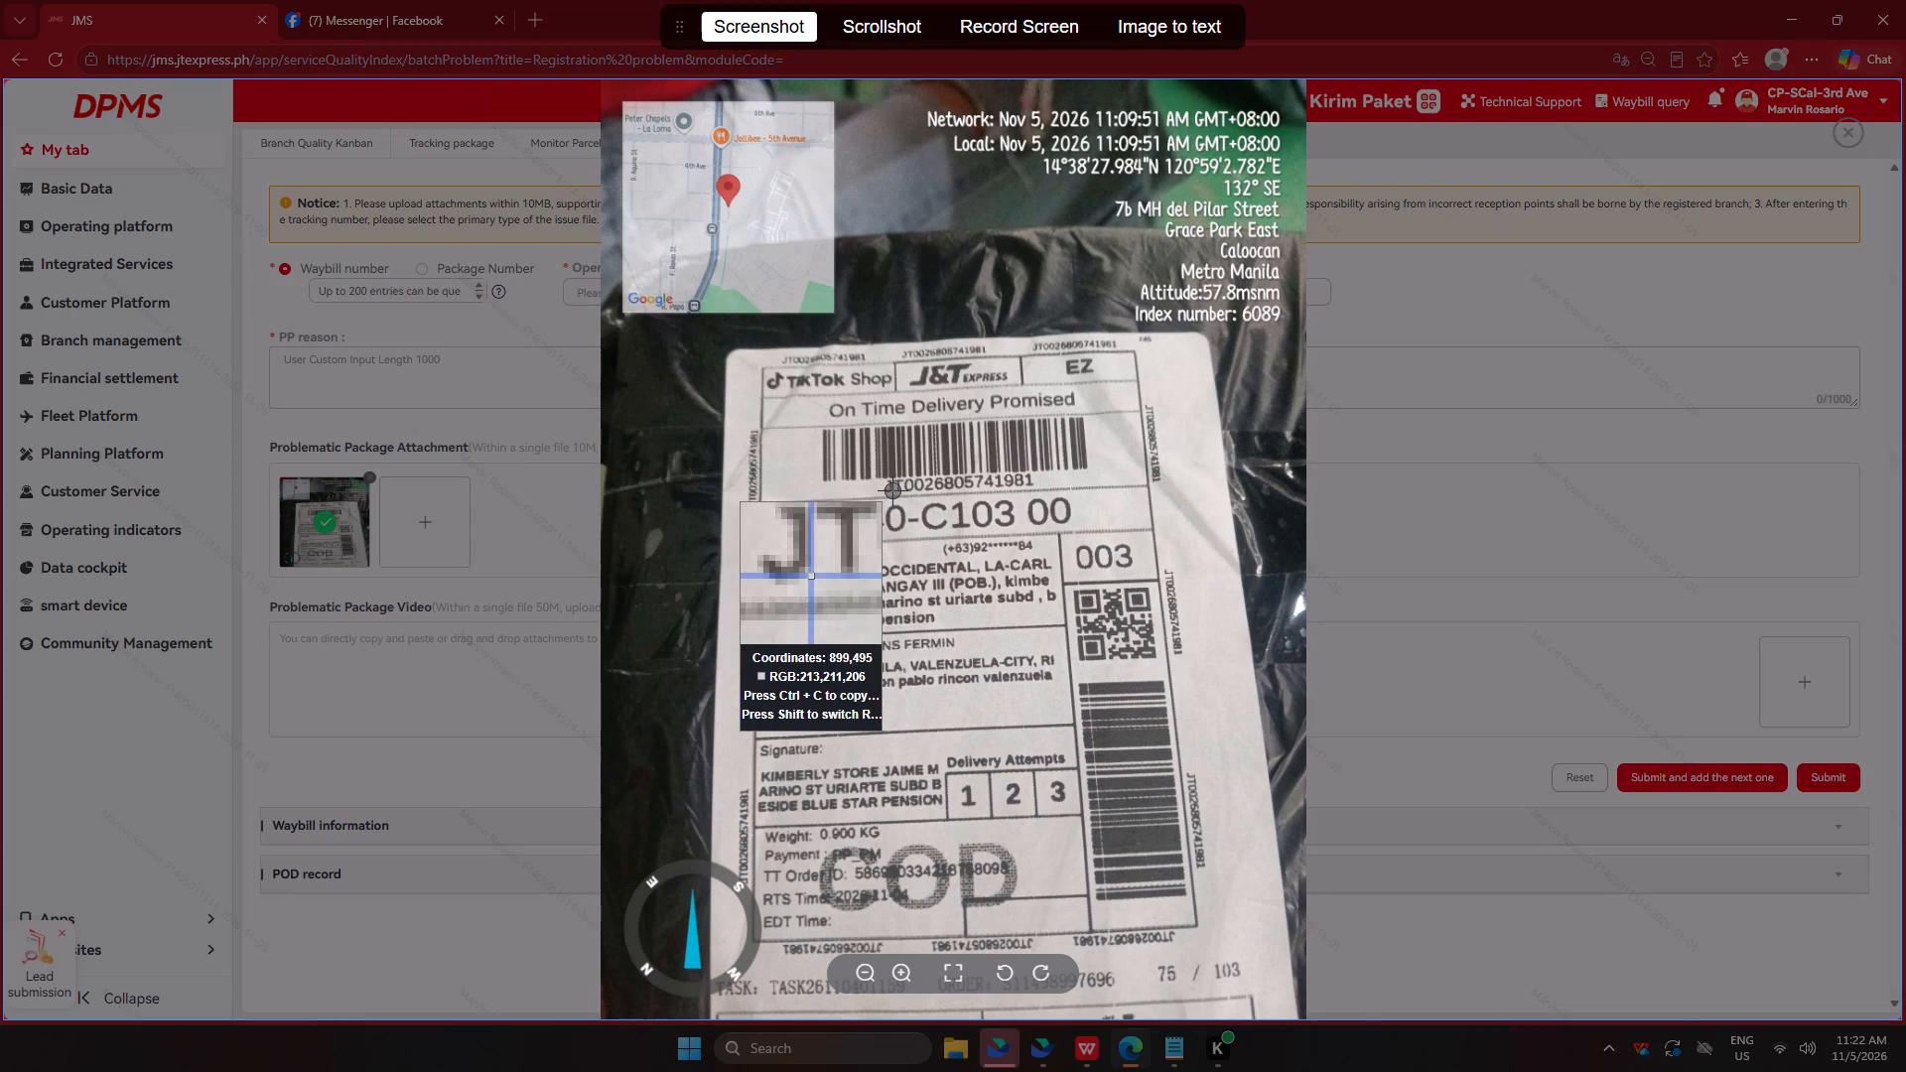
{"action": "left_click_drag", "start_coordinate": [874, 472], "coordinate": [874, 473]}
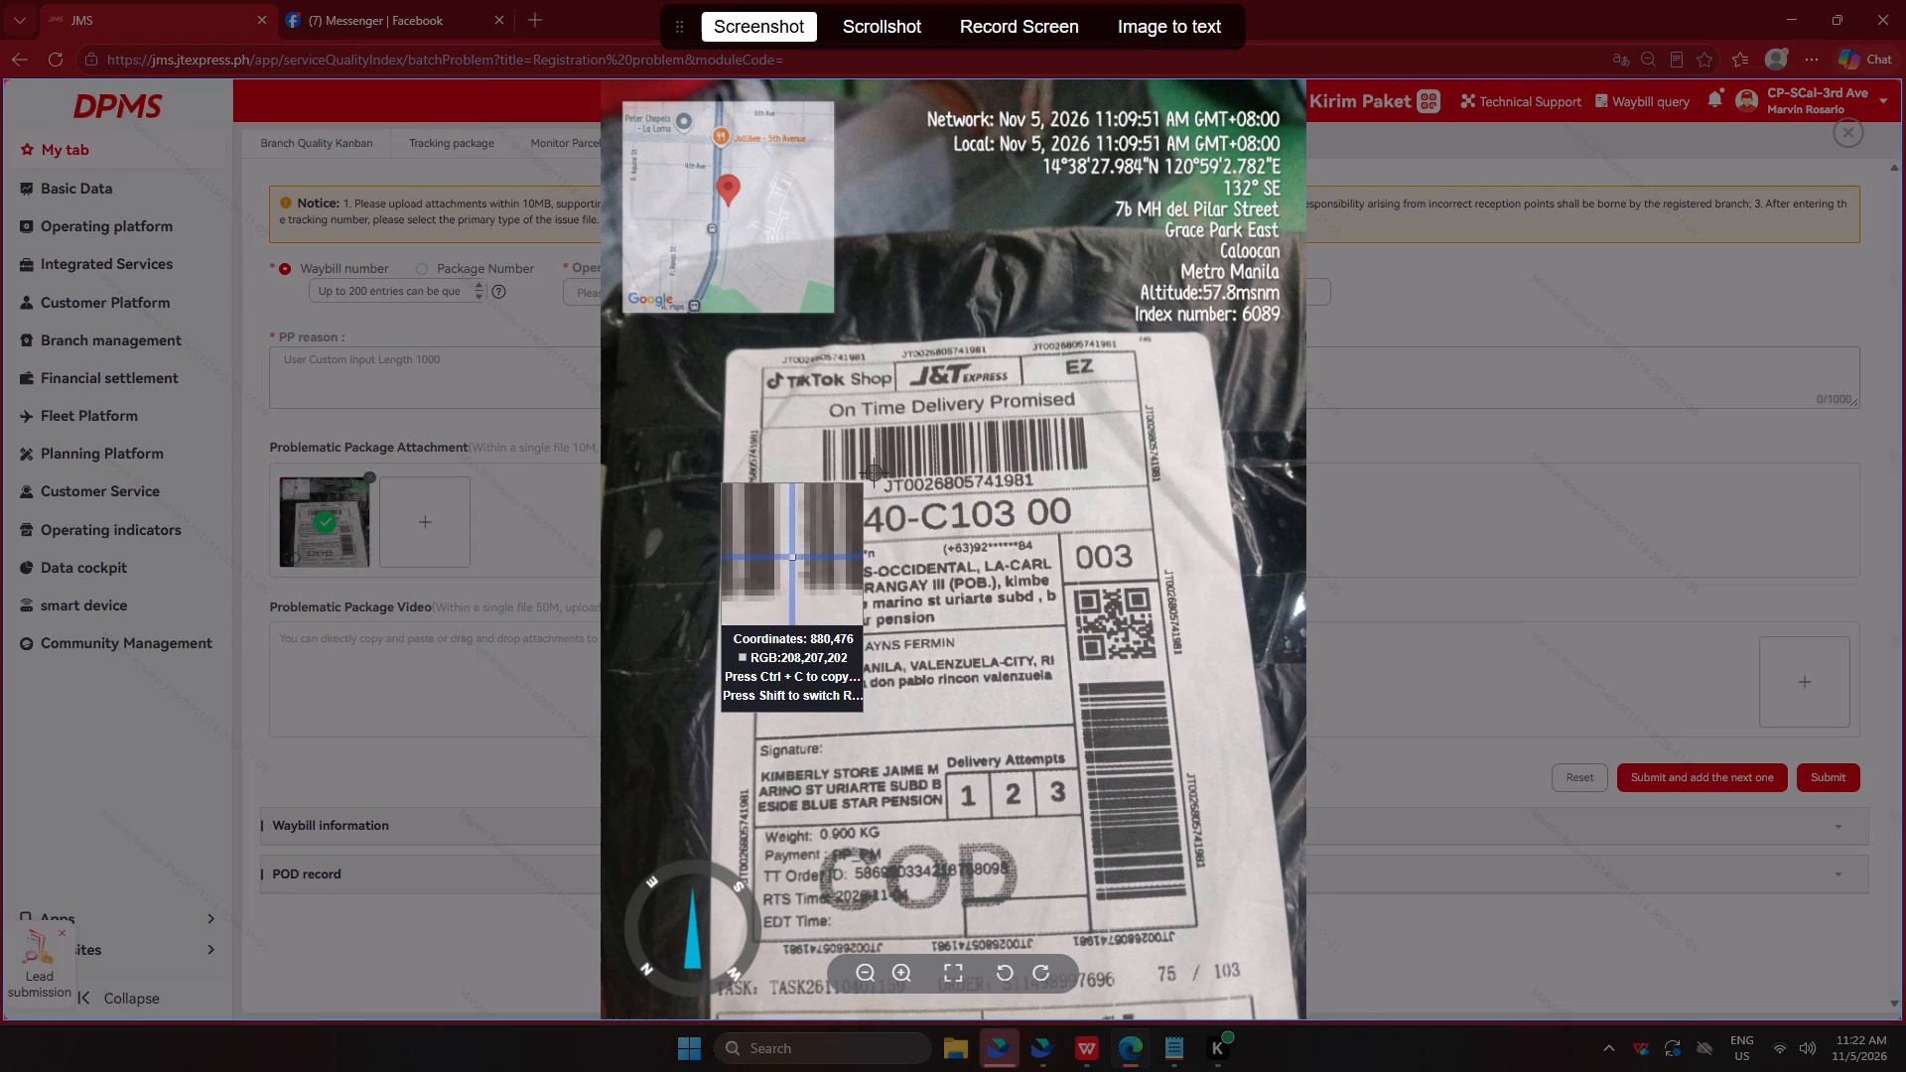
{"action": "left_click_drag", "start_coordinate": [874, 473], "coordinate": [1050, 501]}
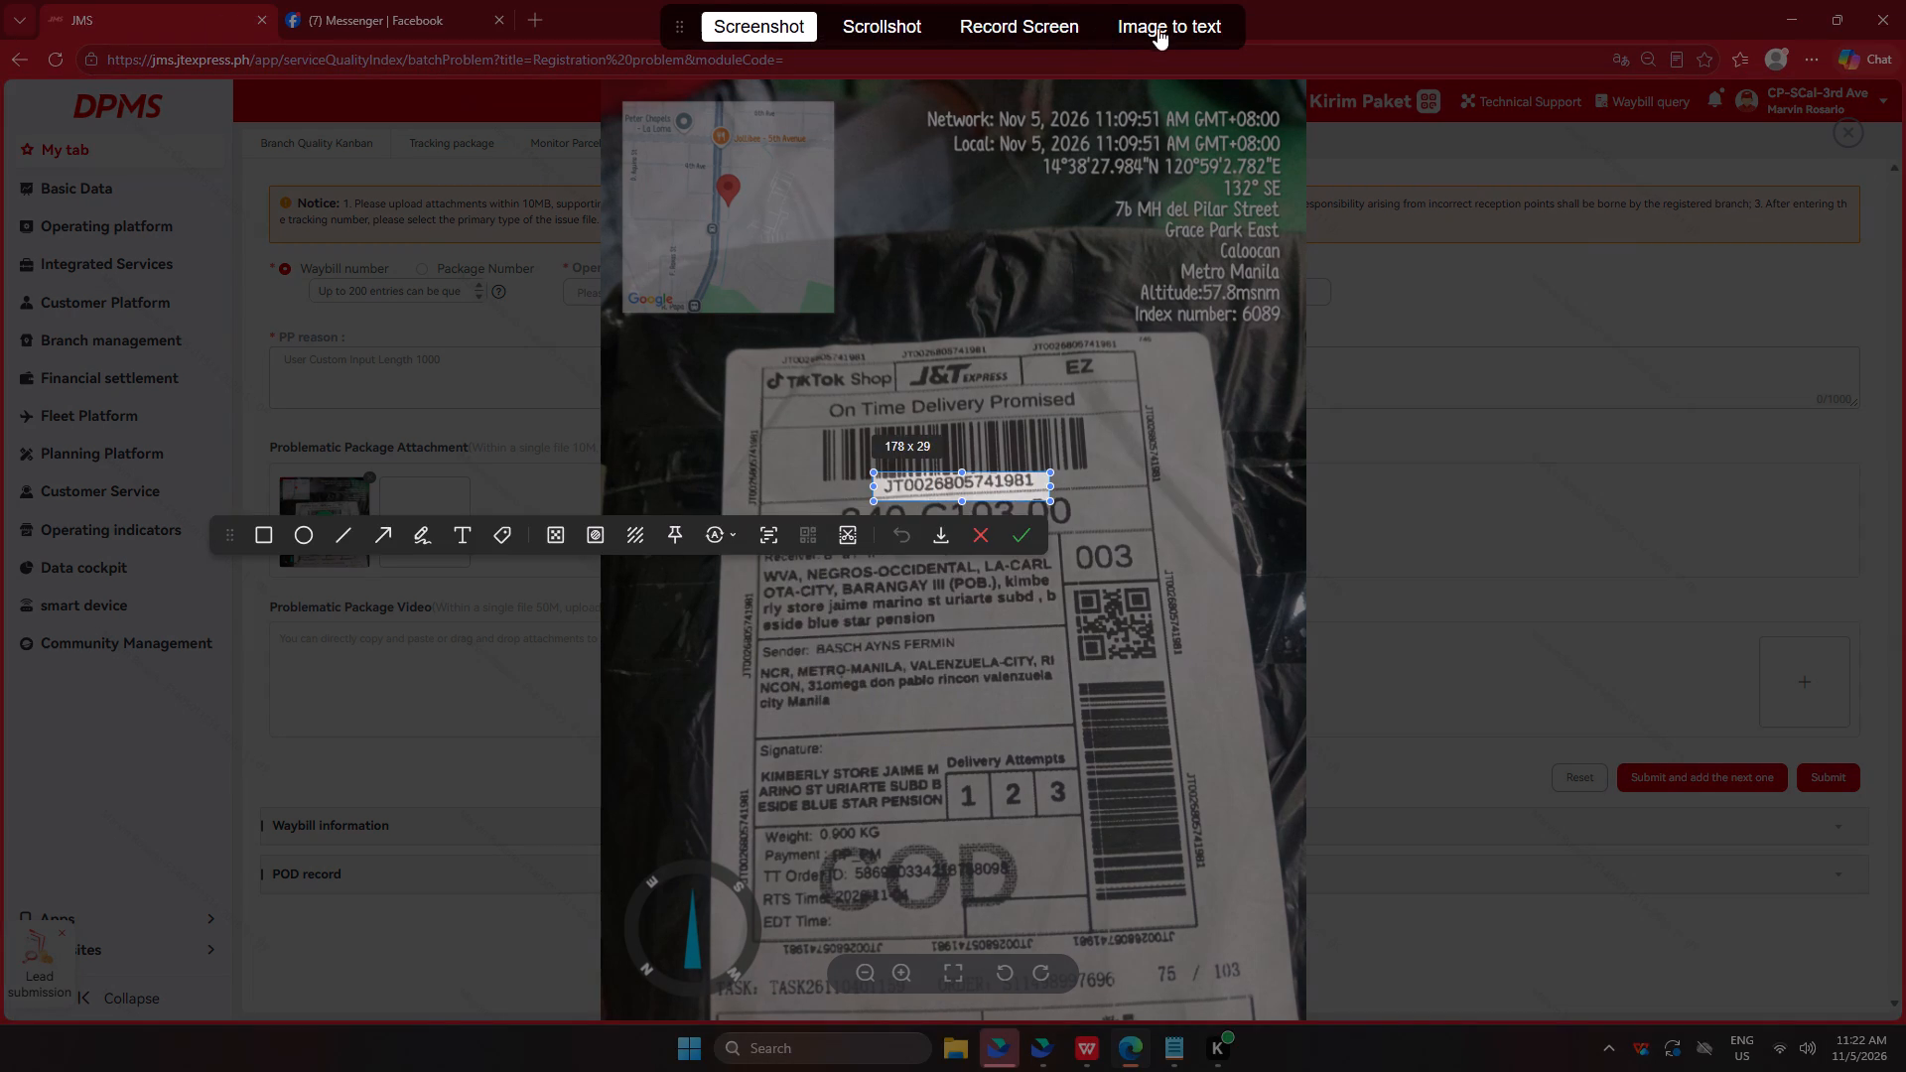
{"action": "left_click", "coordinate": [1164, 25]}
{"action": "left_click", "coordinate": [1081, 424]}
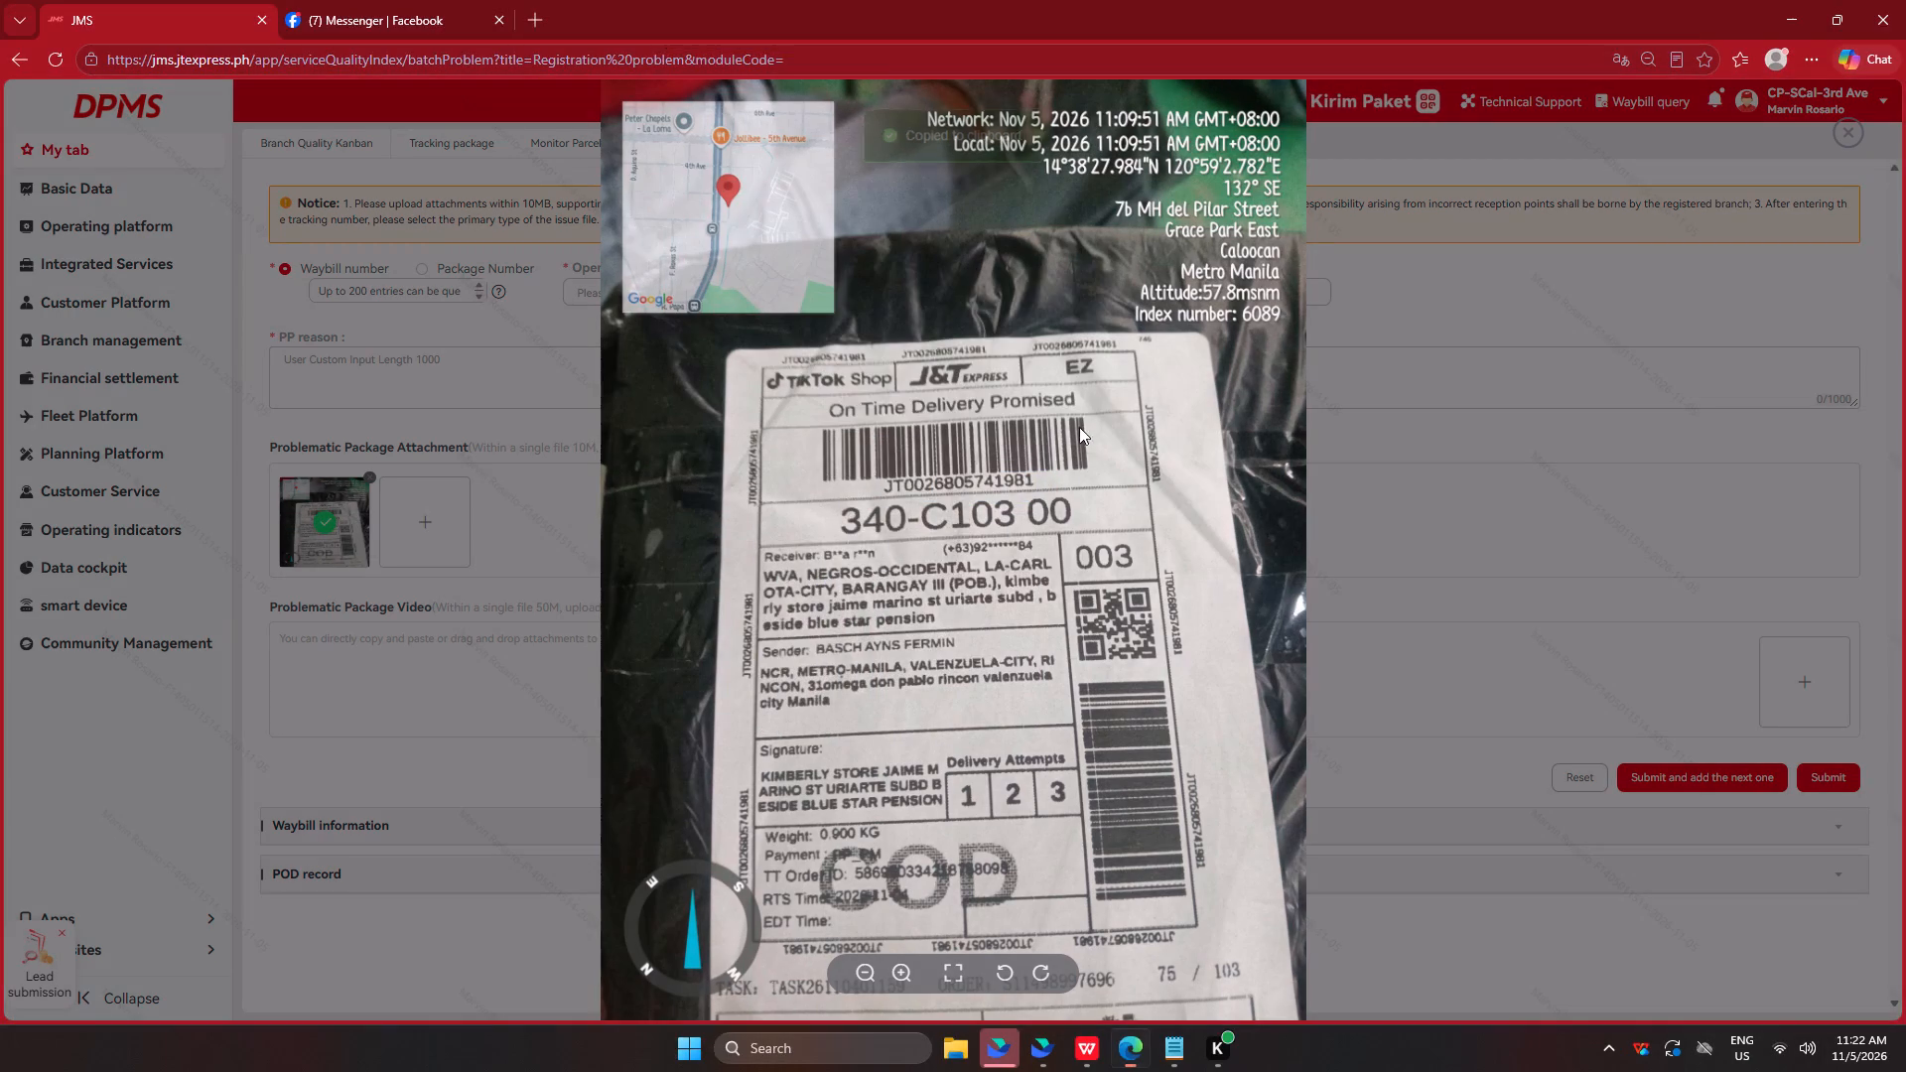
{"action": "left_click", "coordinate": [299, 432]}
{"action": "left_click", "coordinate": [379, 279]}
{"action": "key", "text": "ctrl+v"}
{"action": "left_click", "coordinate": [669, 336]}
Classify the problem as operation type Delivery, Level 1 PP reason Wrongly sorted, and Level 2 PP reason Distribute Warehouse Missplitting.
{"action": "left_click_drag", "start_coordinate": [719, 274], "coordinate": [713, 291]}
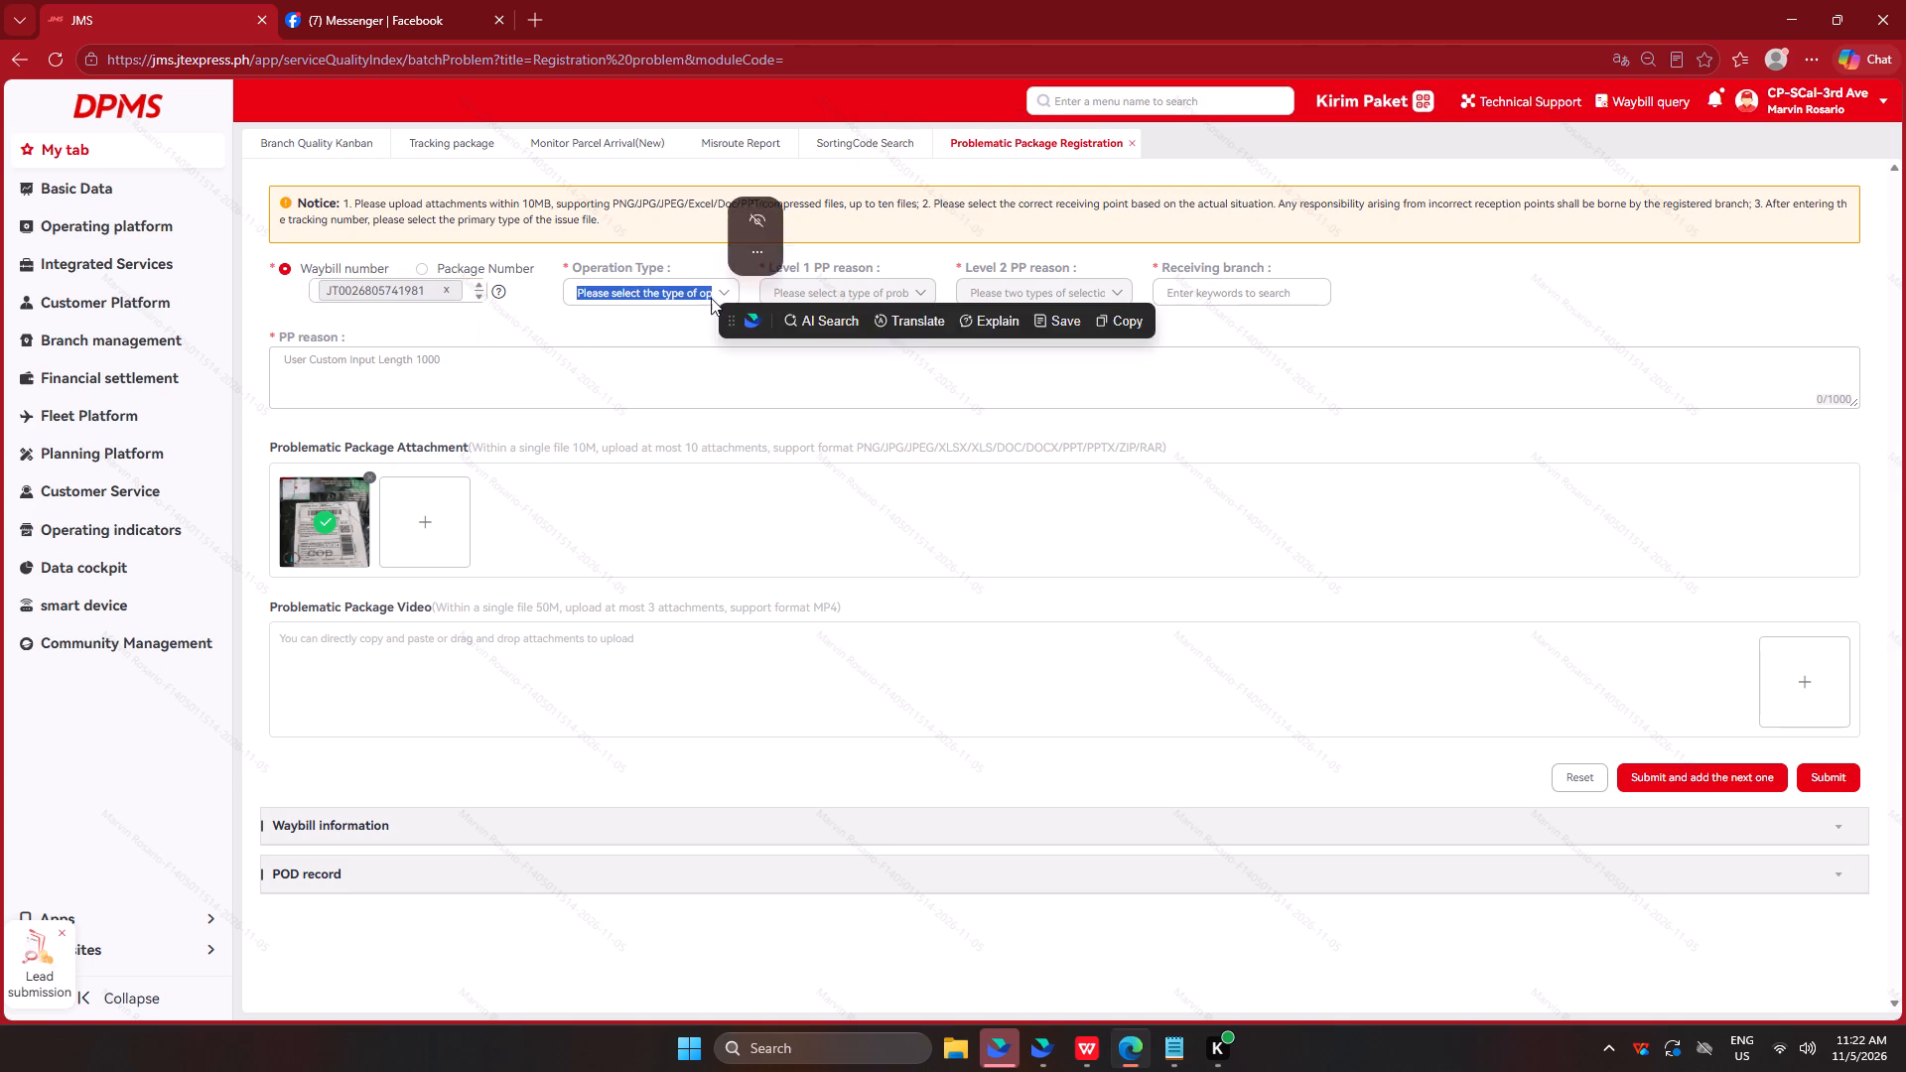
{"action": "left_click", "coordinate": [682, 298]}
{"action": "left_click", "coordinate": [615, 436]}
{"action": "left_click", "coordinate": [844, 294]}
{"action": "key", "text": "w"}
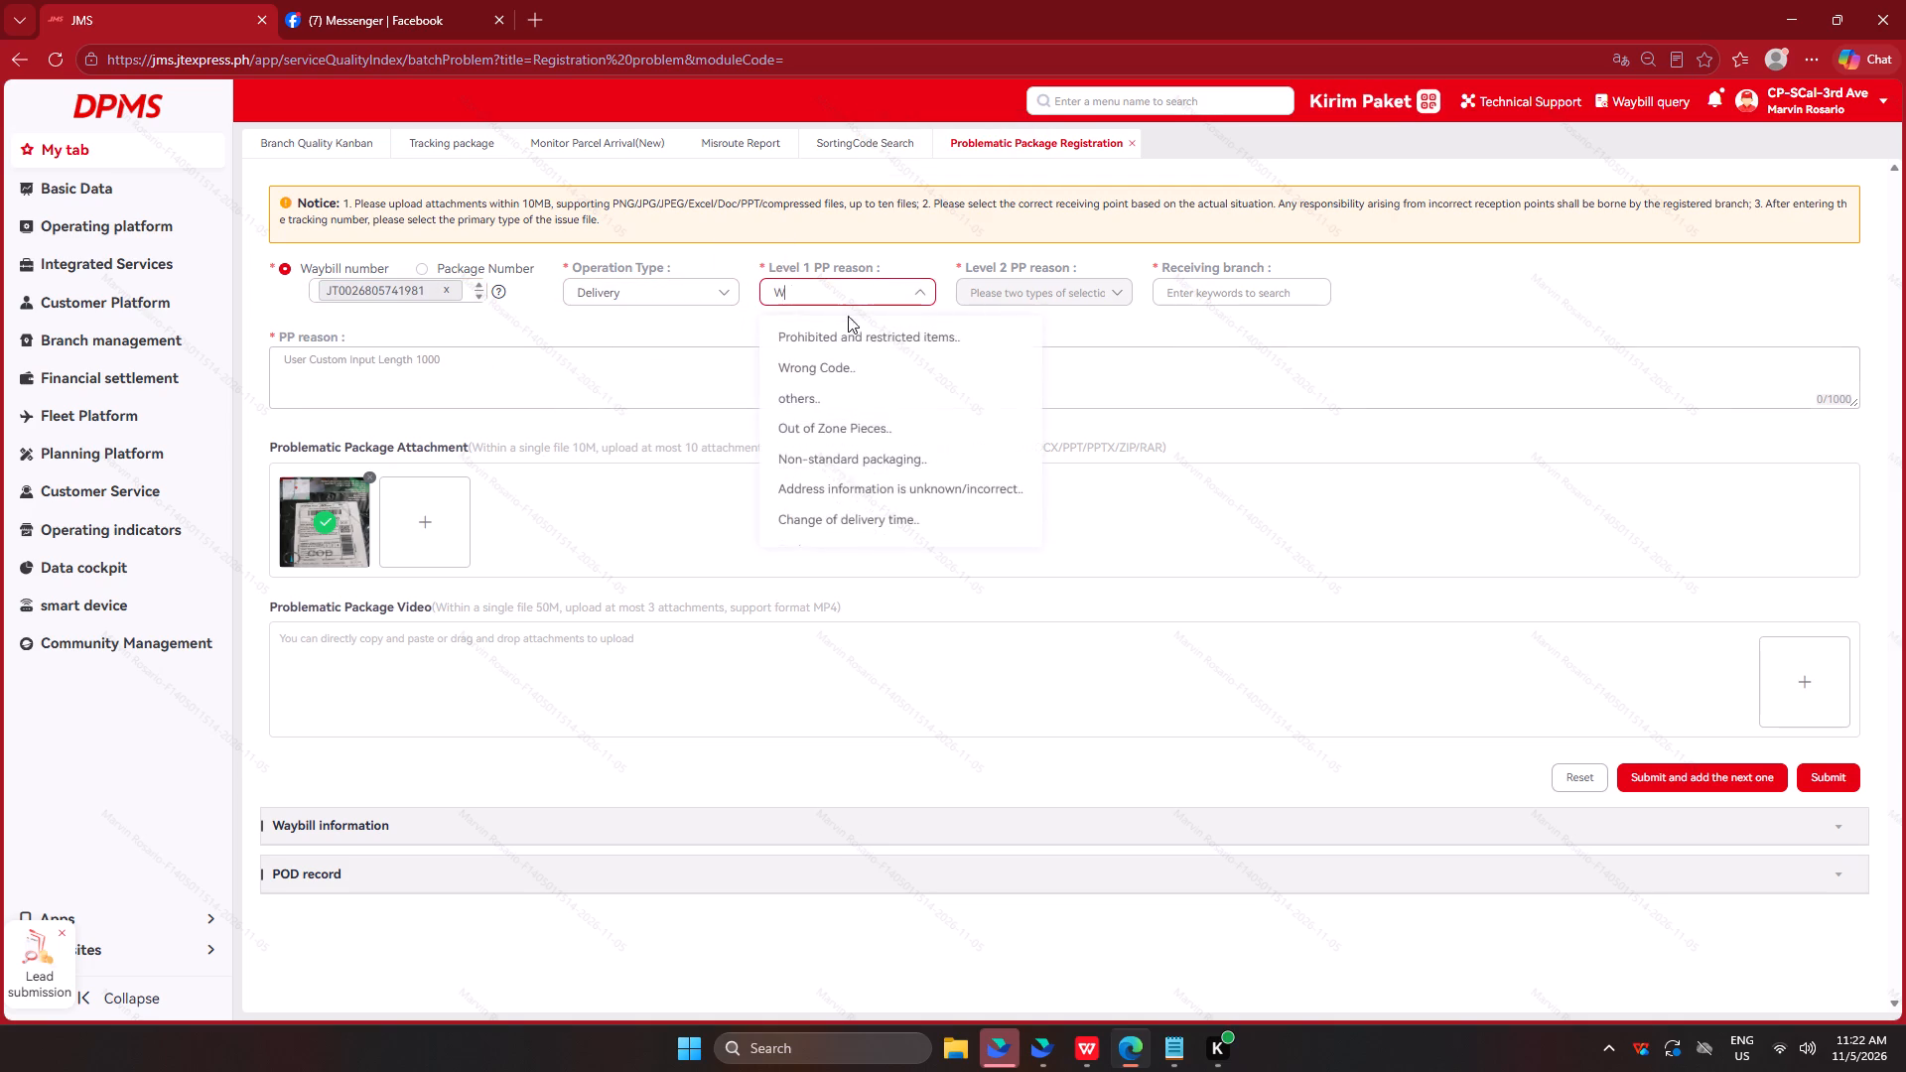
{"action": "key", "text": "r"}
{"action": "left_click", "coordinate": [852, 377]}
{"action": "left_click", "coordinate": [1041, 291]}
{"action": "left_click", "coordinate": [1006, 367]}
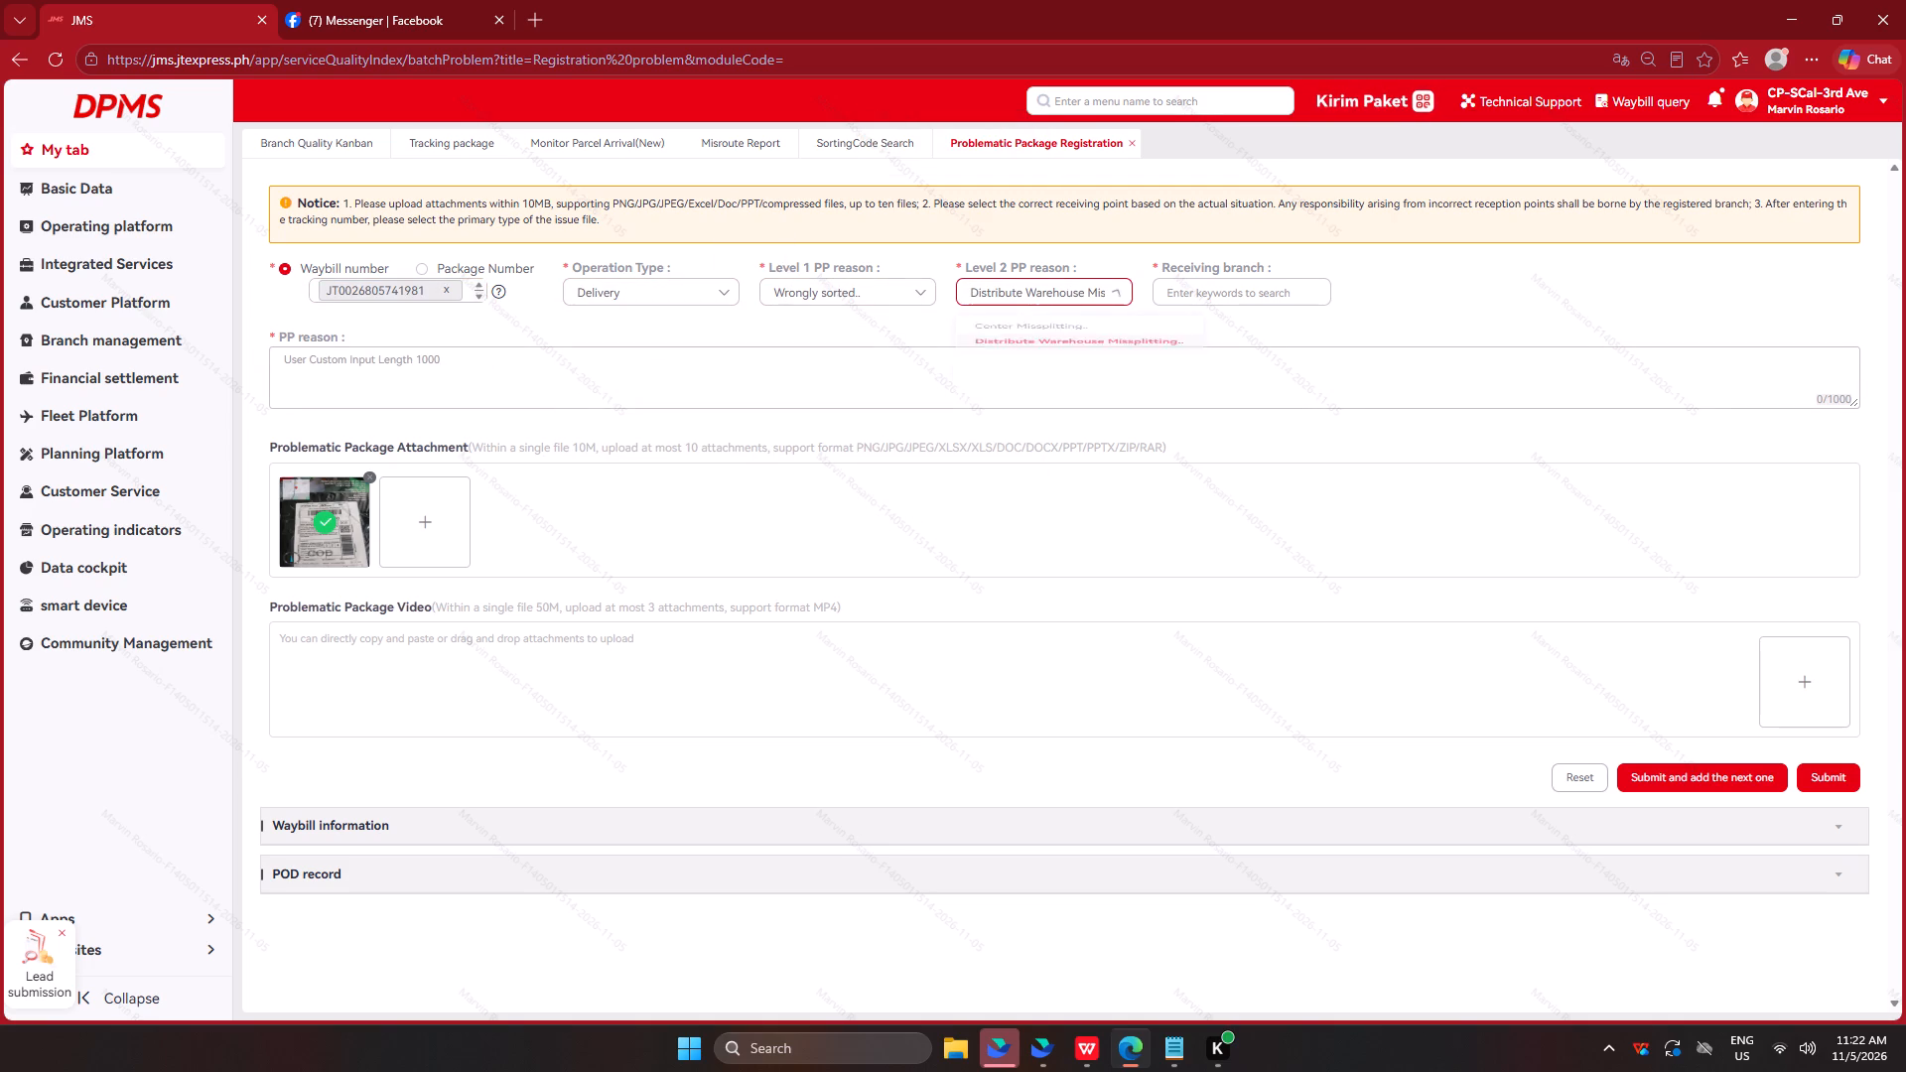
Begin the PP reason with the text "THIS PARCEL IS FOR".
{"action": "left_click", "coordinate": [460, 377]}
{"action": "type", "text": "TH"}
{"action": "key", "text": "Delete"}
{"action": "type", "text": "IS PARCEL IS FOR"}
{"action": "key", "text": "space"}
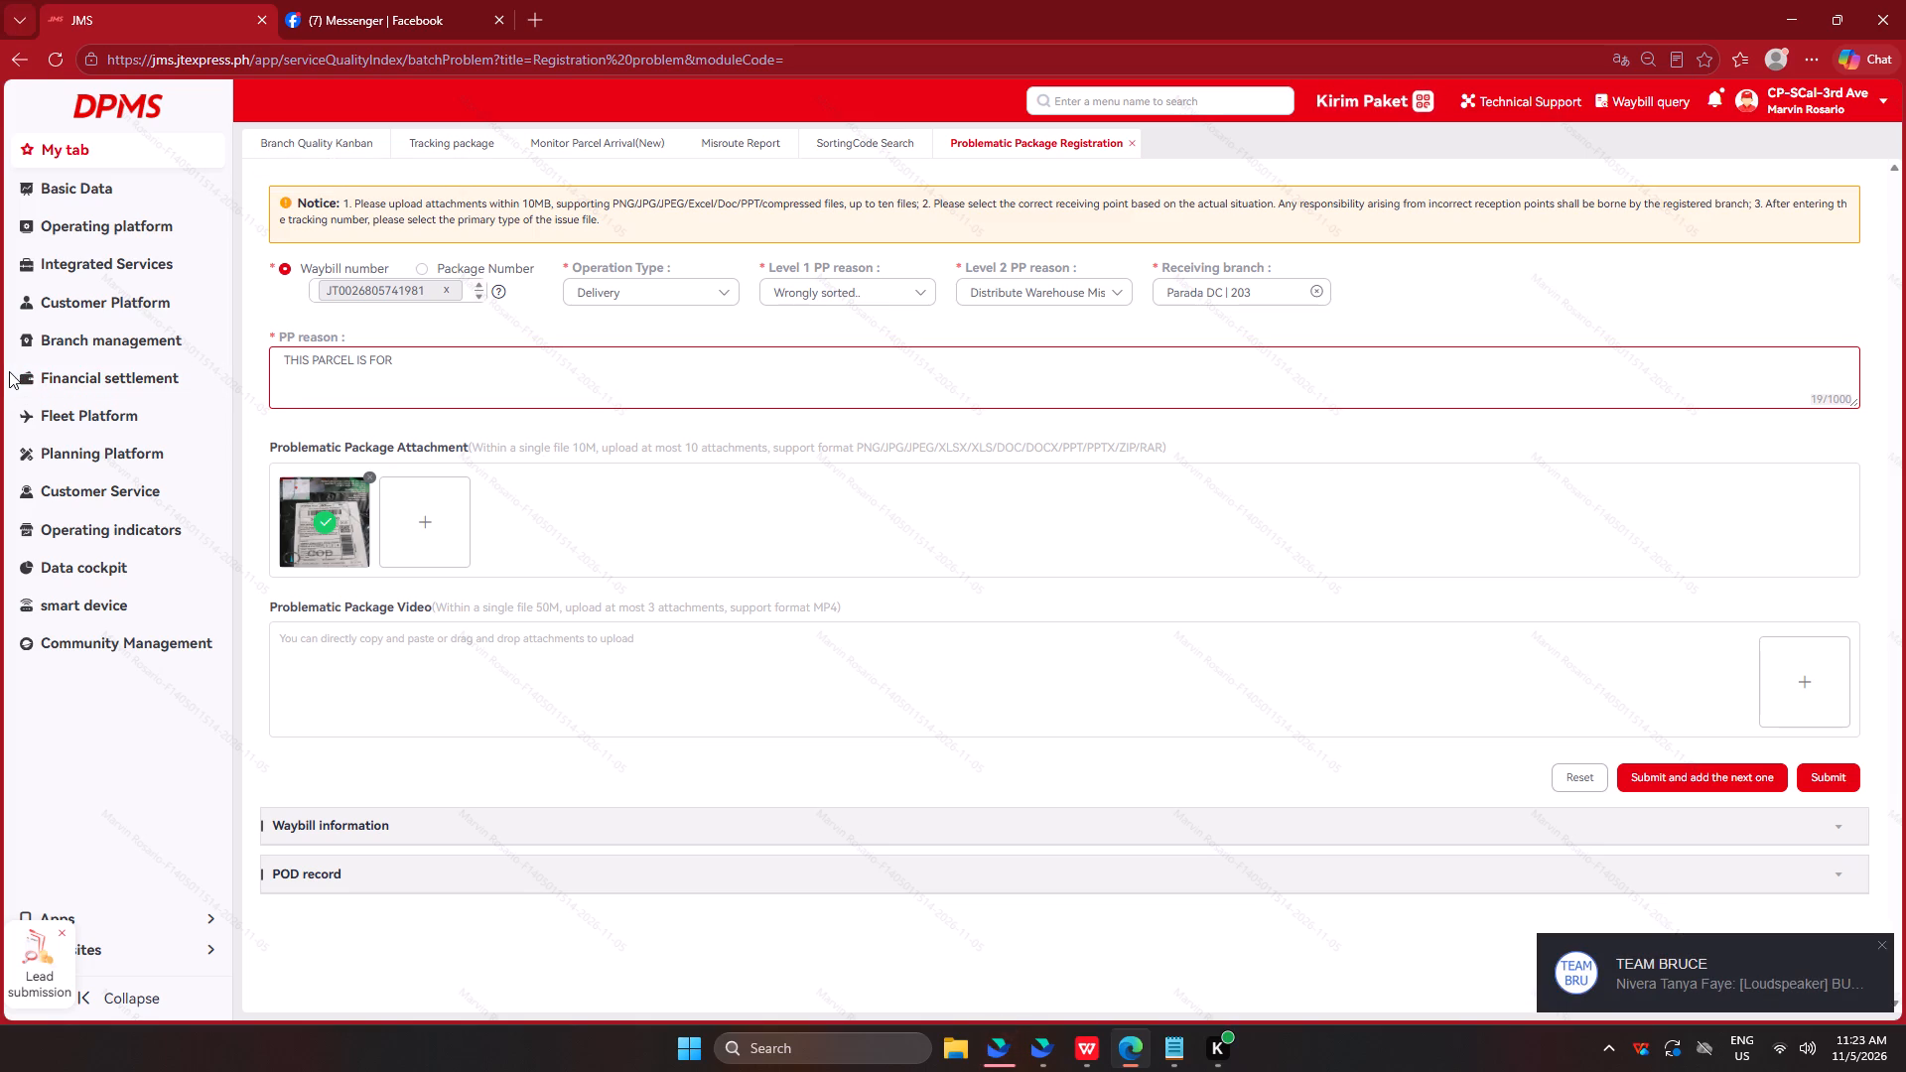
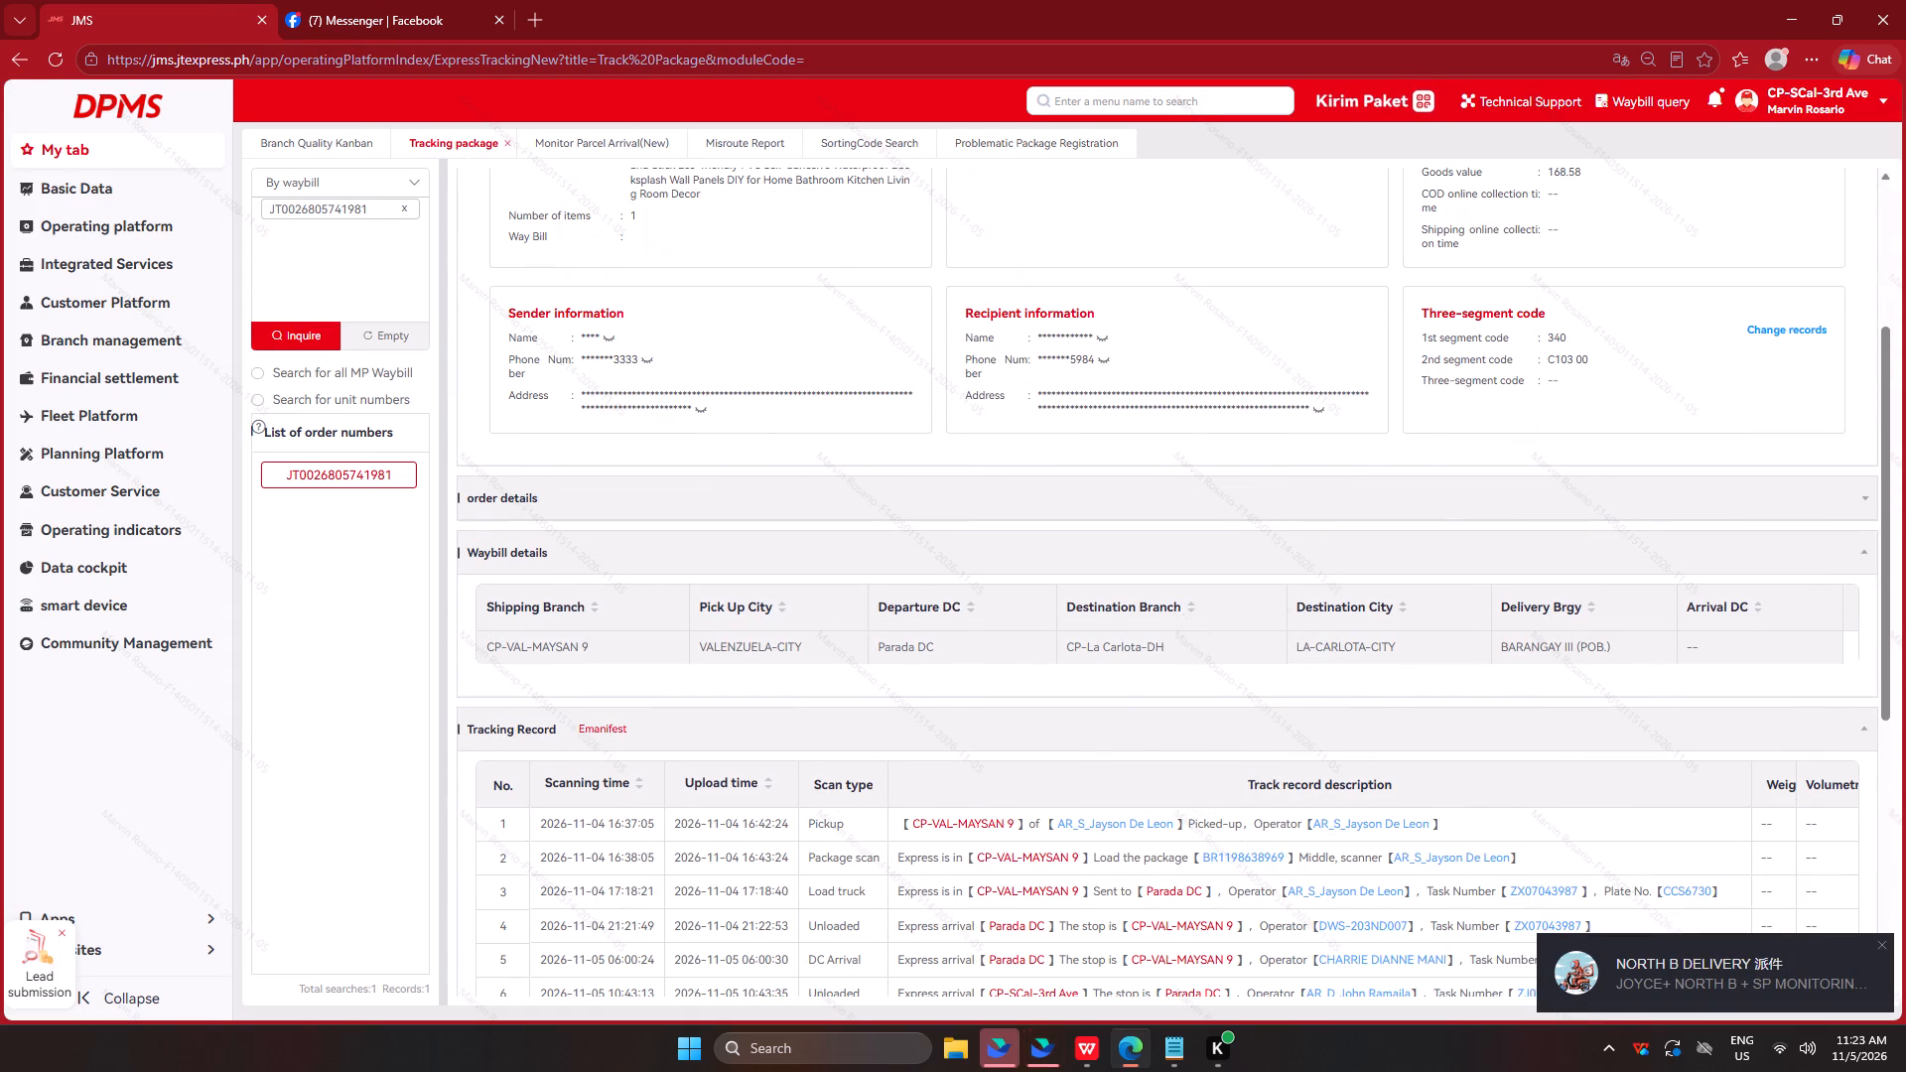
{"action": "double_click", "coordinate": [380, 473]}
{"action": "key", "text": "ctrl+c"}
{"action": "key", "text": "ctrl+c"}
{"action": "key", "text": "ctrl+c"}
{"action": "key", "text": "ctrl+c"}
{"action": "left_click", "coordinate": [1011, 140], "text": "ctrl"}
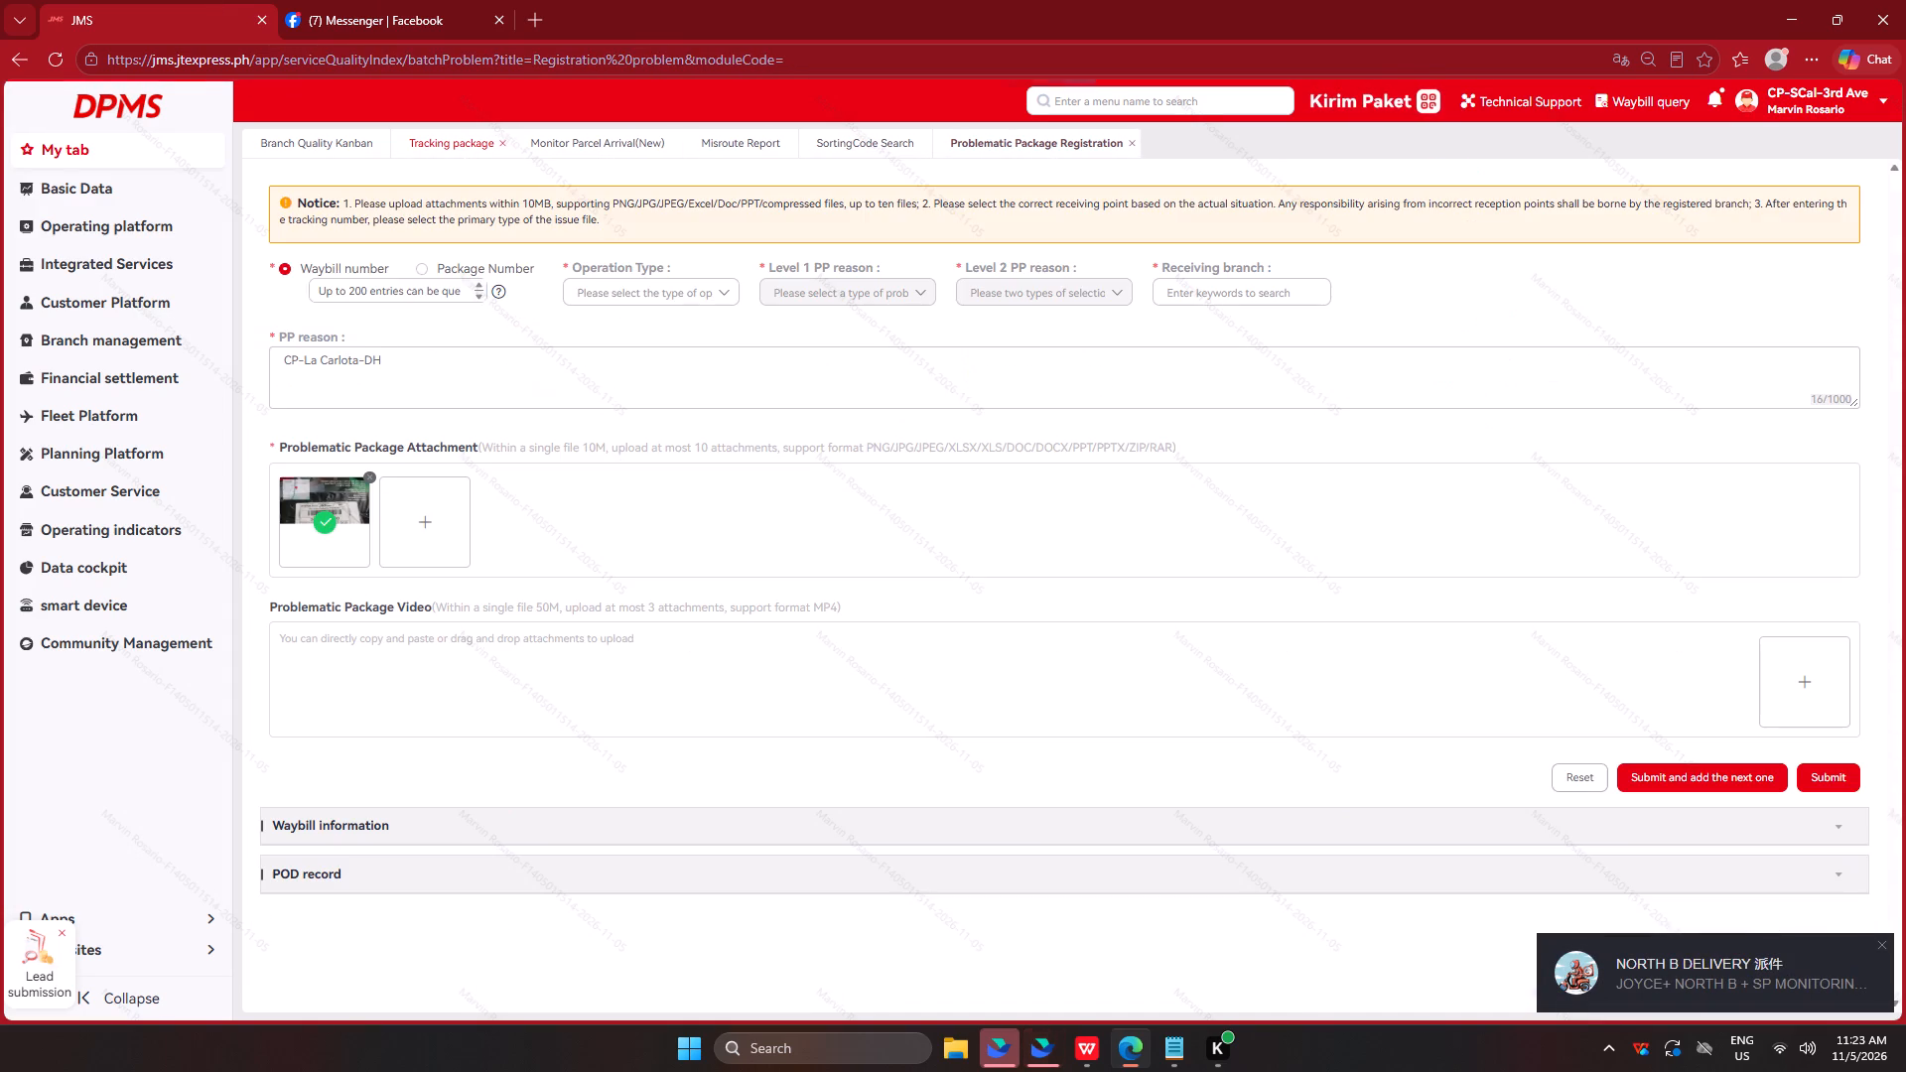
{"action": "left_click", "coordinate": [405, 291]}
{"action": "key", "text": "ctrl+v"}
Classify the problem as operation type Delivery, Level 1 PP reason Wrongly sorted, and Level 2 PP reason Distribute Warehouse Missplitting.
{"action": "left_click", "coordinate": [654, 279]}
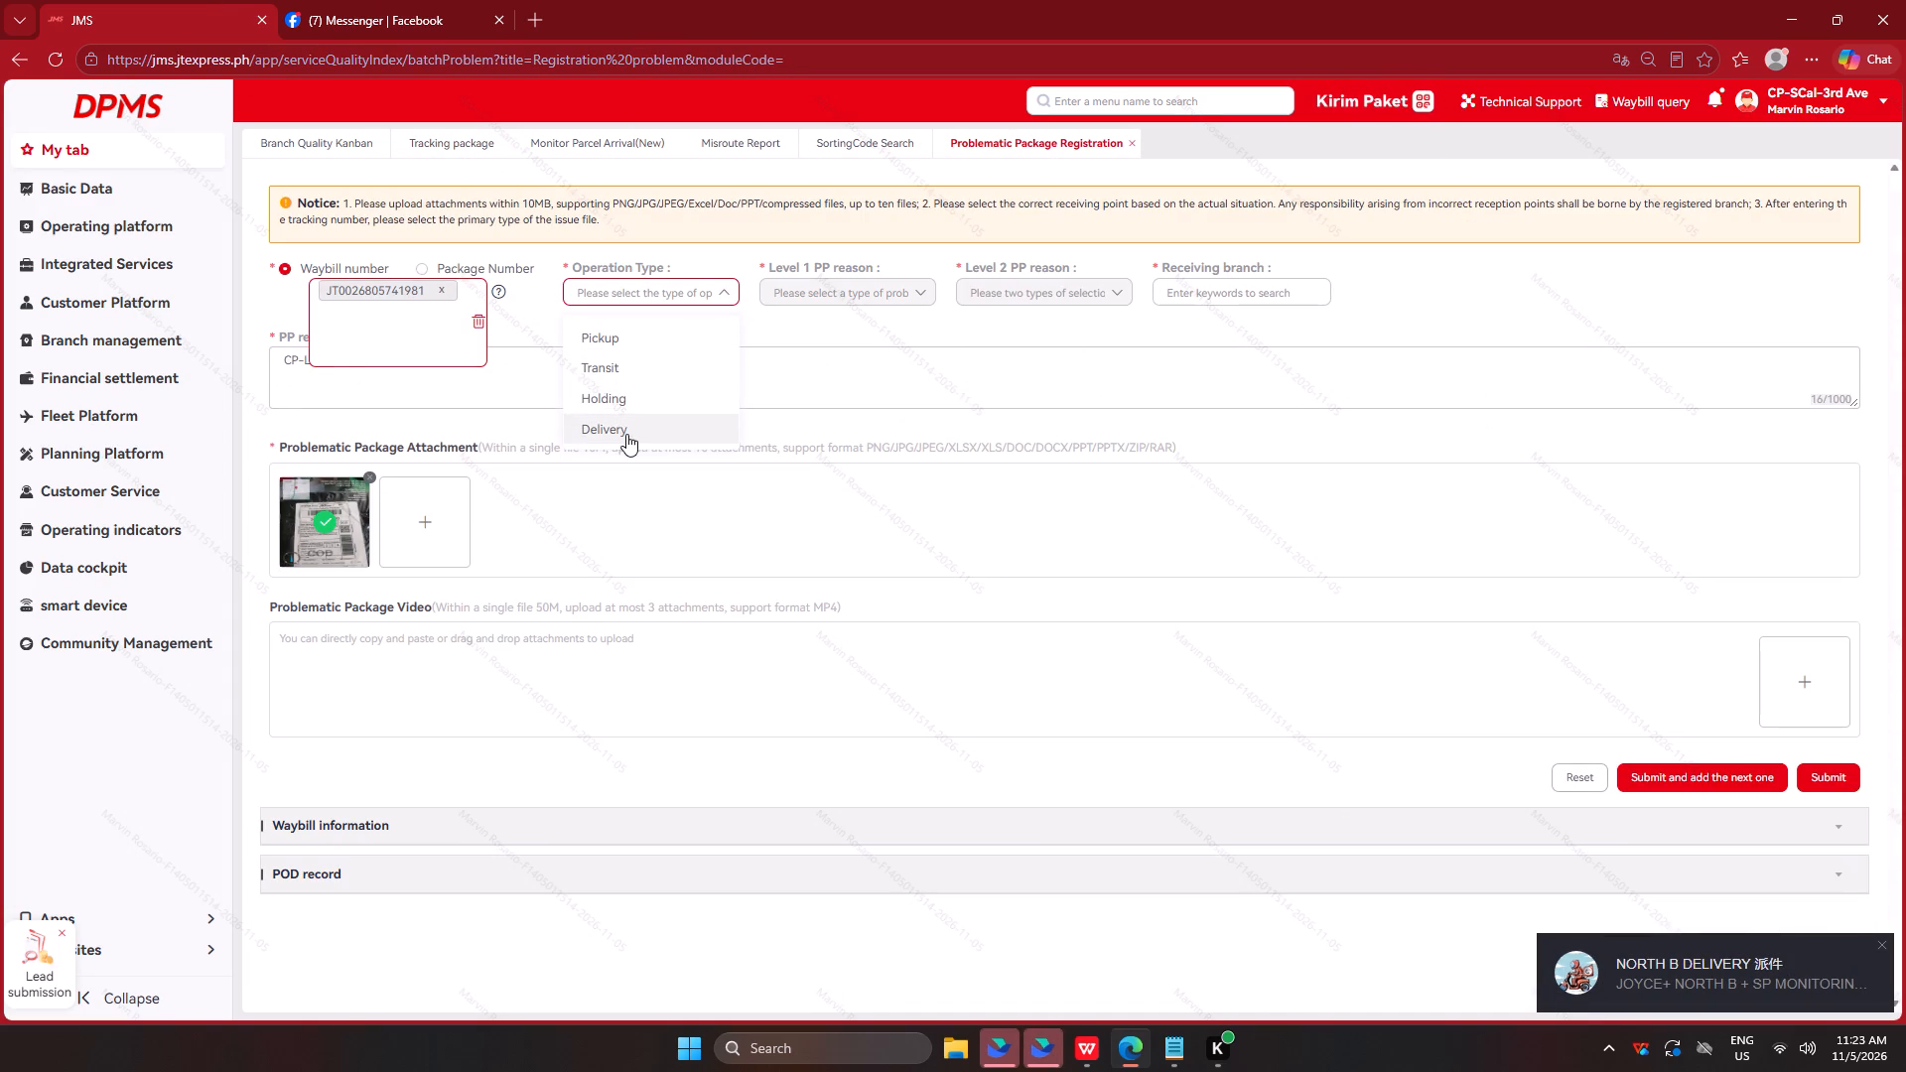
{"action": "left_click", "coordinate": [626, 434]}
{"action": "left_click", "coordinate": [824, 291]}
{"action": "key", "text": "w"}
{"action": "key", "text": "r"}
{"action": "left_click", "coordinate": [1228, 328]}
{"action": "left_click", "coordinate": [767, 283]}
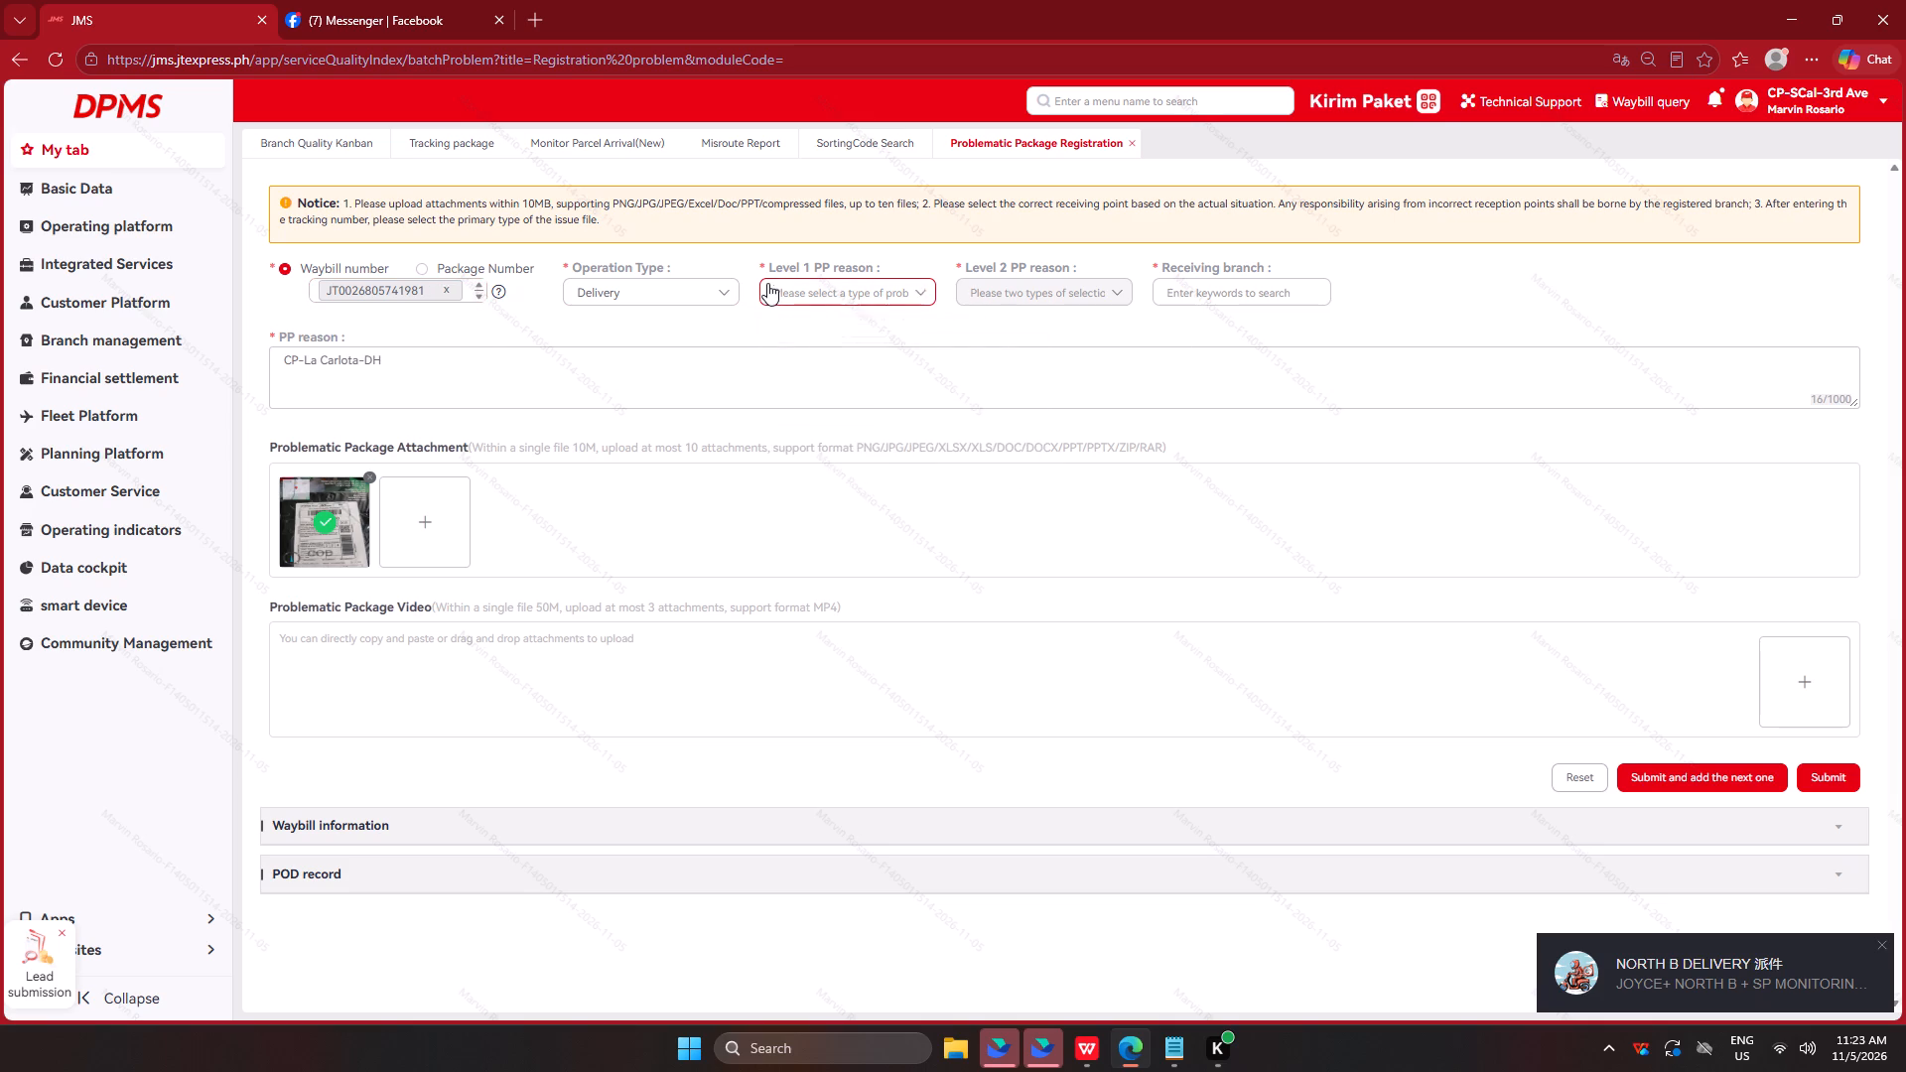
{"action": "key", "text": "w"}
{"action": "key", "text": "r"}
{"action": "left_click", "coordinate": [841, 367]}
{"action": "left_click", "coordinate": [1016, 289]}
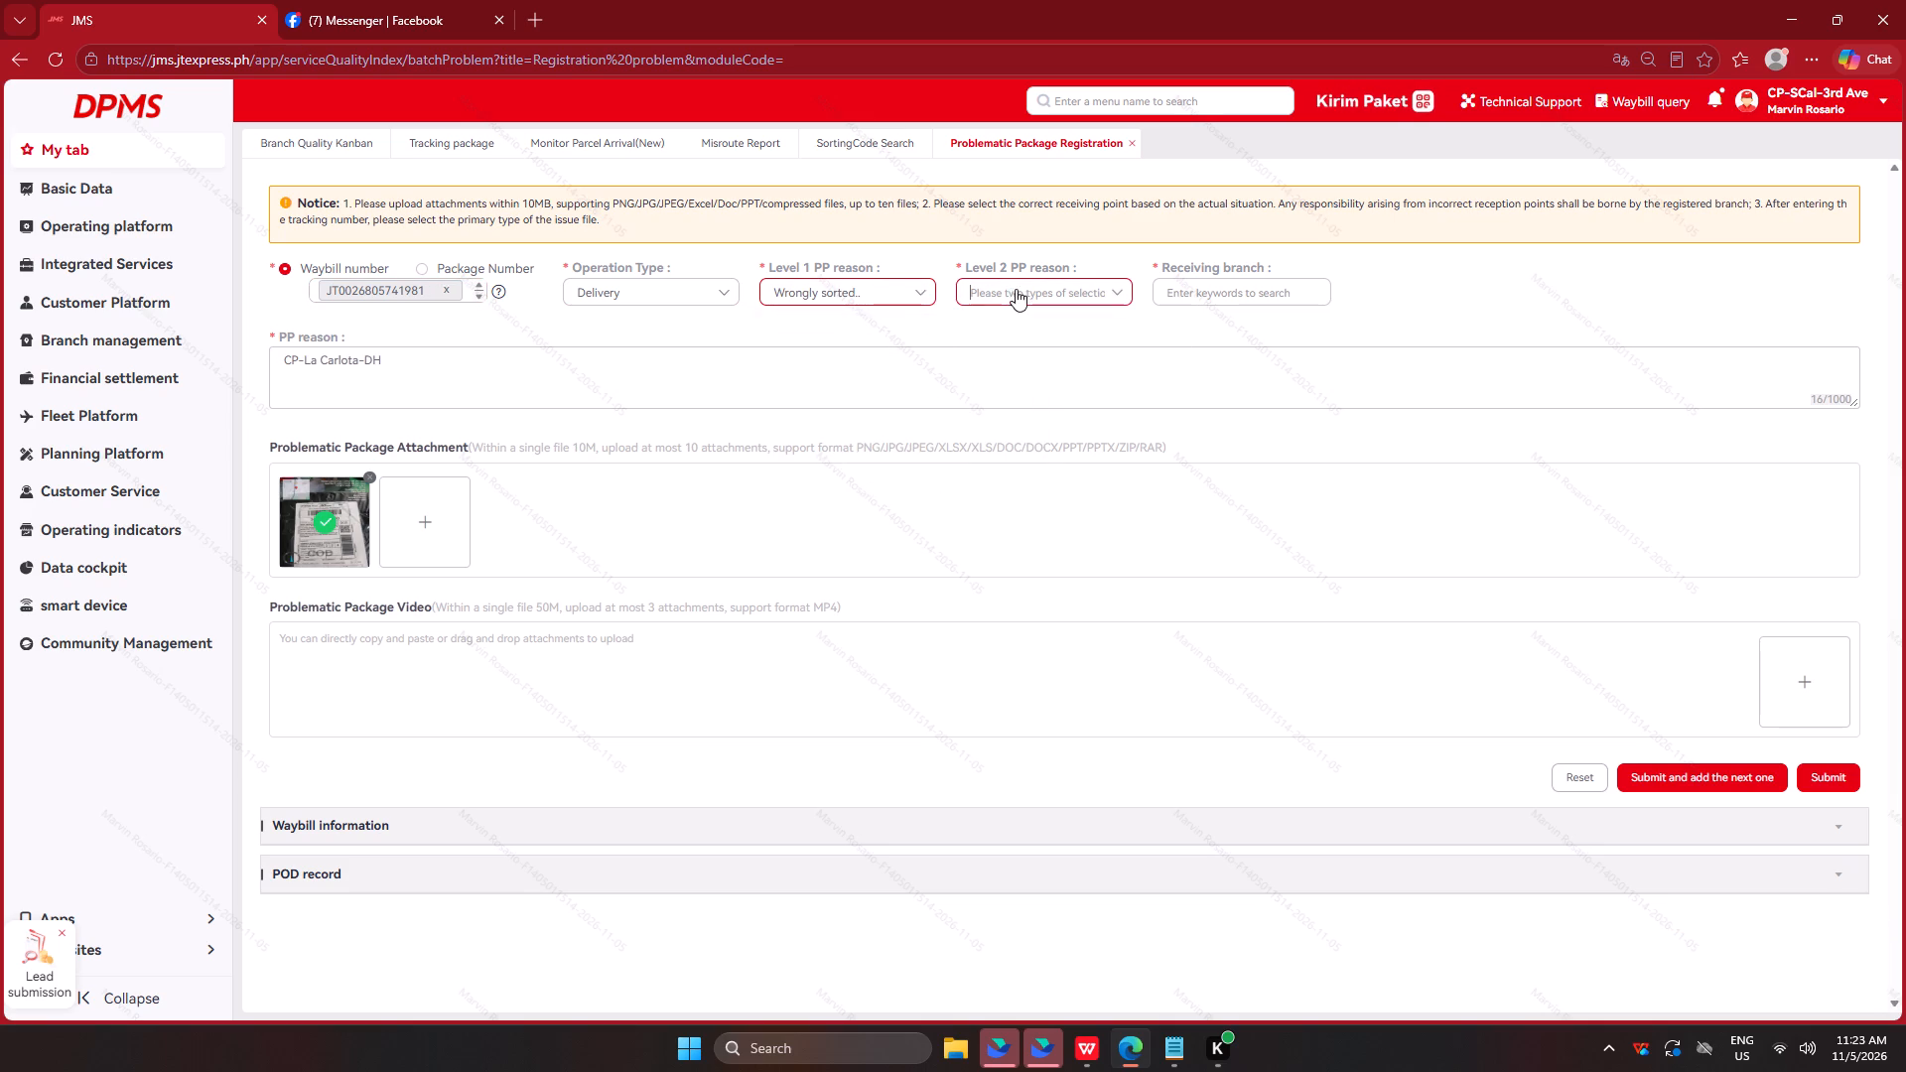
{"action": "left_click", "coordinate": [1021, 371]}
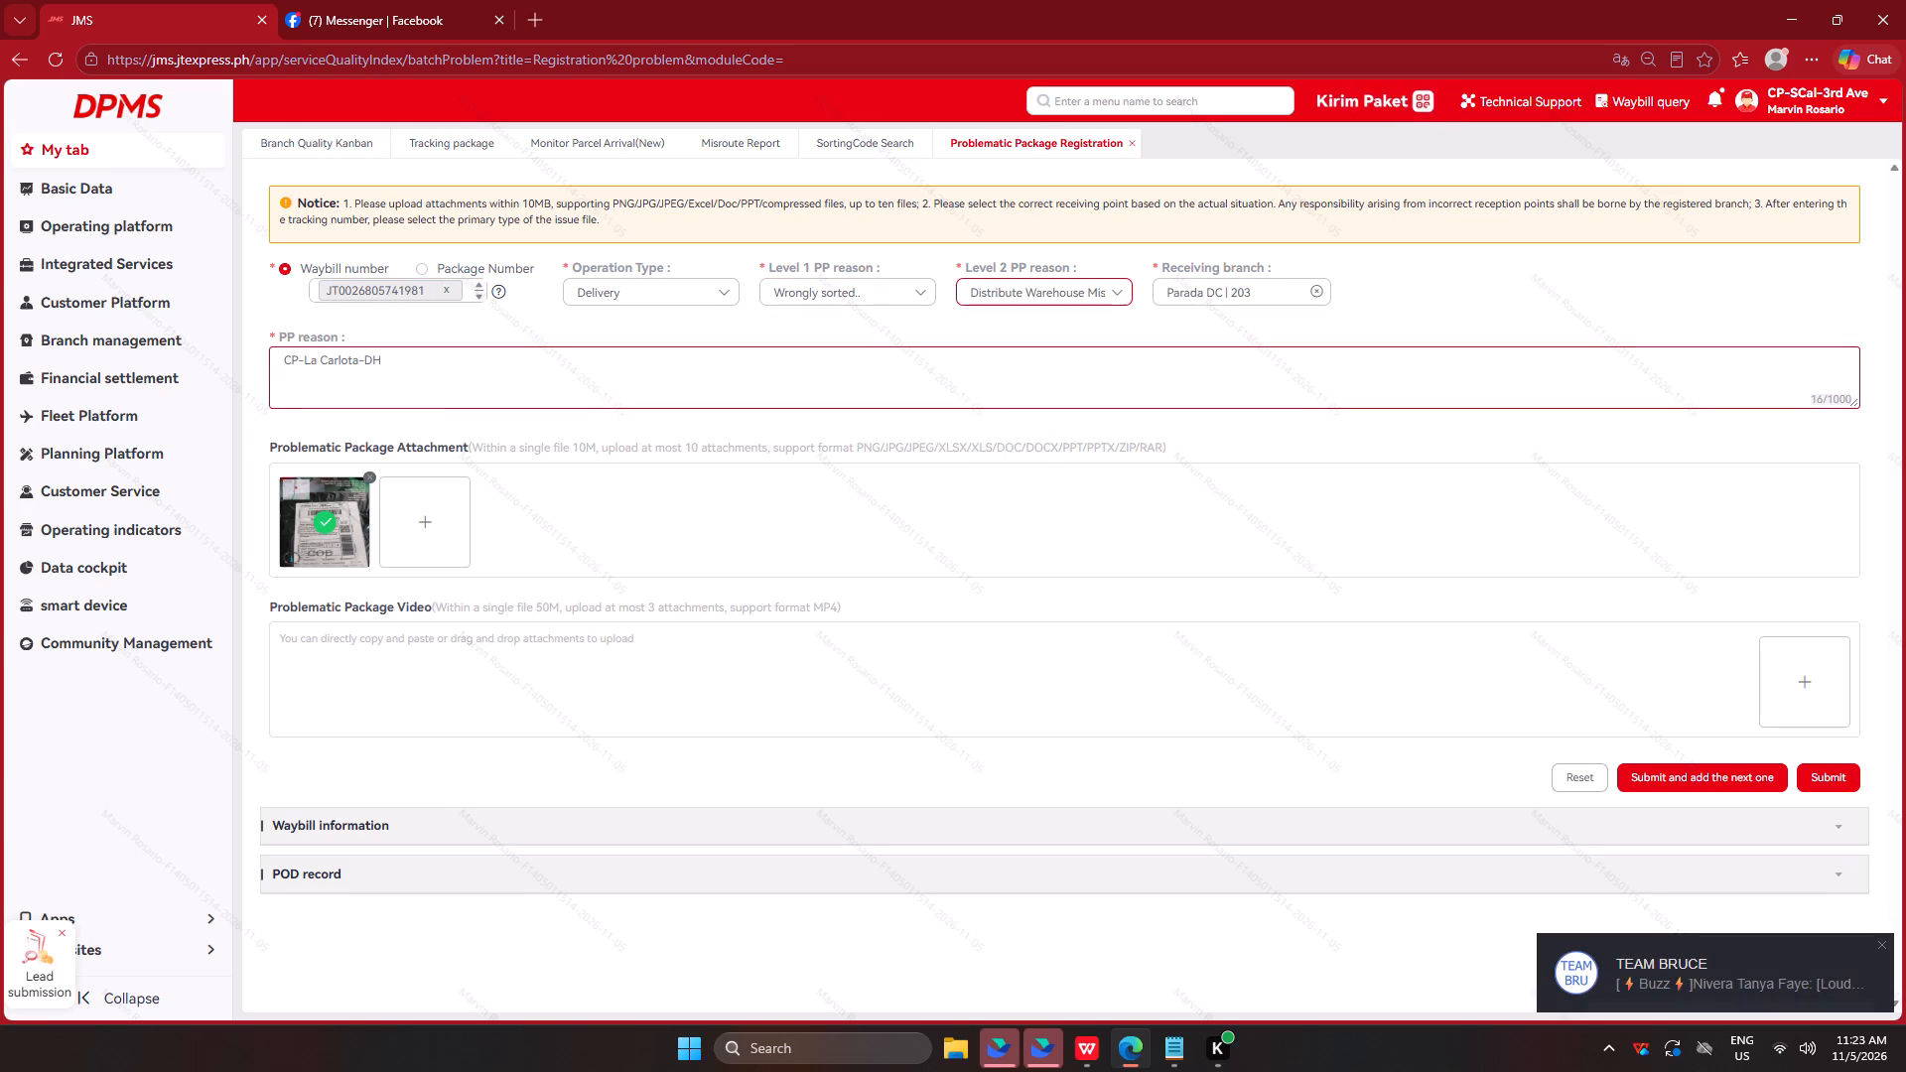
Insert the opening words "THIS PARCEL IS FO" before the branch name CP-La Carlota-DH in the PP reason.
{"action": "left_click", "coordinate": [280, 361]}
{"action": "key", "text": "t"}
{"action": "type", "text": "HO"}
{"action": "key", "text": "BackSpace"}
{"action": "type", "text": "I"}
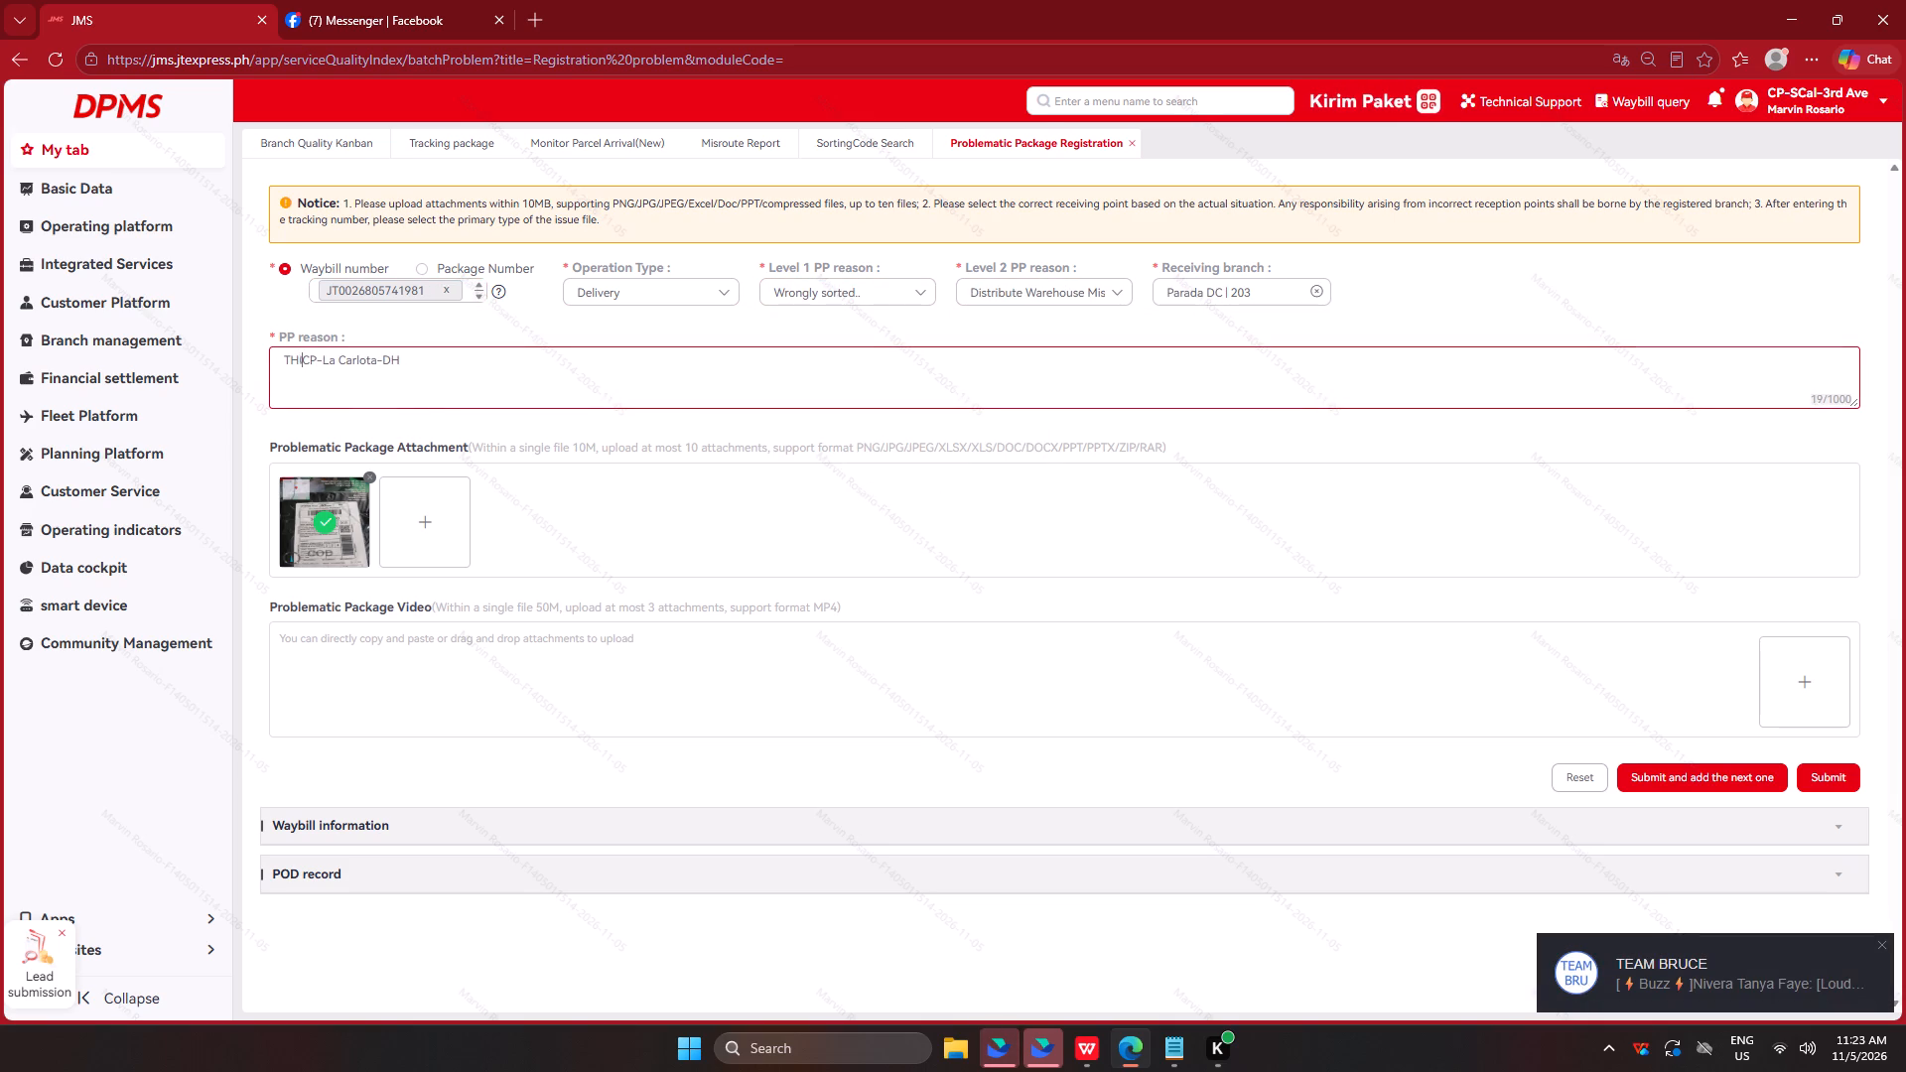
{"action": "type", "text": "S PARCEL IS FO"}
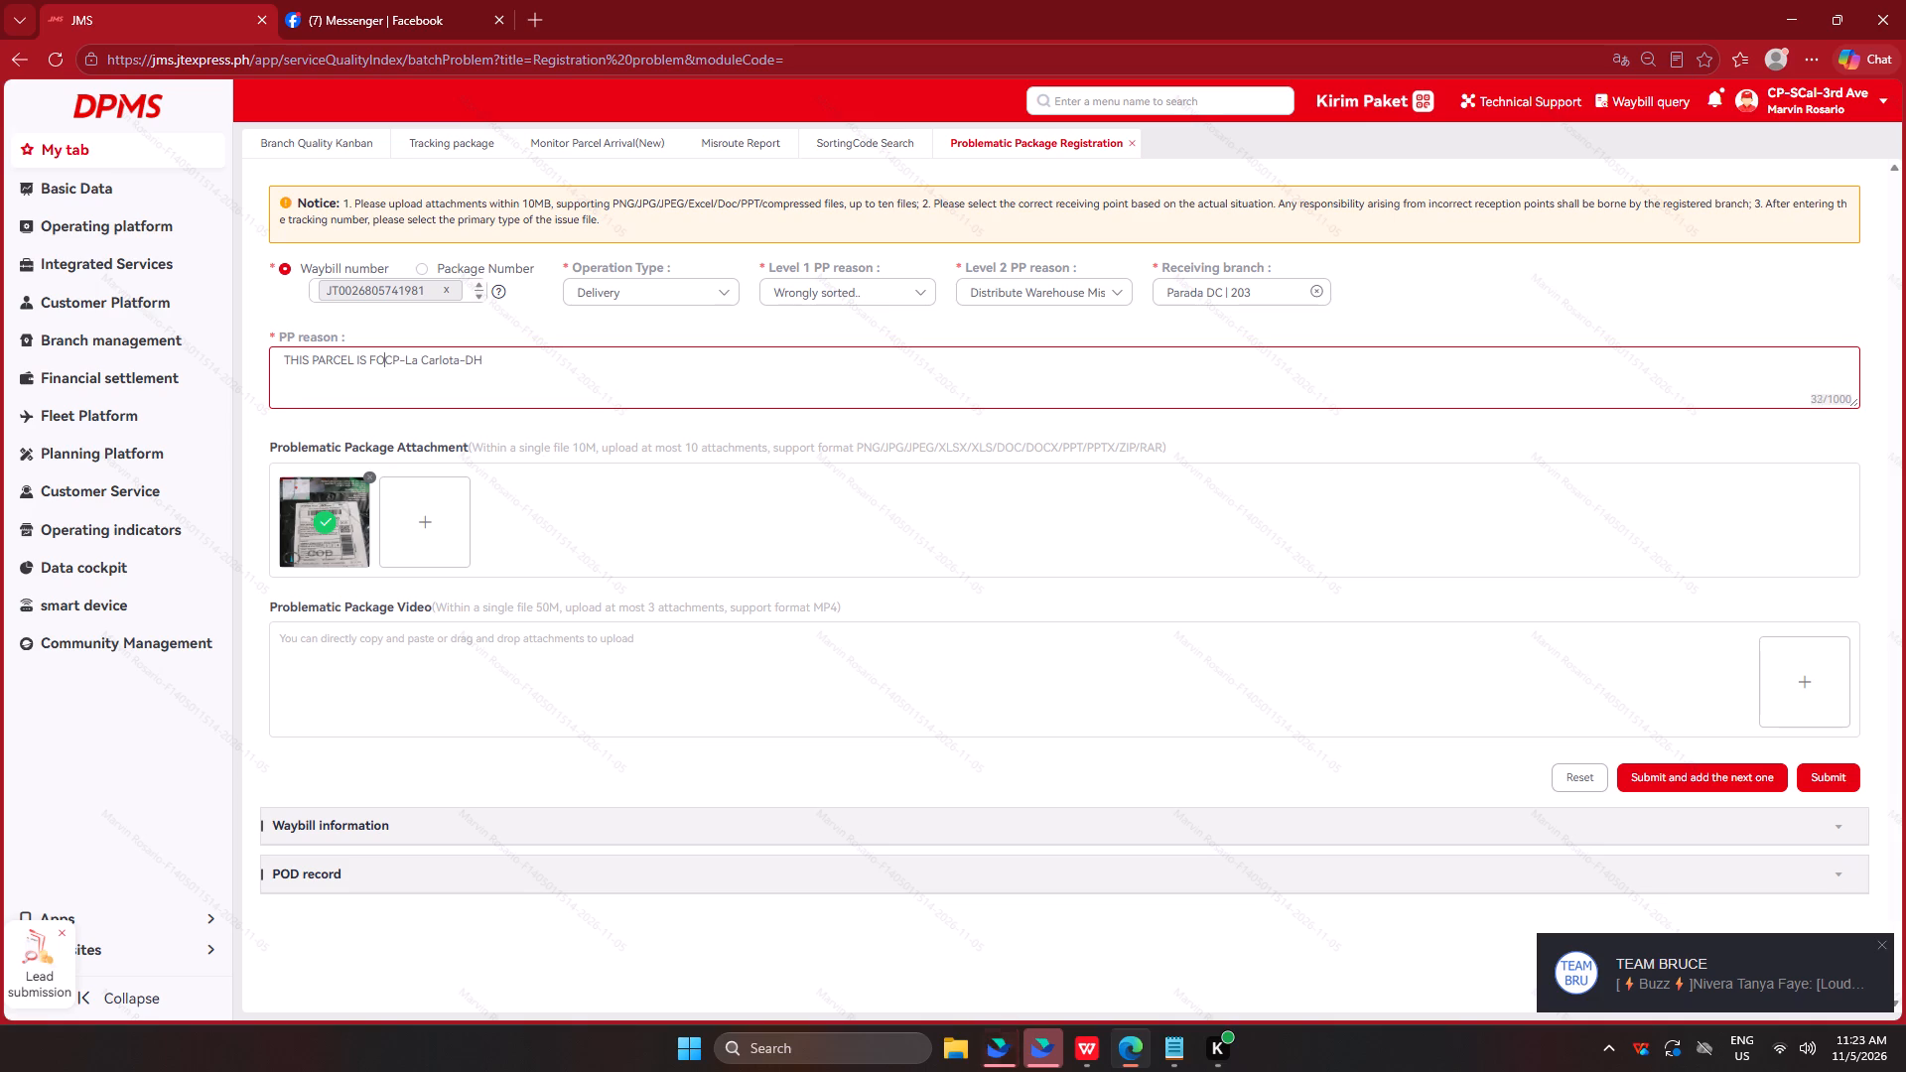
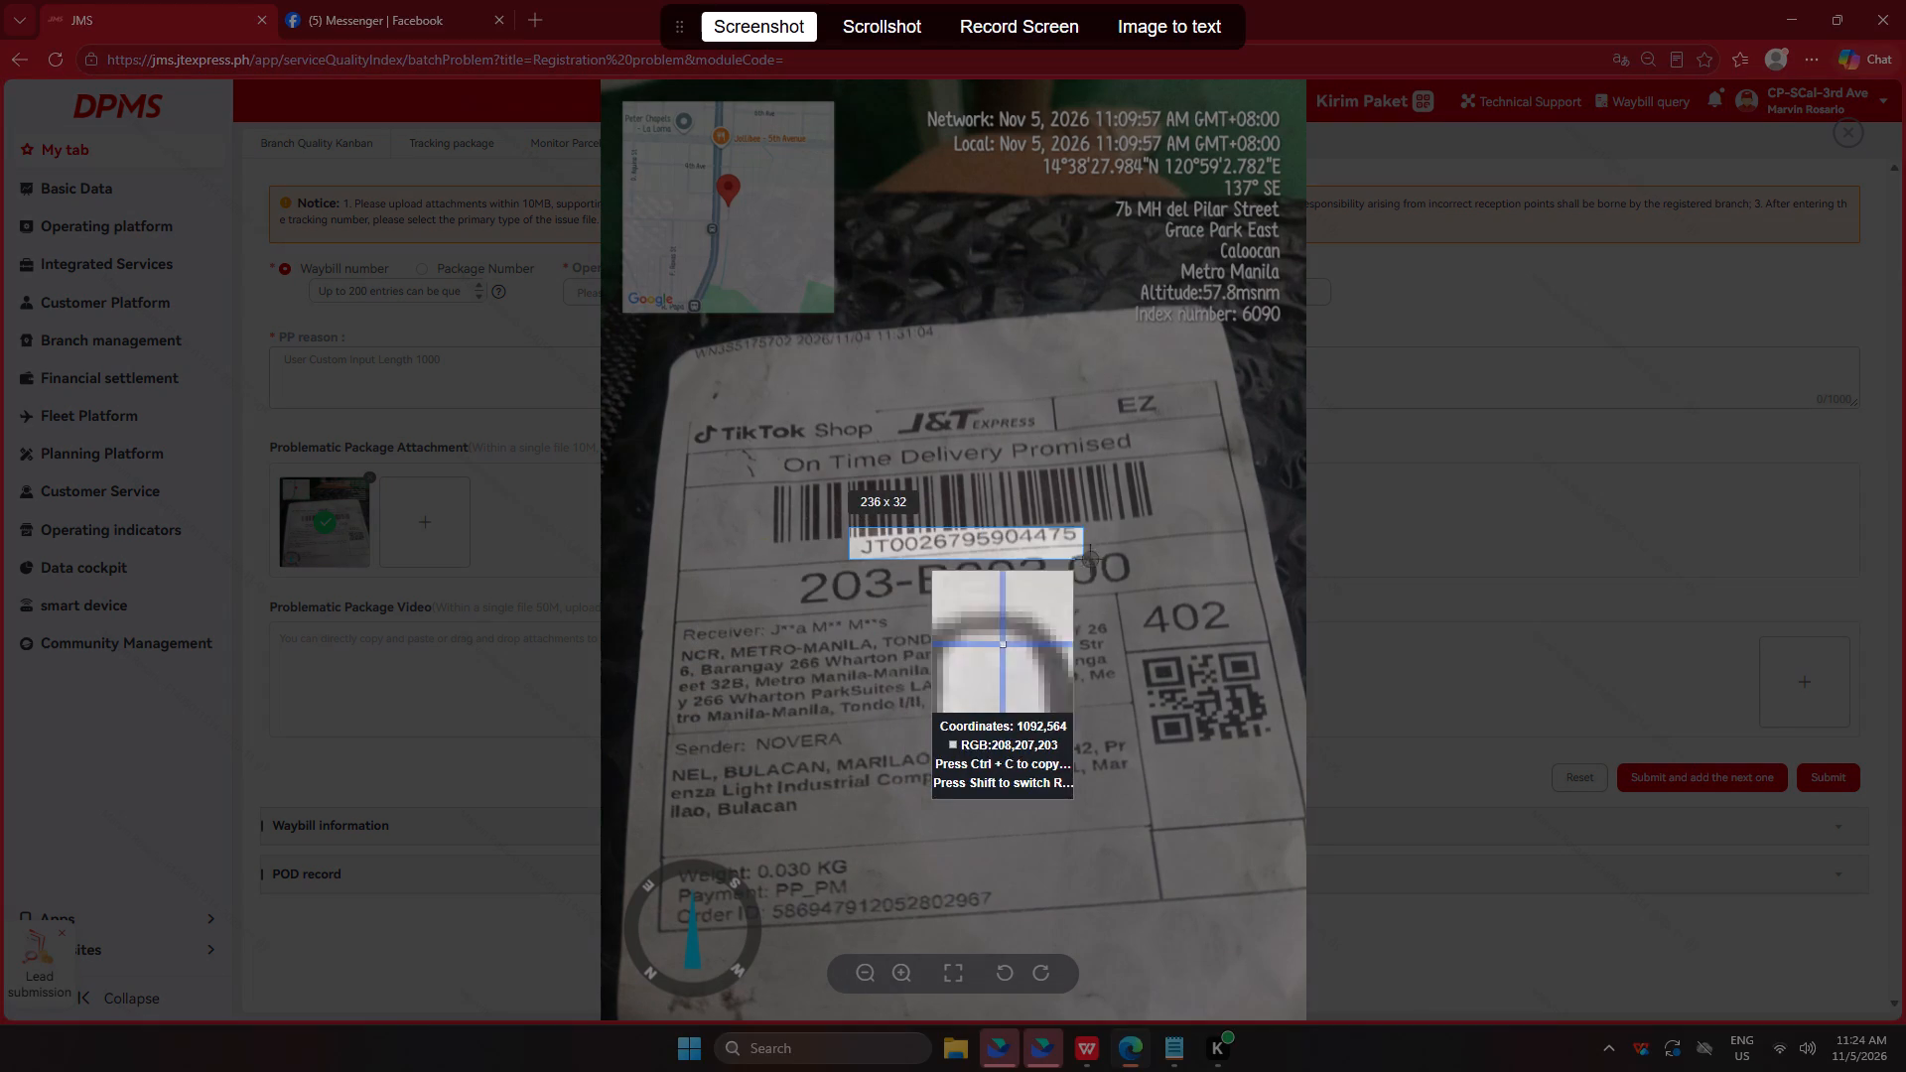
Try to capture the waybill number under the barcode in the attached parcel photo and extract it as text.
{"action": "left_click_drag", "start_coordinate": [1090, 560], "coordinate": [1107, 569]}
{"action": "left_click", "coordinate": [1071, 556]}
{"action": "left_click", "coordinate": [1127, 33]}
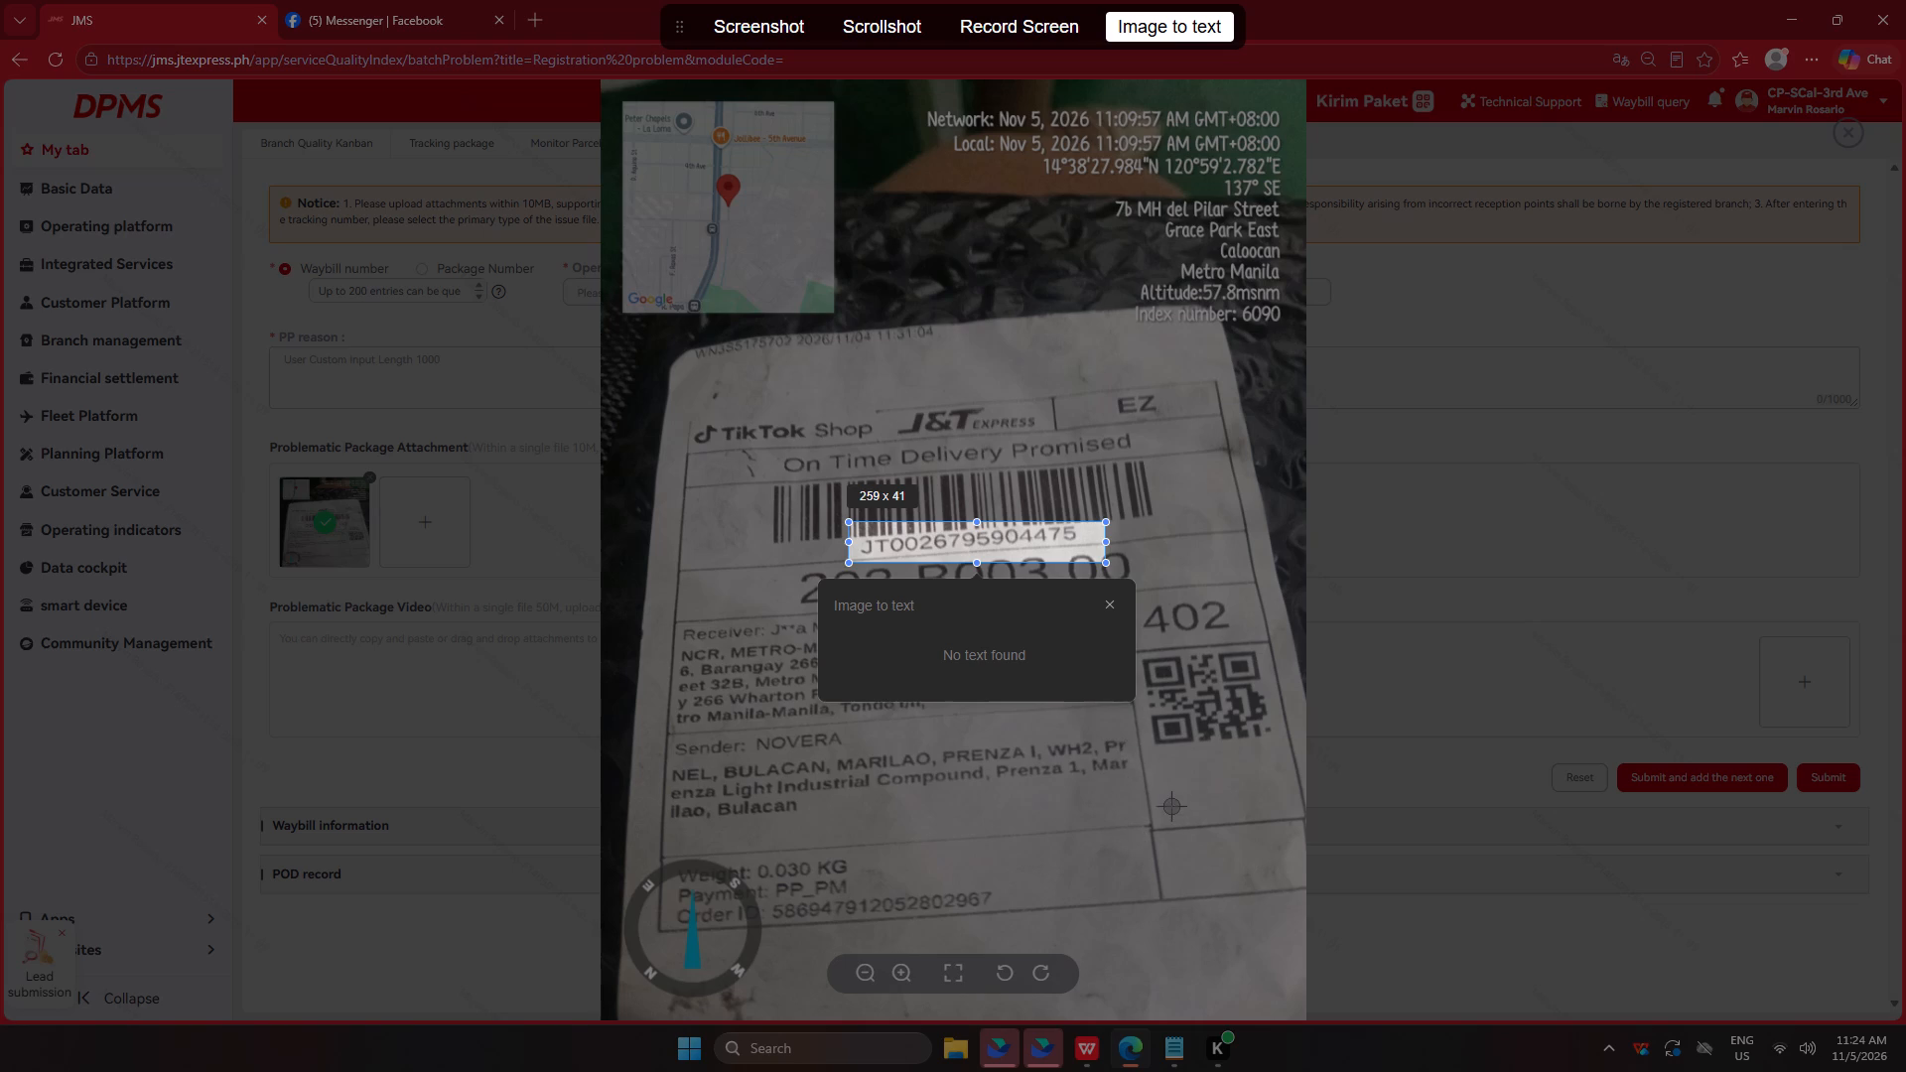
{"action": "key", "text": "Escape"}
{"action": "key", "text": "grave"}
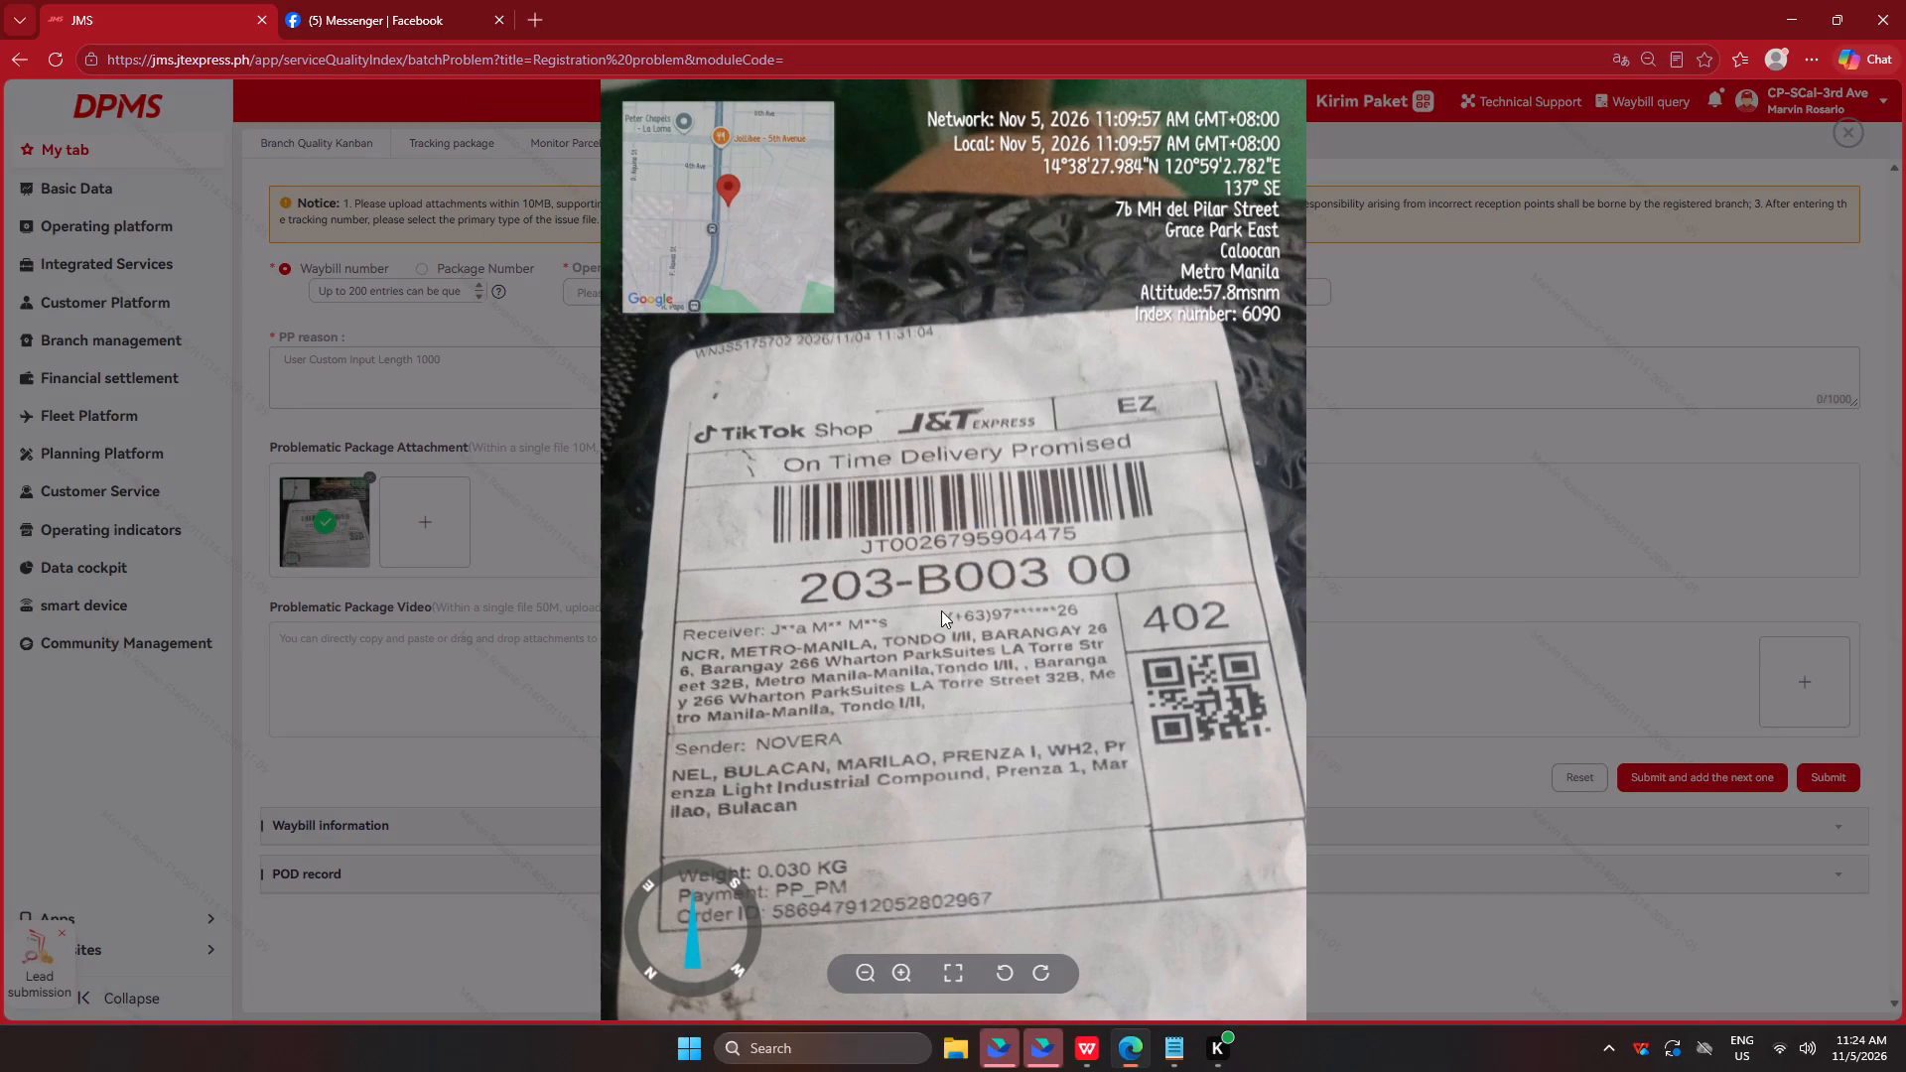
{"action": "triple_click", "coordinate": [903, 969]}
{"action": "triple_click", "coordinate": [902, 969]}
{"action": "double_click", "coordinate": [902, 969]}
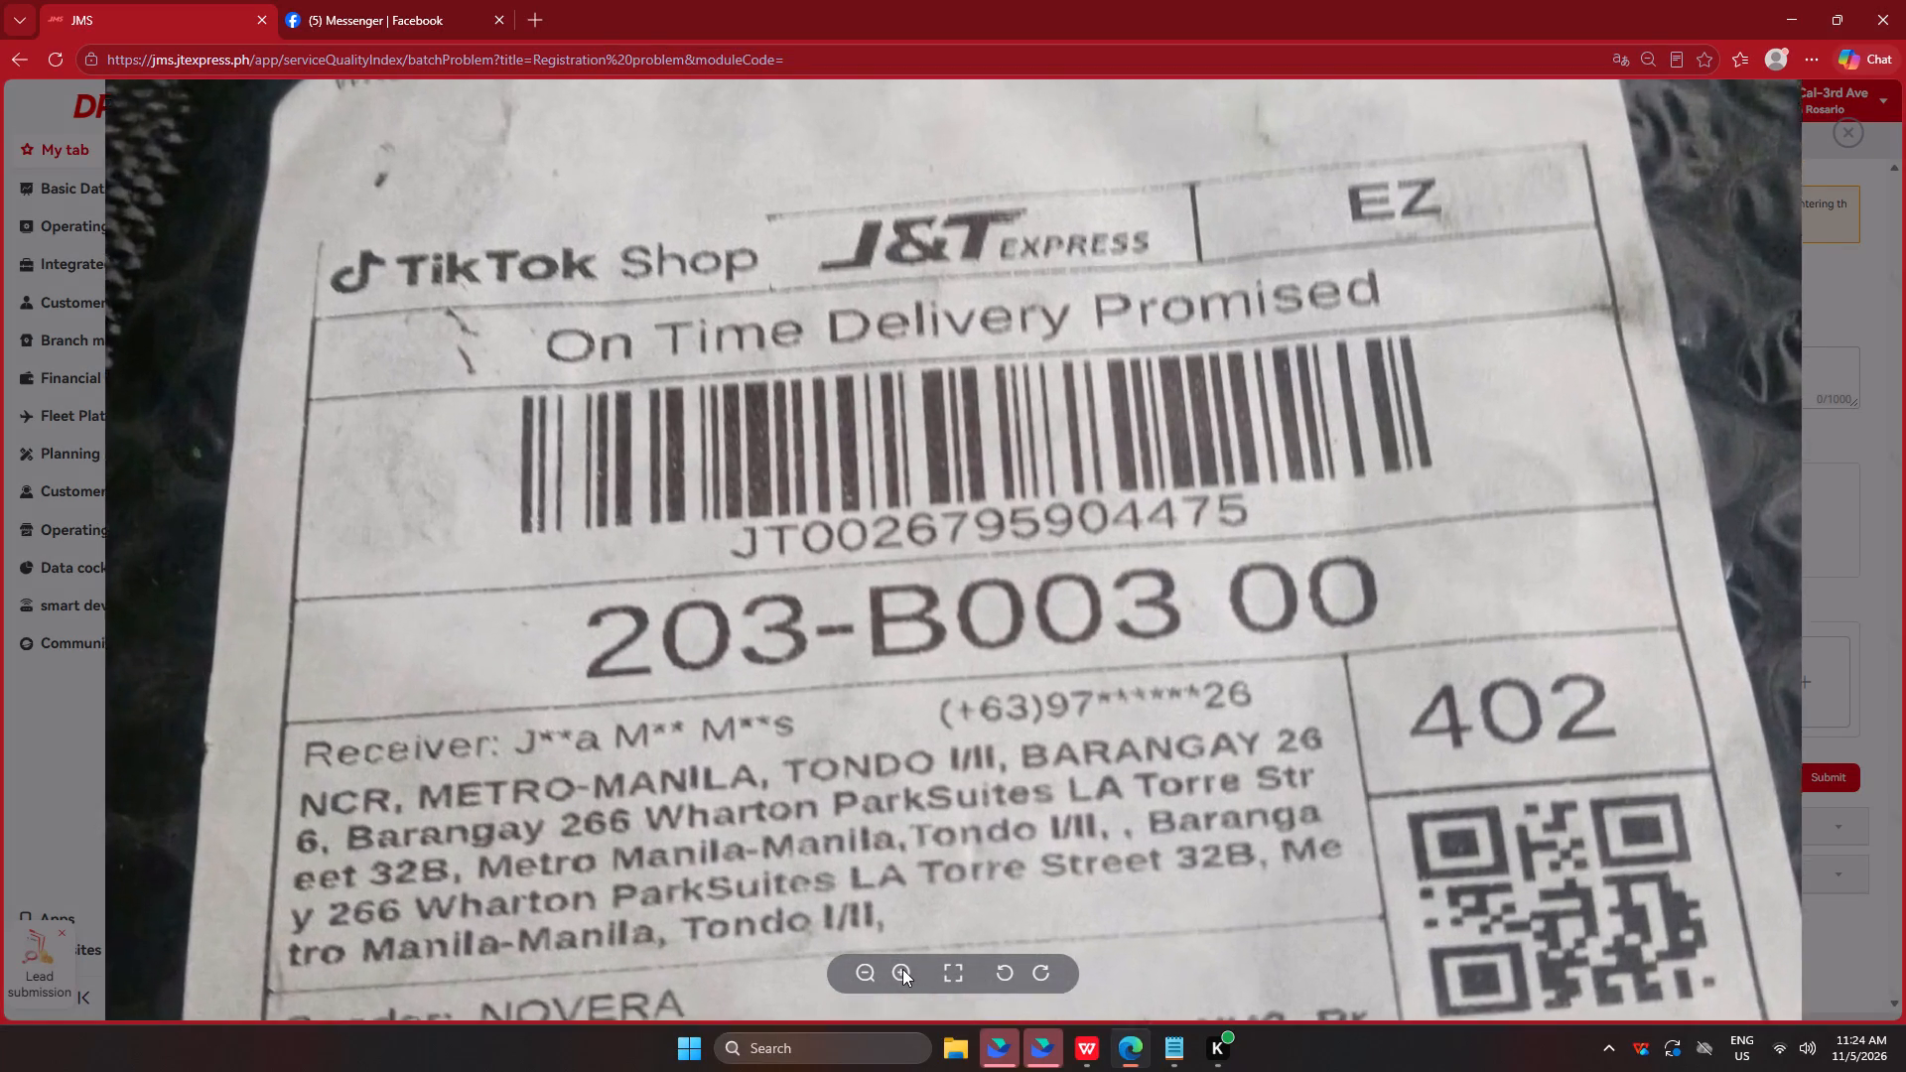
{"action": "key", "text": "ctrl+shift+a"}
{"action": "left_click_drag", "start_coordinate": [697, 508], "coordinate": [1310, 602]}
{"action": "left_click_drag", "start_coordinate": [1266, 575], "coordinate": [1266, 551]}
{"action": "left_click", "coordinate": [1189, 9]}
{"action": "left_click", "coordinate": [1178, 34]}
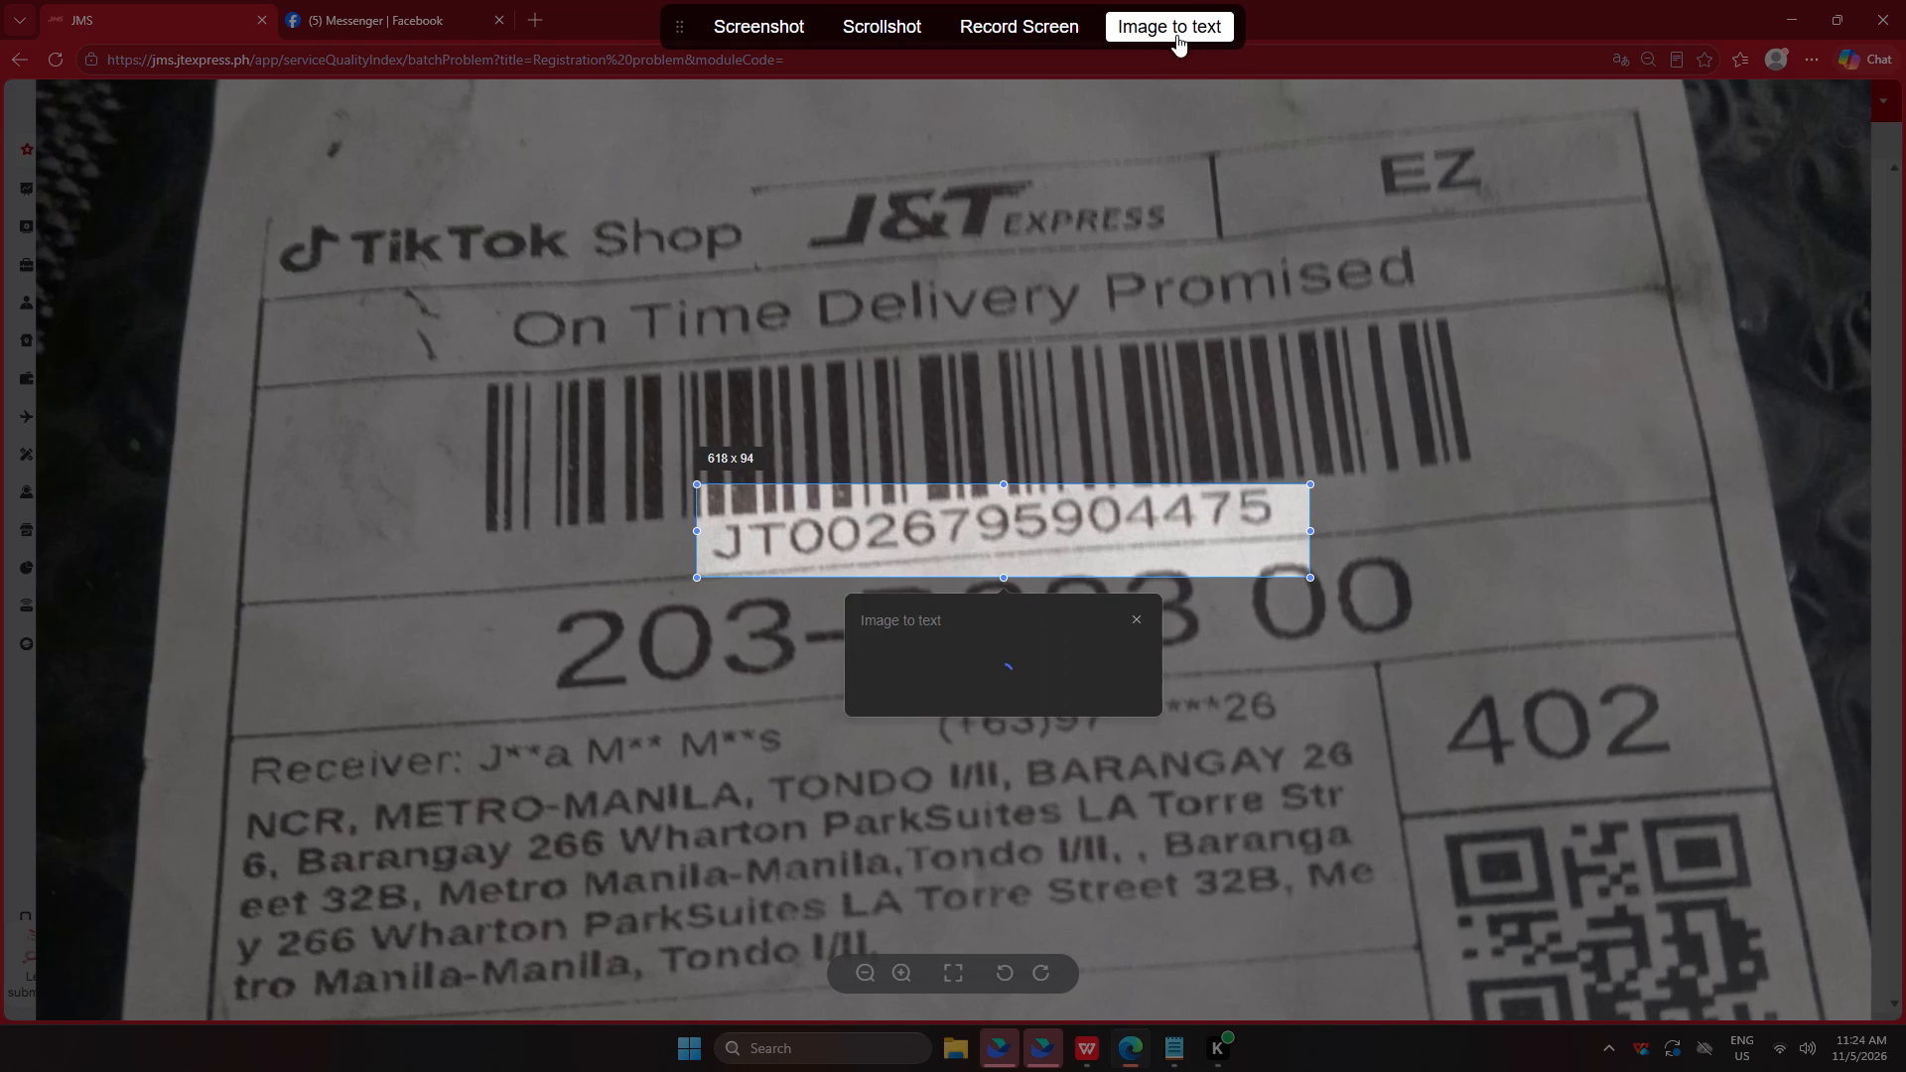
{"action": "left_click", "coordinate": [1113, 757]}
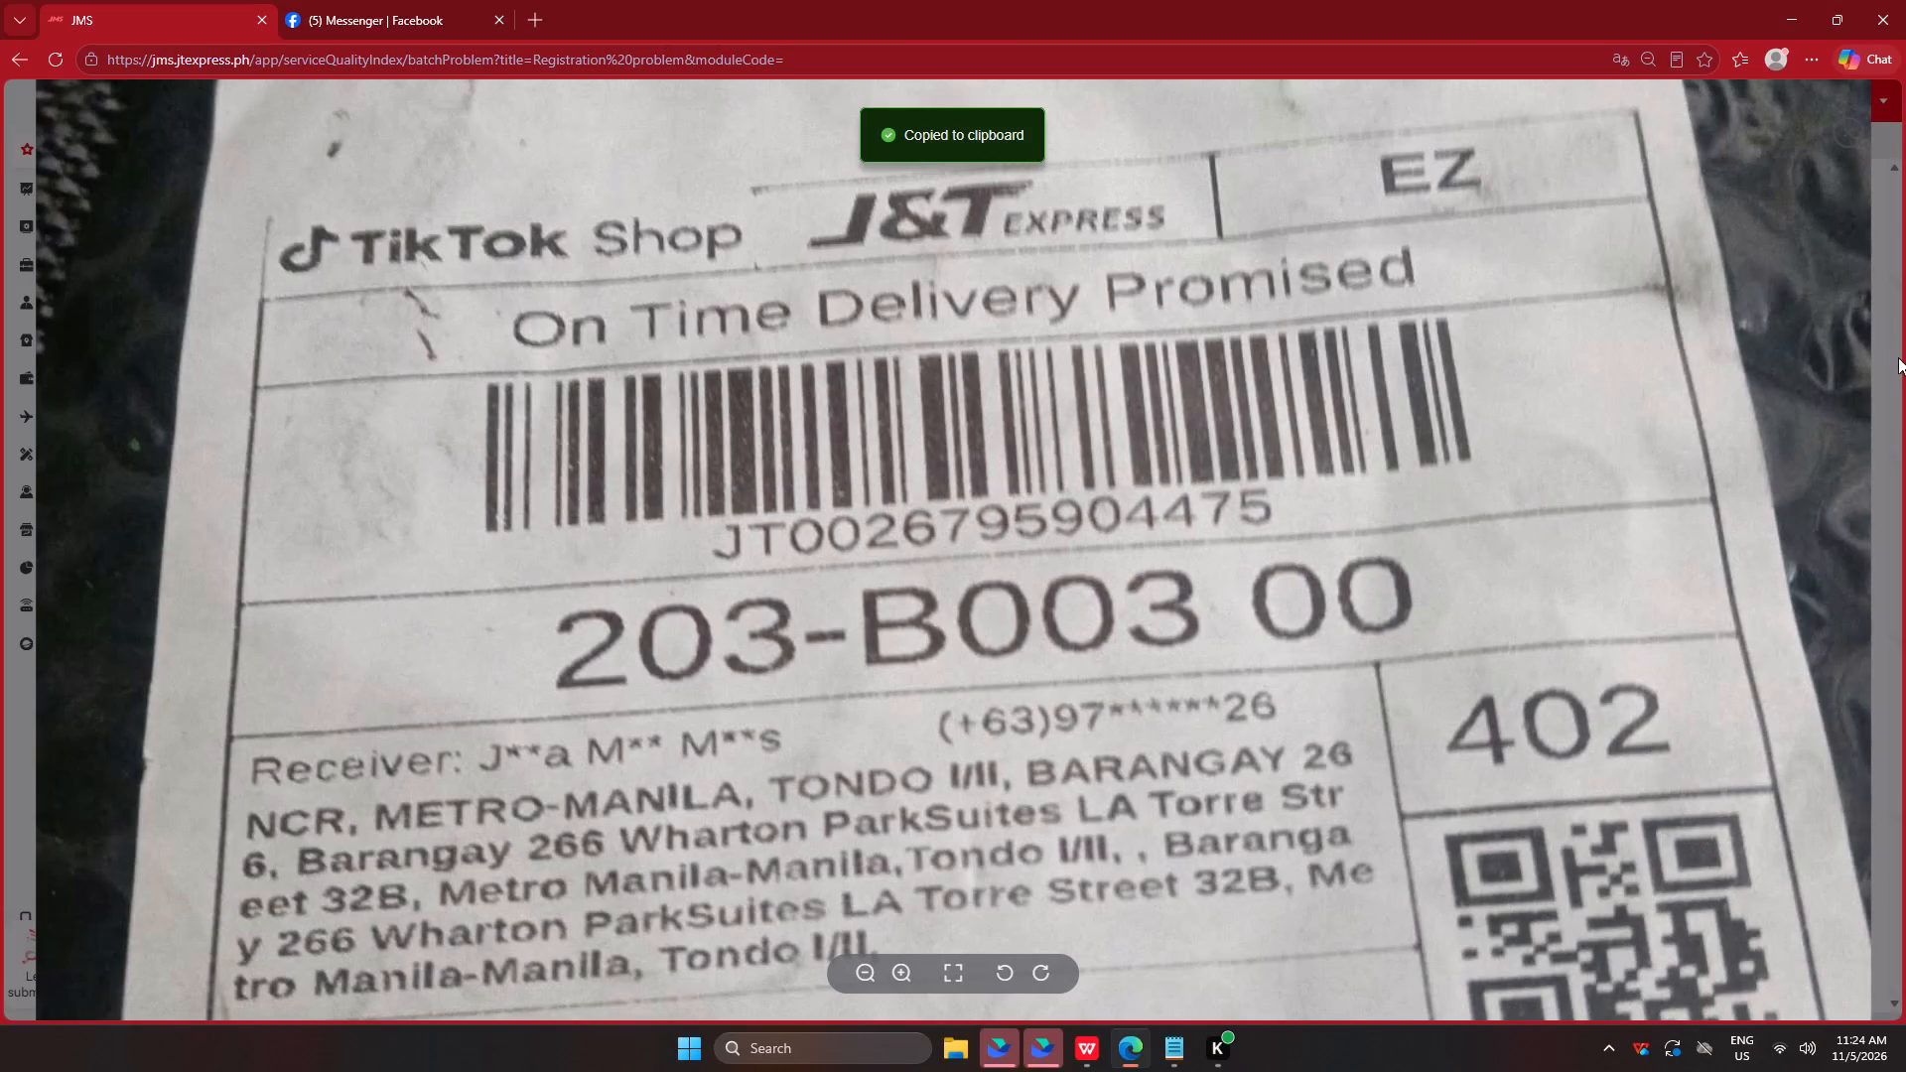
{"action": "left_click", "coordinate": [1890, 391]}
{"action": "left_click", "coordinate": [395, 295]}
{"action": "key", "text": "ctrl+v"}
Classify the problem as operation type Delivery with Level 1 PP reason Wrongly sorted, and open the Level 2 PP reason choices.
{"action": "left_click", "coordinate": [683, 294]}
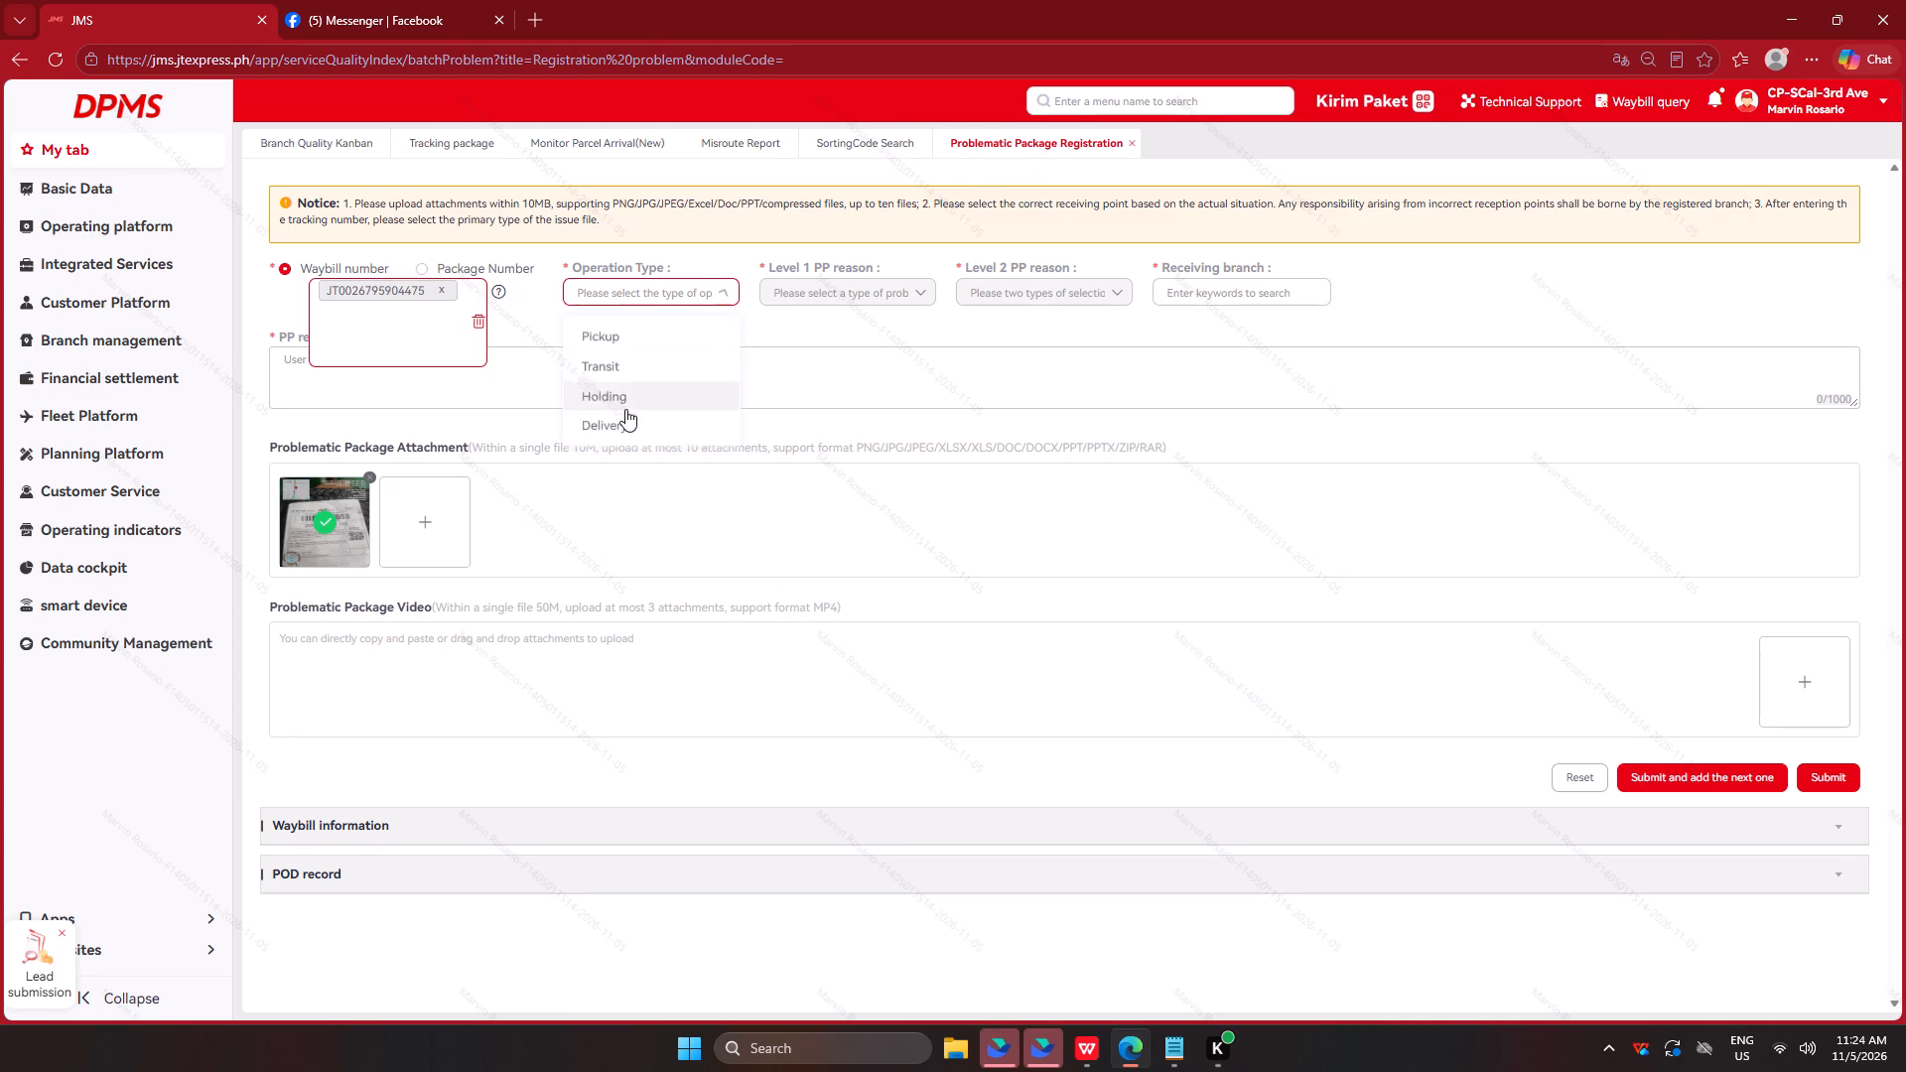
{"action": "left_click", "coordinate": [613, 436]}
{"action": "left_click", "coordinate": [814, 290]}
{"action": "key", "text": "w"}
{"action": "key", "text": "r"}
{"action": "left_click", "coordinate": [1203, 299]}
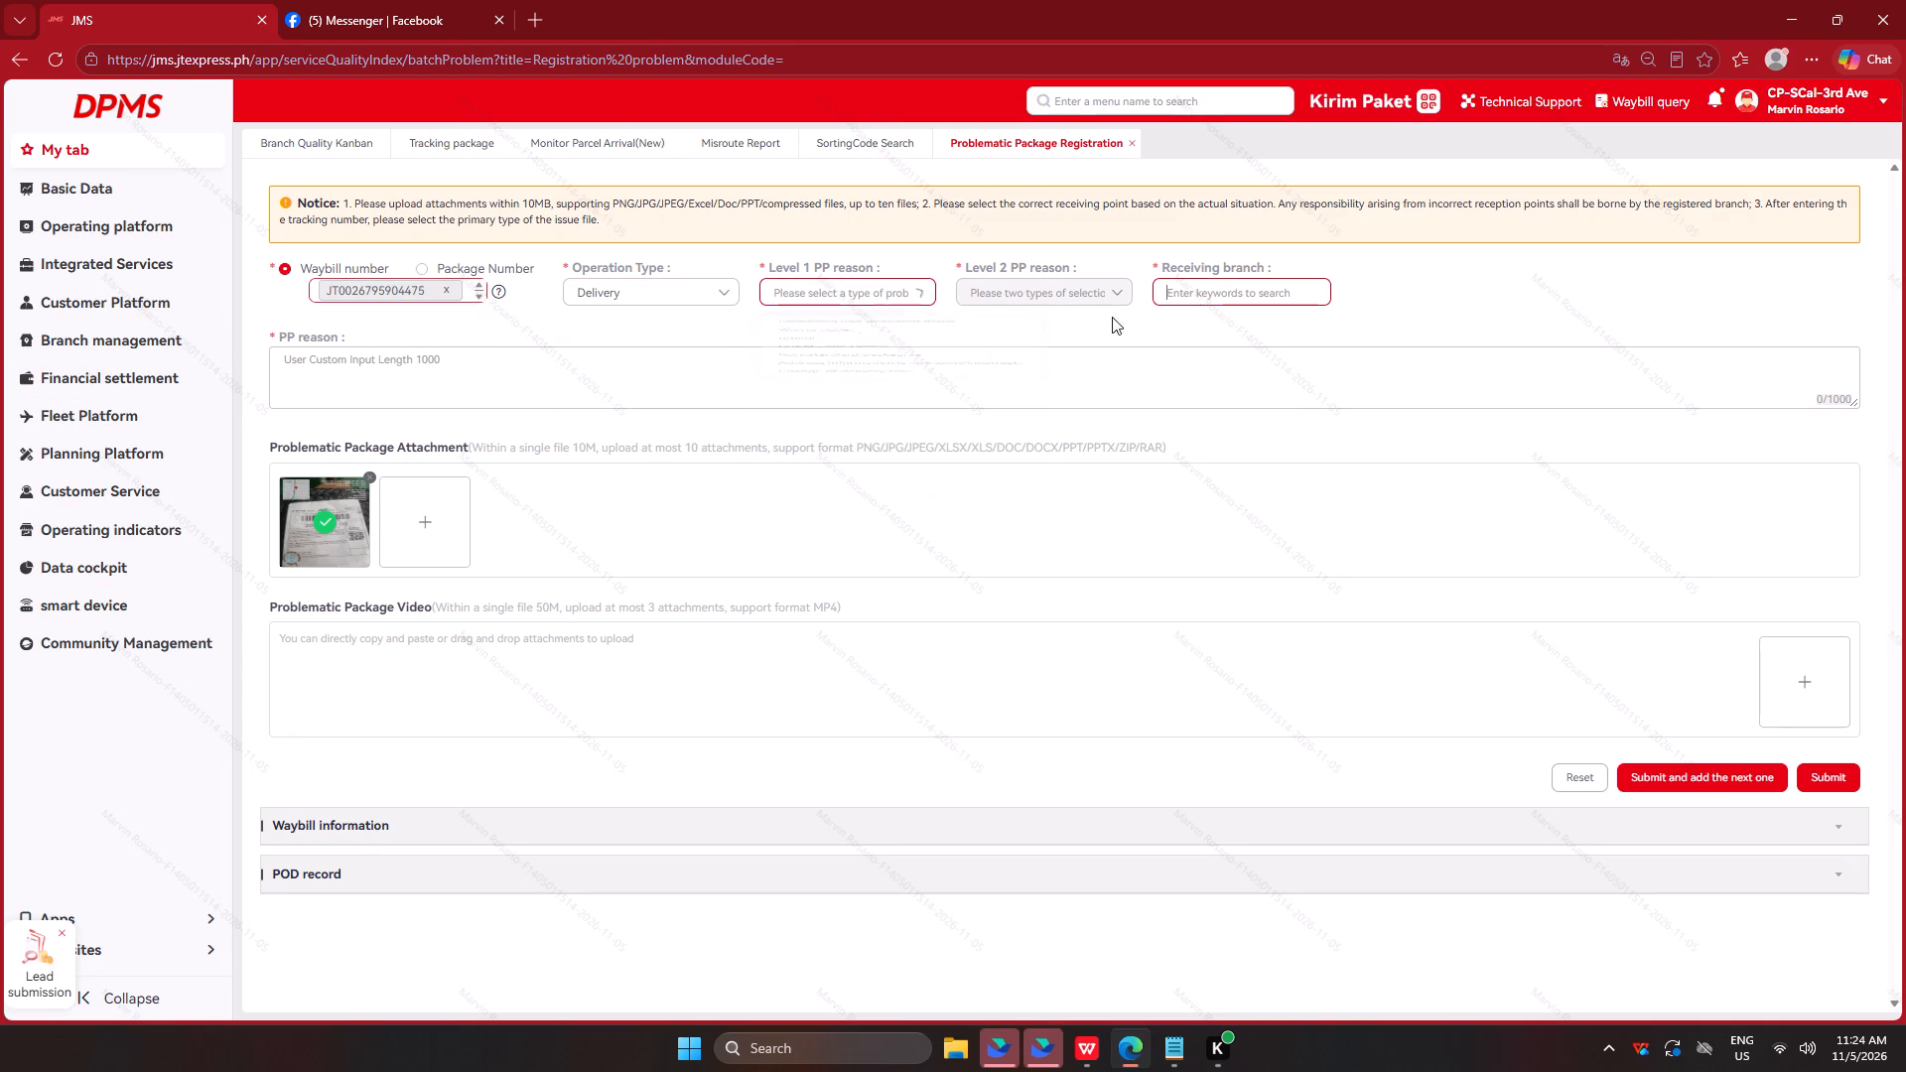
{"action": "left_click", "coordinate": [885, 286]}
{"action": "key", "text": "w"}
{"action": "key", "text": "r"}
{"action": "left_click", "coordinate": [855, 364]}
{"action": "left_click", "coordinate": [986, 290]}
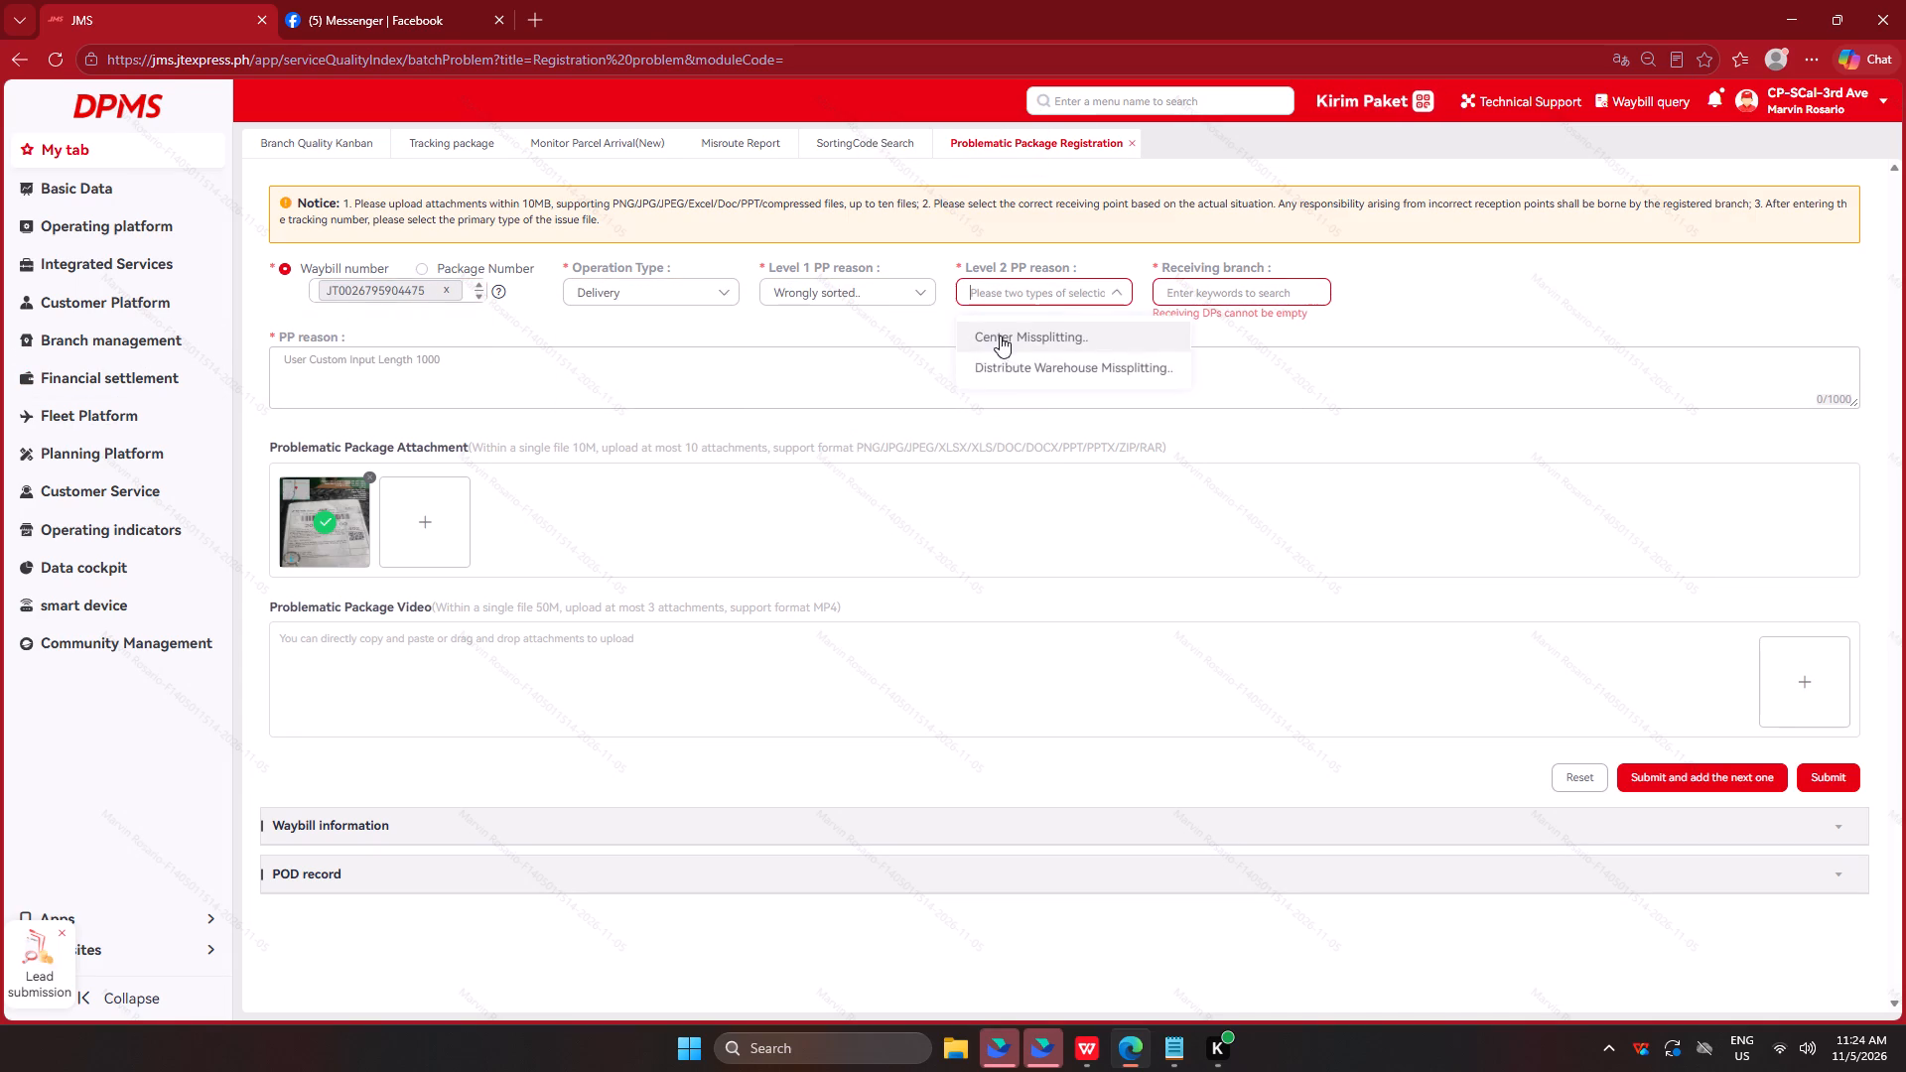
Set the Level 2 PP reason to Distribute Warehouse Missplitting.
{"action": "left_click", "coordinate": [1003, 367]}
Begin the PP reason description with the text "THIS PARCEL IS FOR".
{"action": "left_click", "coordinate": [815, 390]}
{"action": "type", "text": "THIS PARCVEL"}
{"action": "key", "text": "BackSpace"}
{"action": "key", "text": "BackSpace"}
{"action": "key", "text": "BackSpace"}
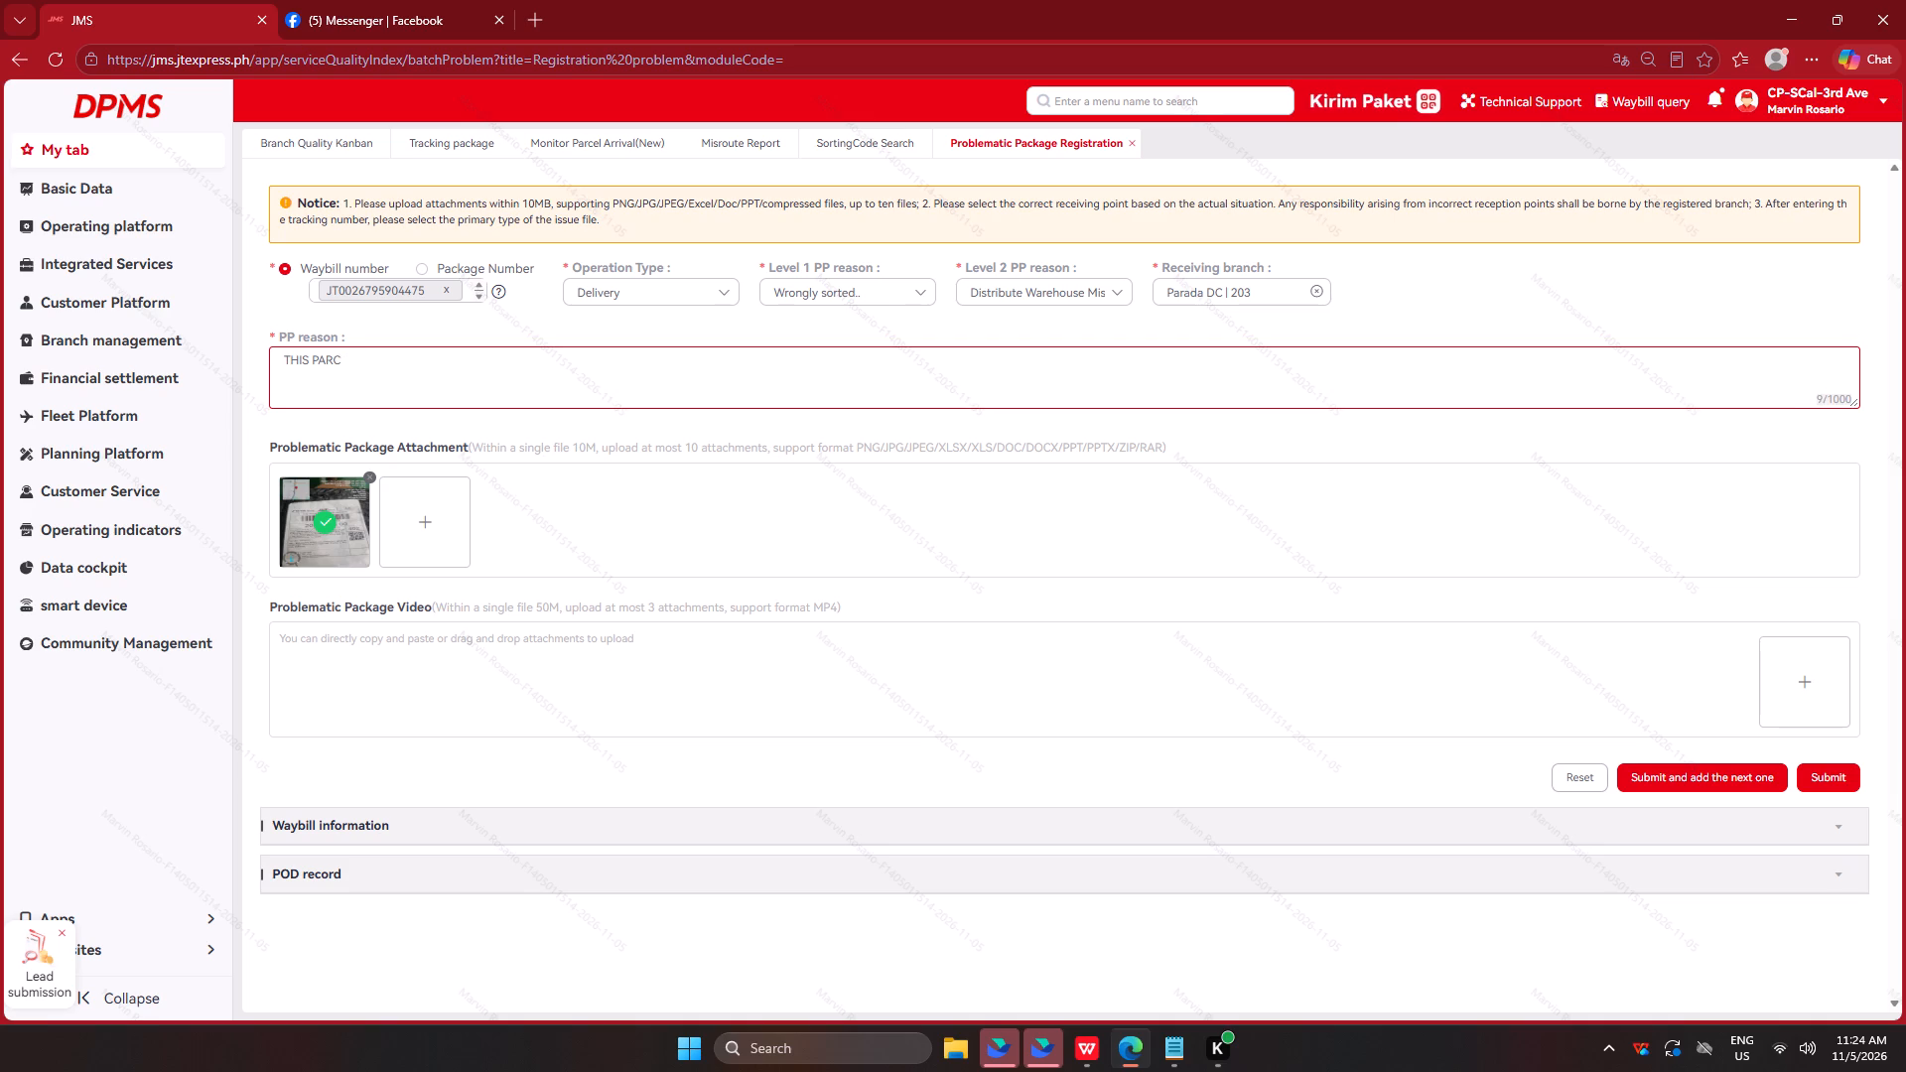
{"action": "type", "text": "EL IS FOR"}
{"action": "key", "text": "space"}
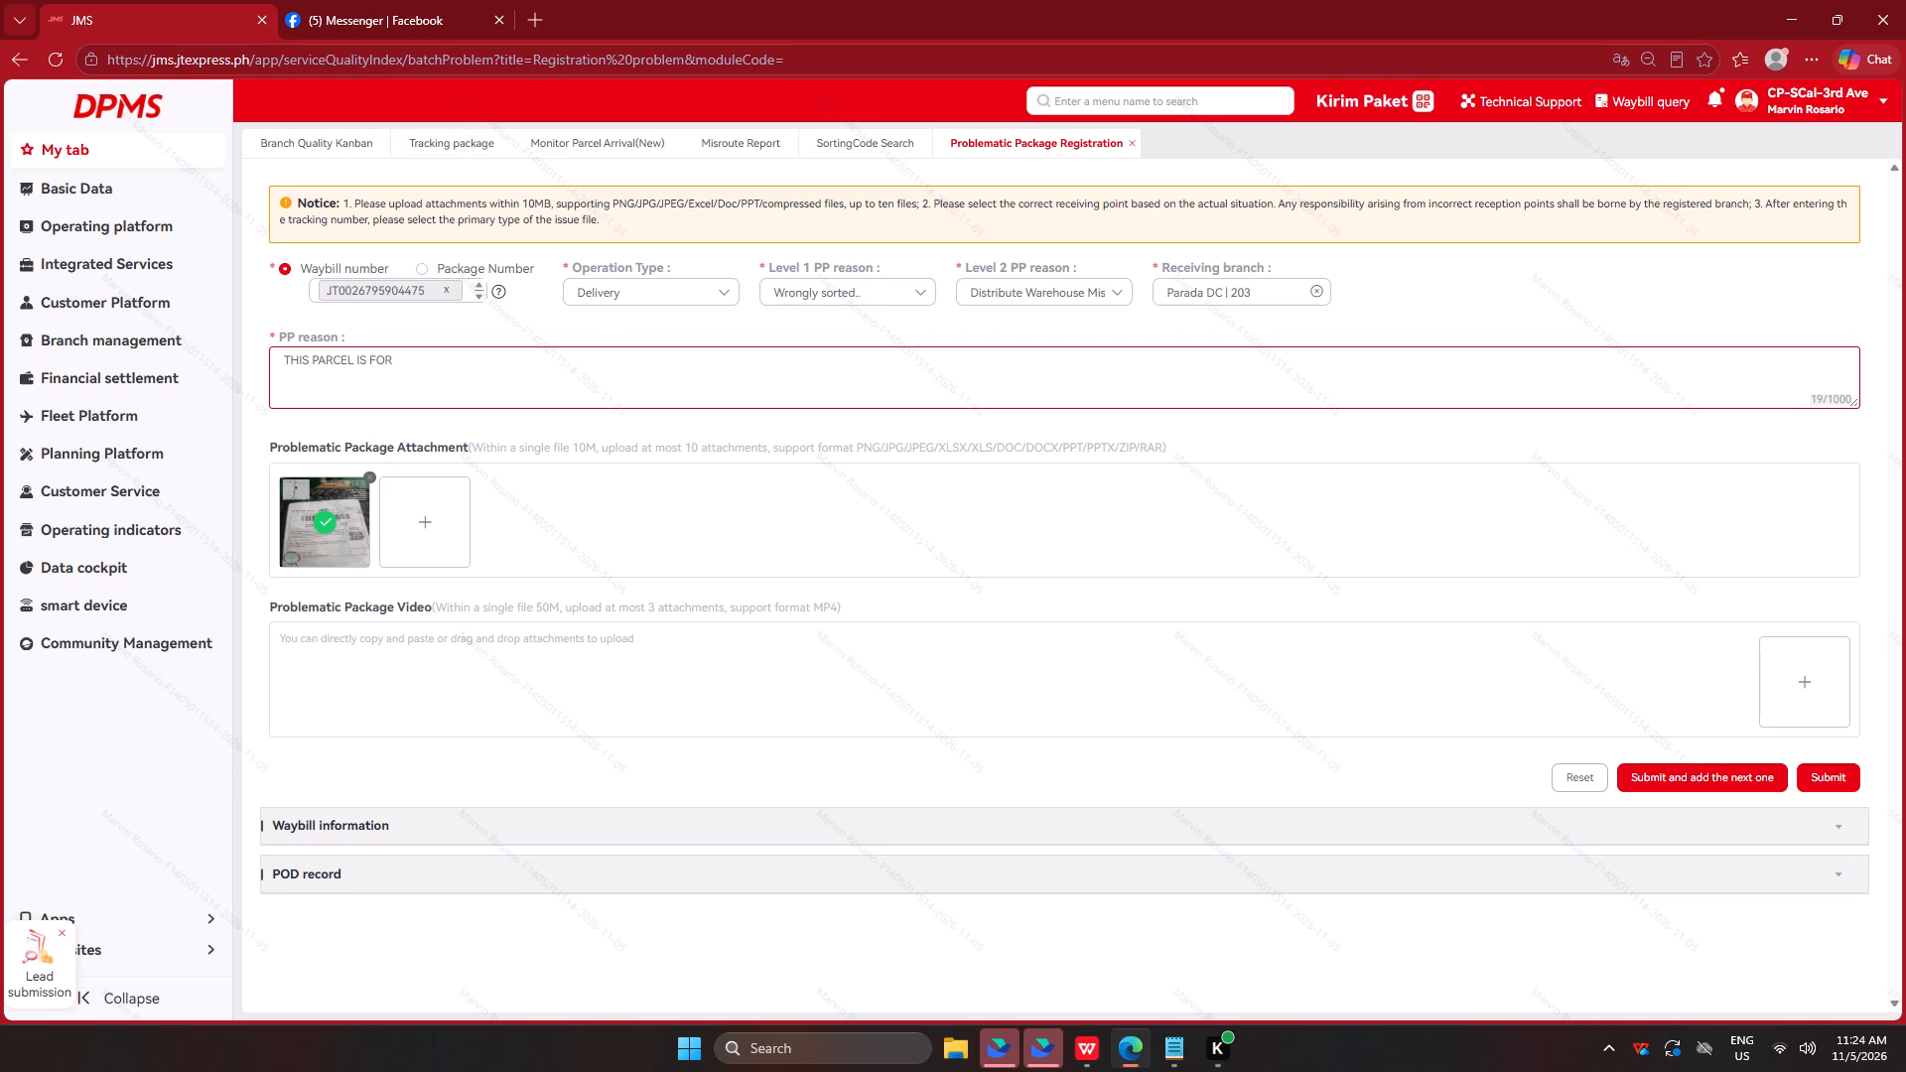
{"action": "left_click", "coordinate": [429, 118]}
{"action": "left_click", "coordinate": [442, 152]}
{"action": "left_click", "coordinate": [386, 322]}
{"action": "left_click", "coordinate": [381, 278]}
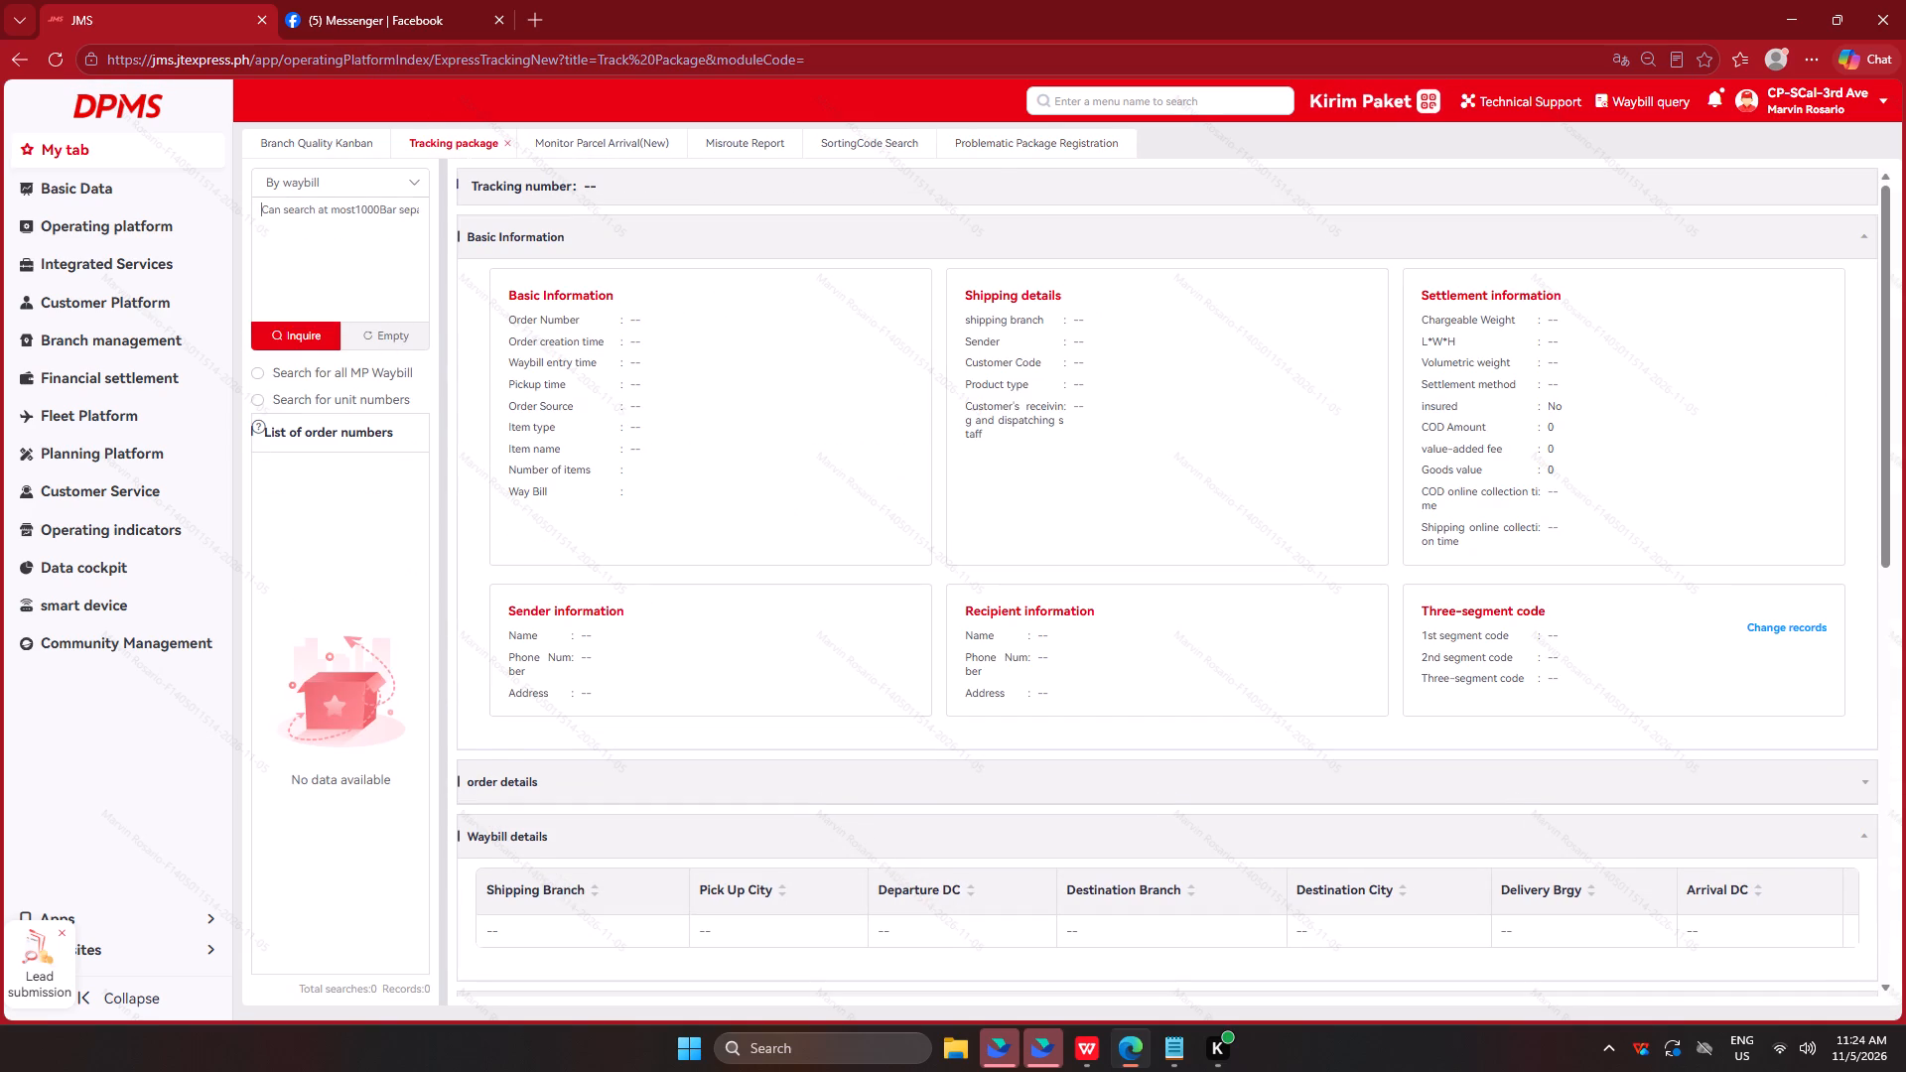
{"action": "key", "text": "ctrl+v"}
{"action": "left_click", "coordinate": [328, 328]}
{"action": "scroll", "coordinate": [1158, 653], "scroll_direction": "down", "scroll_amount": 4}
{"action": "triple_click", "coordinate": [1139, 583]}
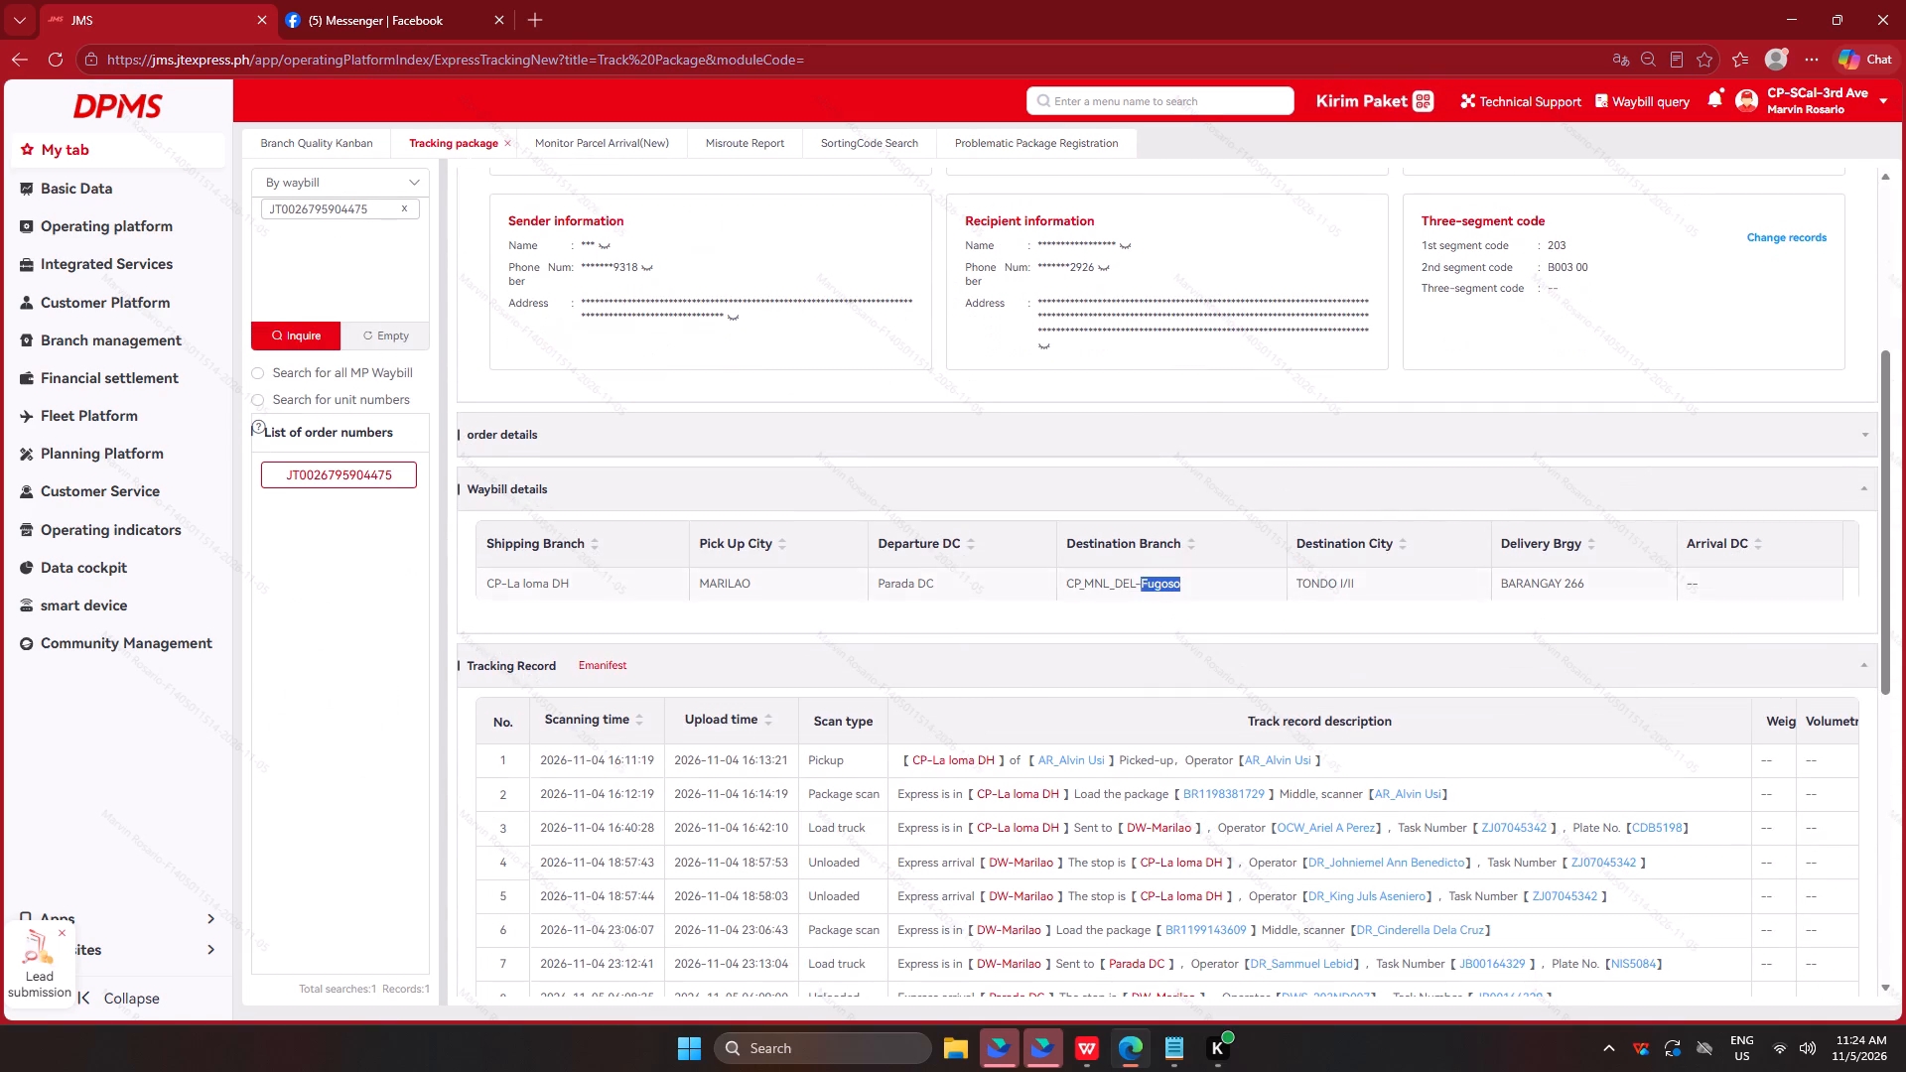
{"action": "key", "text": "ctrl+c"}
{"action": "key", "text": "ctrl+c"}
{"action": "key", "text": "ctrl+c"}
{"action": "key", "text": "ctrl+c"}
{"action": "left_click", "coordinate": [991, 139], "text": "ctrl"}
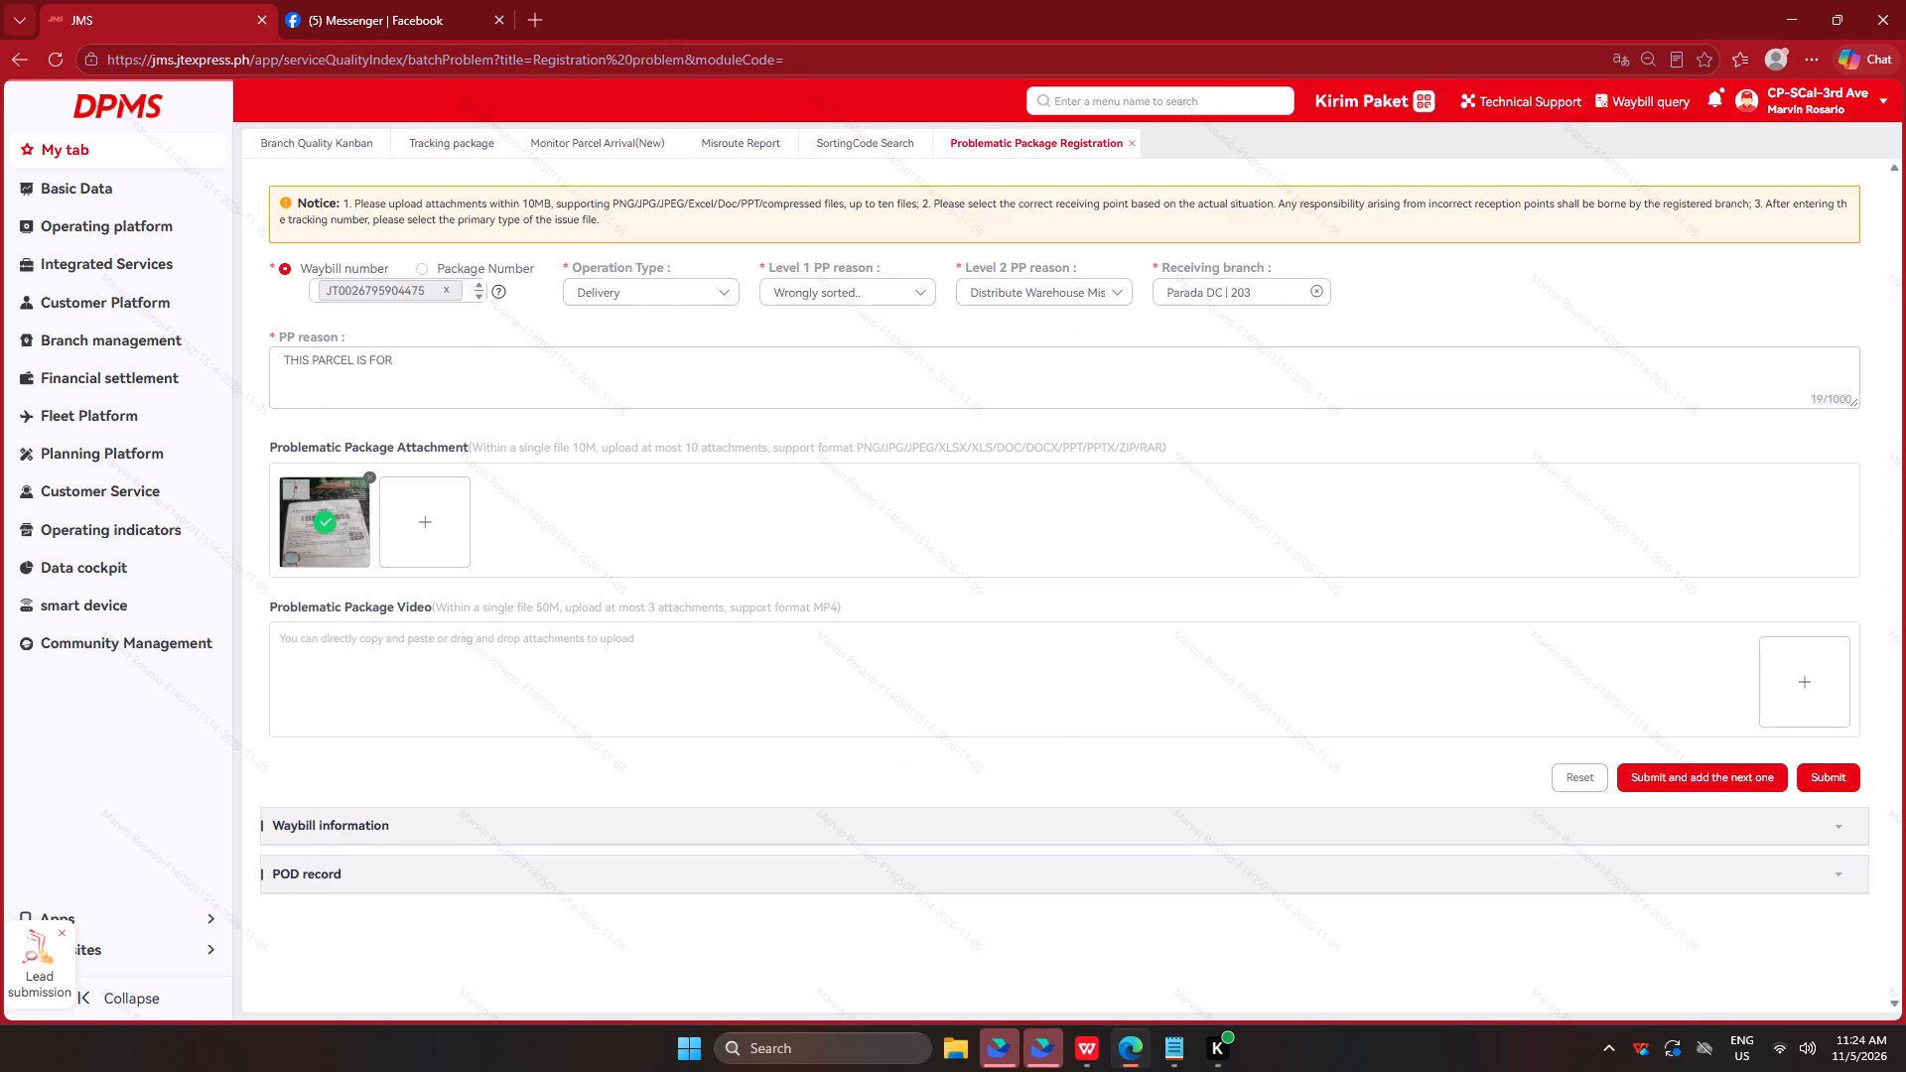
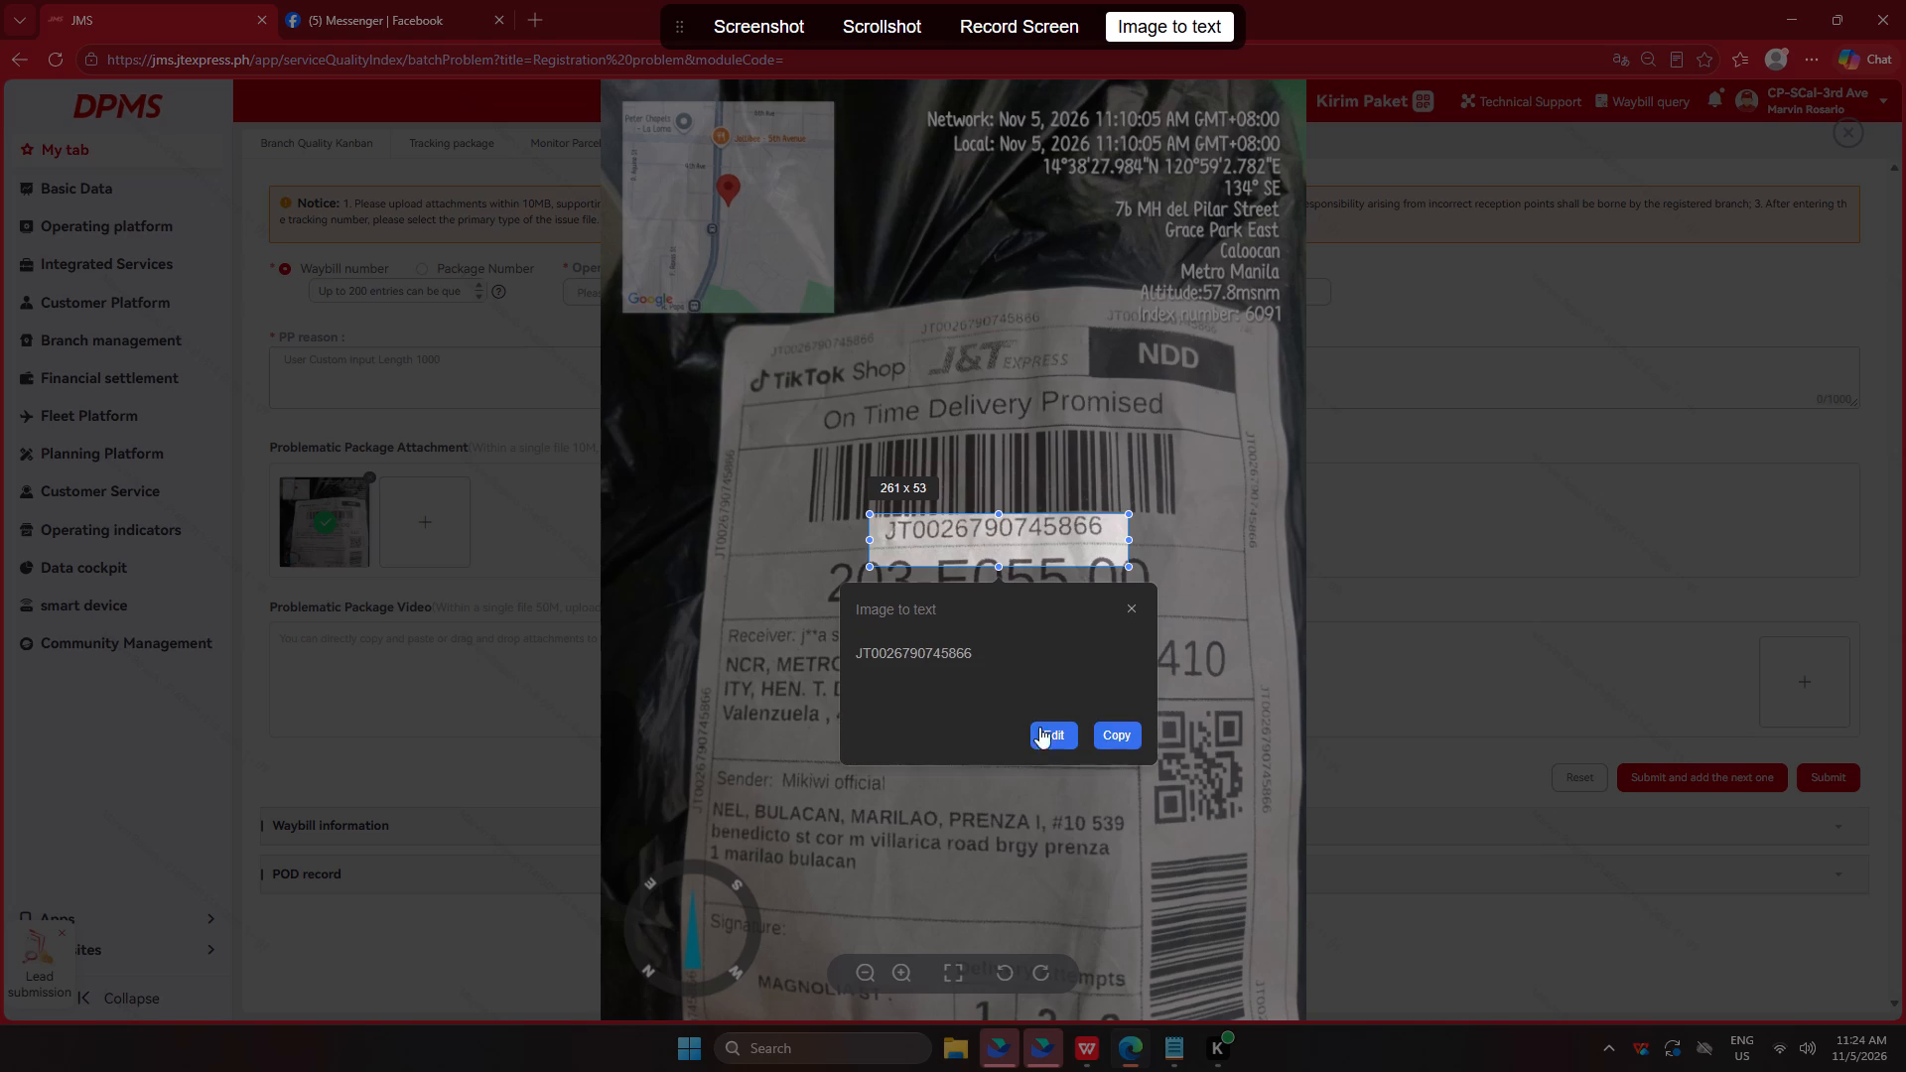
{"action": "left_click", "coordinate": [1110, 752]}
{"action": "left_click", "coordinate": [1099, 745]}
{"action": "left_click", "coordinate": [1439, 472]}
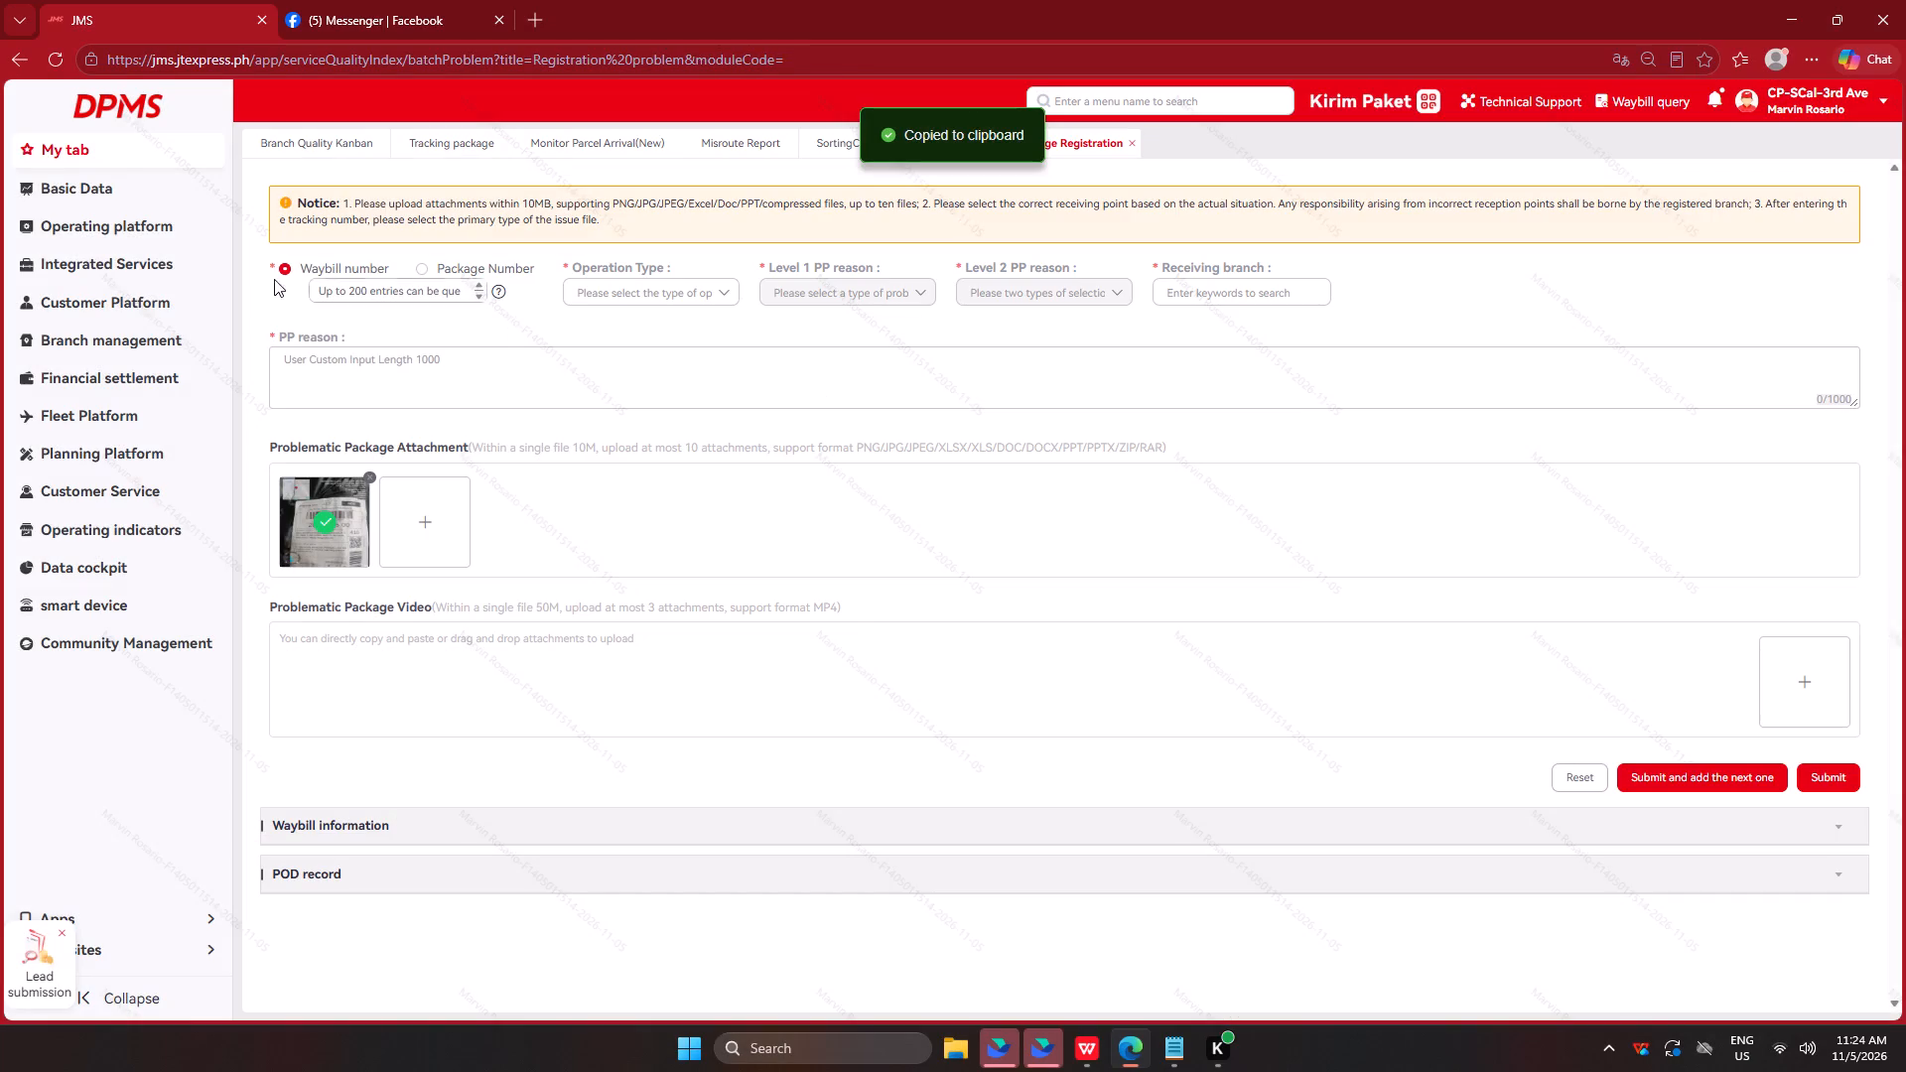
{"action": "left_click", "coordinate": [349, 283]}
{"action": "key", "text": "ctrl+v"}
Classify the problem as operation type Delivery, Level 1 PP reason Wrongly sorted, and the Level 2 reason starting with Distribute Warehouse.
{"action": "left_click", "coordinate": [646, 312]}
{"action": "left_click", "coordinate": [655, 276]}
{"action": "left_click", "coordinate": [657, 303]}
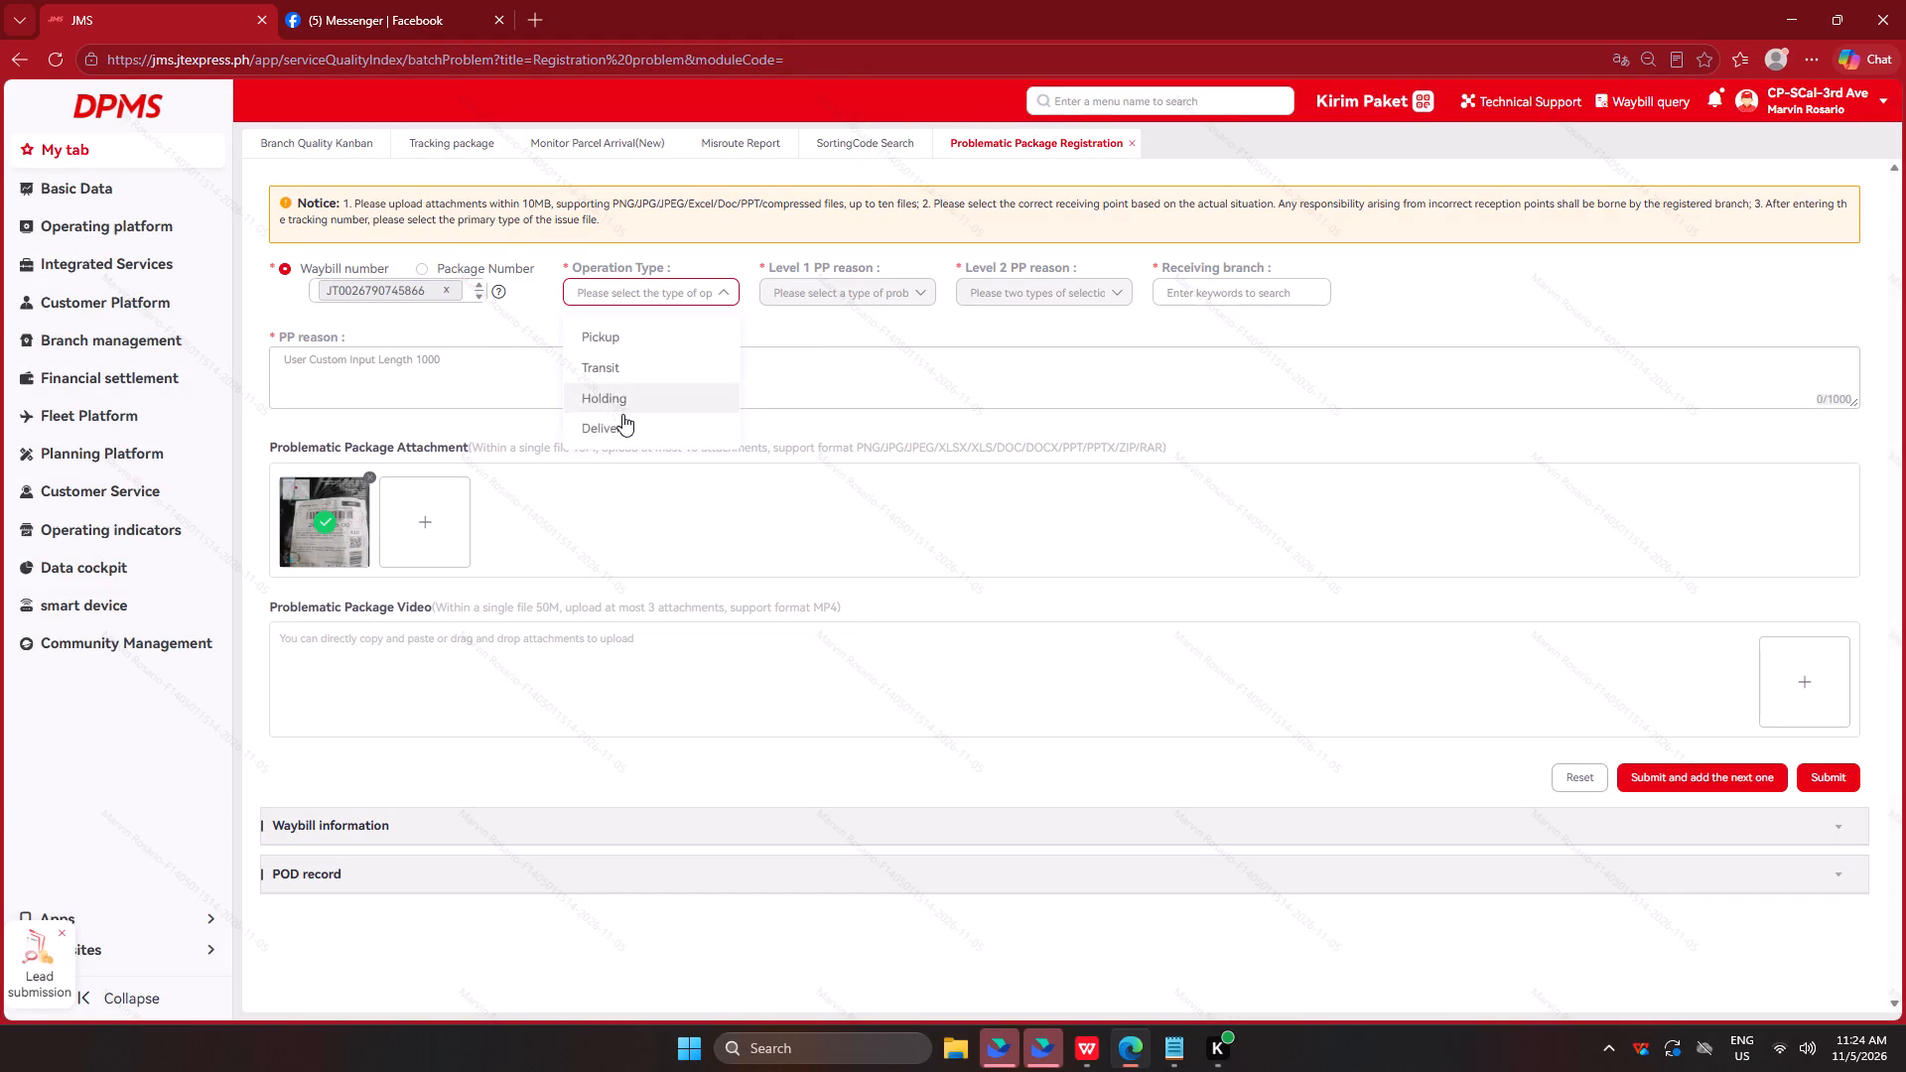
{"action": "left_click", "coordinate": [626, 427]}
{"action": "left_click", "coordinate": [818, 272]}
{"action": "left_click", "coordinate": [823, 288]}
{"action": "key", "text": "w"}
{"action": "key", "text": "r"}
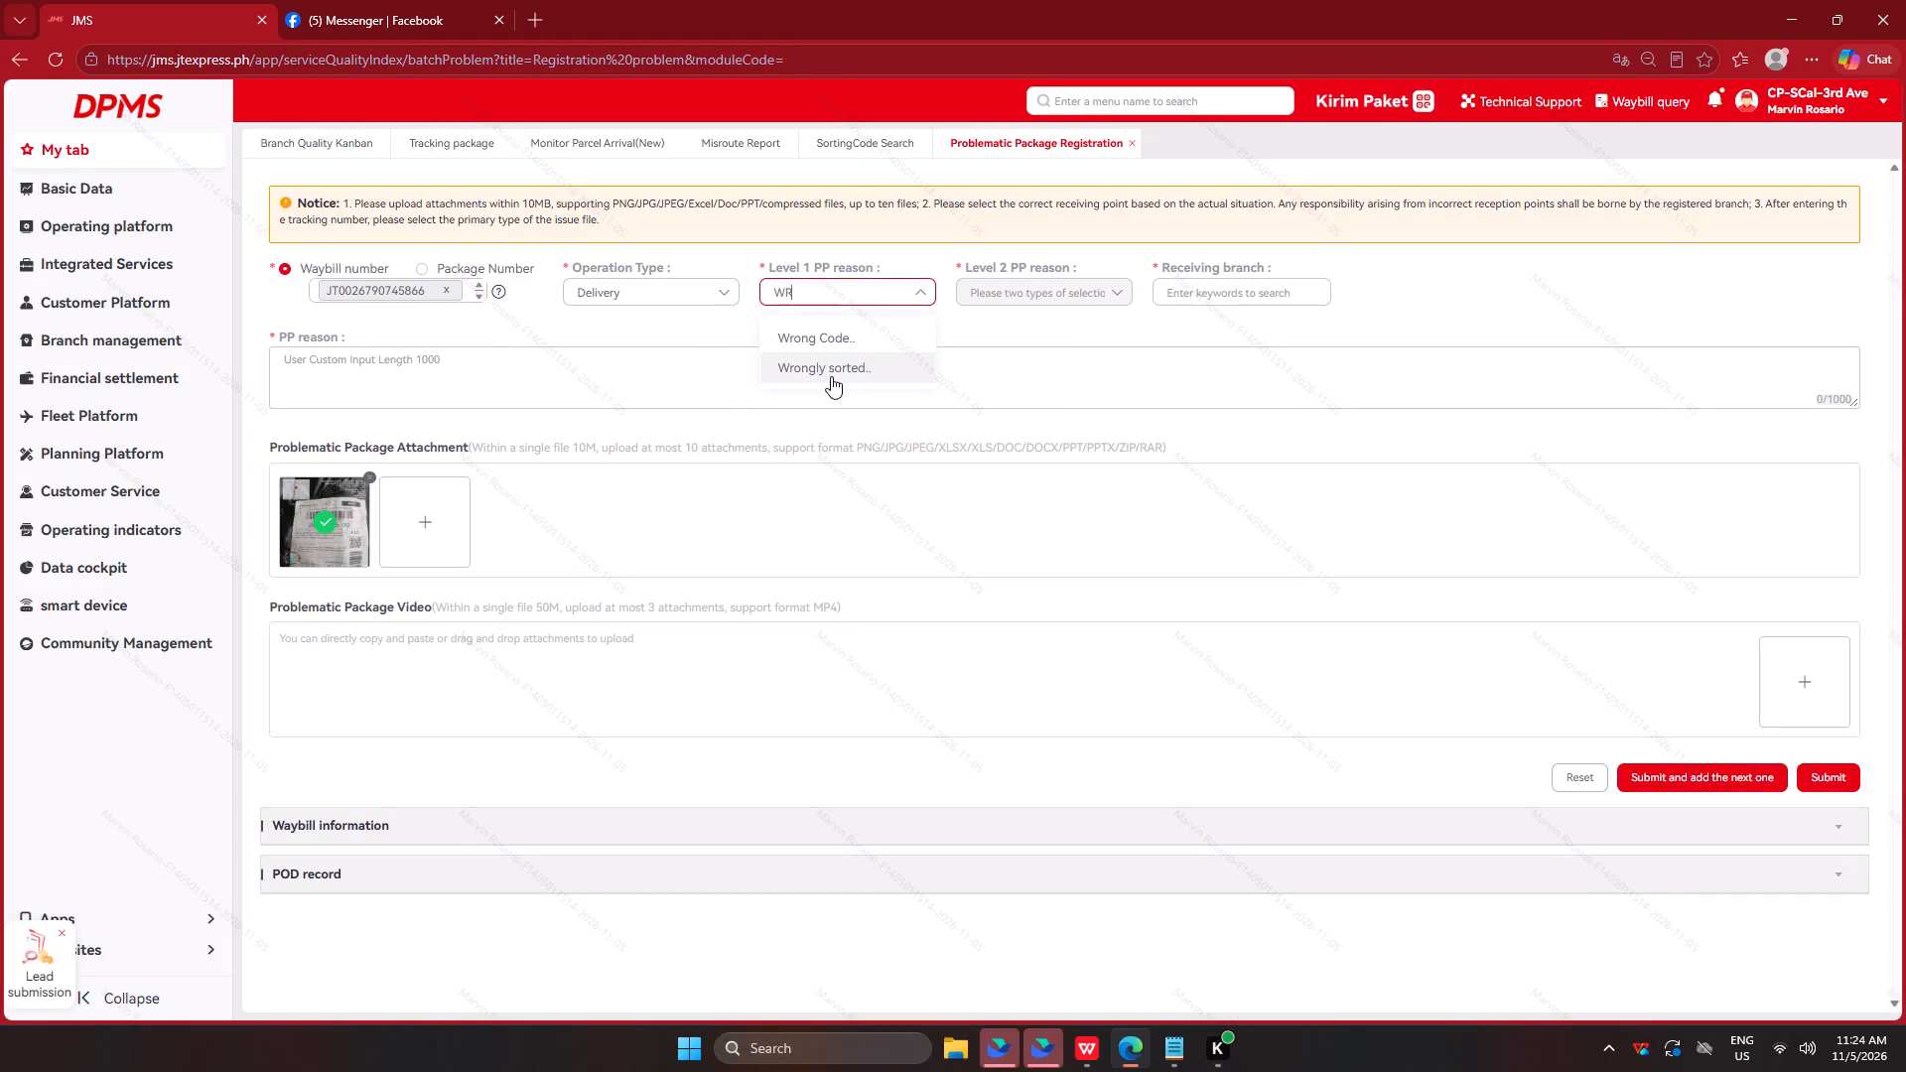
{"action": "left_click", "coordinate": [836, 370]}
{"action": "left_click", "coordinate": [1019, 287]}
{"action": "left_click", "coordinate": [1017, 358]}
Begin the PP reason text with "THIS PARCEL IS FOR".
{"action": "left_click", "coordinate": [948, 368]}
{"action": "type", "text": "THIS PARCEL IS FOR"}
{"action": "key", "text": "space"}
{"action": "left_click", "coordinate": [436, 147]}
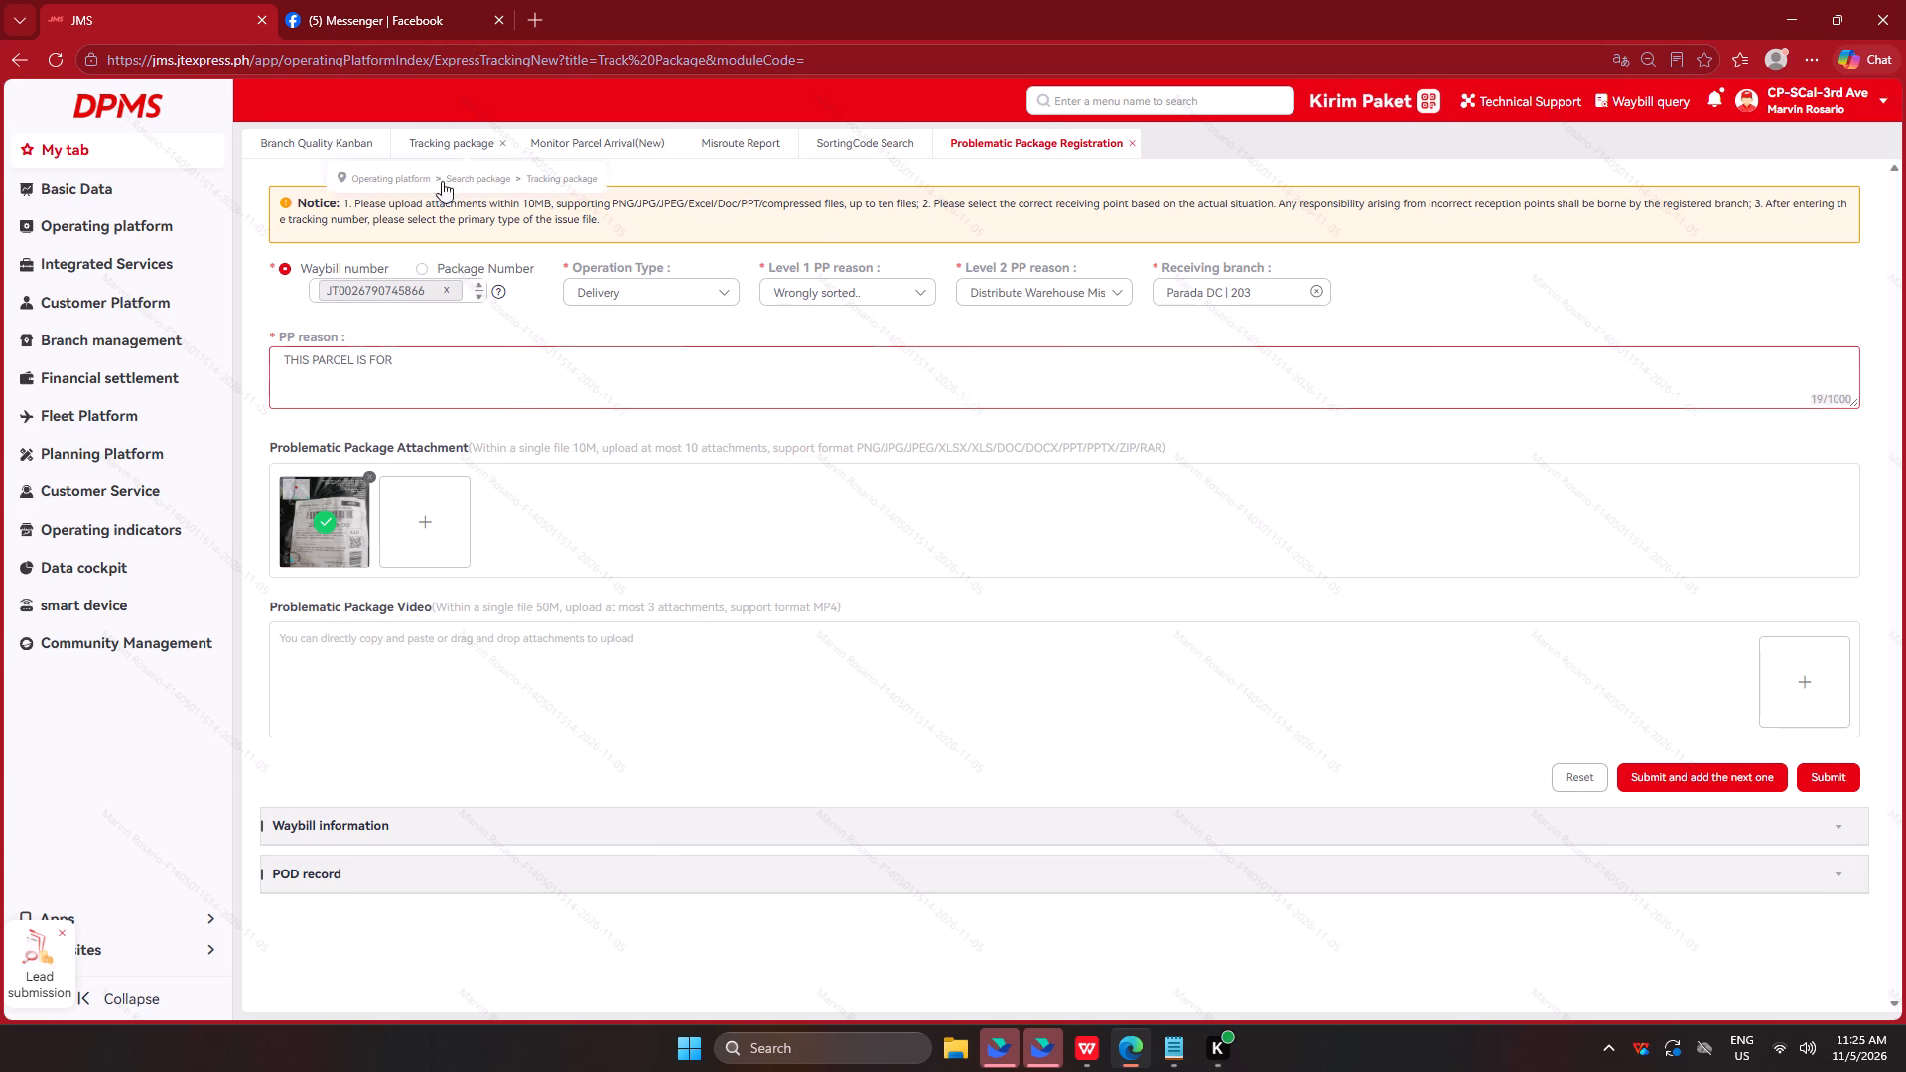
{"action": "left_click", "coordinate": [409, 330]}
{"action": "left_click", "coordinate": [403, 294]}
{"action": "key", "text": "ctrl+v"}
{"action": "left_click", "coordinate": [289, 336]}
{"action": "scroll", "coordinate": [1016, 512], "scroll_direction": "down", "scroll_amount": 6}
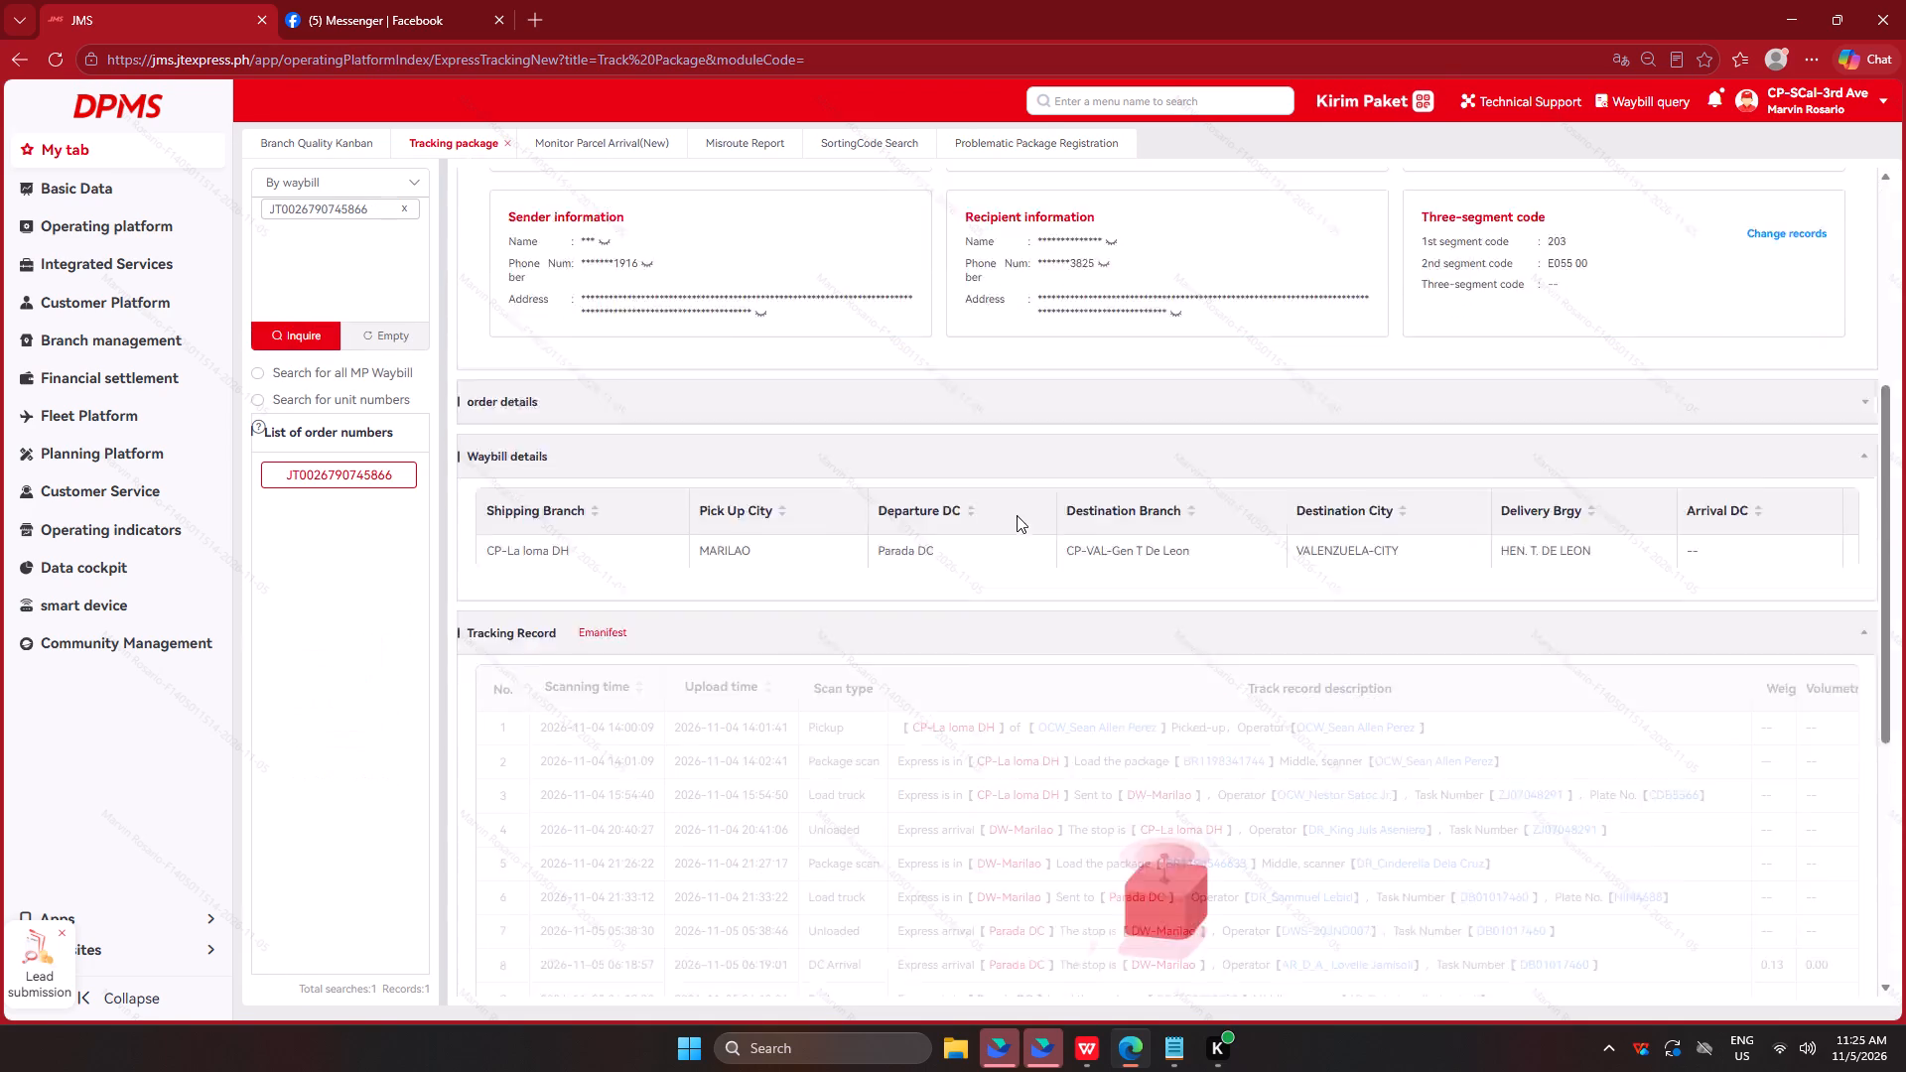
{"action": "triple_click", "coordinate": [1120, 352]}
{"action": "key", "text": "ctrl+c"}
{"action": "key", "text": "ctrl+c"}
{"action": "key", "text": "ctrl+c"}
{"action": "key", "text": "ctrl+c"}
{"action": "left_click", "coordinate": [1013, 148], "text": "ctrl"}
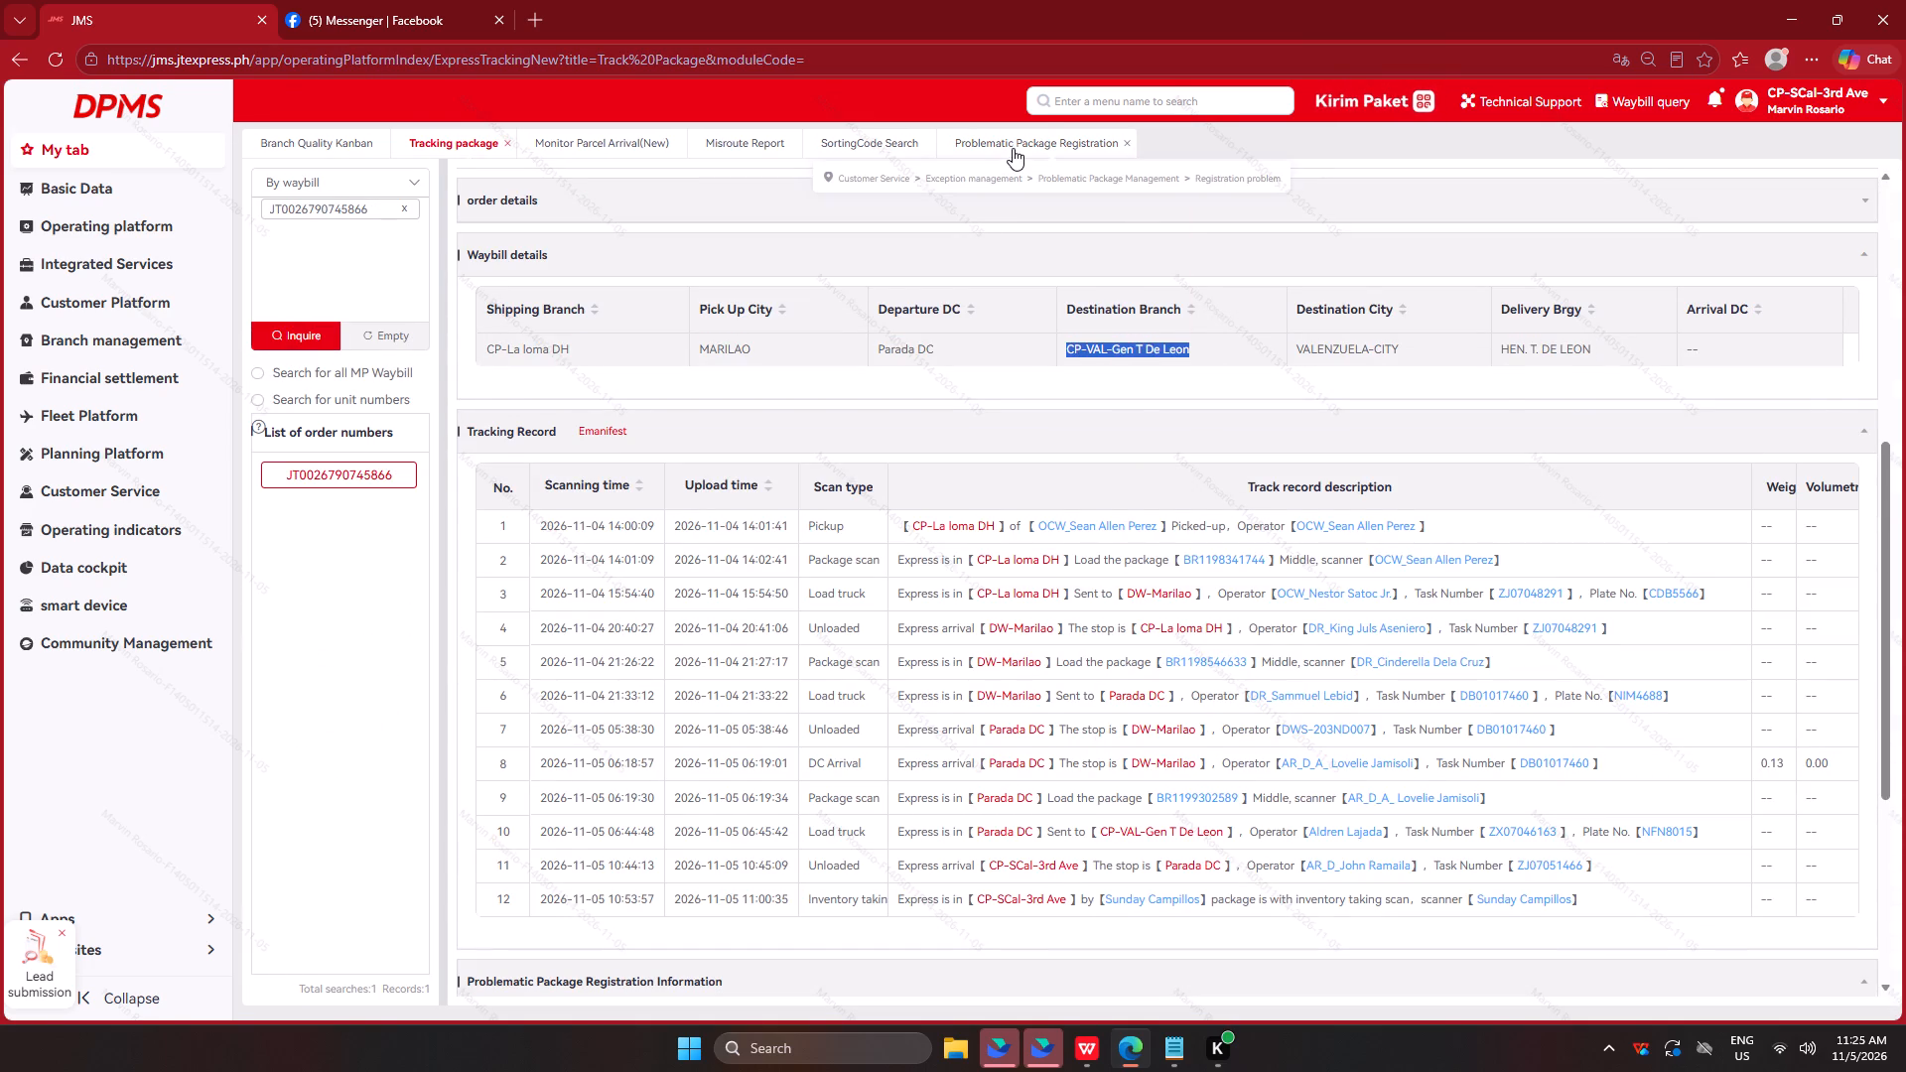
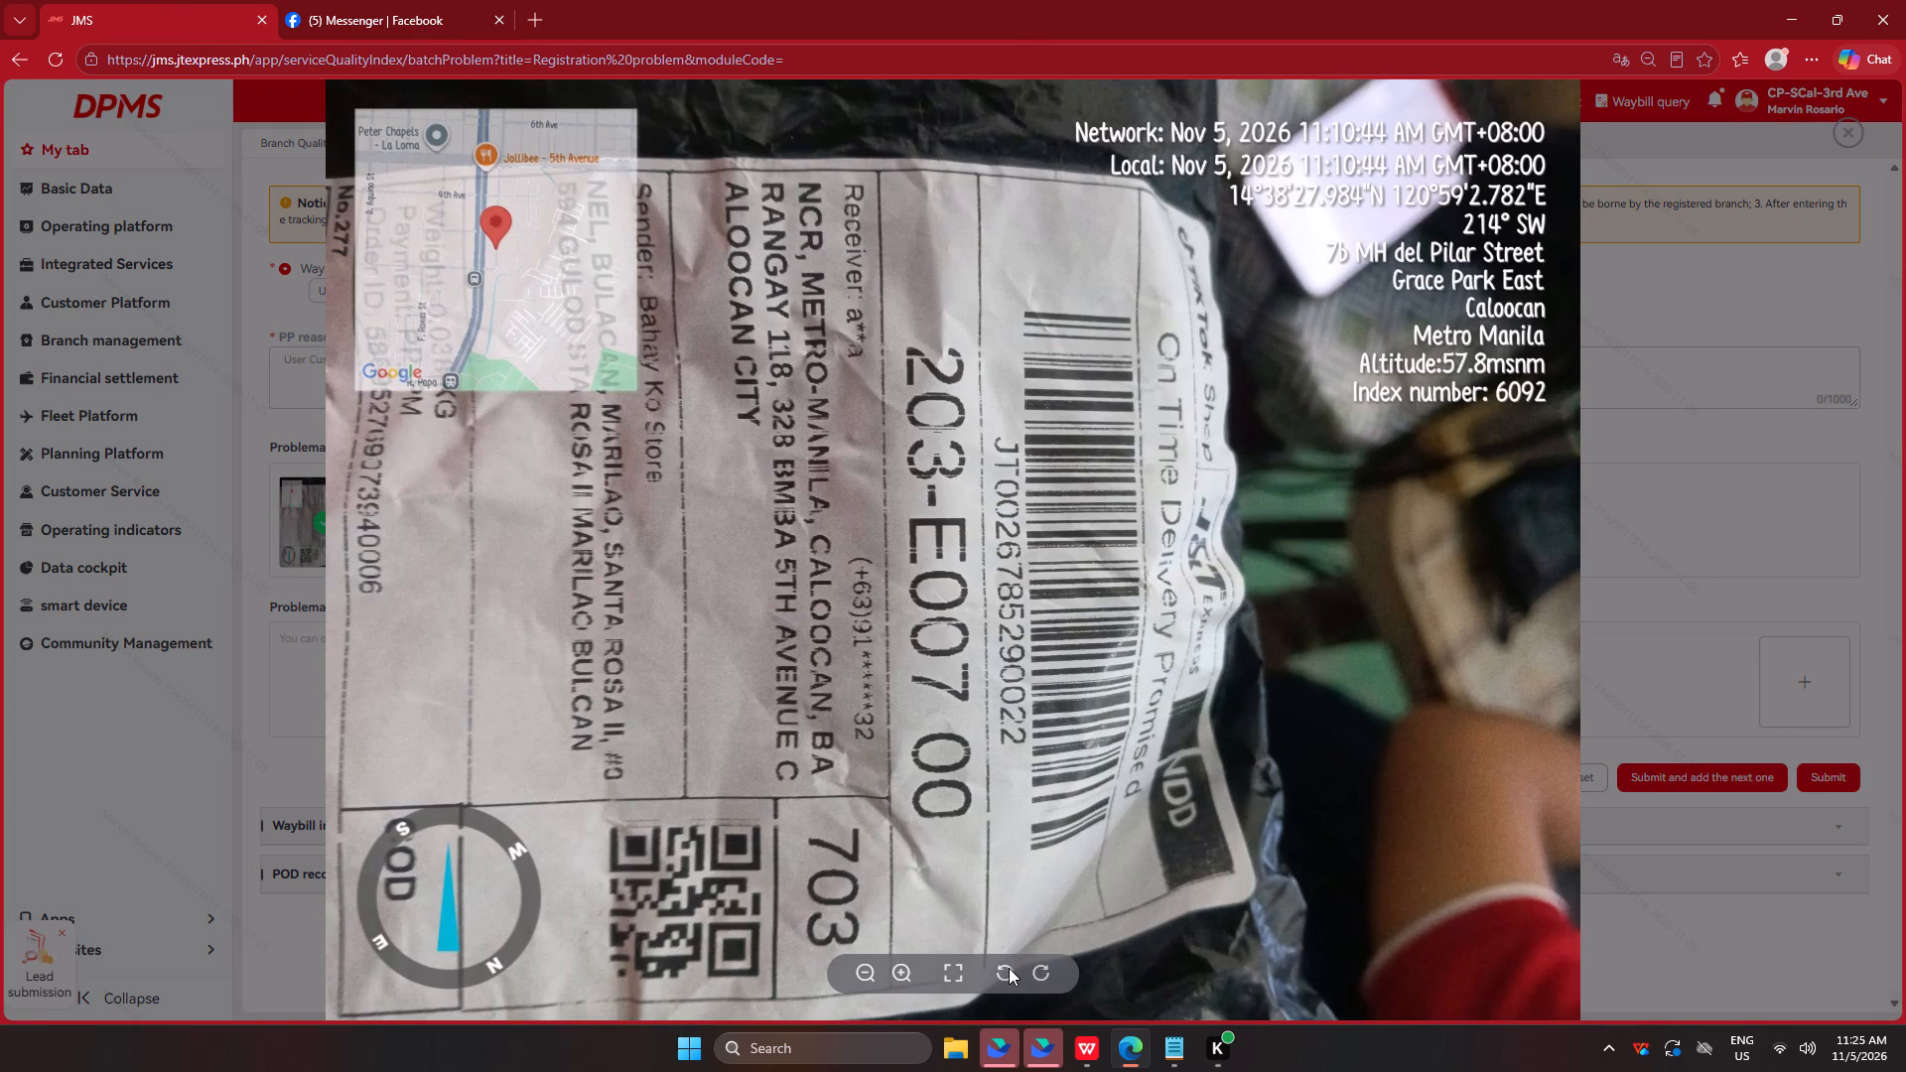
Rotate the parcel photo upright, capture the waybill number under the barcode as text, remove the stray second line and copy it.
{"action": "left_click", "coordinate": [1008, 969]}
{"action": "key", "text": "ctrl+shift+a"}
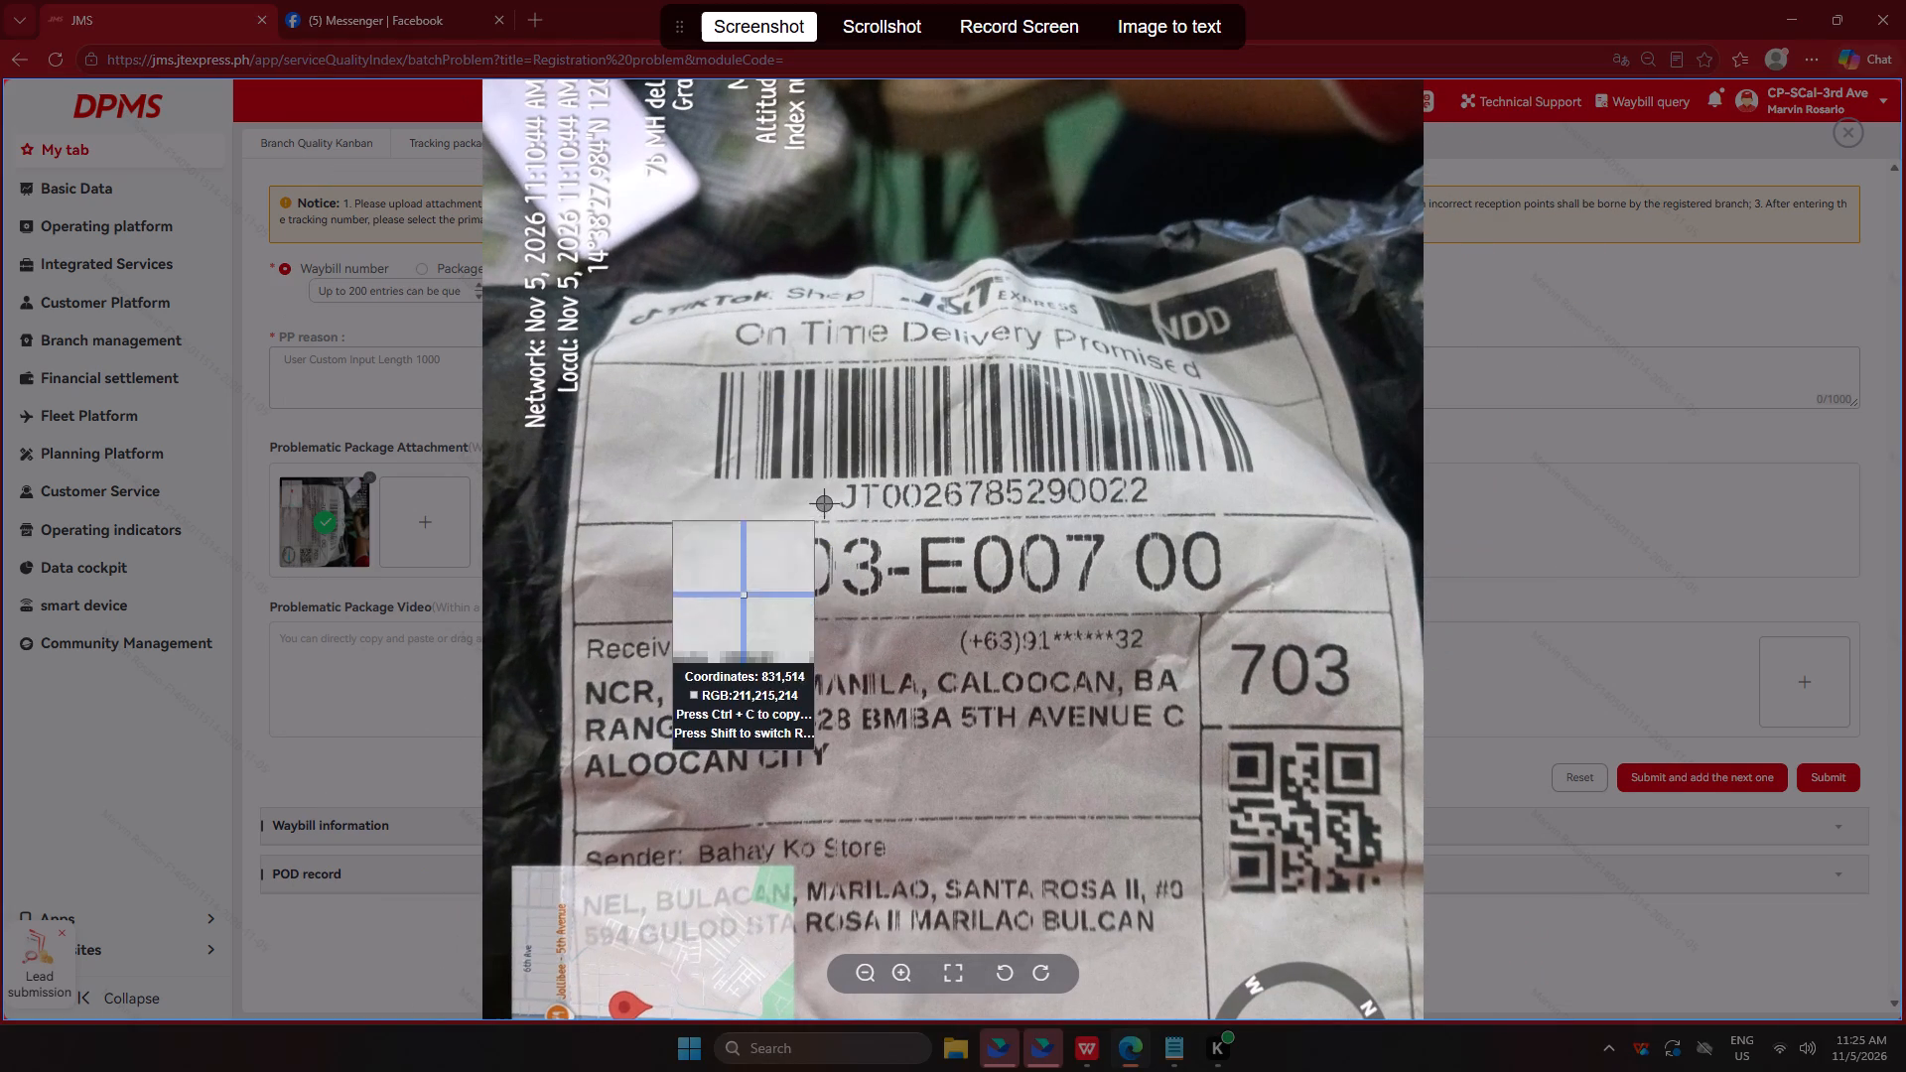
{"action": "left_click_drag", "start_coordinate": [824, 480], "coordinate": [1066, 536]}
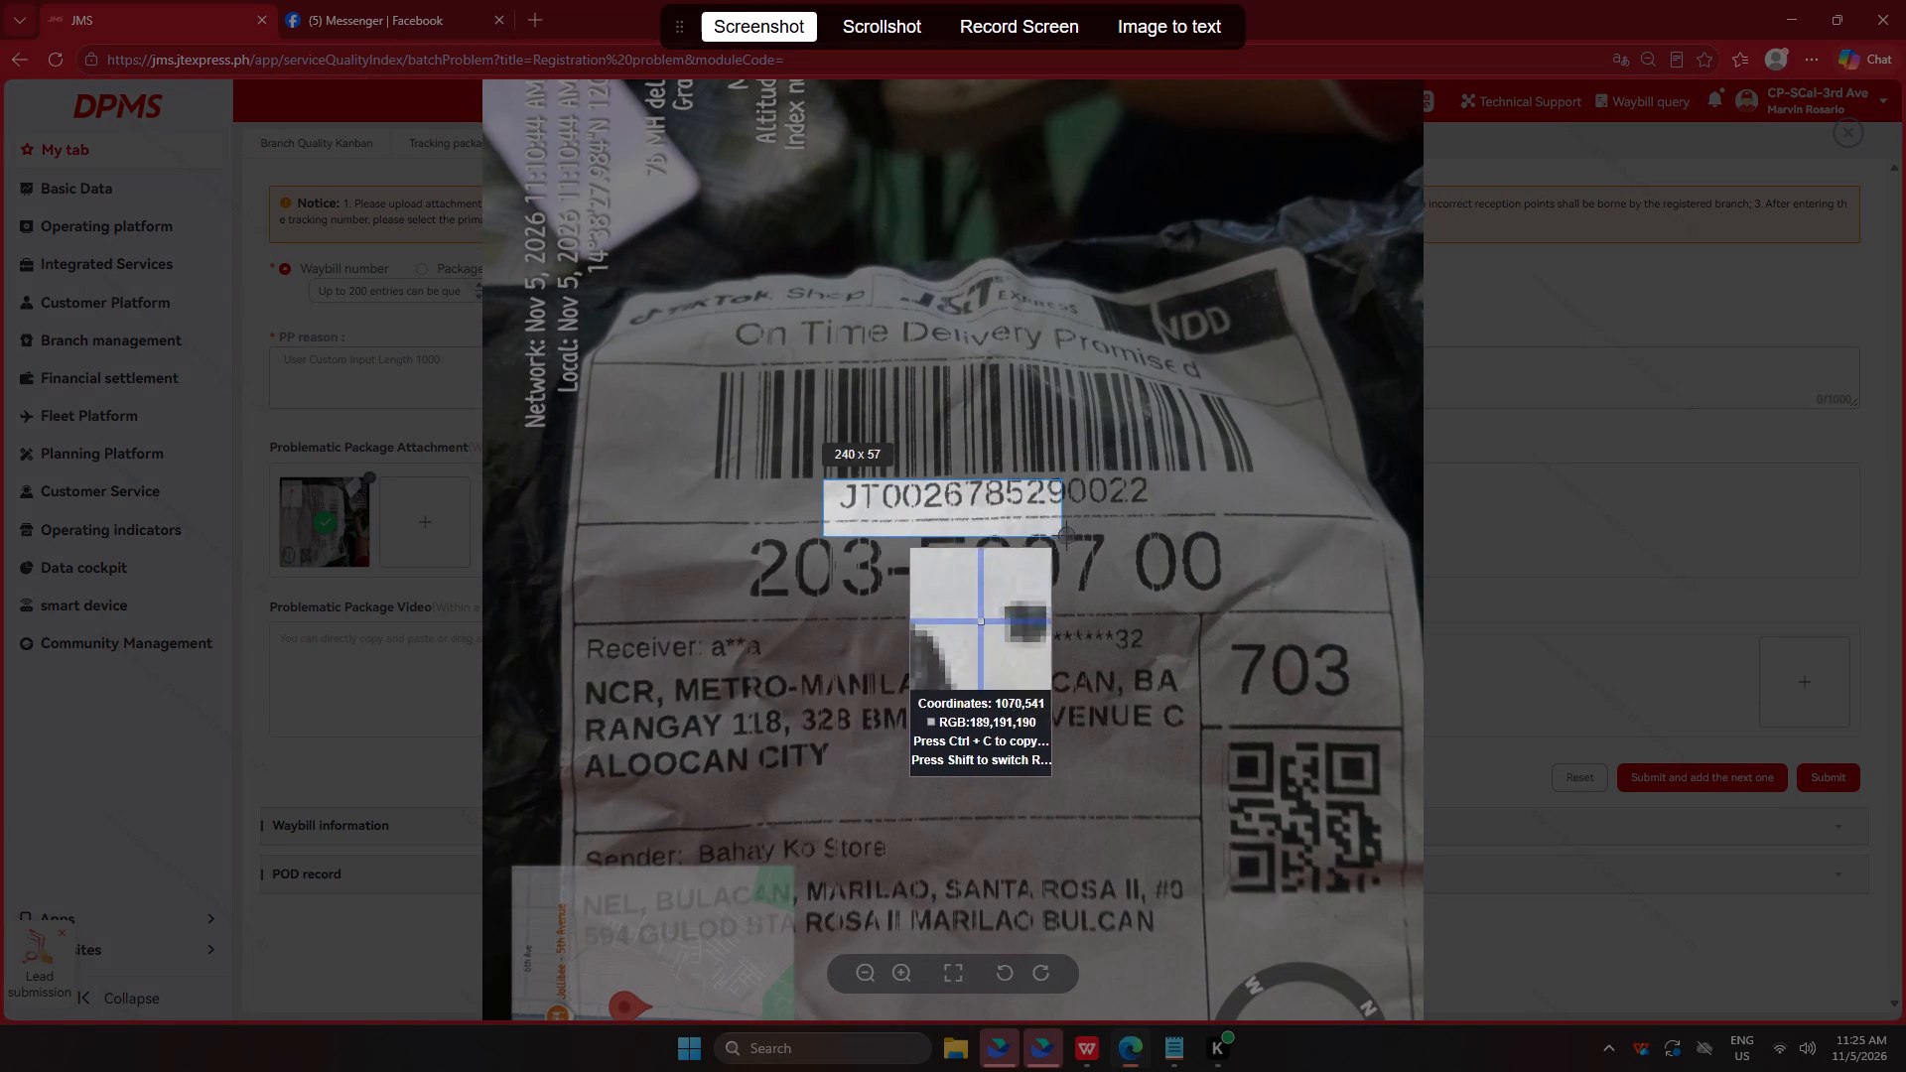
{"action": "left_click_drag", "start_coordinate": [1066, 536], "coordinate": [1103, 519]}
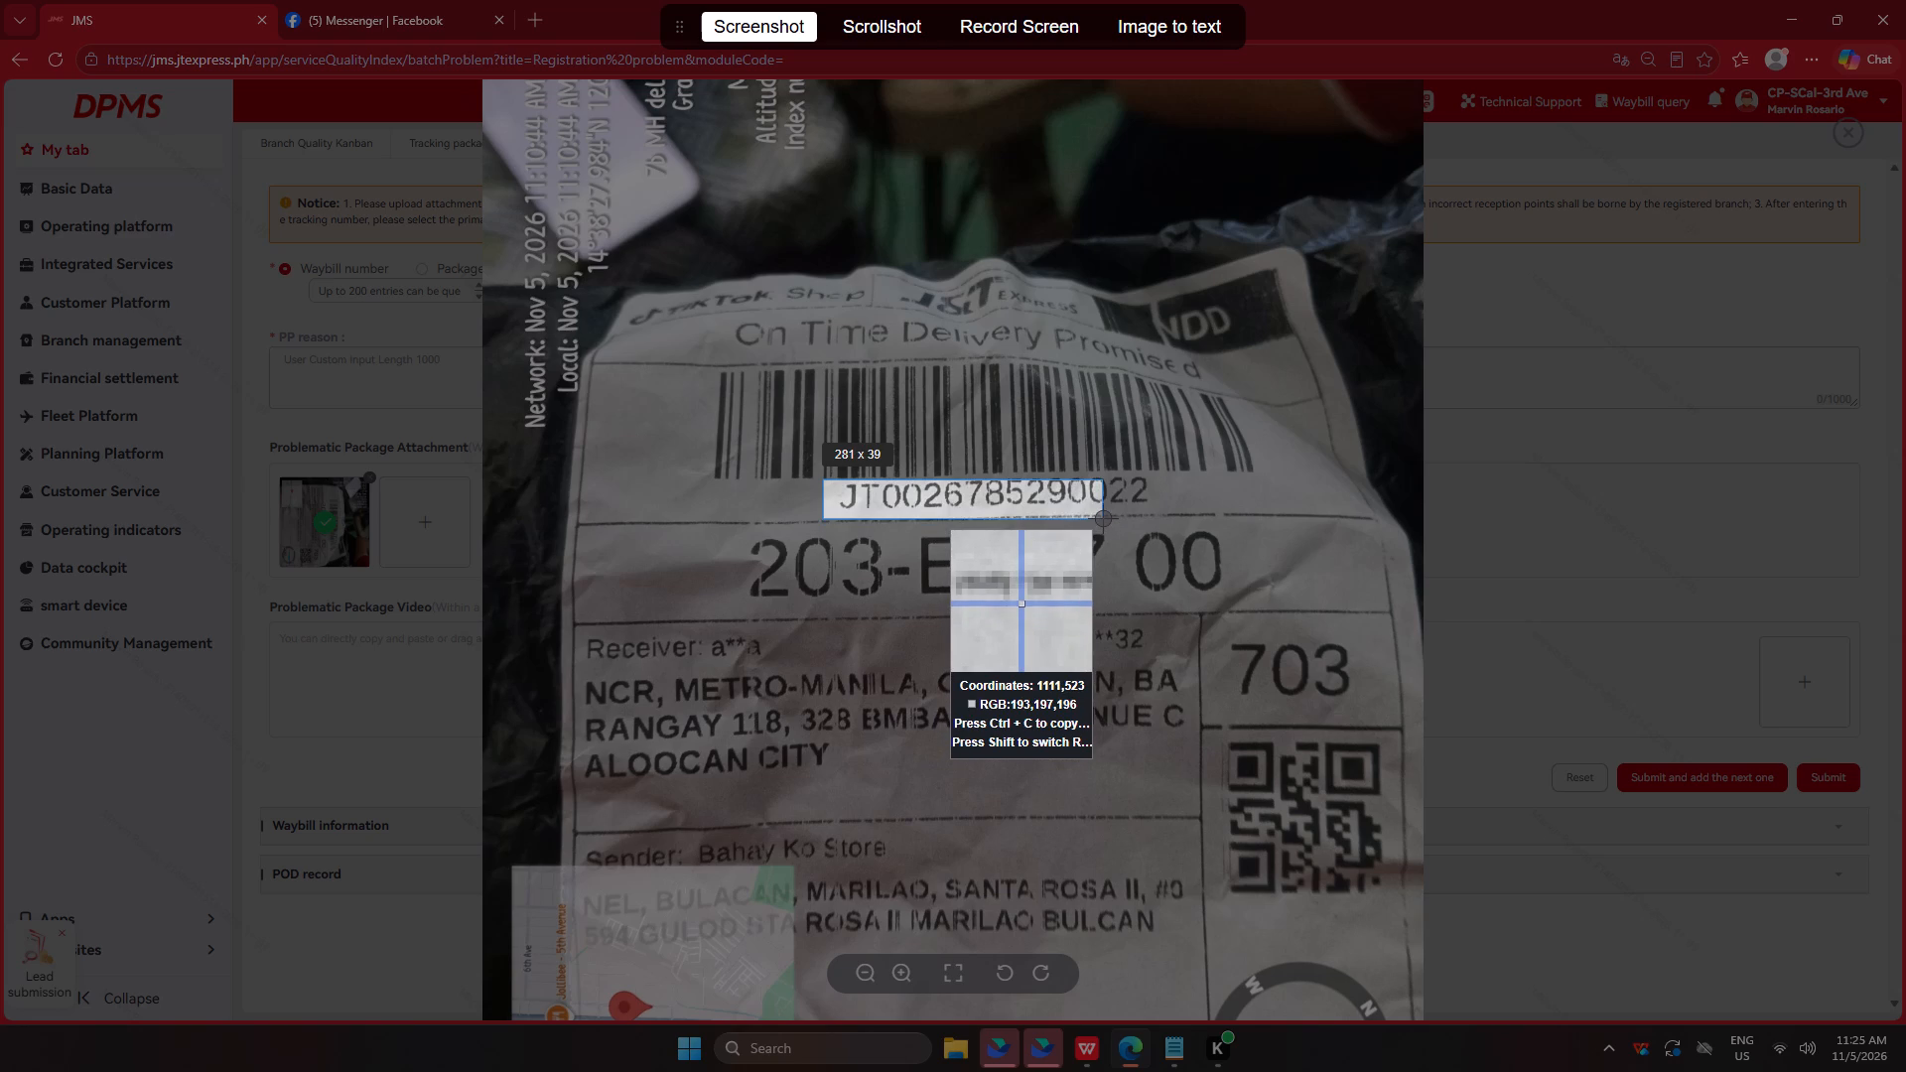
{"action": "left_click_drag", "start_coordinate": [1103, 519], "coordinate": [1155, 523]}
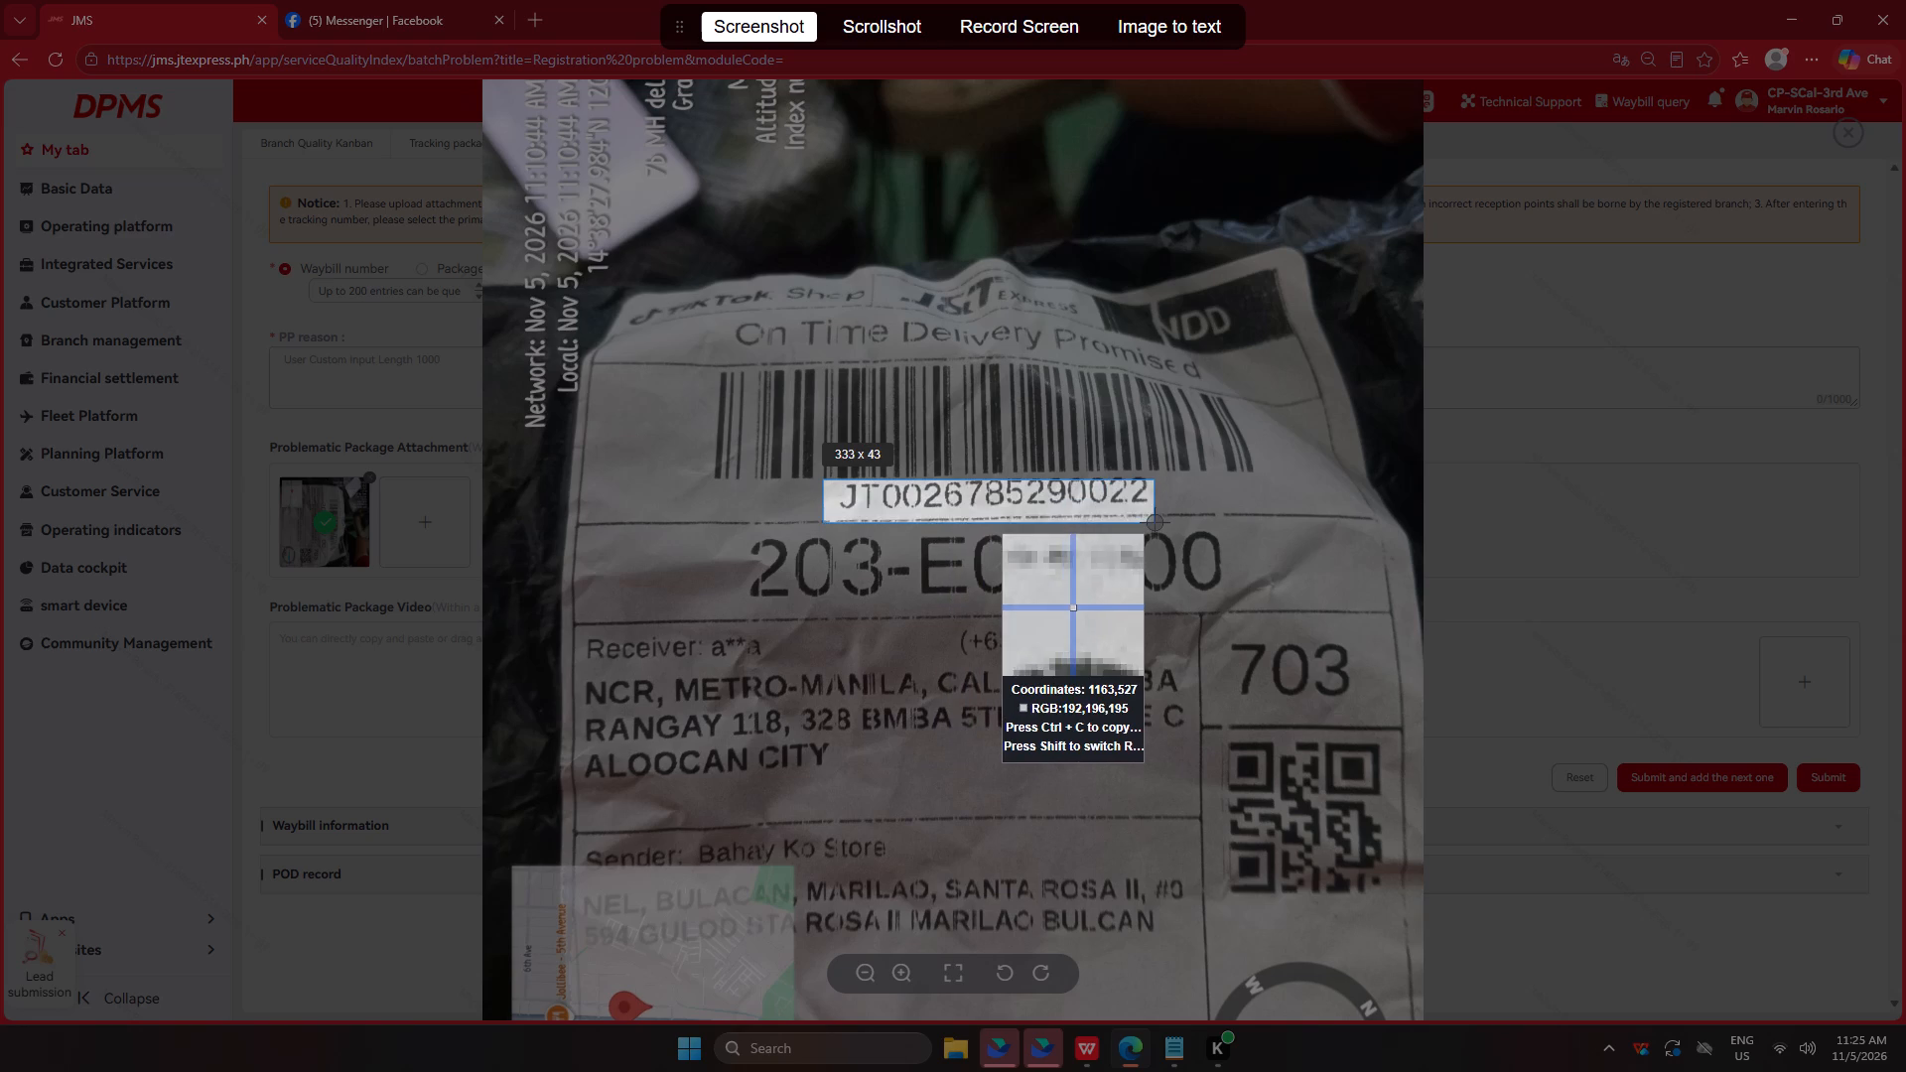
{"action": "left_click_drag", "start_coordinate": [1155, 523], "coordinate": [1161, 539]}
{"action": "left_click_drag", "start_coordinate": [1142, 518], "coordinate": [1140, 508]}
{"action": "left_click", "coordinate": [1135, 29]}
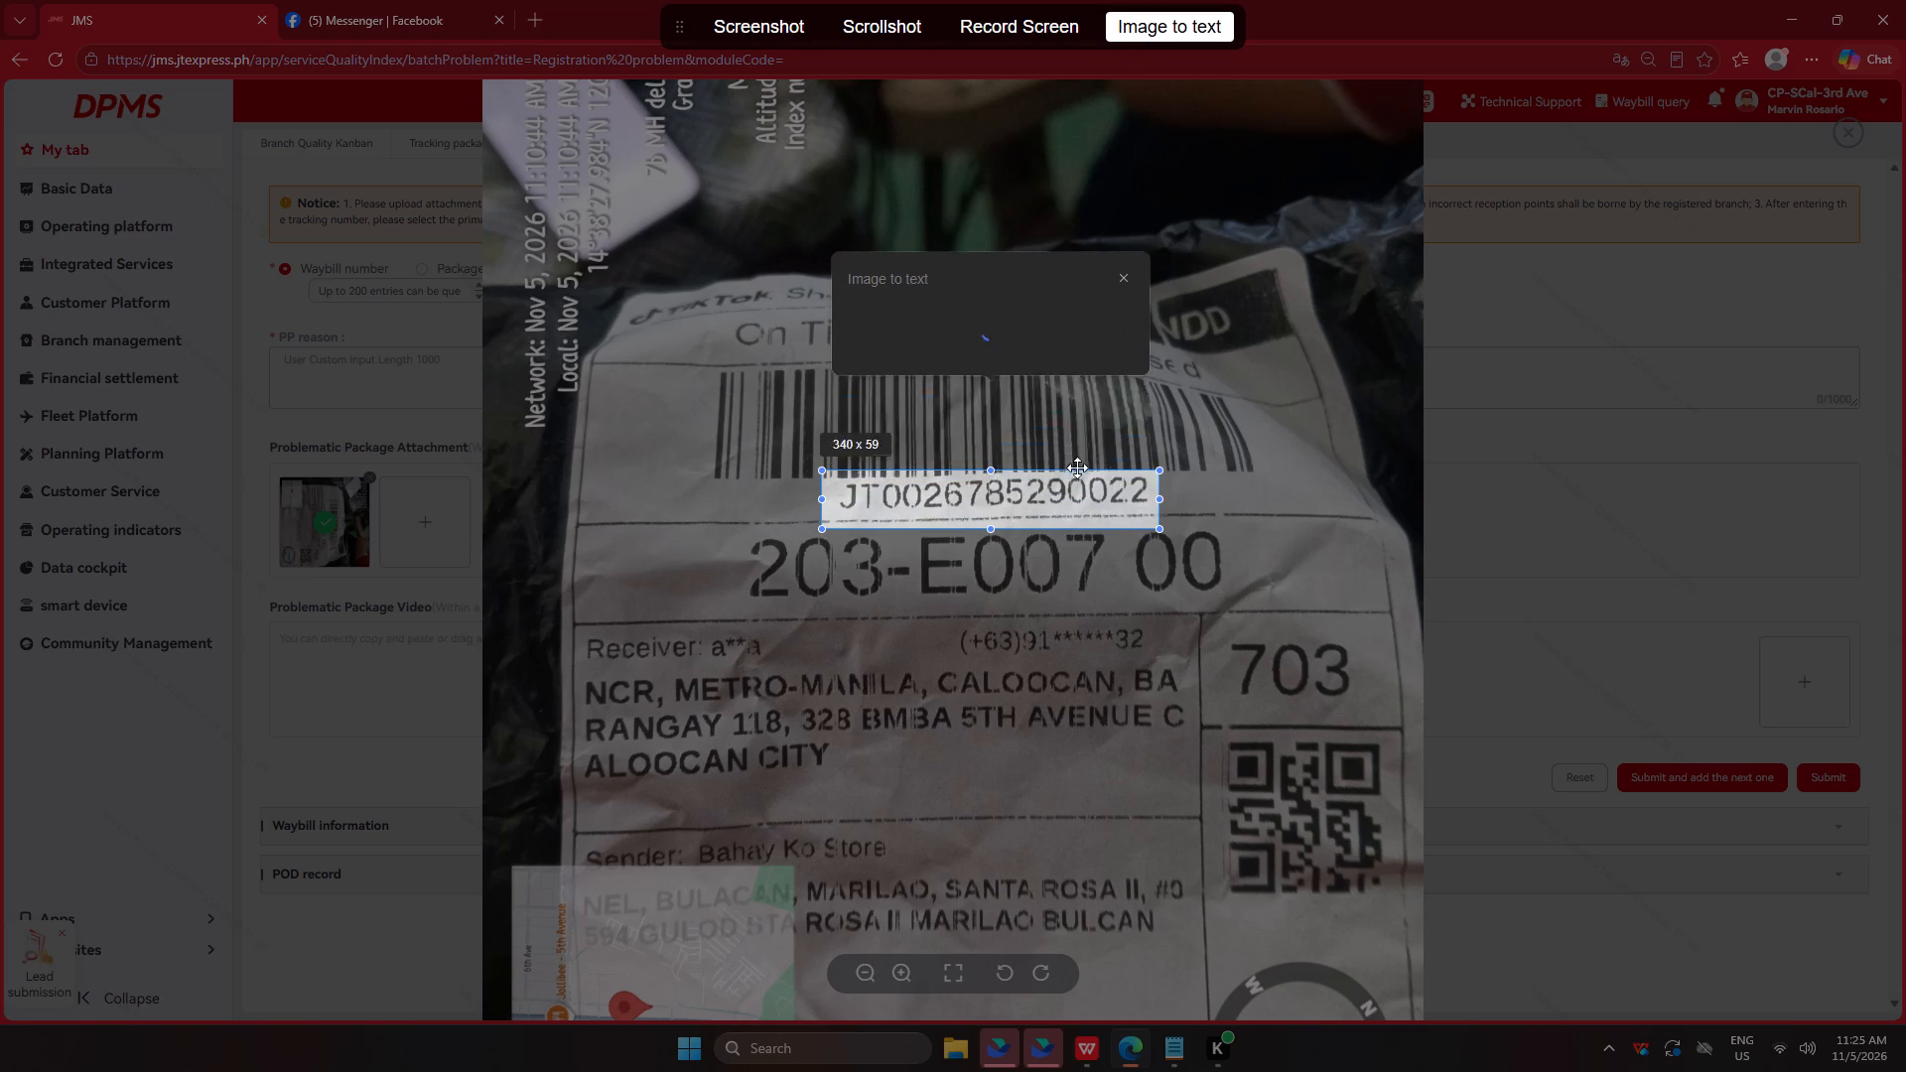
{"action": "left_click", "coordinate": [1037, 428]}
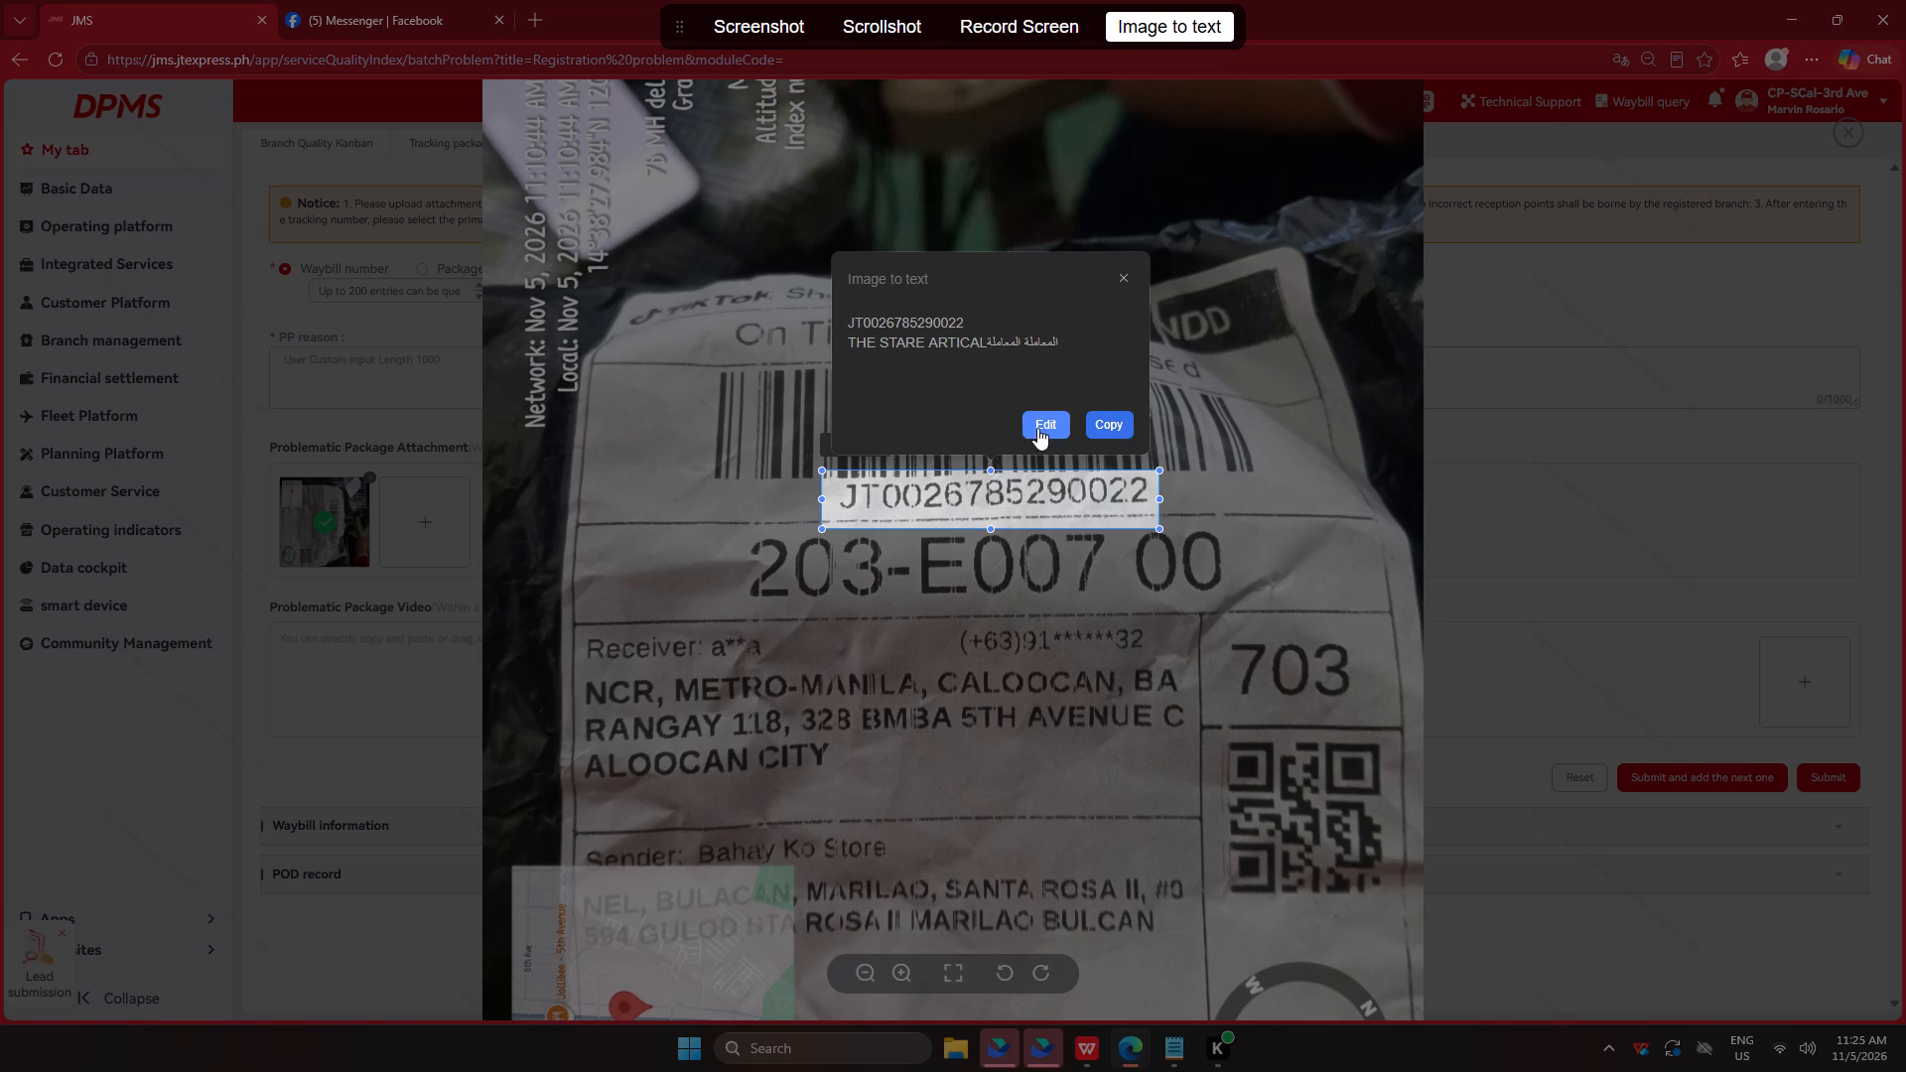
{"action": "left_click_drag", "start_coordinate": [1090, 349], "coordinate": [757, 349]}
{"action": "key", "text": "BackSpace"}
{"action": "double_click", "coordinate": [1112, 429]}
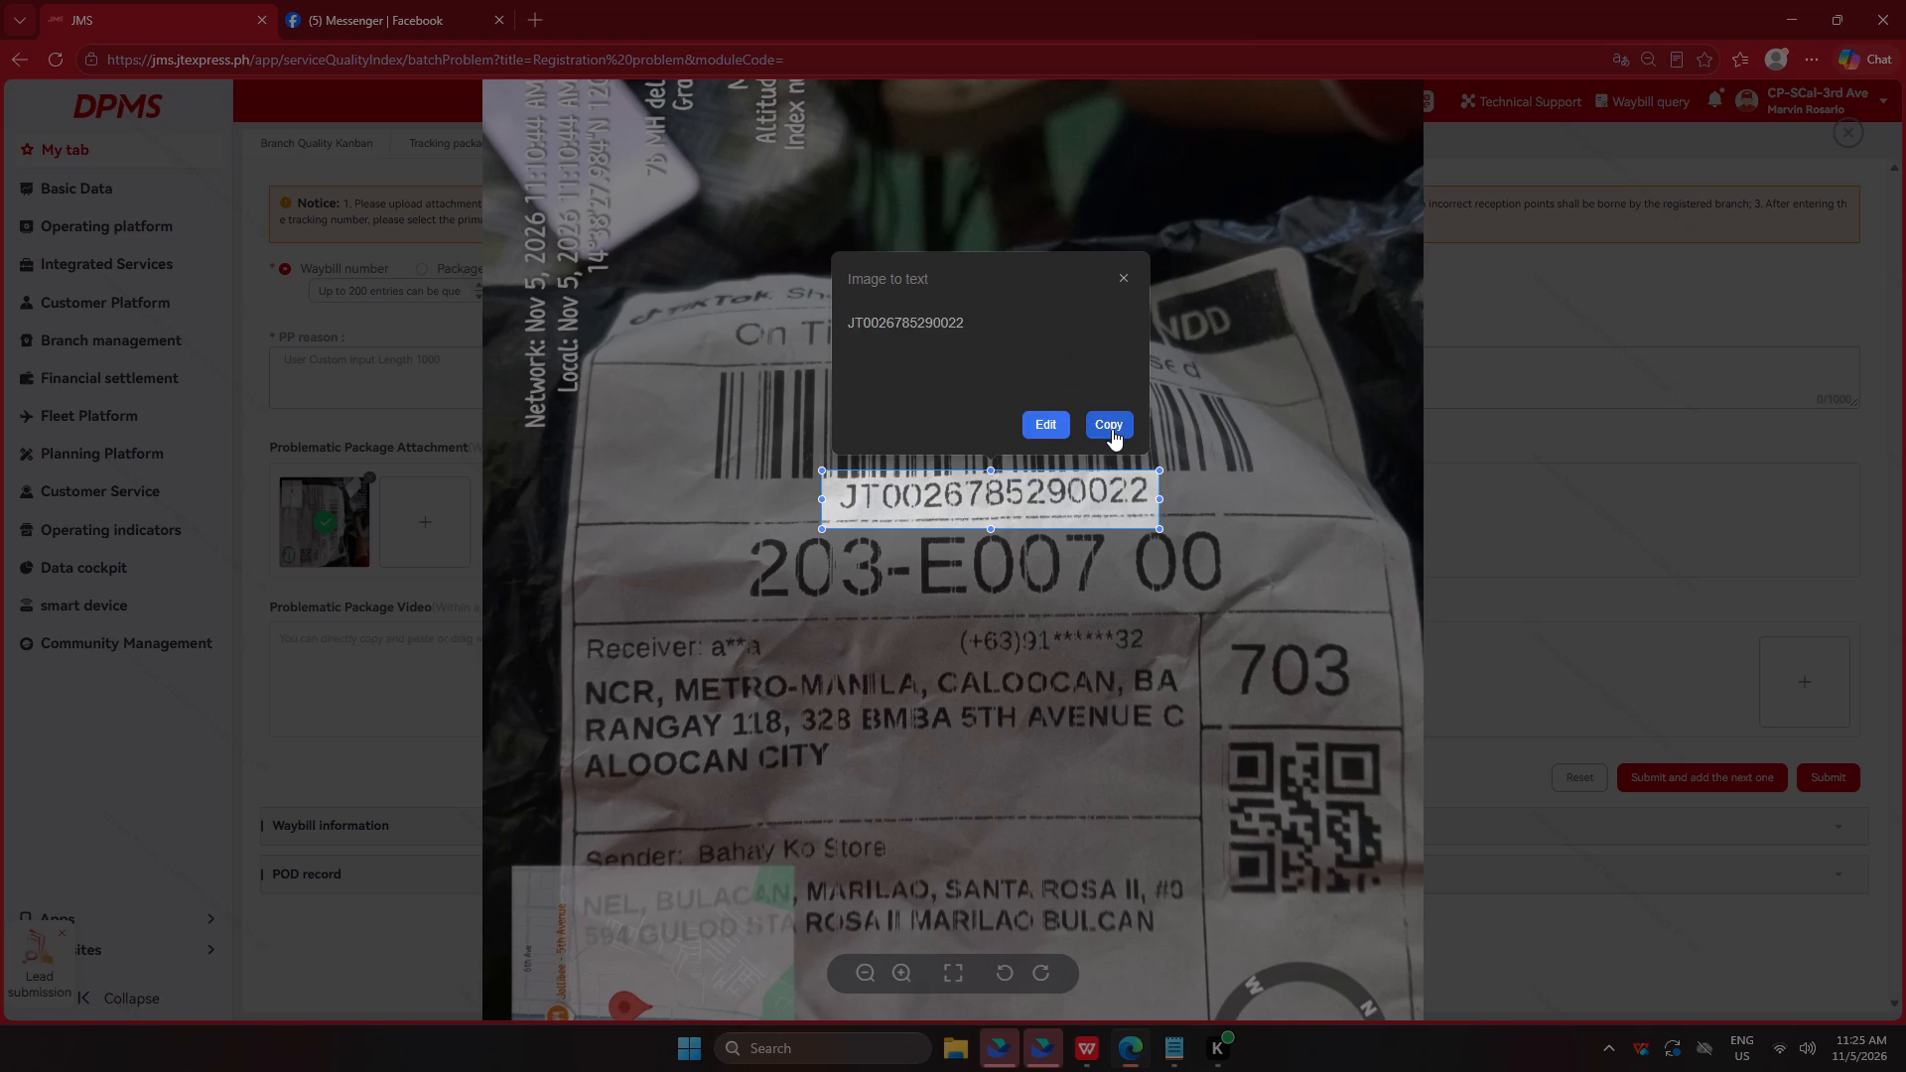
{"action": "left_click", "coordinate": [1516, 447]}
{"action": "left_click", "coordinate": [375, 273]}
{"action": "left_click", "coordinate": [390, 289]}
{"action": "key", "text": "ctrl+v"}
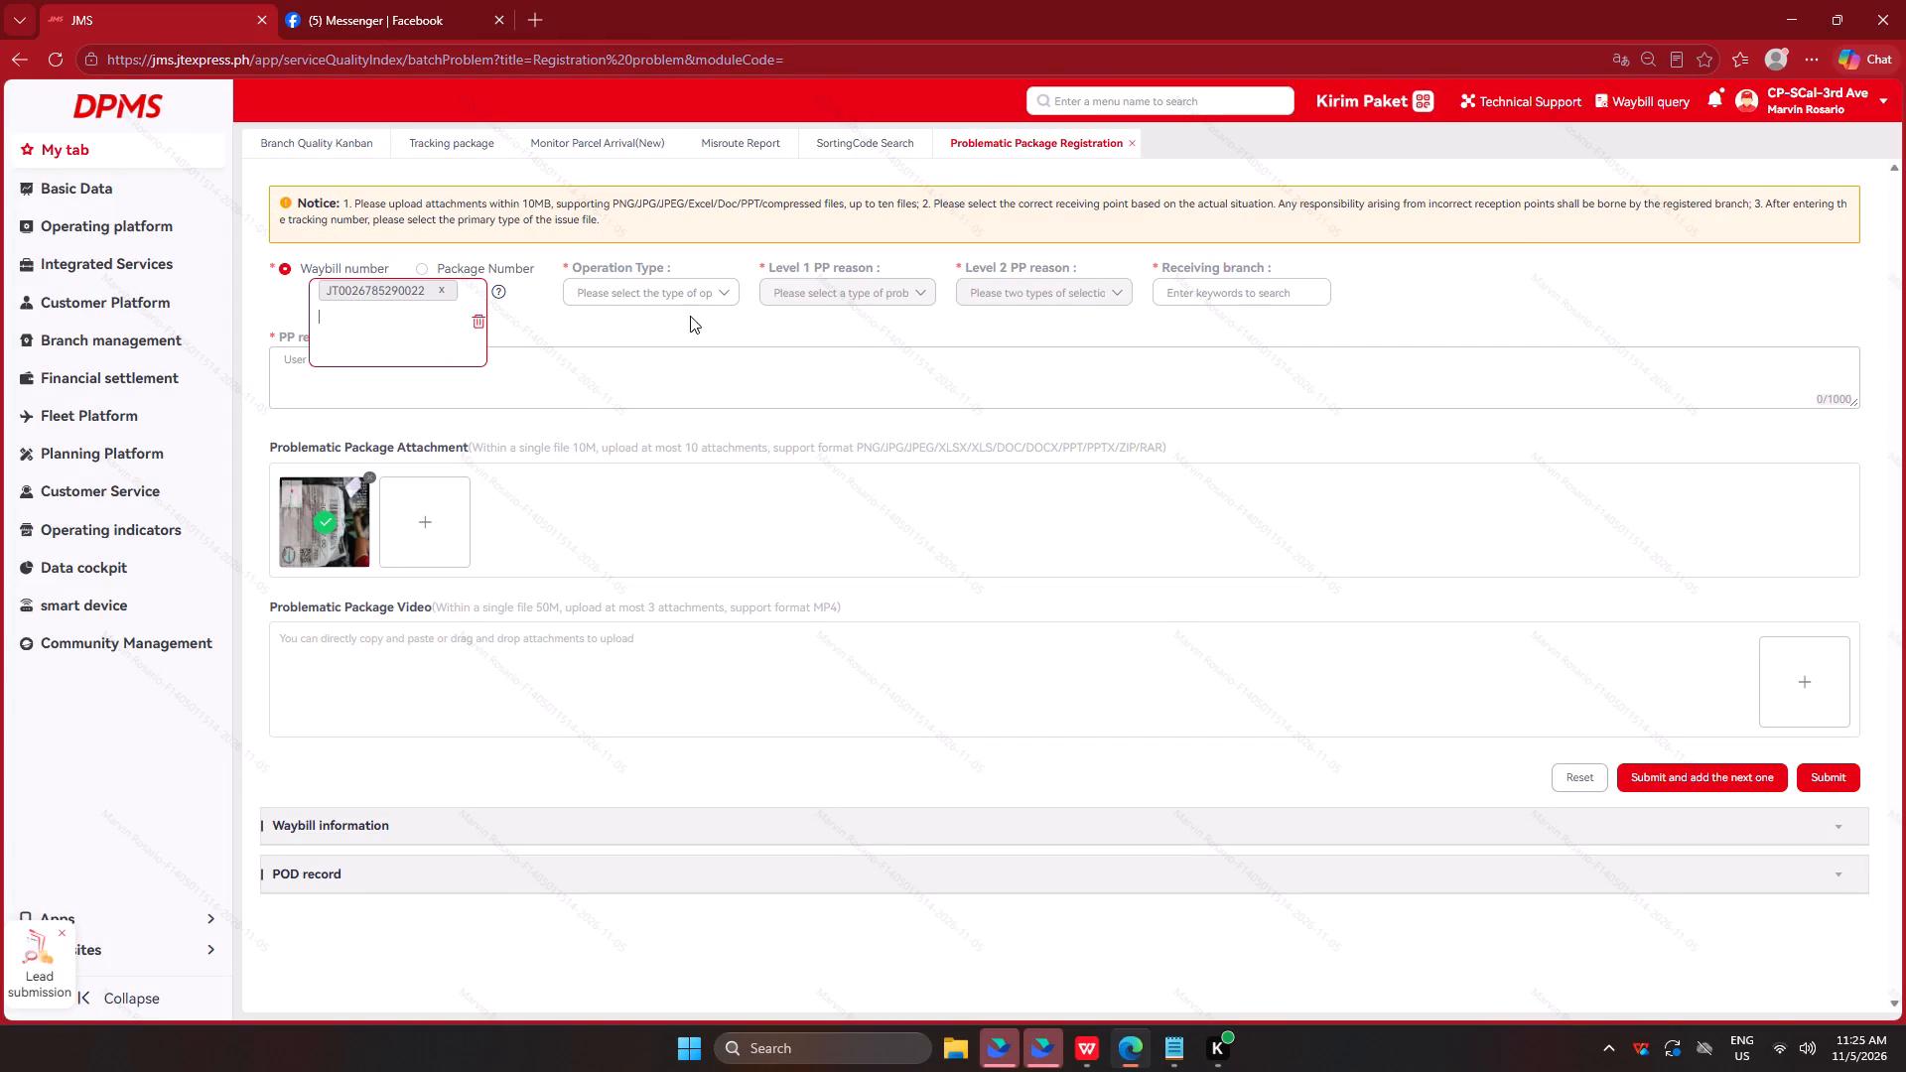
Classify the problem as operation type Delivery, Level 1 PP reason Wrongly sorted, and Level 2 PP reason Distribute Warehouse Missplitting.
{"action": "left_click", "coordinate": [702, 297]}
{"action": "left_click", "coordinate": [613, 432]}
{"action": "left_click", "coordinate": [838, 291]}
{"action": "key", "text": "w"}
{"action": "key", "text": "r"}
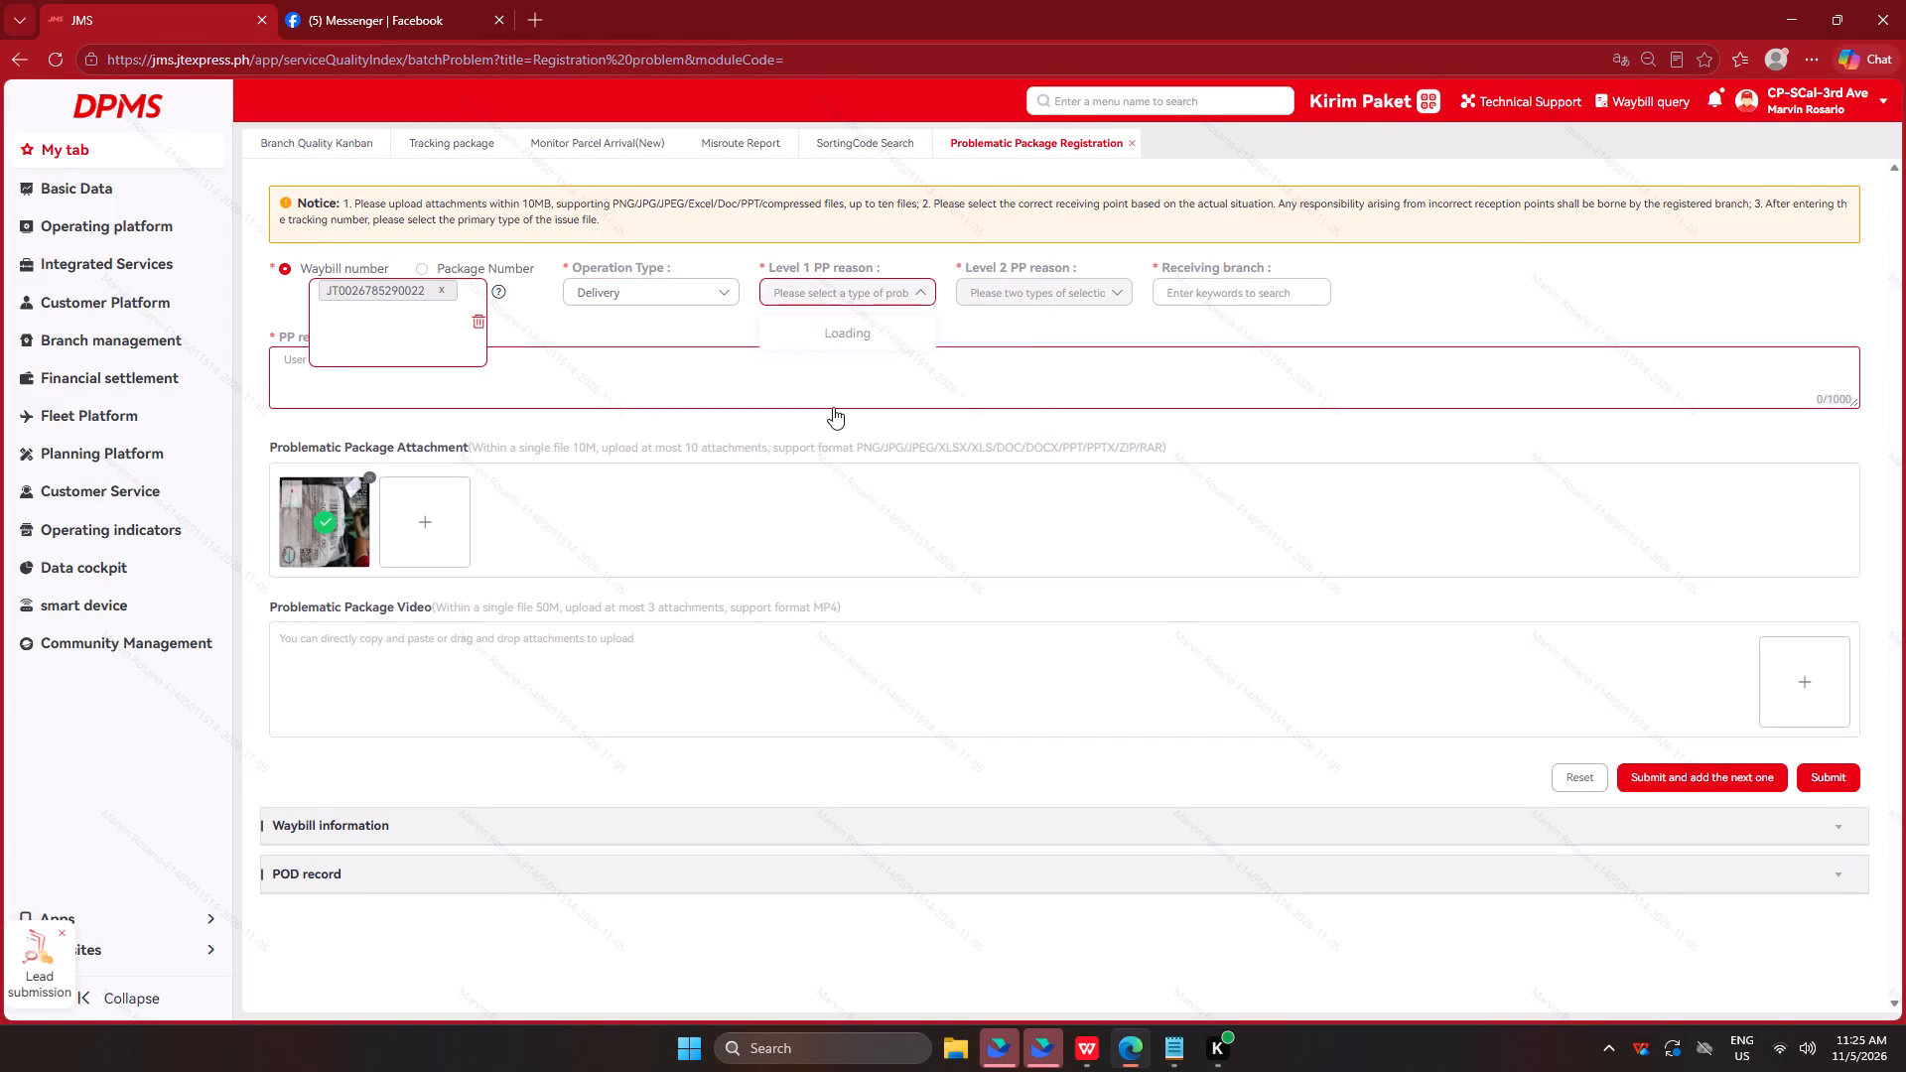
{"action": "left_click", "coordinate": [1157, 318]}
{"action": "left_click", "coordinate": [845, 295]}
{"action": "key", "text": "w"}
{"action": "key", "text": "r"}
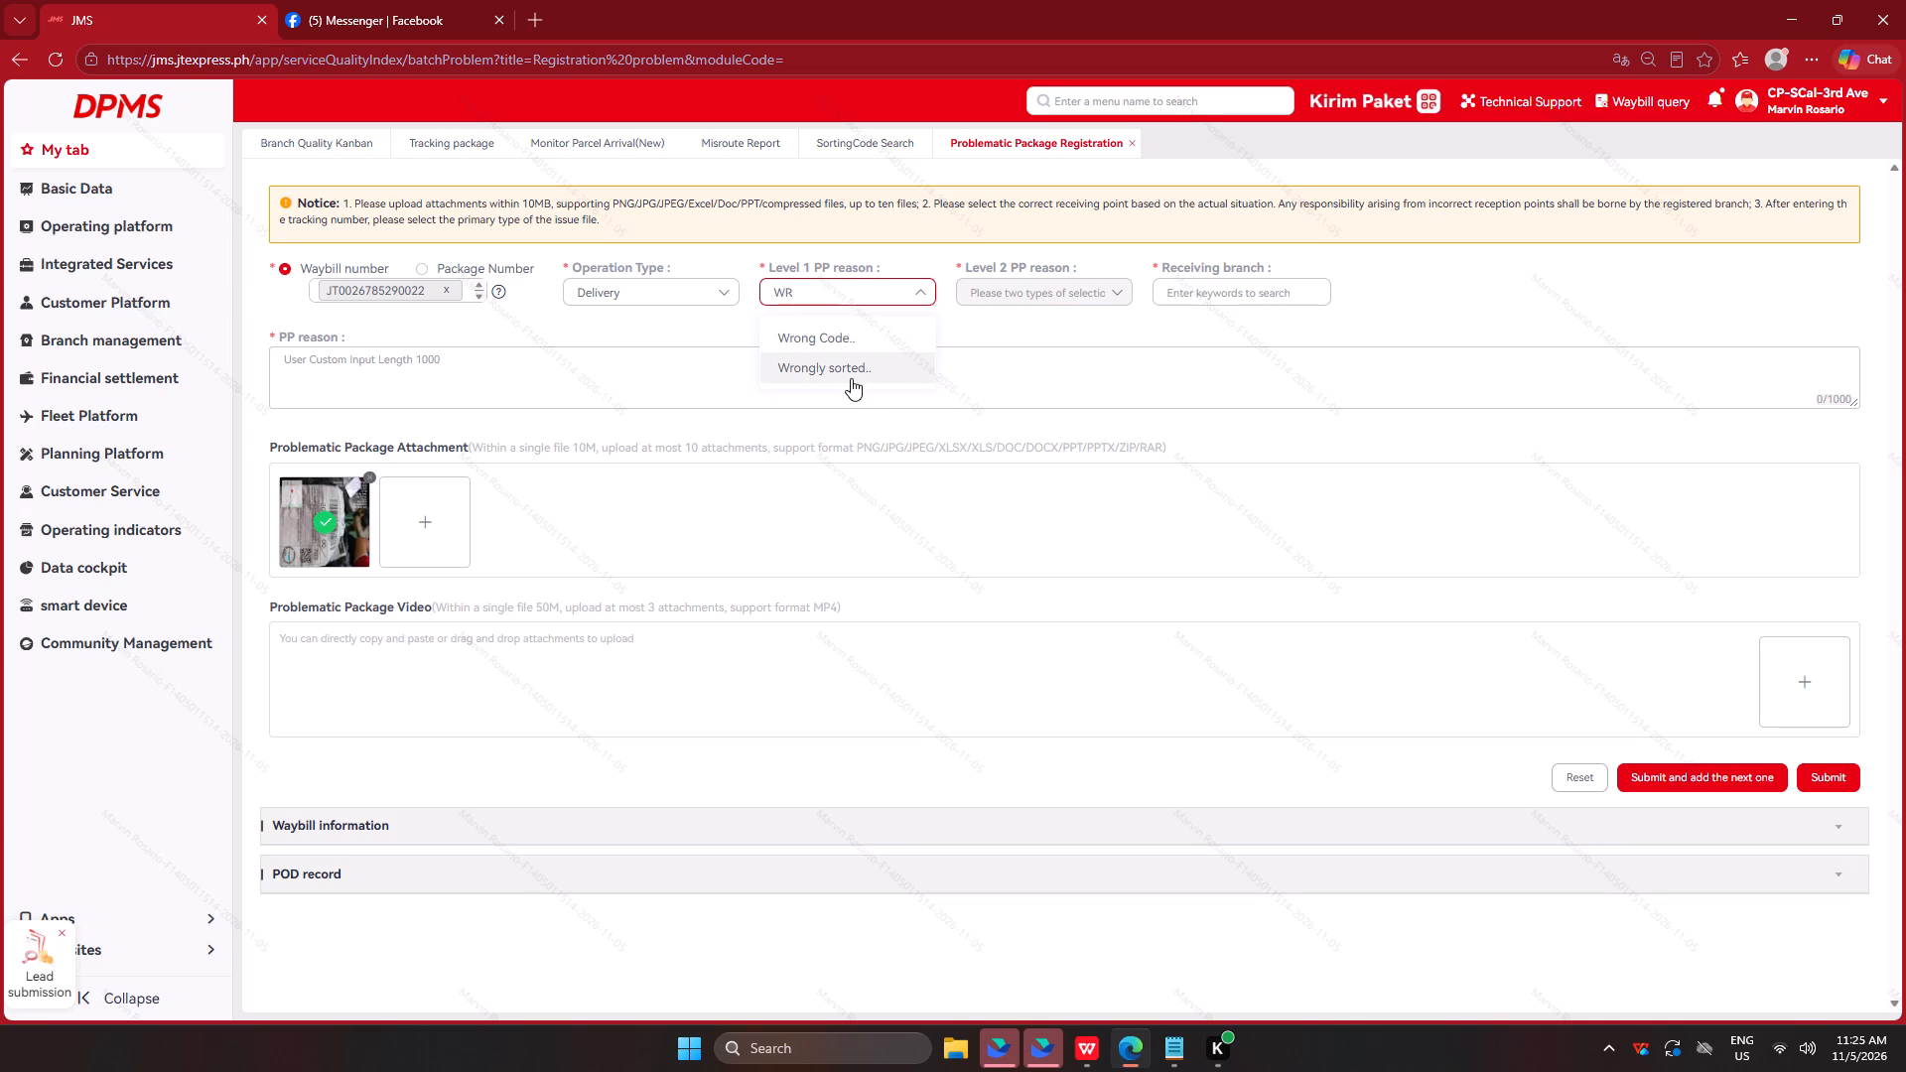
{"action": "left_click", "coordinate": [843, 365]}
{"action": "left_click", "coordinate": [1018, 280]}
{"action": "left_click", "coordinate": [1011, 368]}
Write the PP reason, starting with "THIS PARCEL IS FOR 3RD A".
{"action": "left_click", "coordinate": [791, 375]}
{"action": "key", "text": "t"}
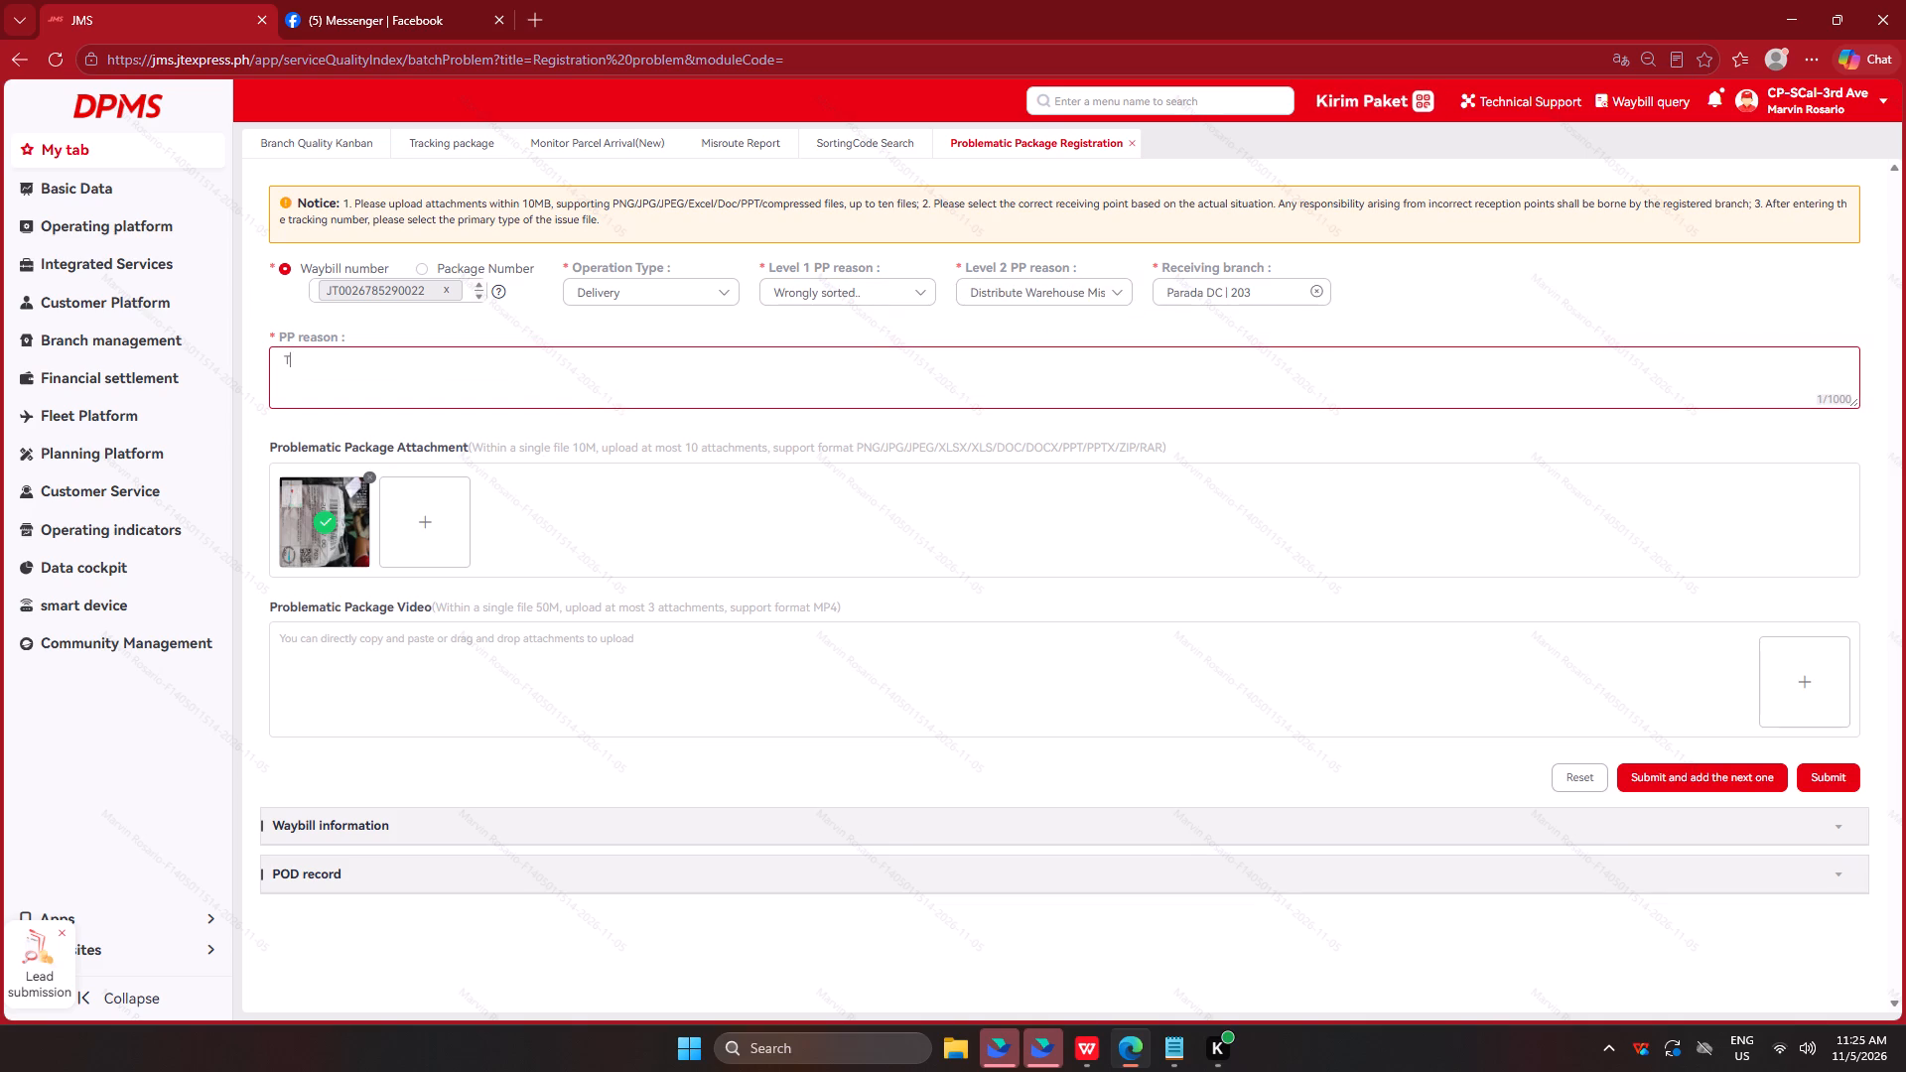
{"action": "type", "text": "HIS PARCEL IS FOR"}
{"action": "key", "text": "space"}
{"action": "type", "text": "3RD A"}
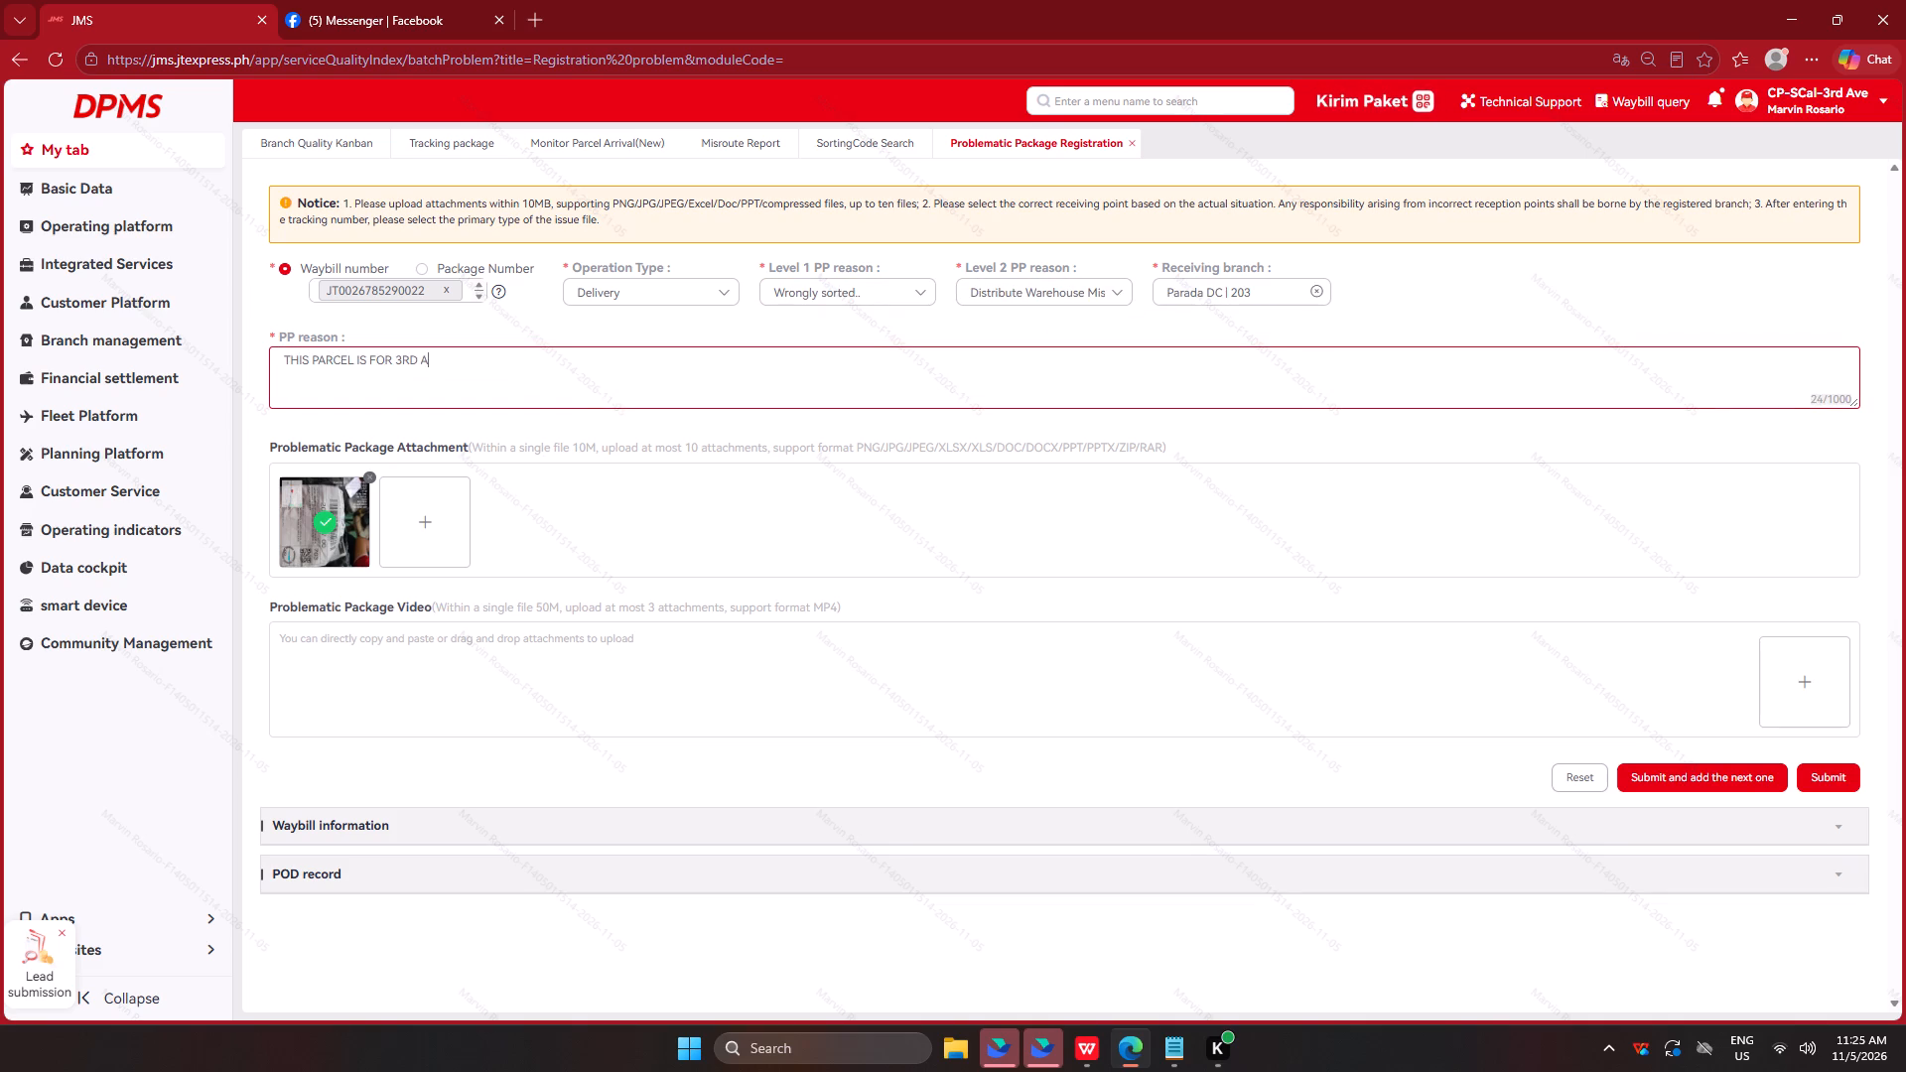
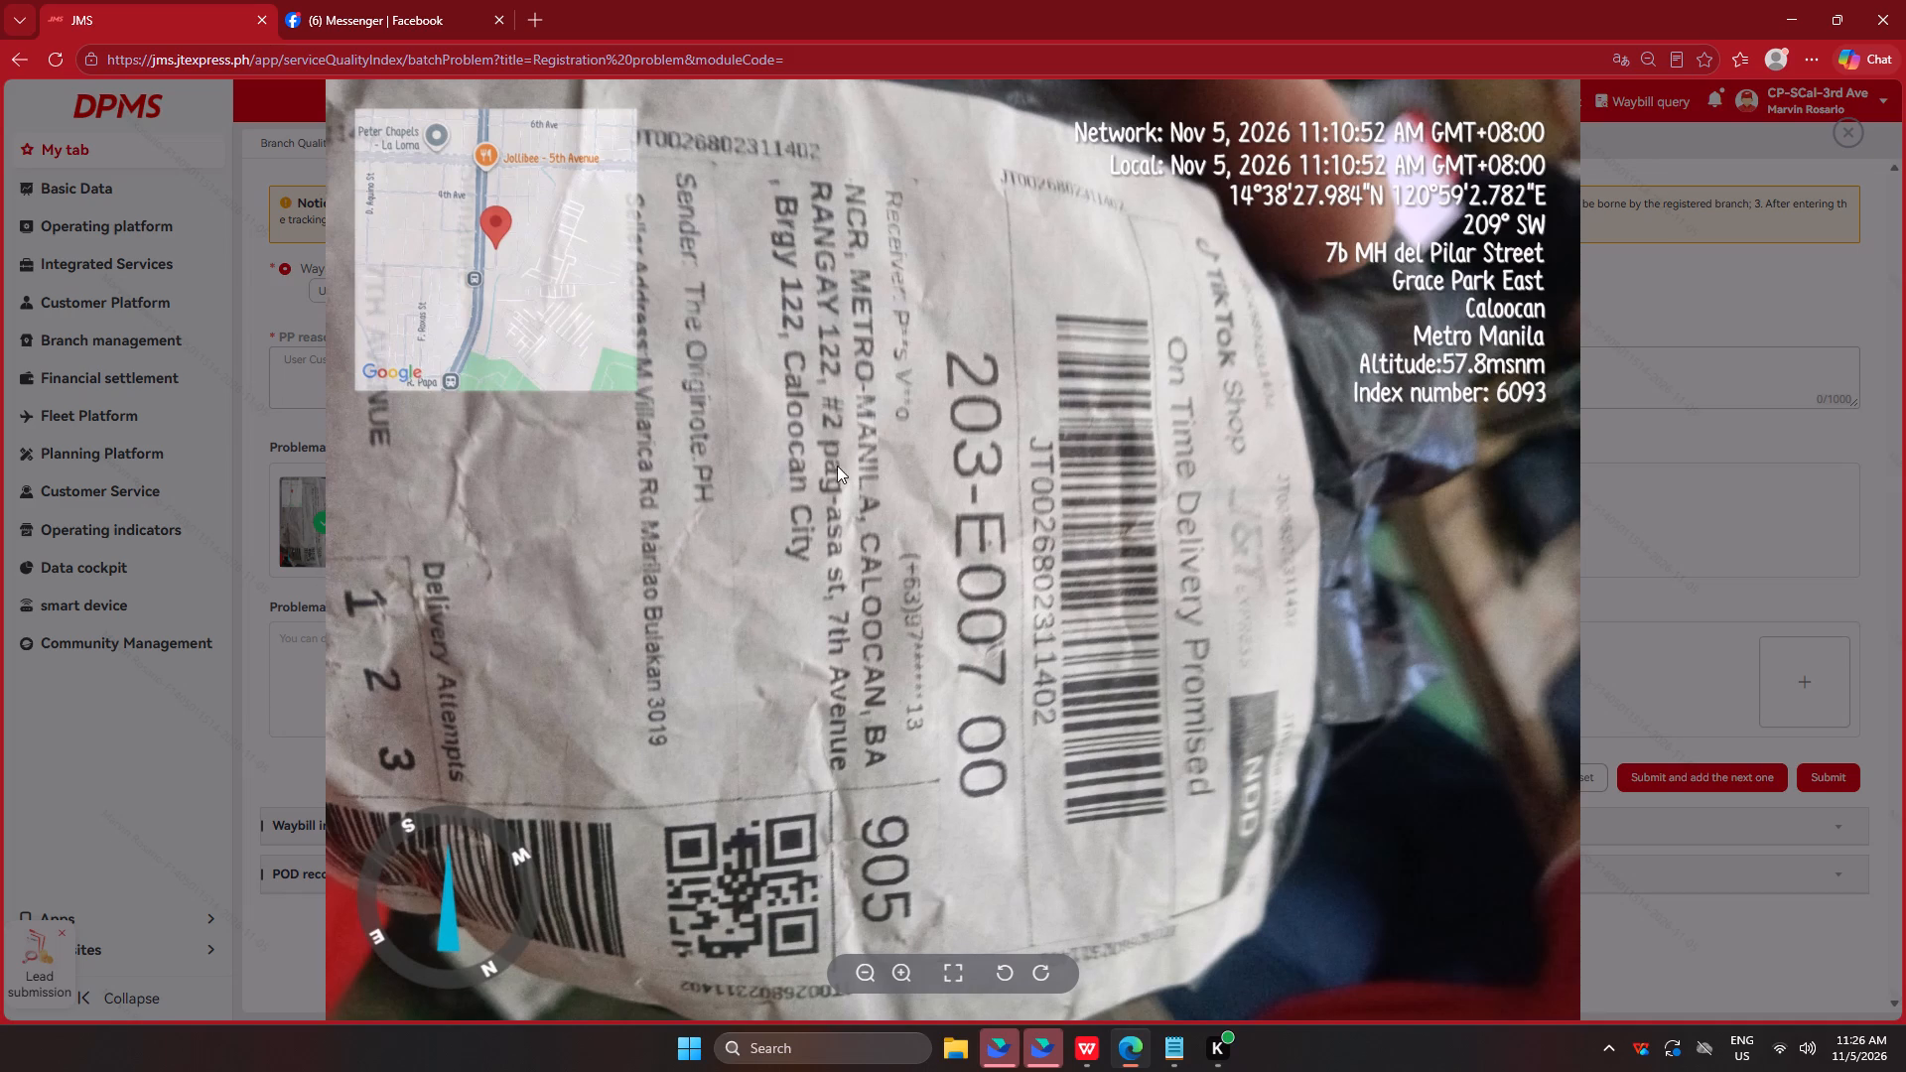
Rotate the attached parcel photo upright and convert the waybill number under the main barcode to text with Image to text.
{"action": "left_click", "coordinate": [1008, 976]}
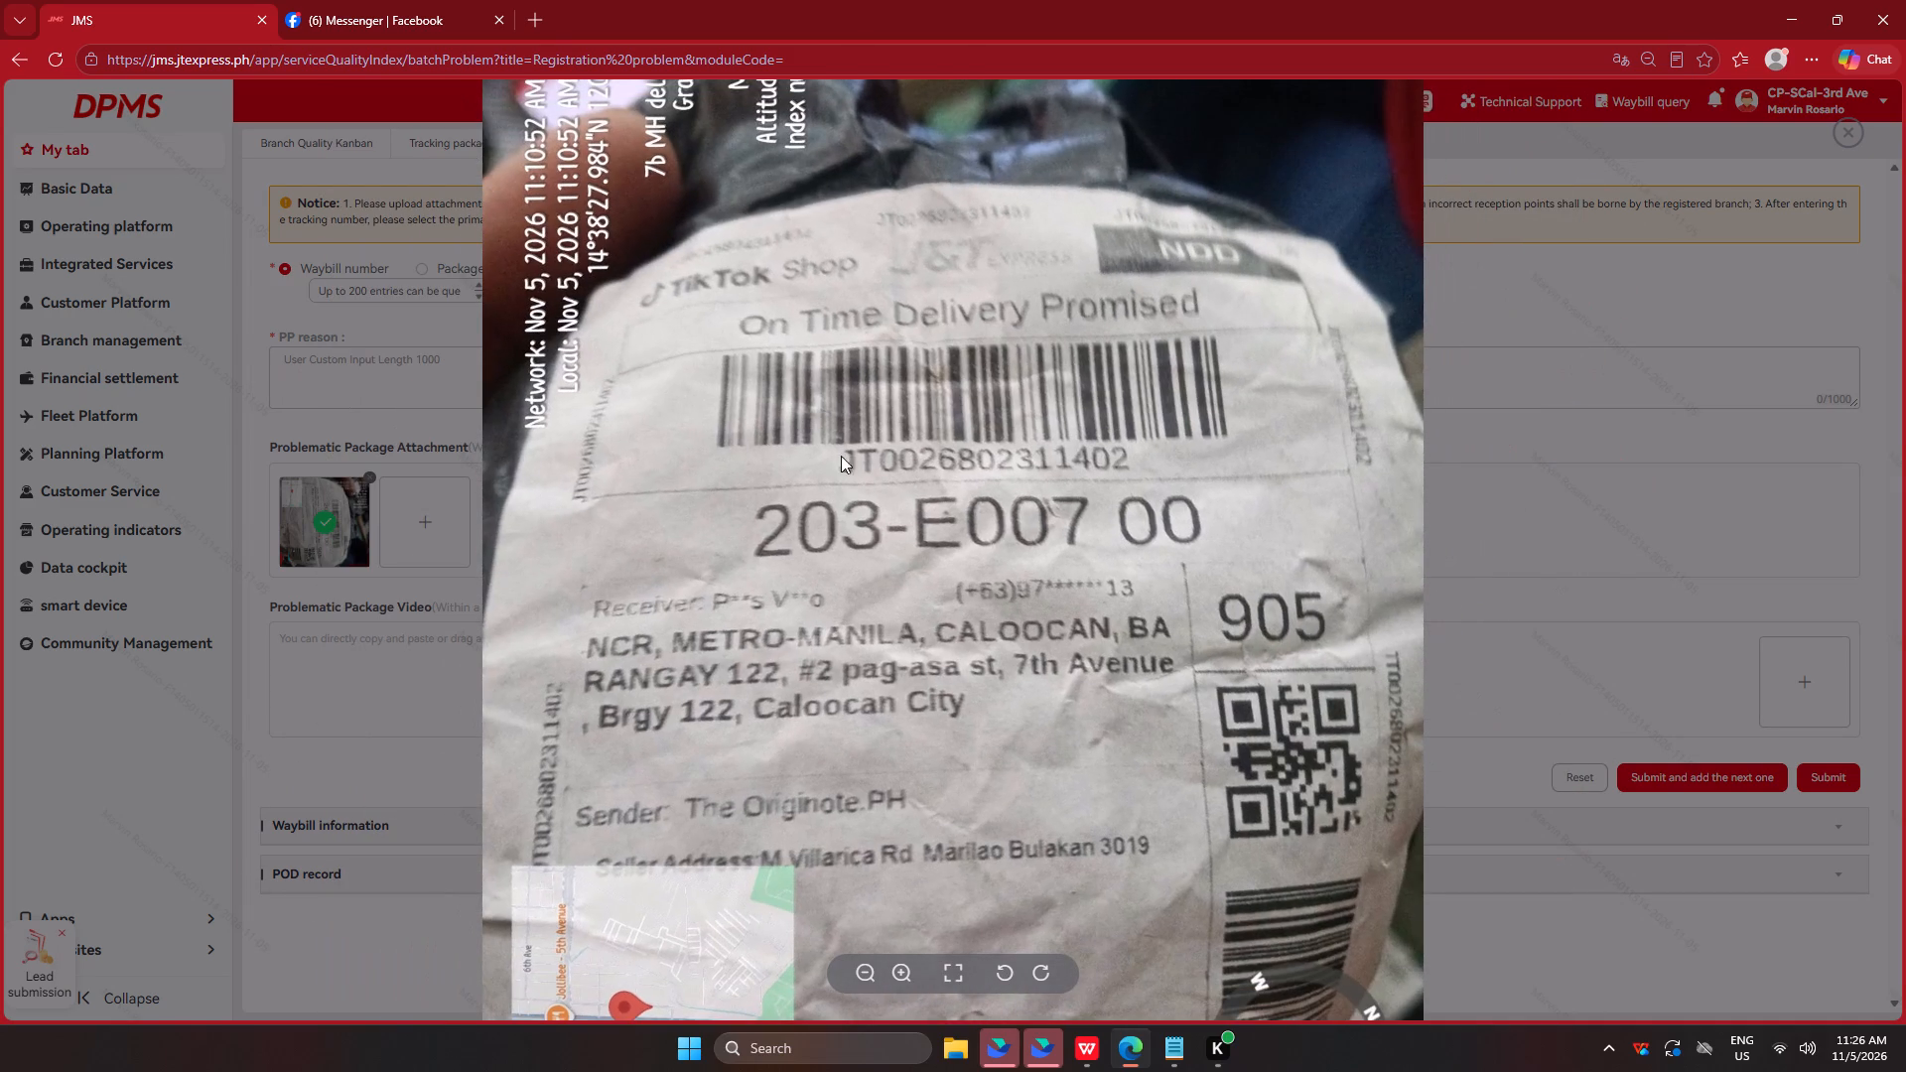
{"action": "key", "text": "ctrl+shift+a"}
{"action": "left_click_drag", "start_coordinate": [825, 444], "coordinate": [1147, 495]}
{"action": "left_click", "coordinate": [1179, 29]}
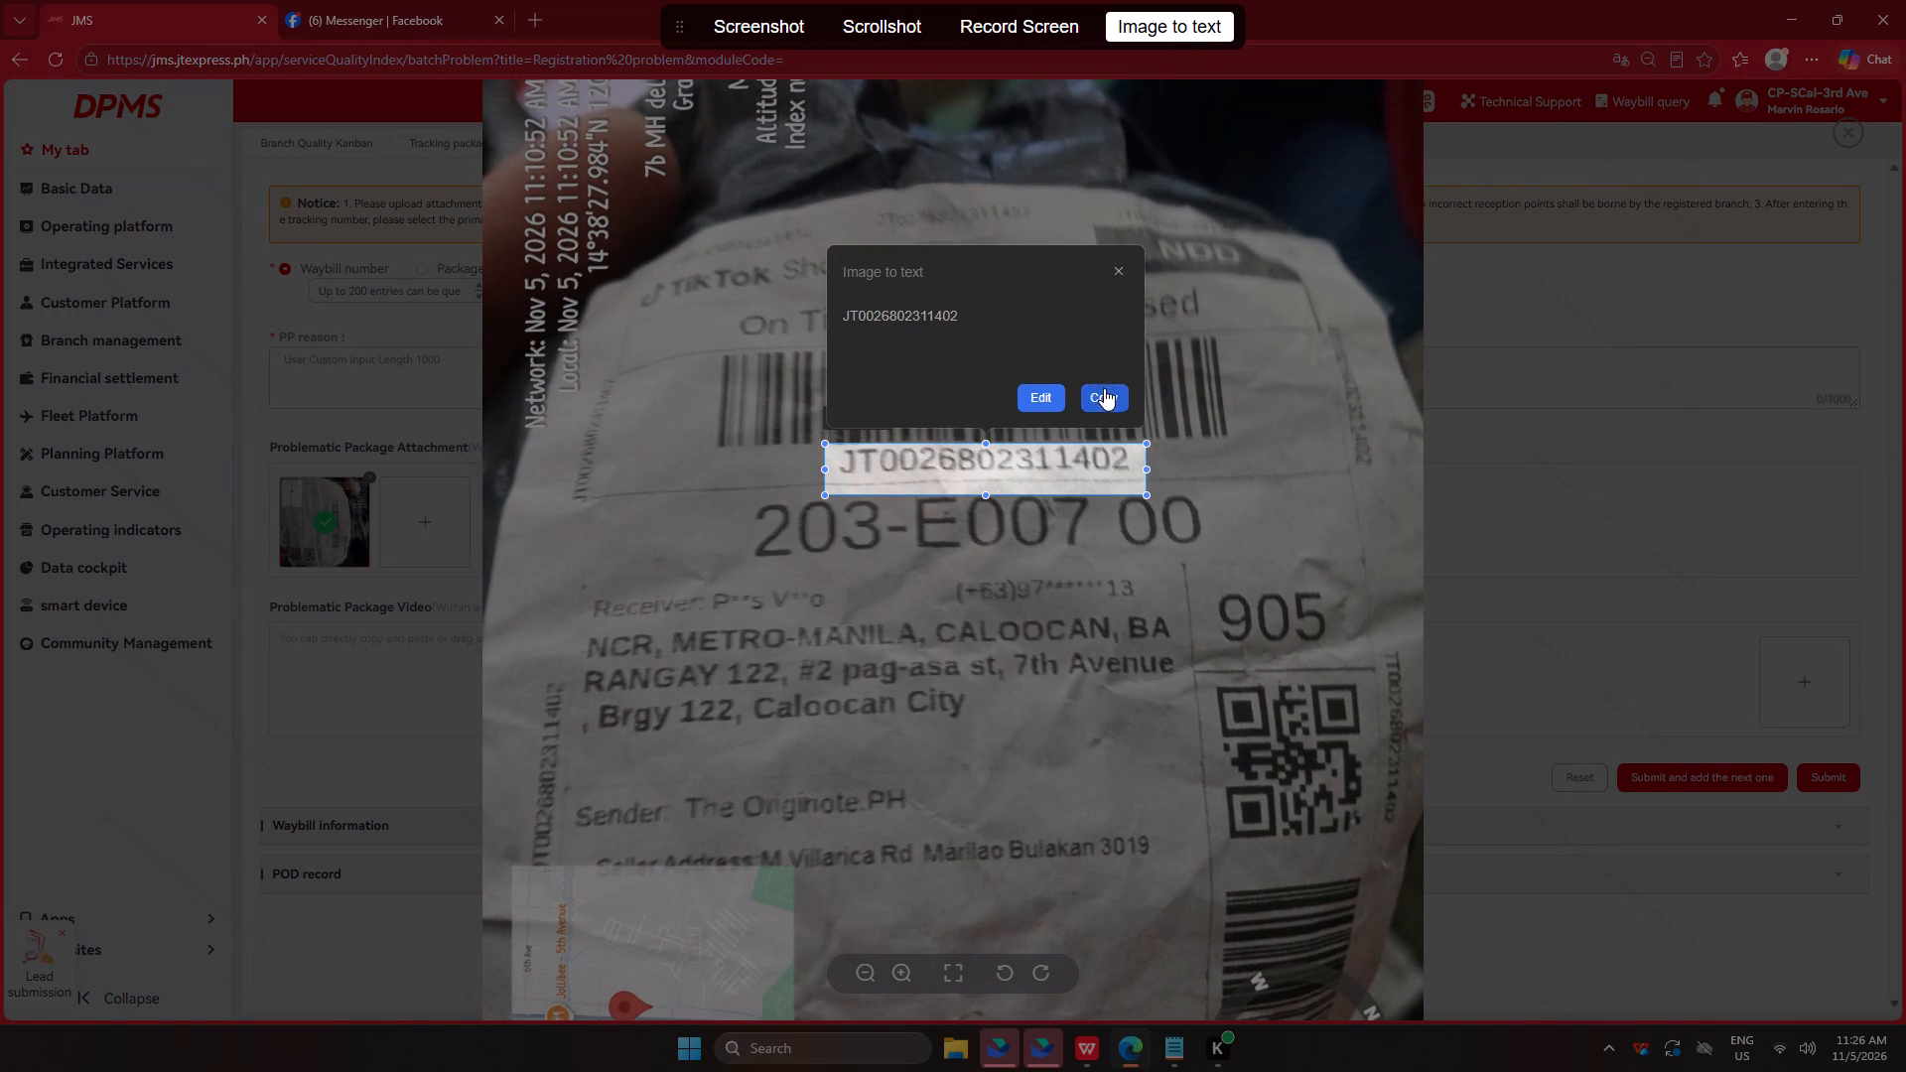
{"action": "left_click", "coordinate": [1104, 388]}
{"action": "left_click", "coordinate": [1490, 368]}
{"action": "left_click", "coordinate": [399, 288]}
{"action": "key", "text": "ctrl+v"}
{"action": "left_click", "coordinate": [736, 327]}
Classify the problem as operation type Delivery, Level 1 PP reason Wrongly sorted and the Level 2 PP reason starting "Distribute Warehouse Mis".
{"action": "left_click", "coordinate": [701, 292]}
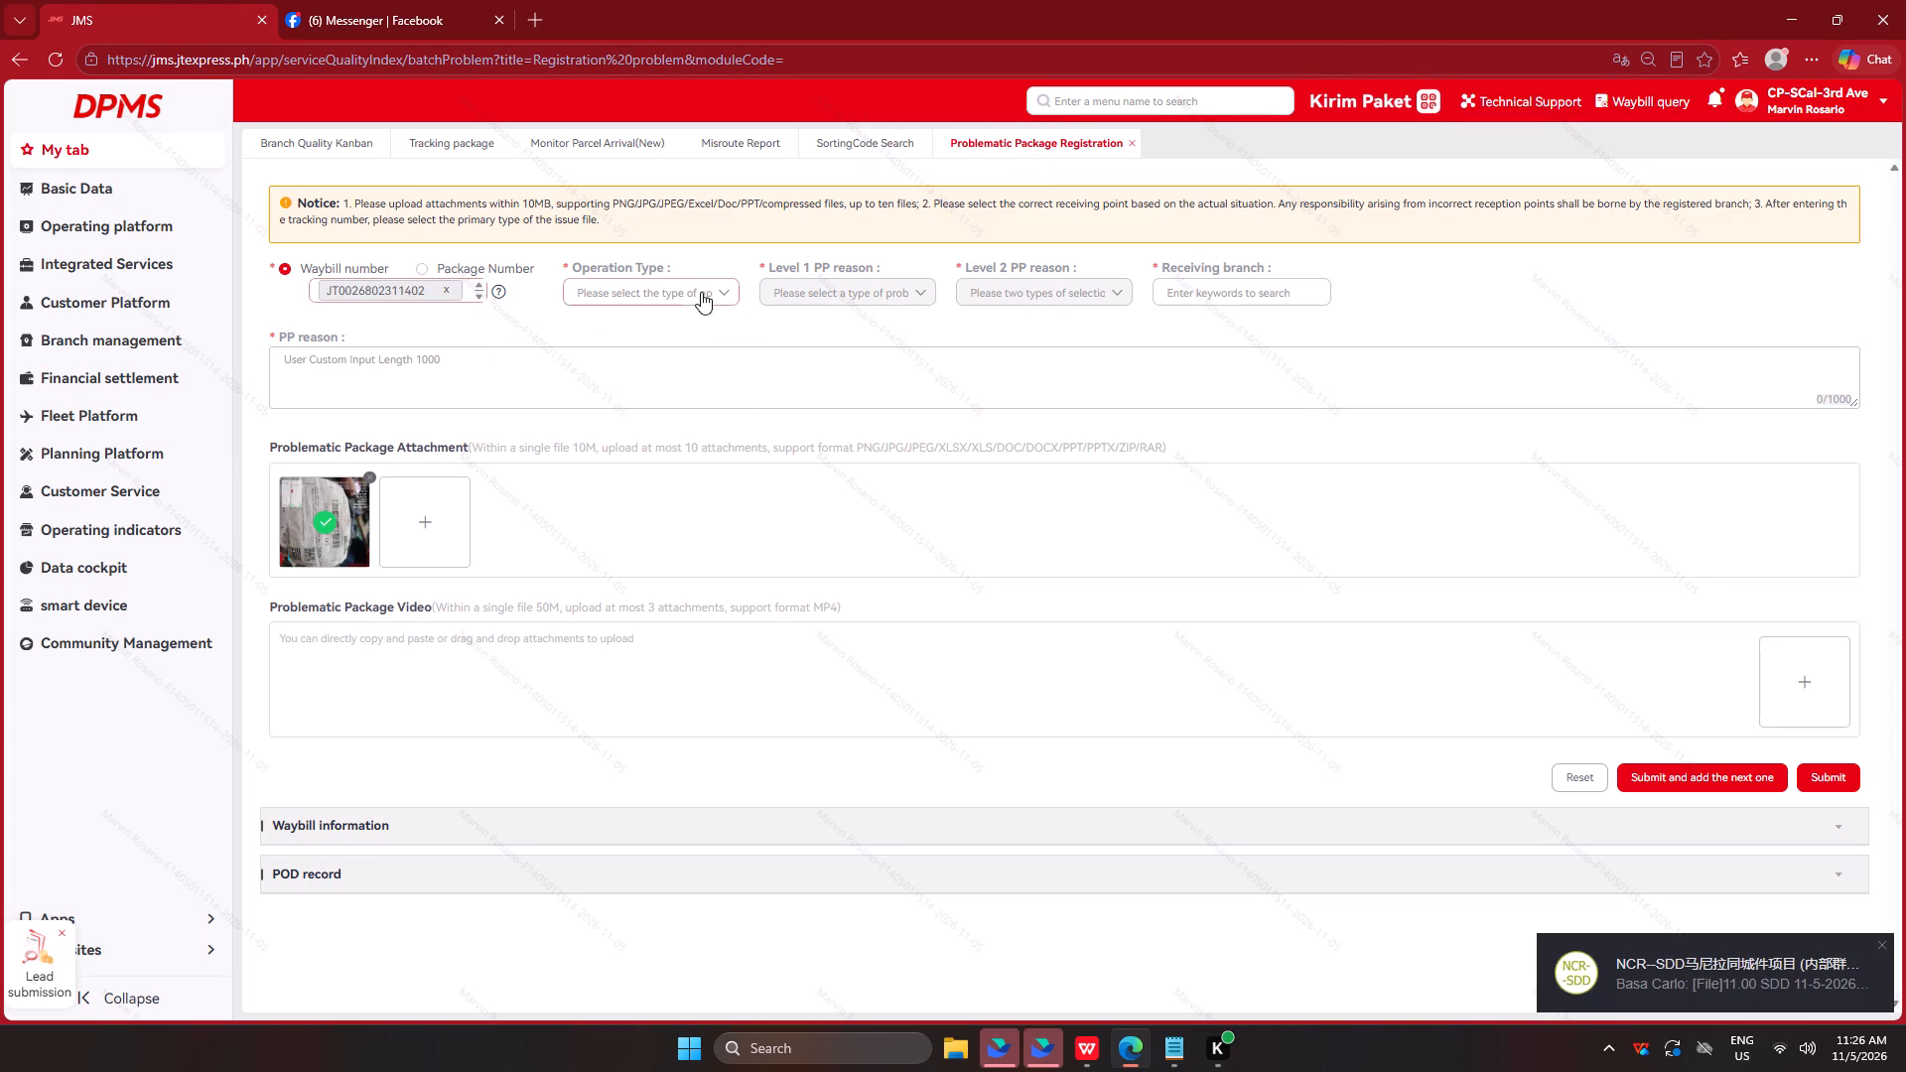
{"action": "left_click", "coordinate": [633, 428]}
{"action": "left_click", "coordinate": [876, 279]}
{"action": "key", "text": "w"}
{"action": "key", "text": "r"}
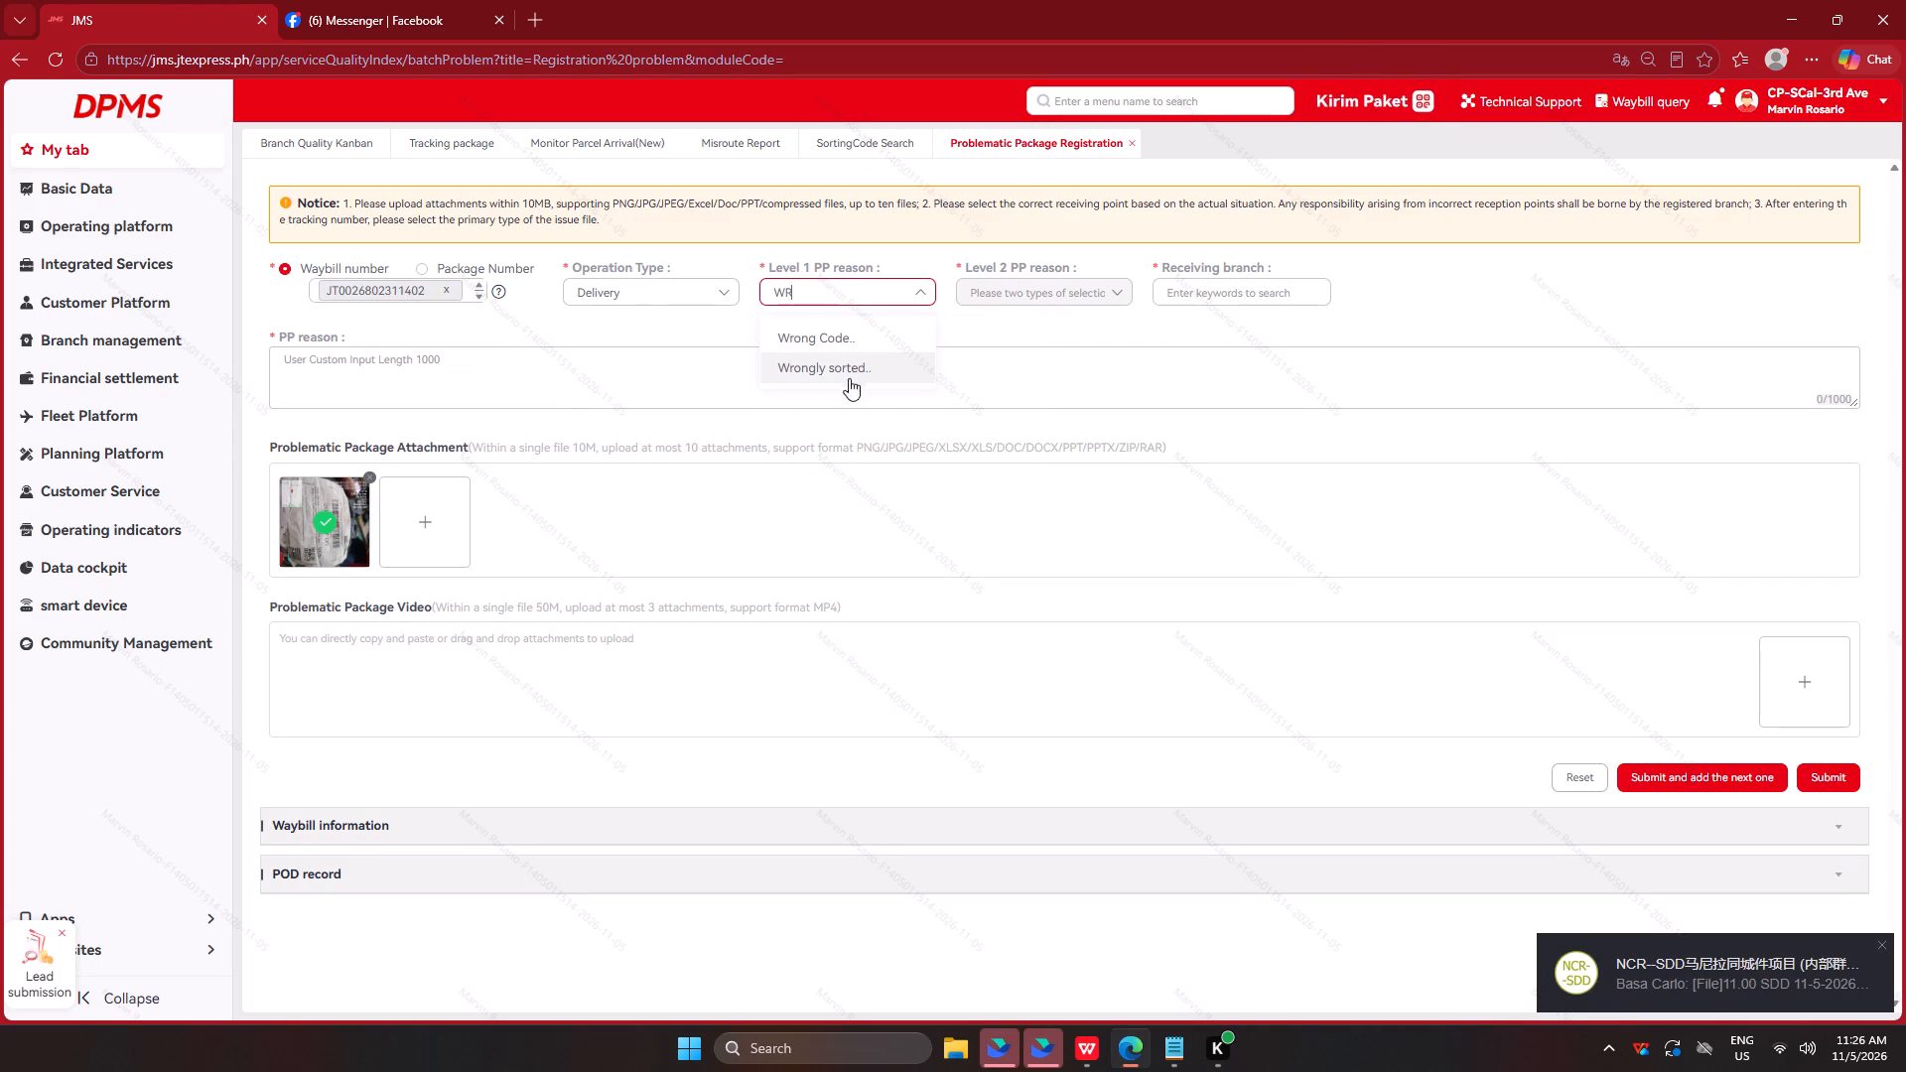
{"action": "left_click", "coordinate": [853, 367]}
{"action": "left_click", "coordinate": [1021, 286]}
{"action": "left_click", "coordinate": [1014, 364]}
{"action": "left_click", "coordinate": [805, 371]}
{"action": "key", "text": "t"}
{"action": "type", "text": "HIS PARCEL IS FOR"}
{"action": "key", "text": "space"}
{"action": "key", "text": "ctrl+v"}
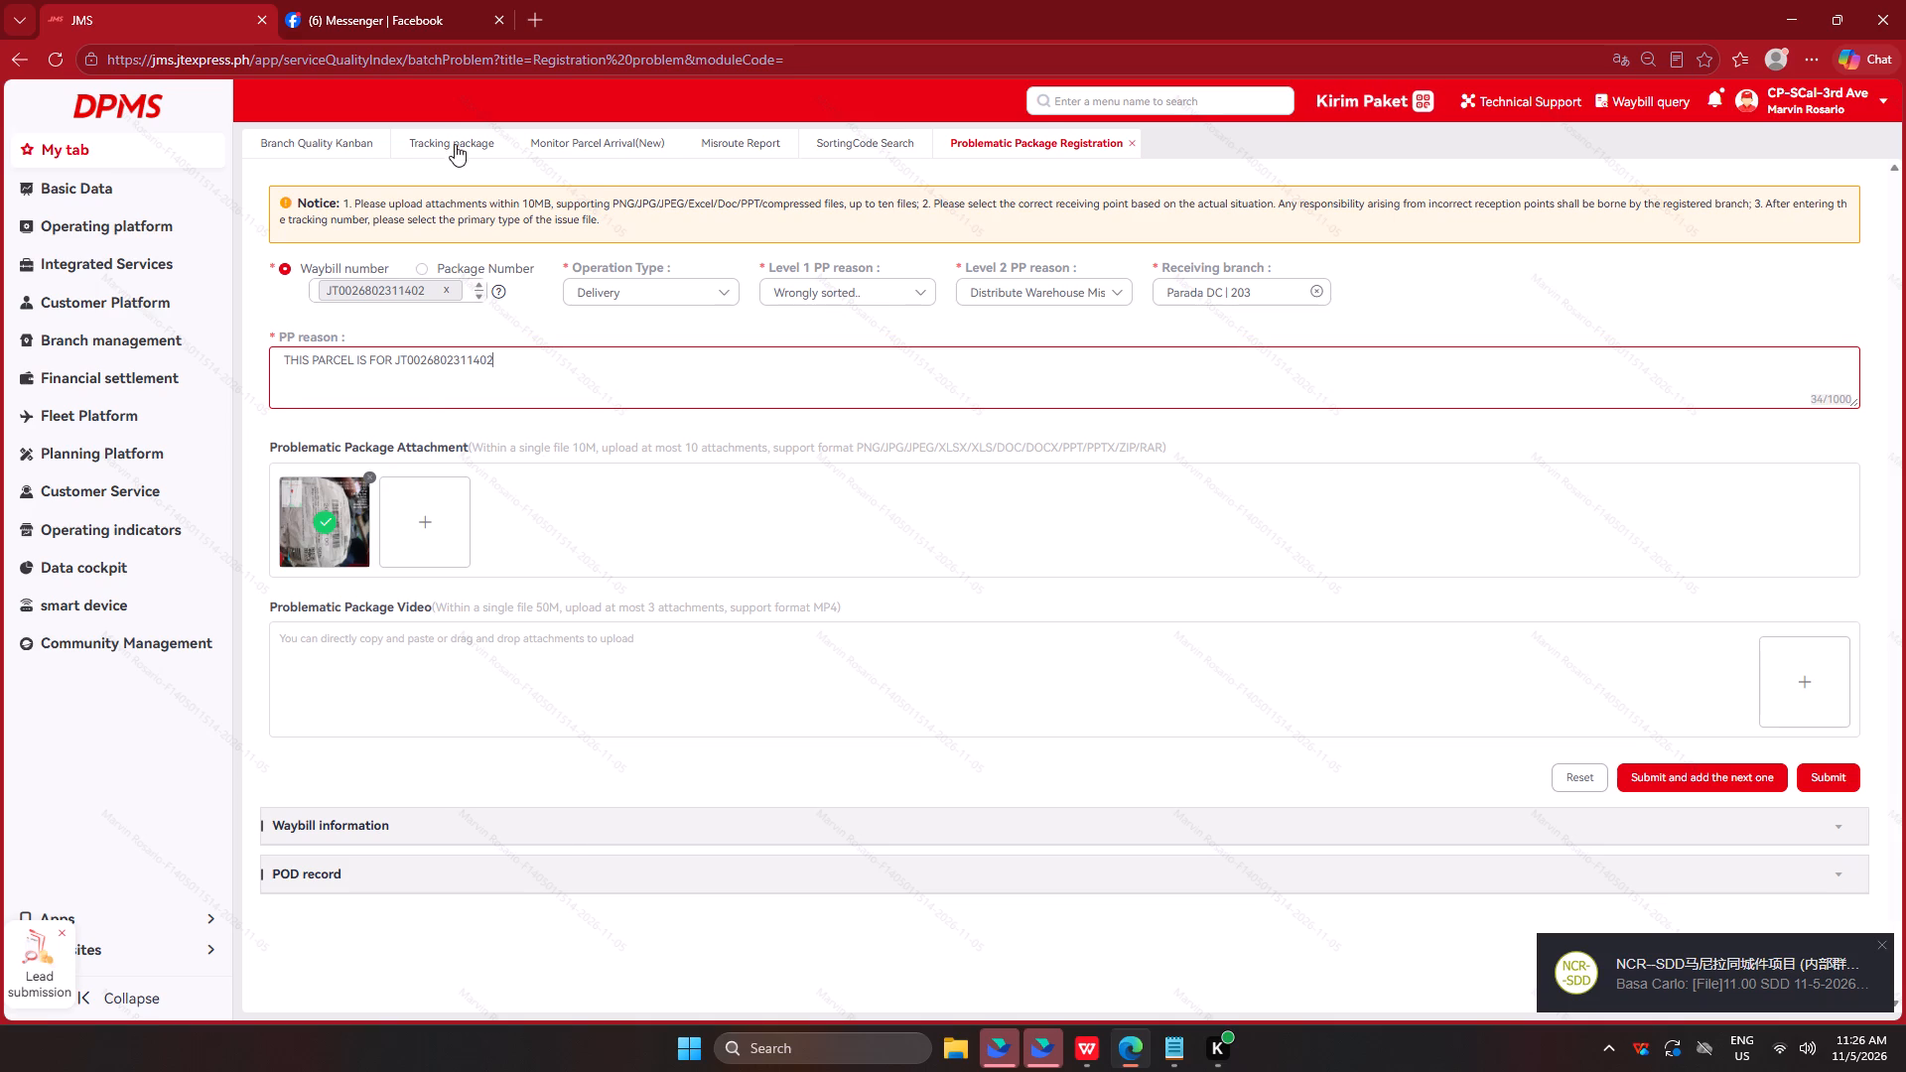
{"action": "left_click", "coordinate": [455, 142]}
{"action": "left_click", "coordinate": [404, 337]}
{"action": "left_click", "coordinate": [377, 305]}
{"action": "key", "text": "ctrl+v"}
{"action": "left_click", "coordinate": [281, 336]}
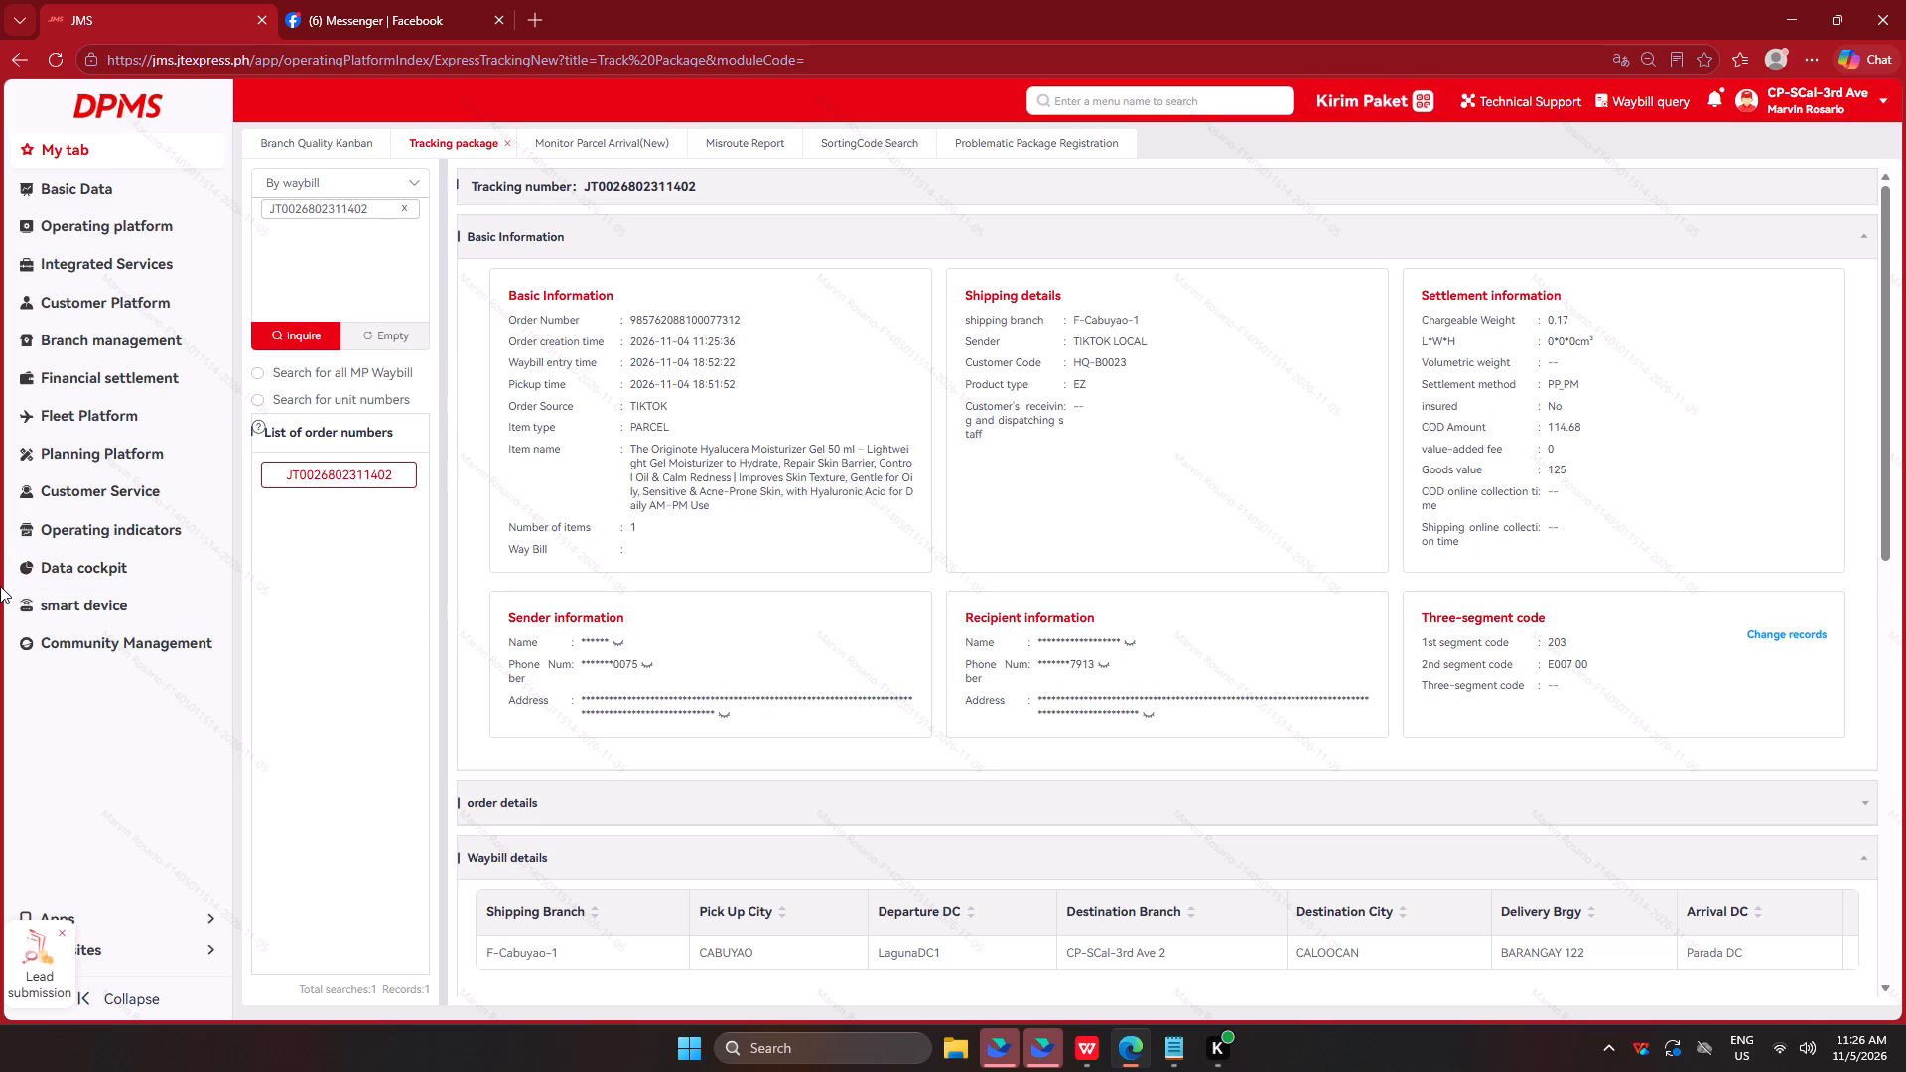
Check the parcel's destination branch in its tracking details and complete the PP reason as "THIS PARCEL IS FOR 3RD AVE 2", replacing the waybill number.
{"action": "scroll", "coordinate": [809, 654], "scroll_direction": "down", "scroll_amount": 7}
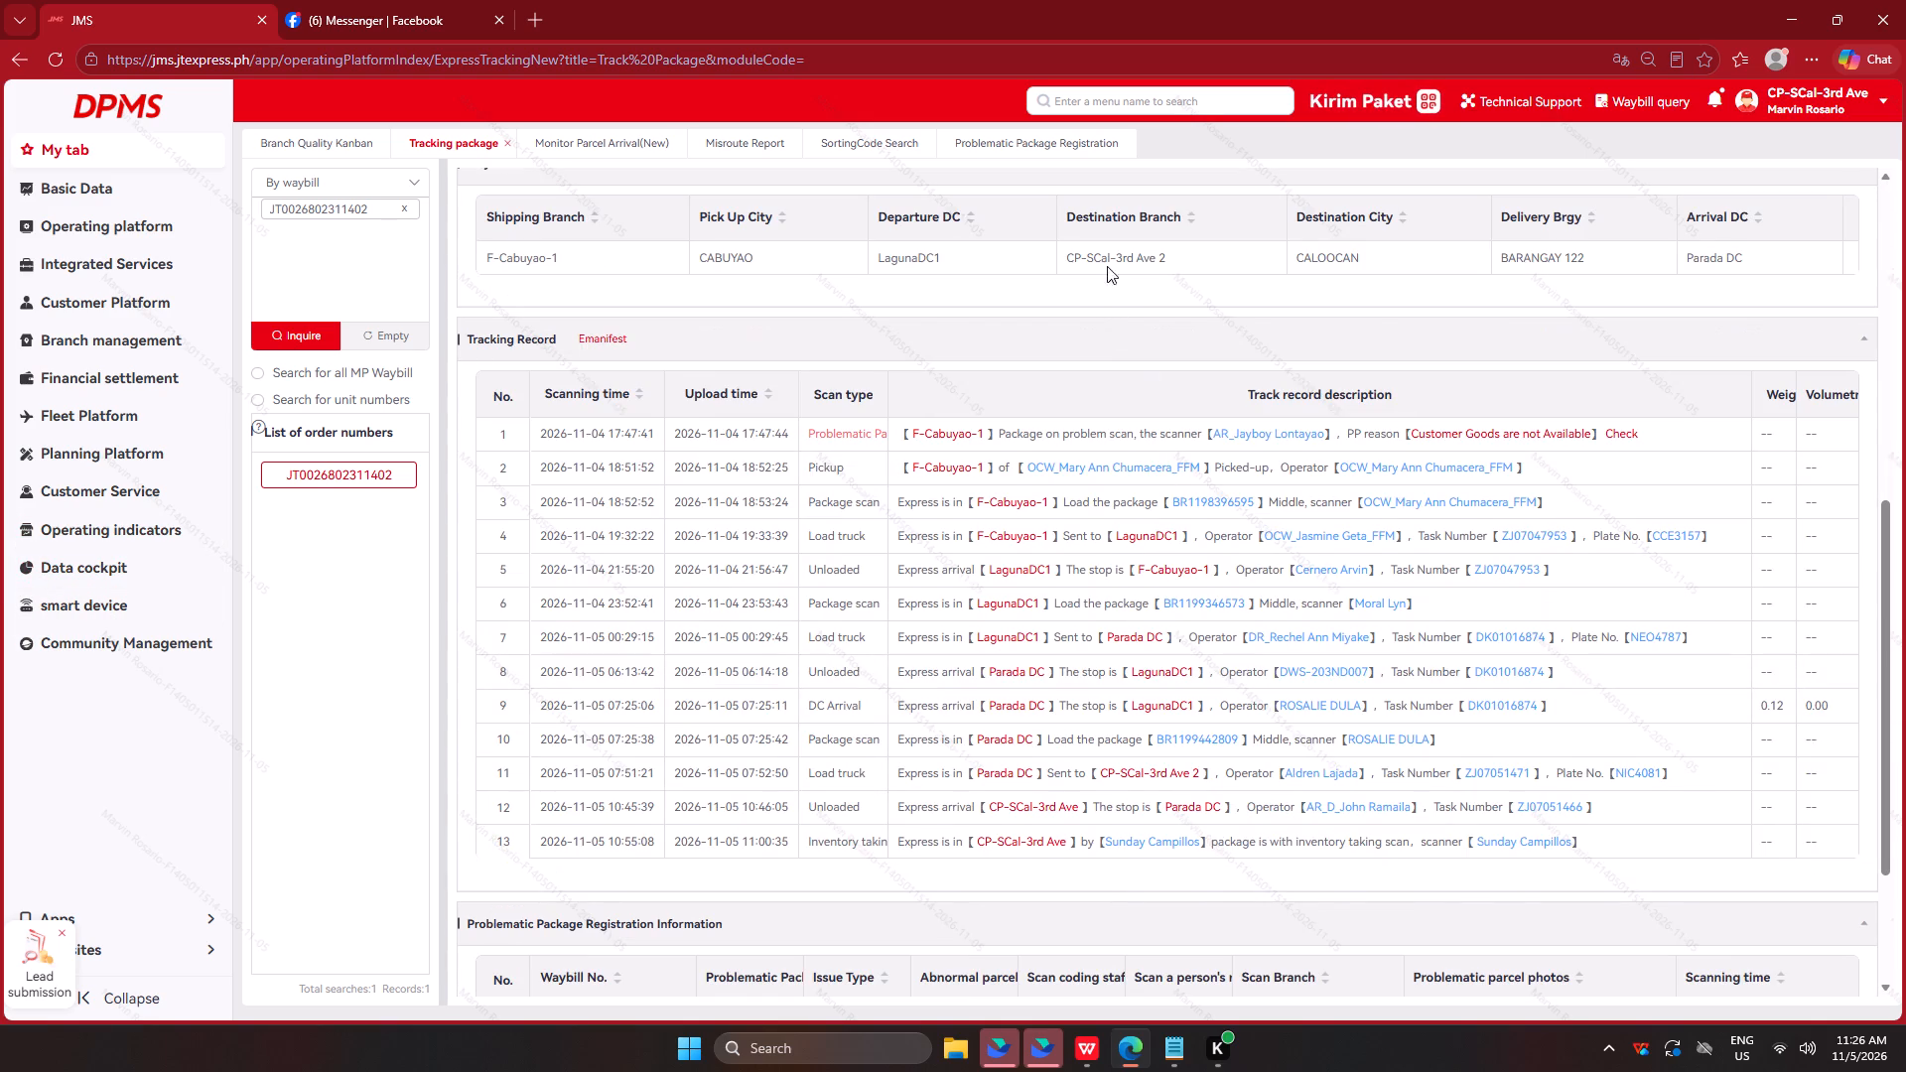
{"action": "left_click", "coordinate": [1047, 143]}
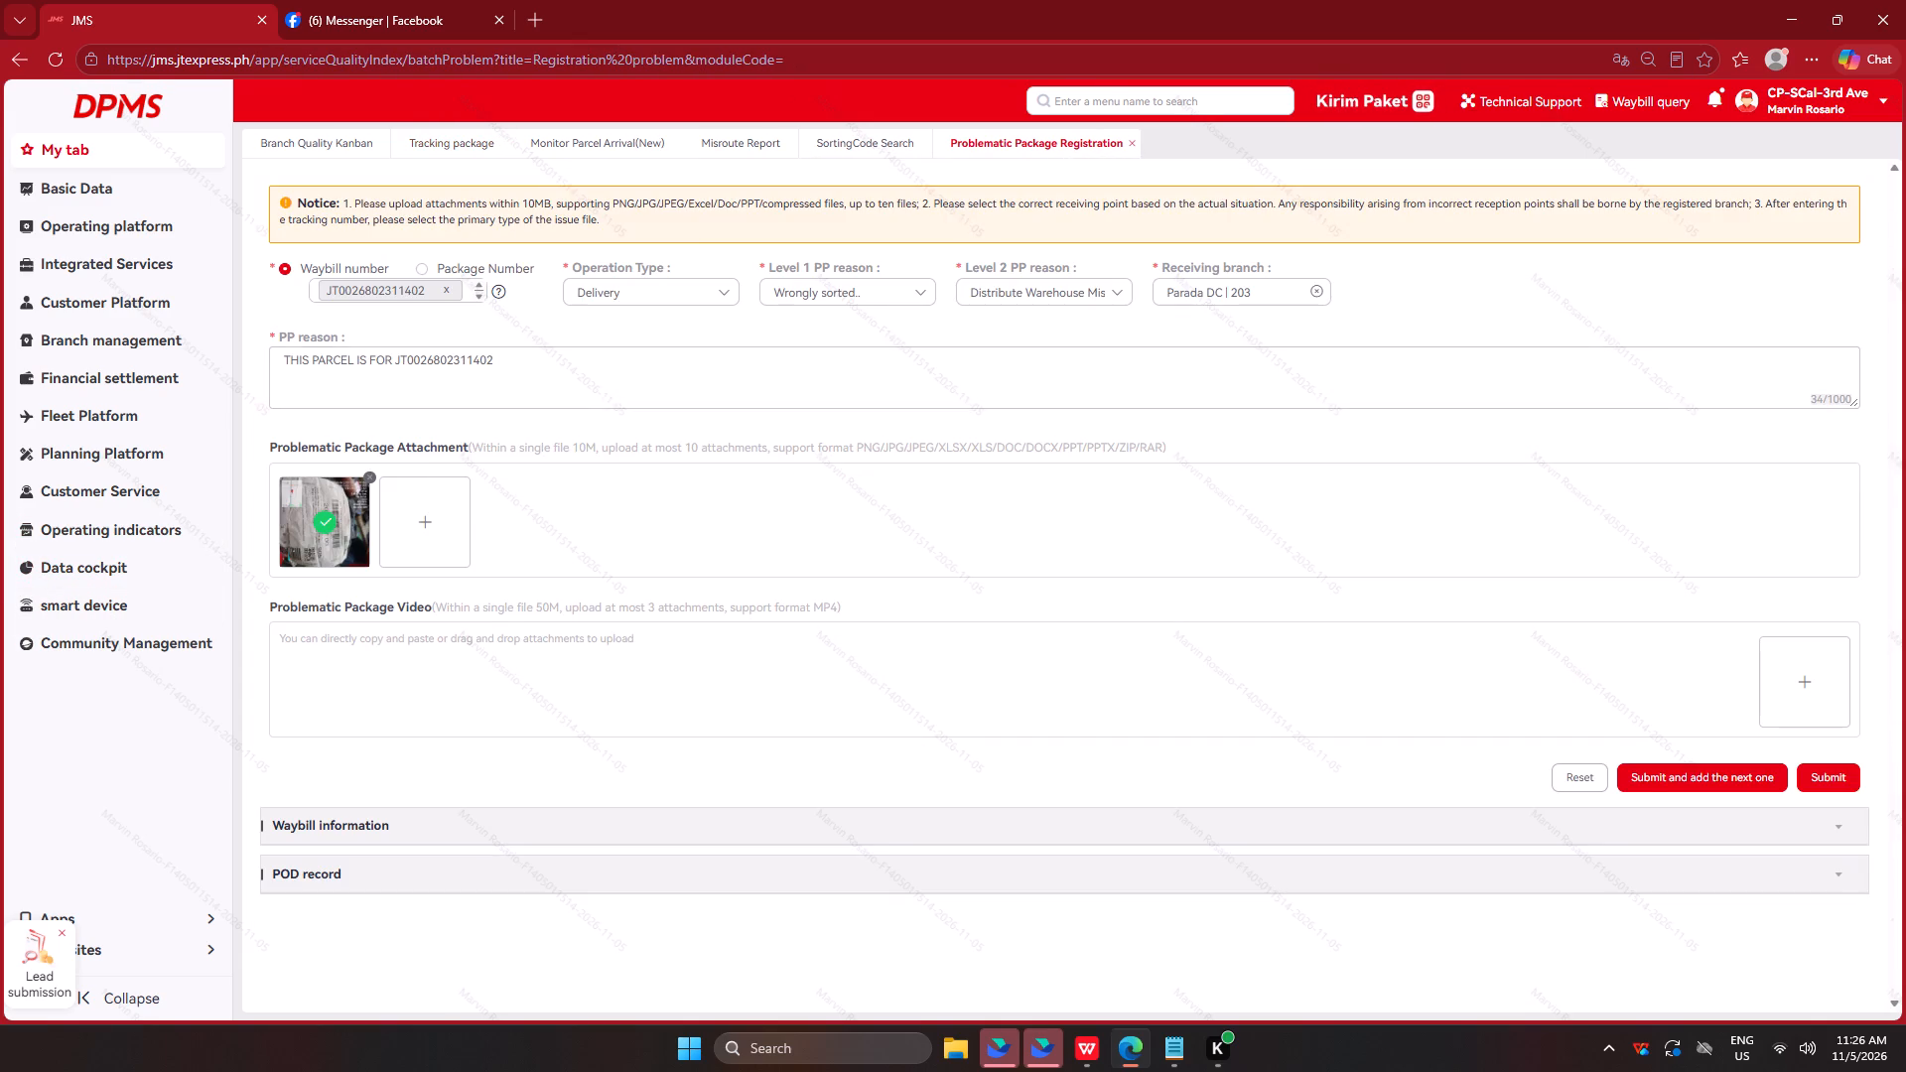
{"action": "left_click_drag", "start_coordinate": [537, 363], "coordinate": [397, 362]}
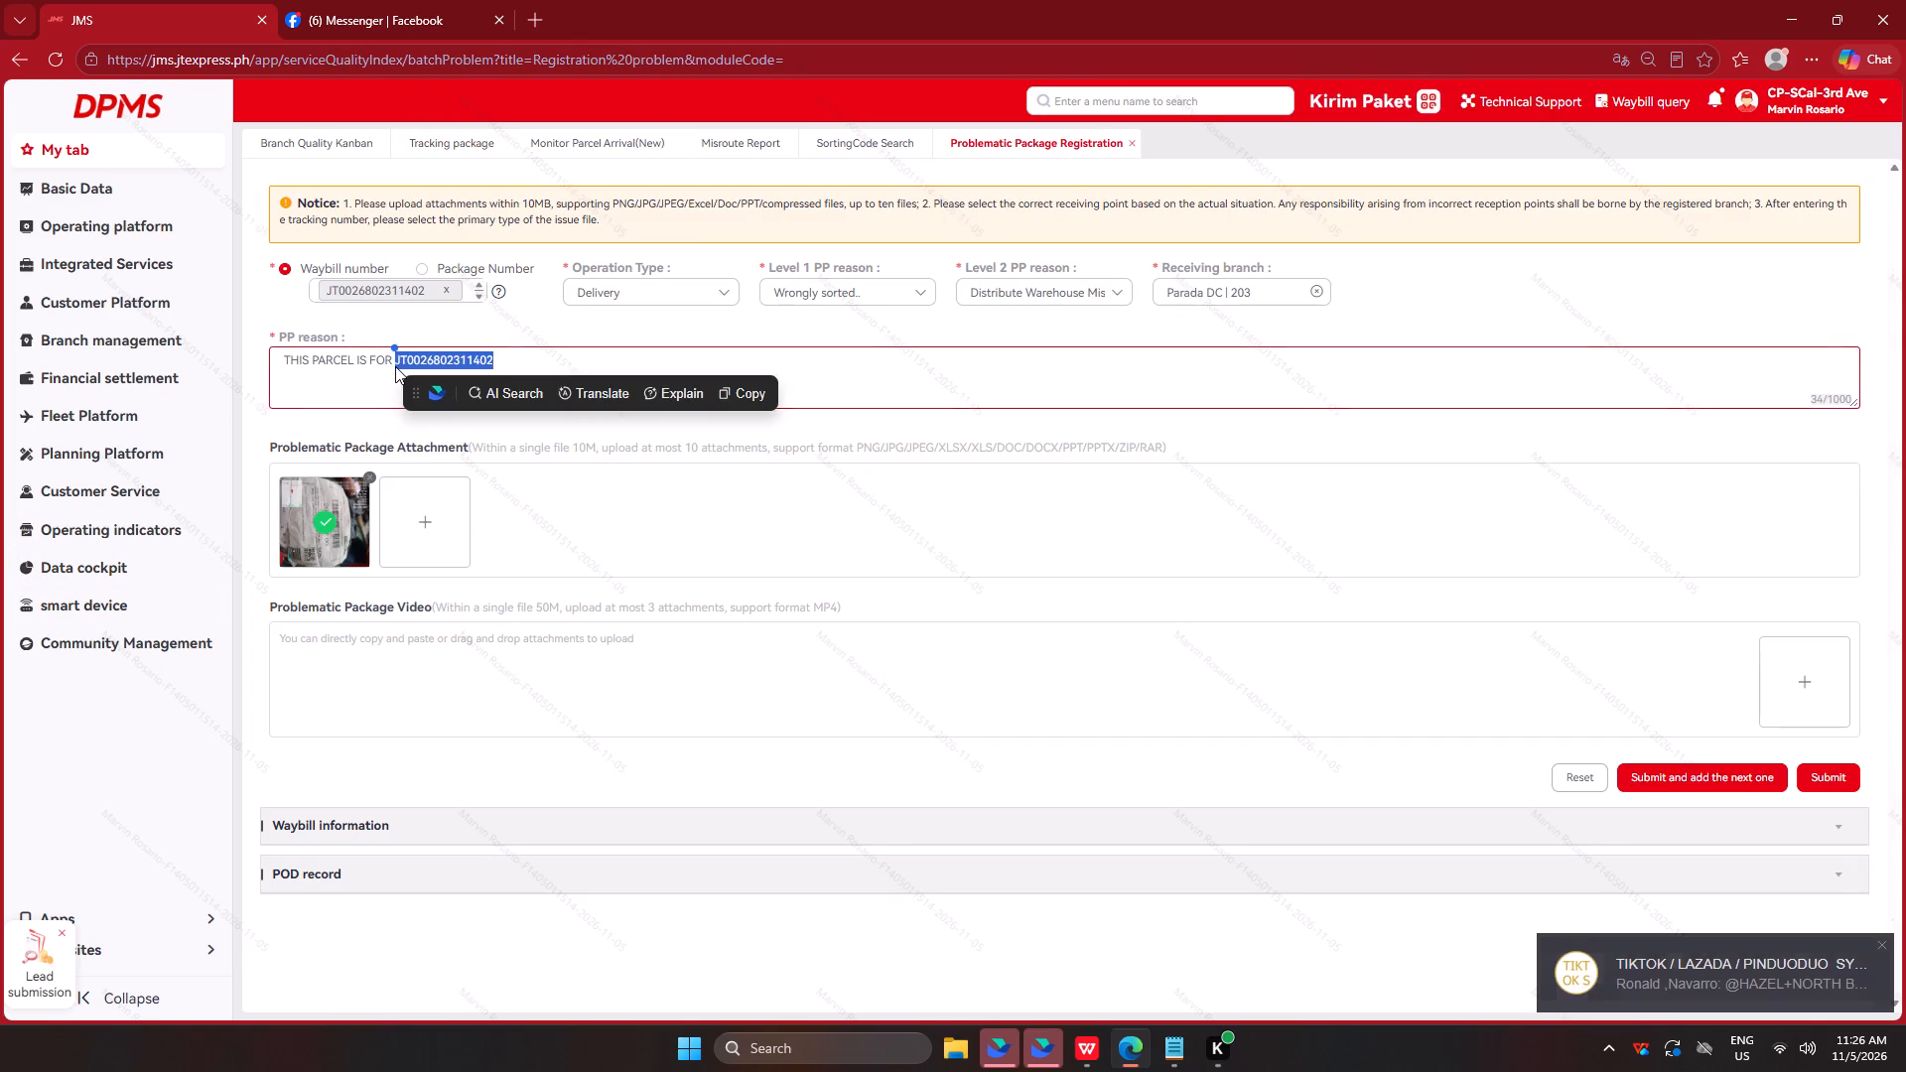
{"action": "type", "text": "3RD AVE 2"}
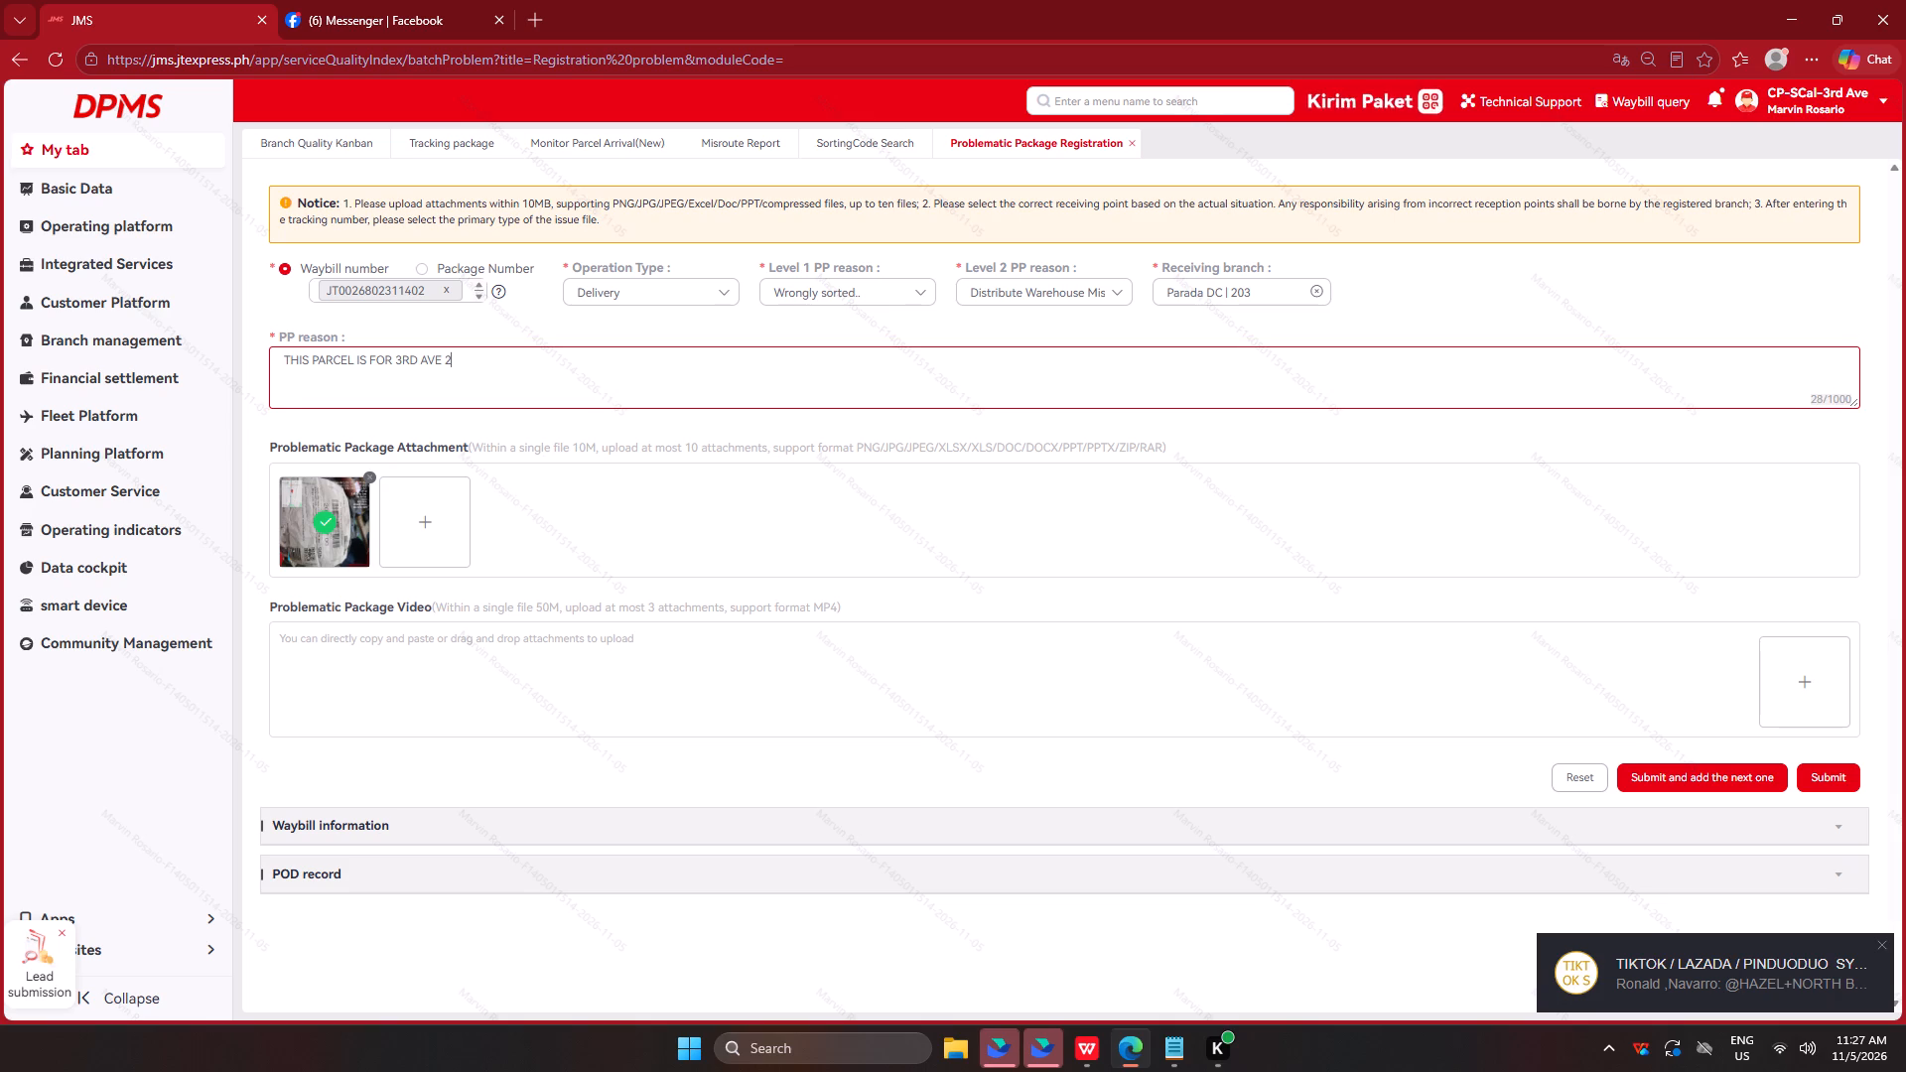
Review the attached parcel photo, close it, and submit the problematic package registration, continuing with a blank form for the next parcel.
{"action": "left_click", "coordinate": [313, 545]}
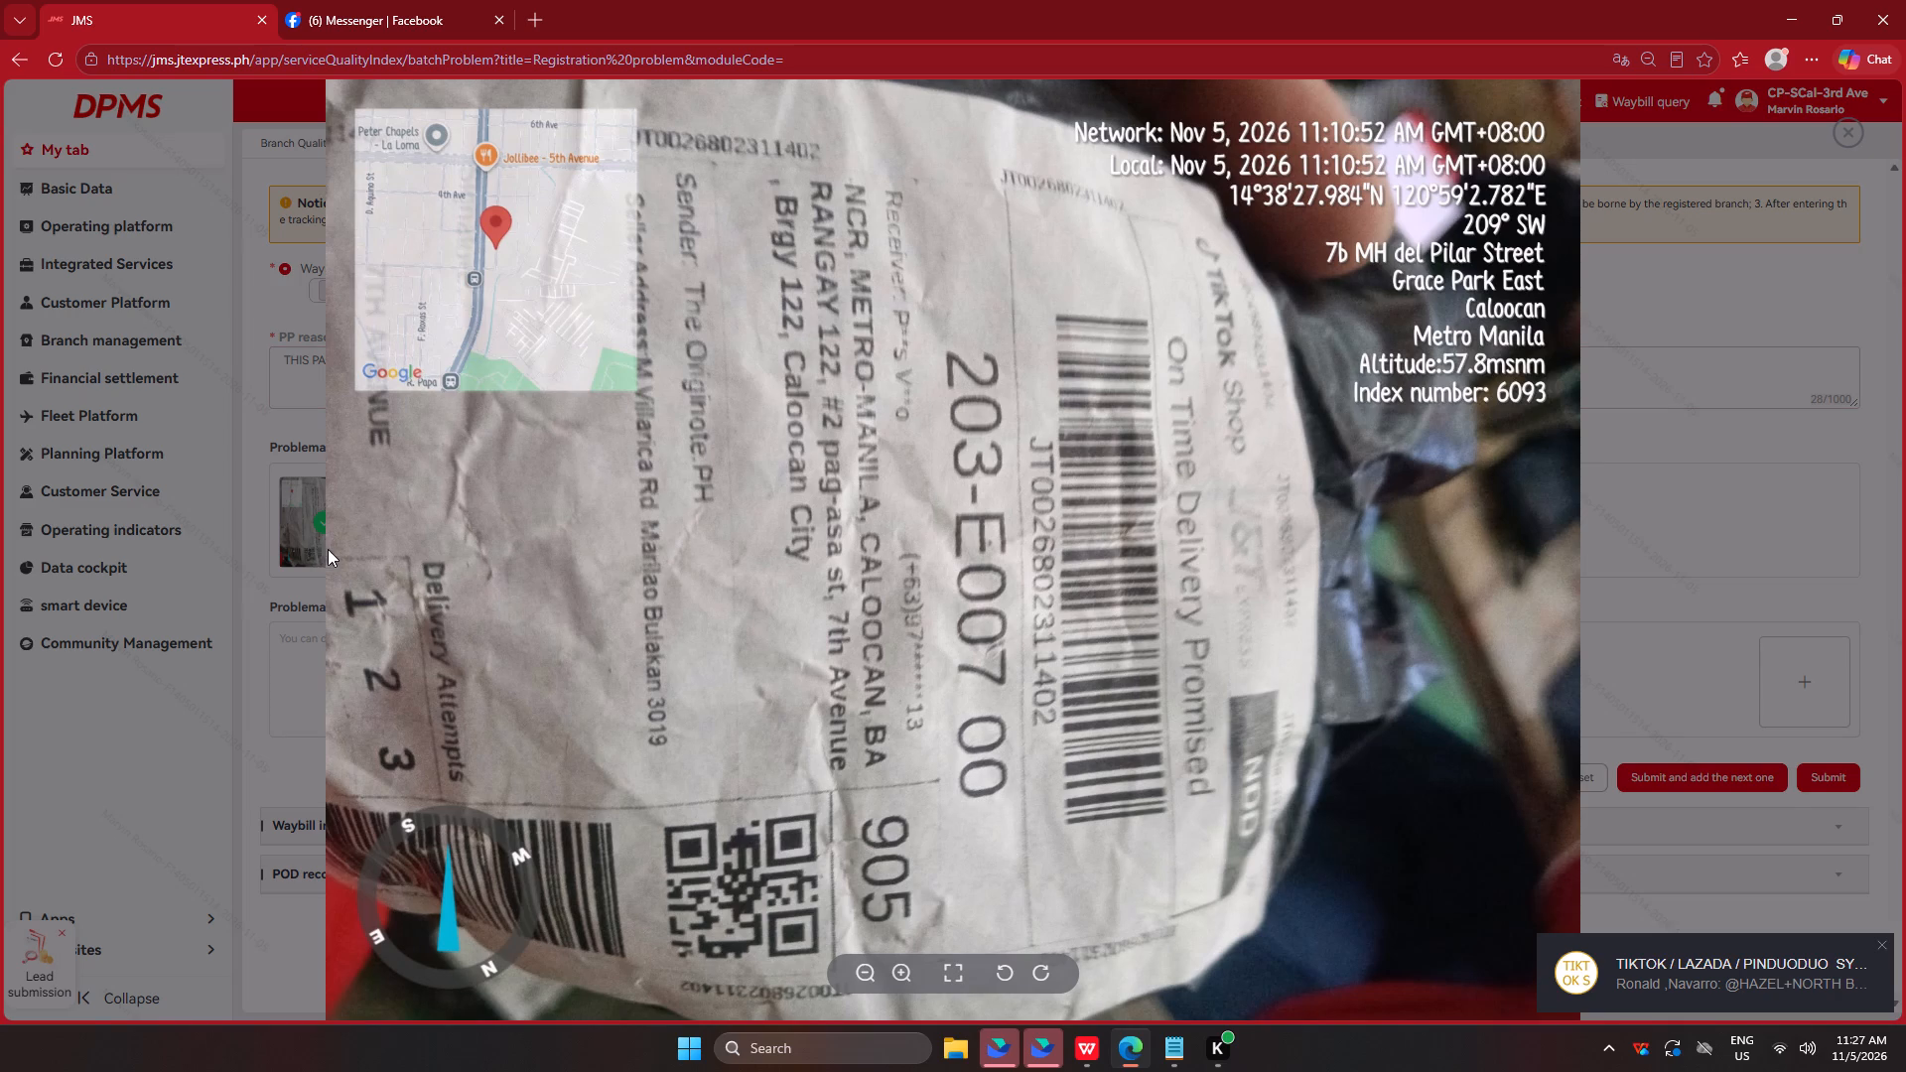
{"action": "left_click", "coordinate": [1723, 598]}
{"action": "left_click", "coordinate": [1703, 784]}
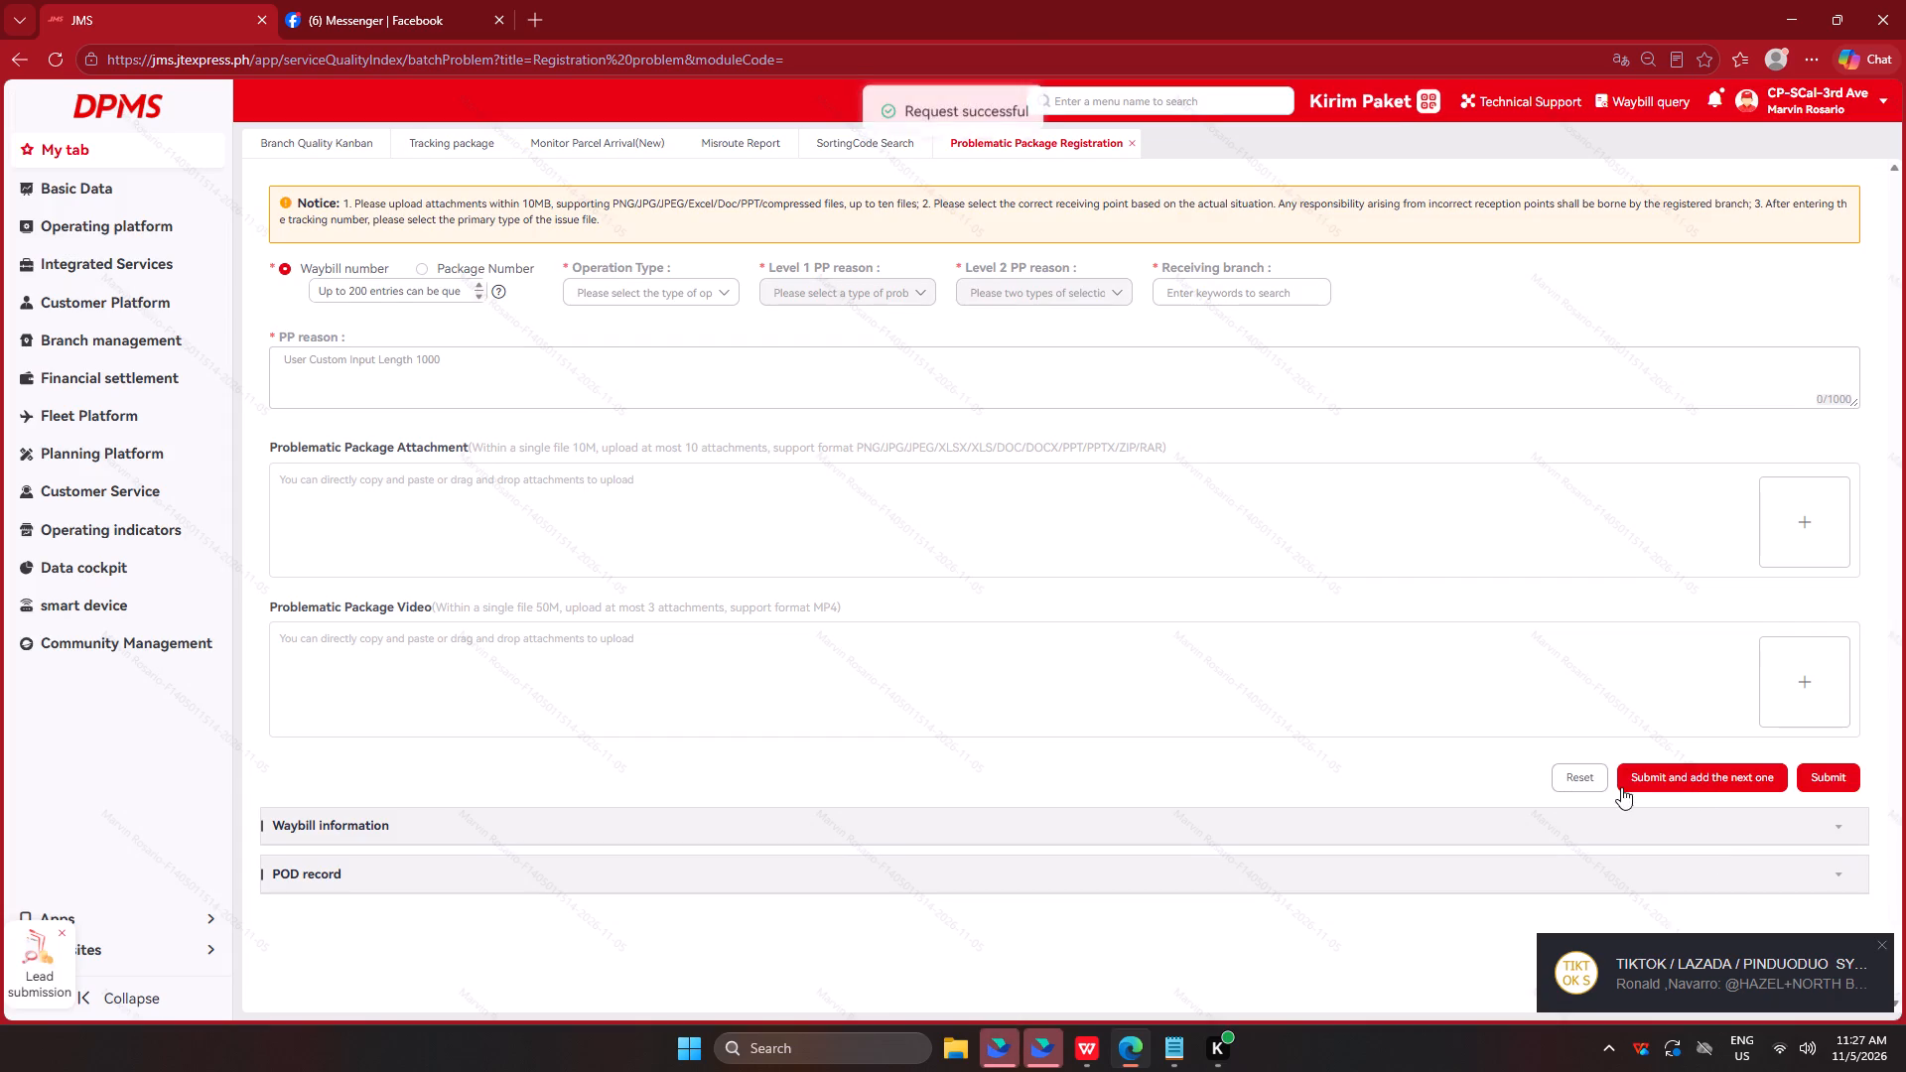
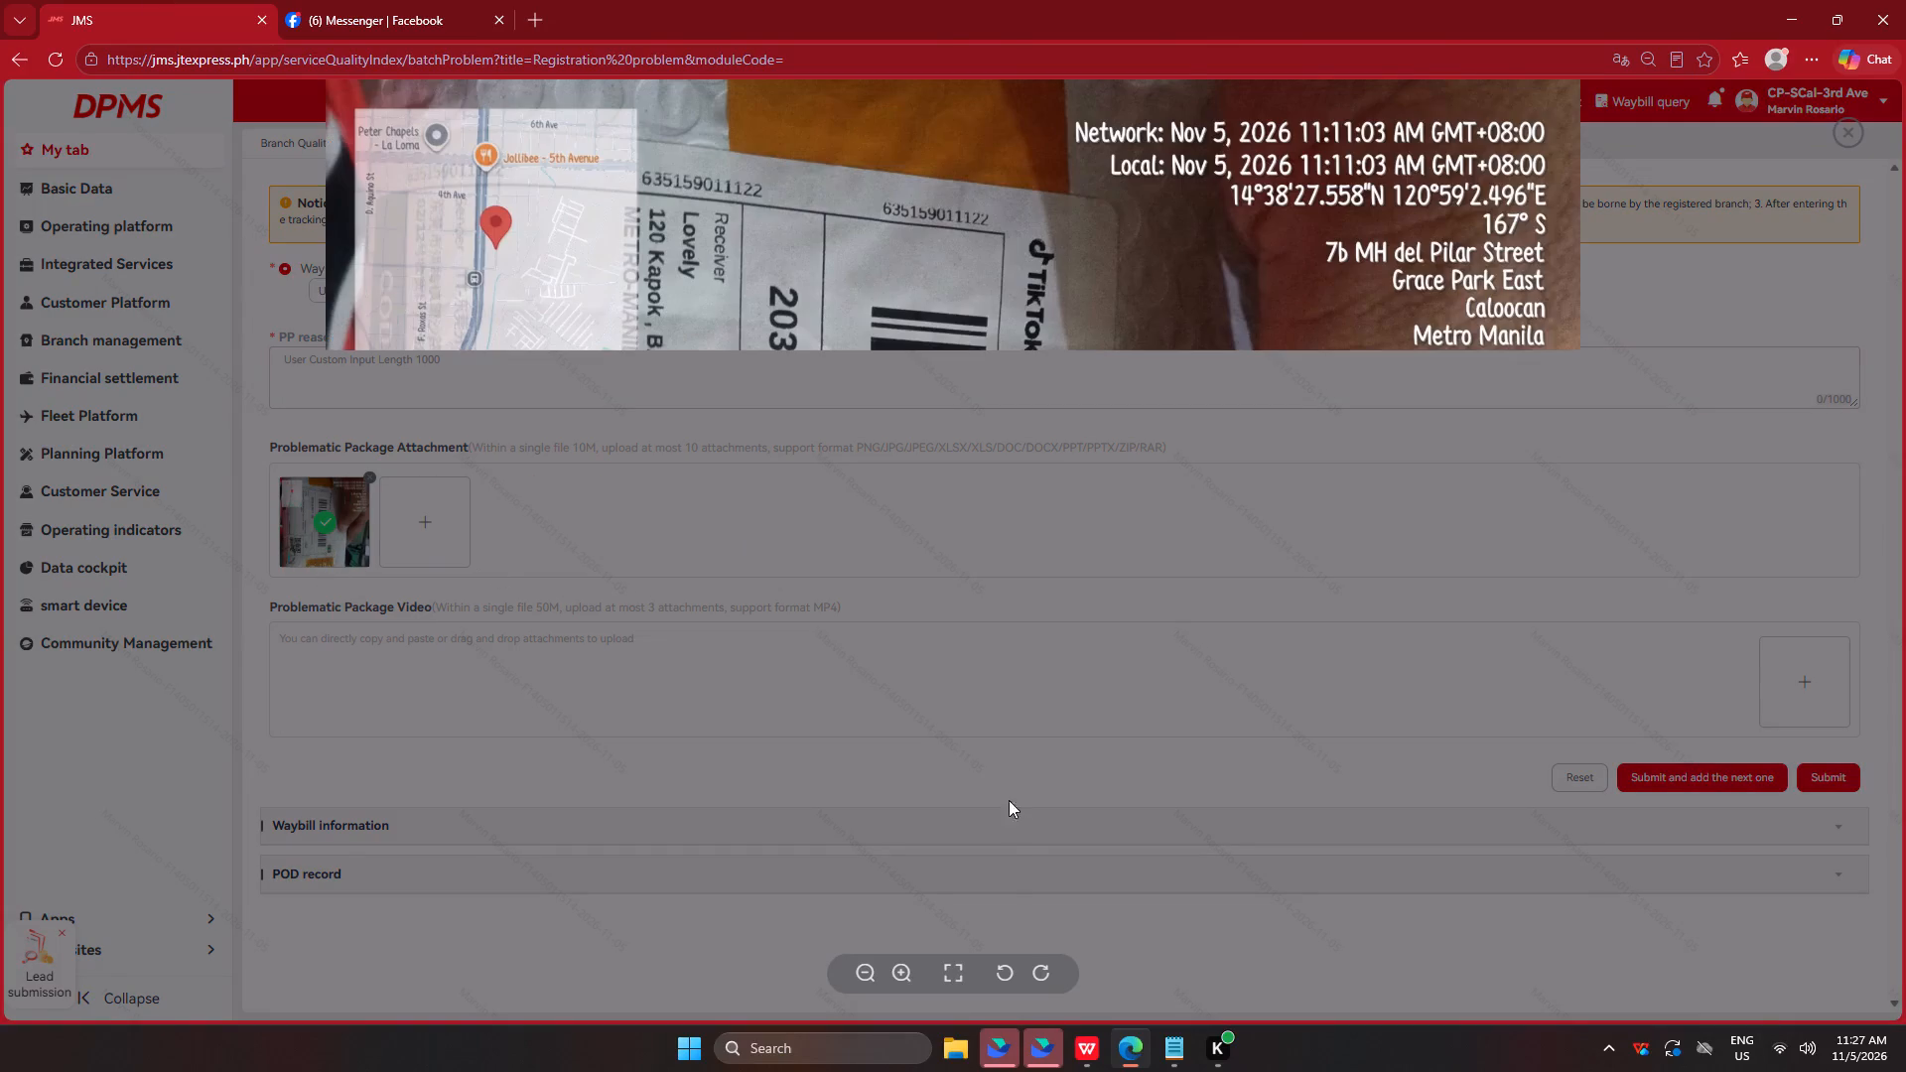
Rotate the attached parcel photo upright, capture the waybill number under the barcode, copy it as text and close the photo.
{"action": "left_click", "coordinate": [1008, 967]}
{"action": "key", "text": "ctrl+shift+a"}
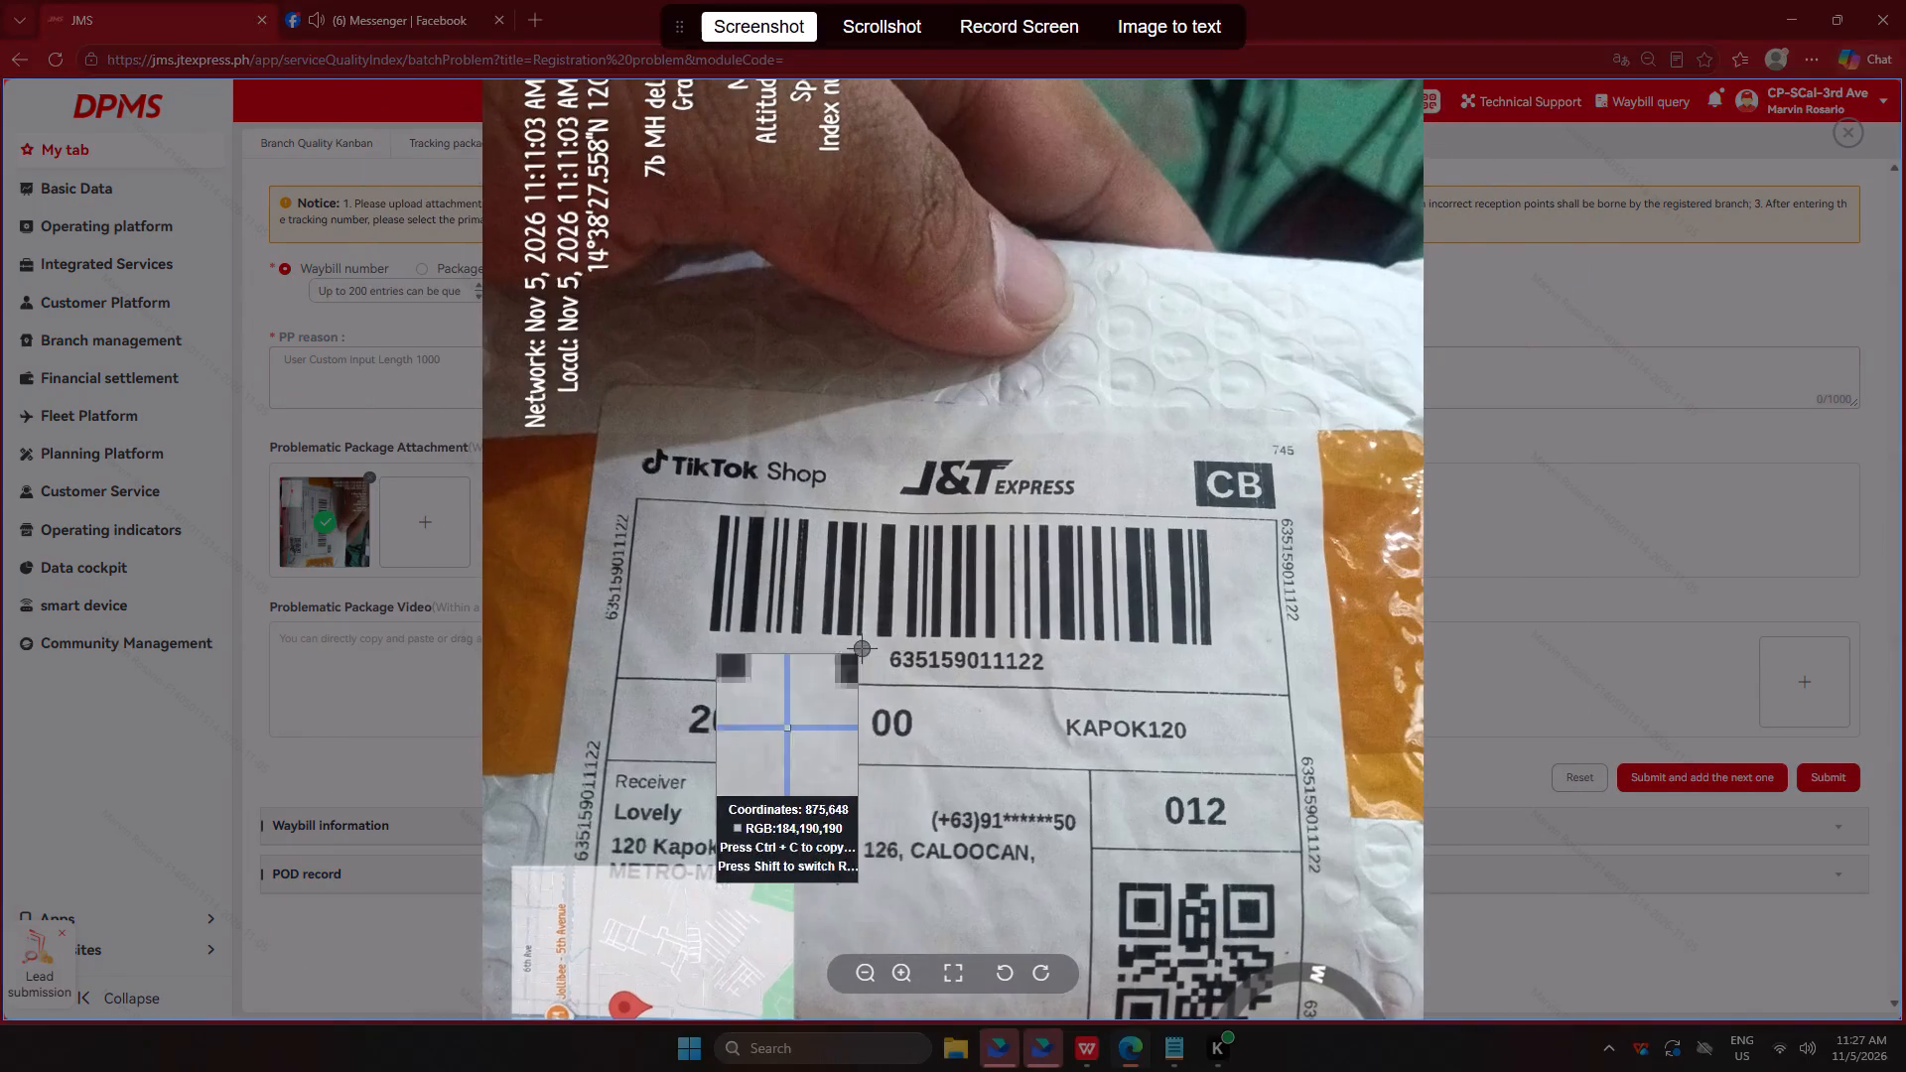
{"action": "left_click_drag", "start_coordinate": [857, 650], "coordinate": [1102, 702]}
{"action": "left_click_drag", "start_coordinate": [1065, 691], "coordinate": [1063, 682]}
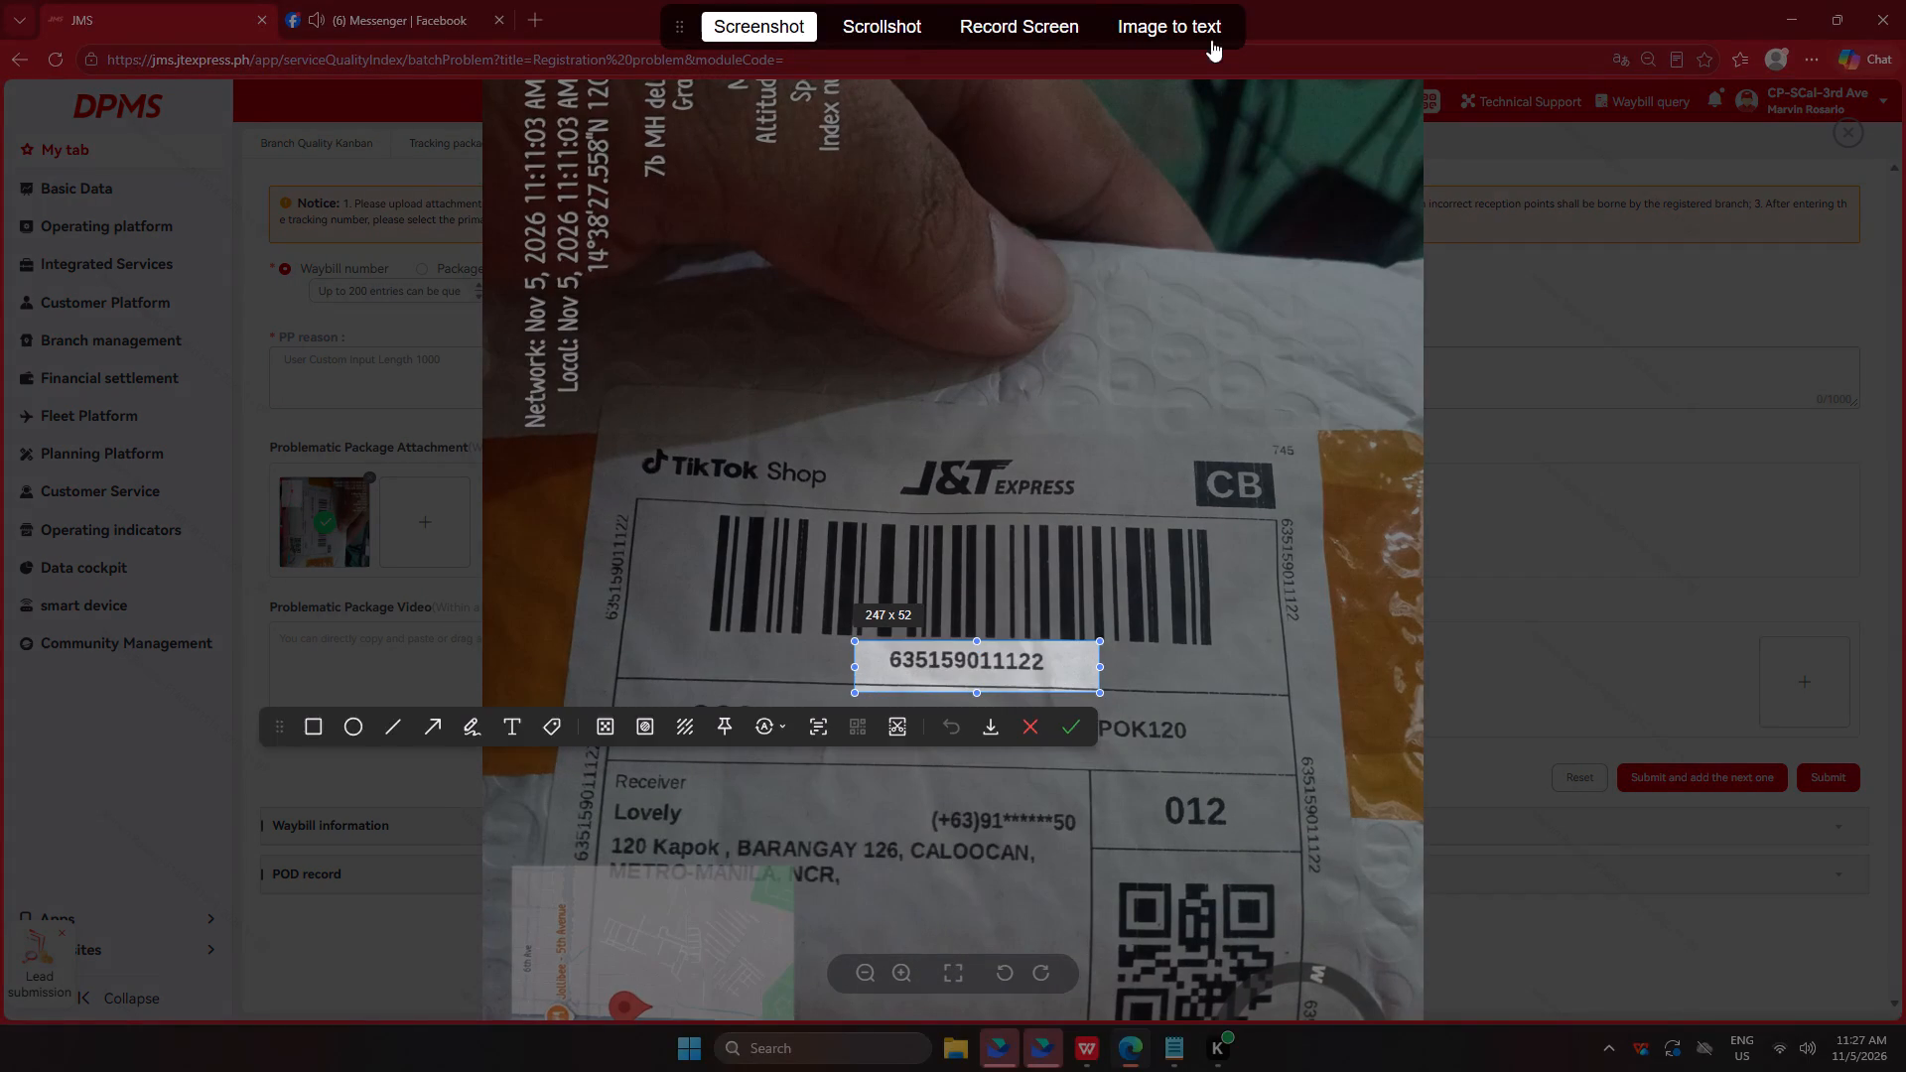
{"action": "left_click", "coordinate": [1198, 31]}
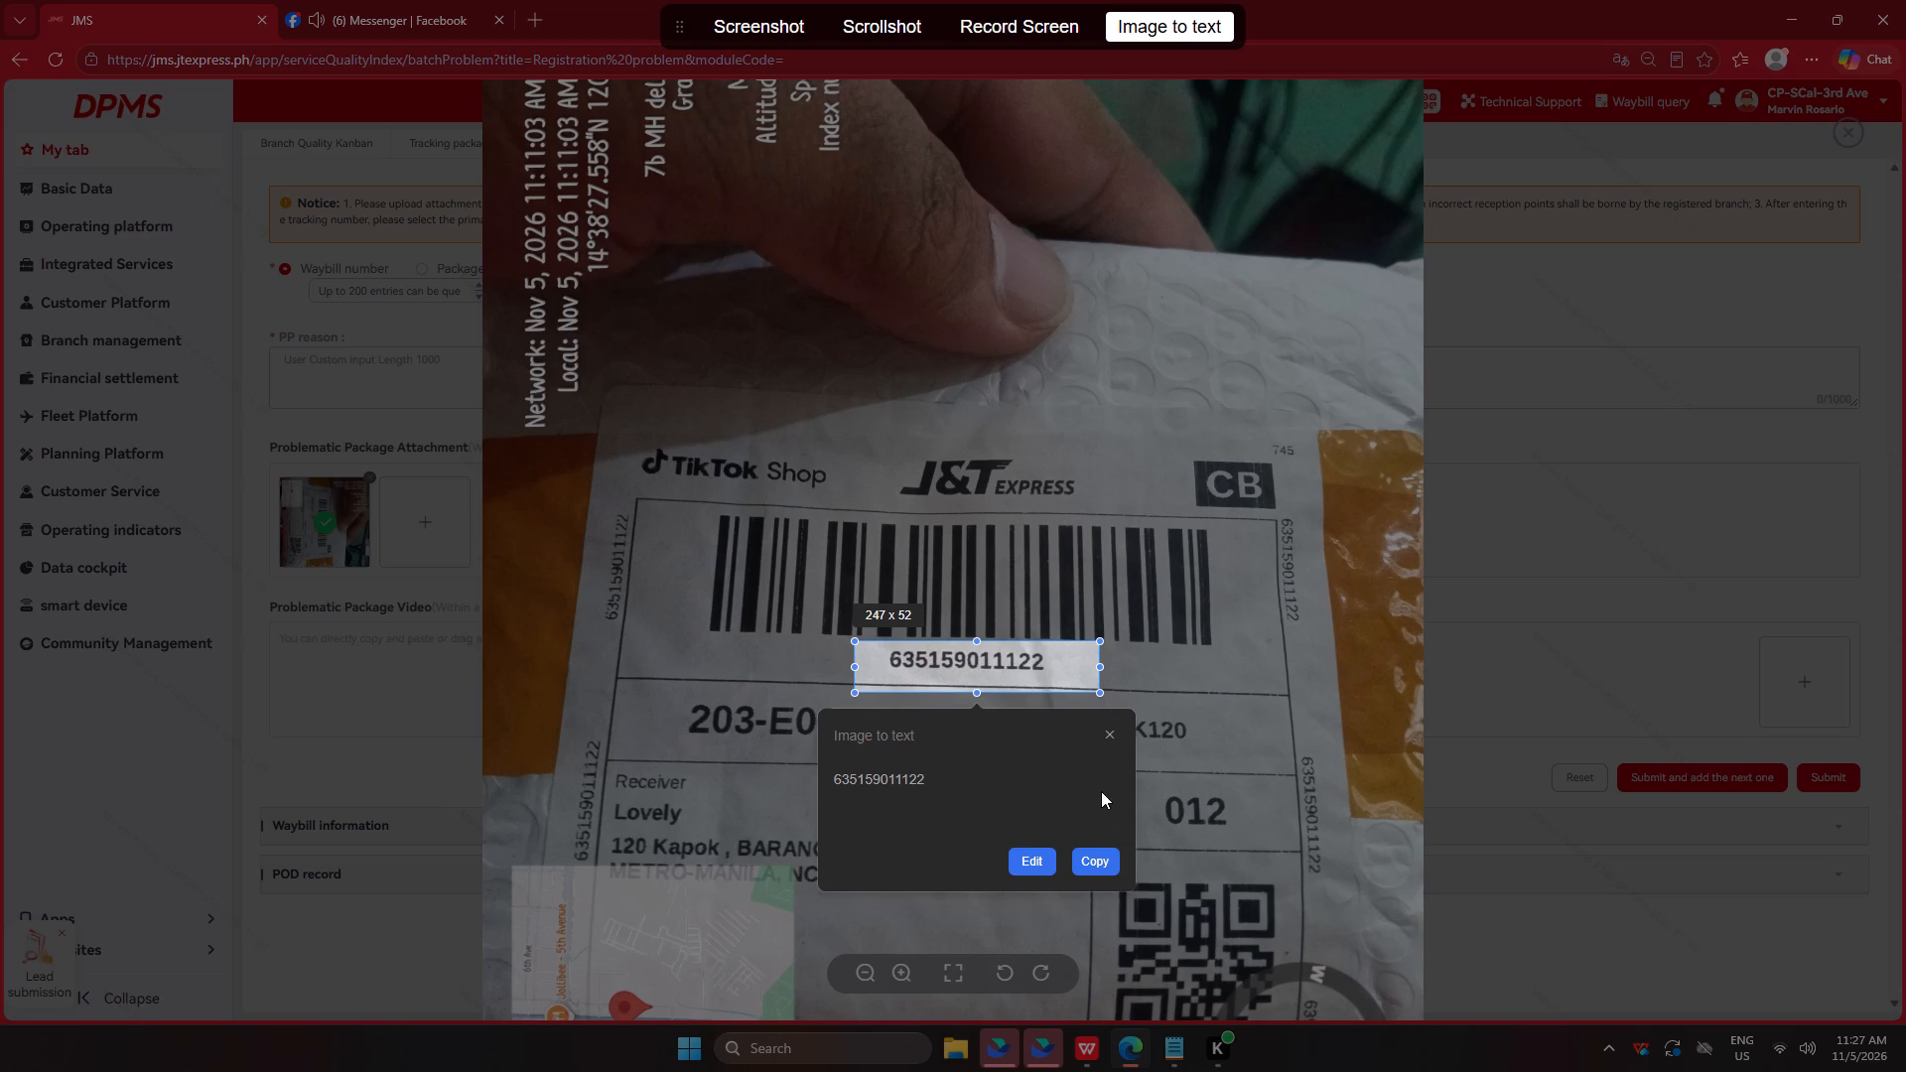
{"action": "left_click", "coordinate": [1093, 855]}
{"action": "left_click", "coordinate": [1522, 596]}
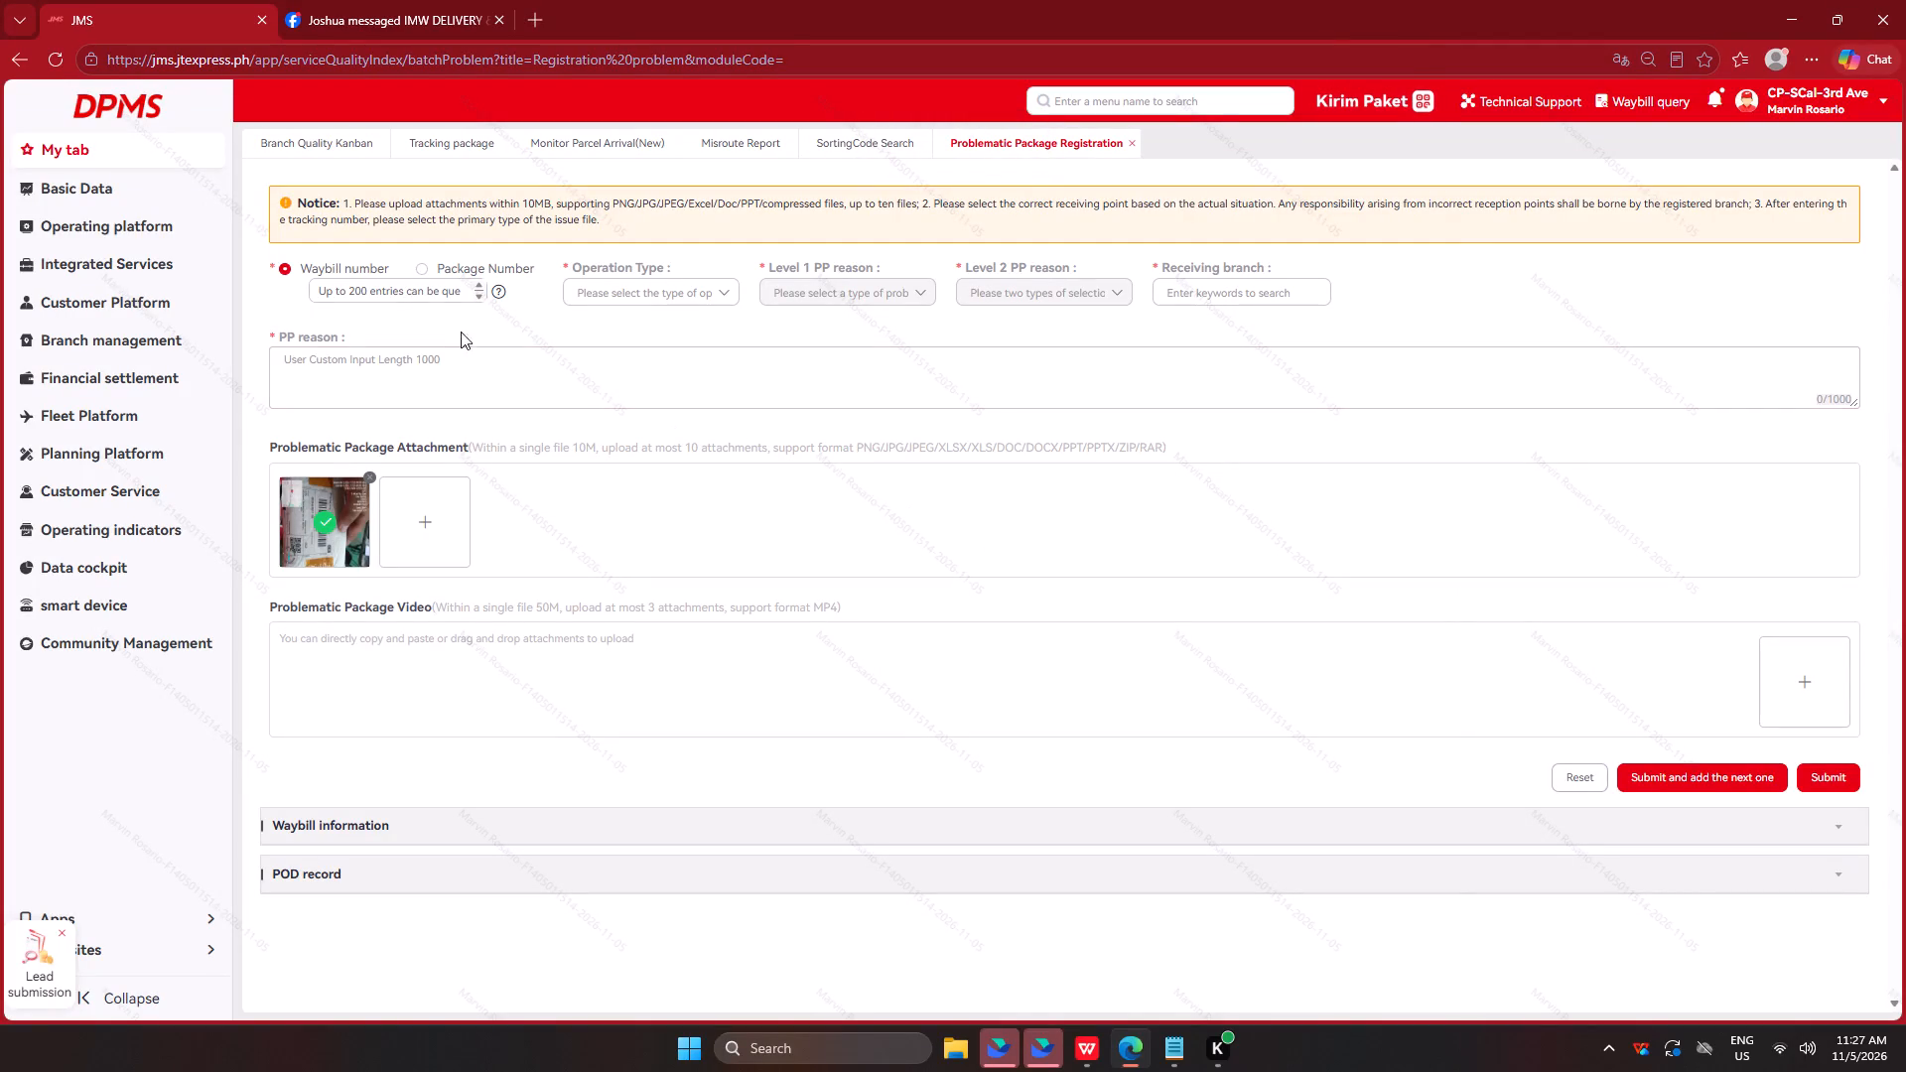
{"action": "left_click", "coordinate": [418, 292]}
{"action": "key", "text": "ctrl+v"}
{"action": "left_click", "coordinate": [711, 343]}
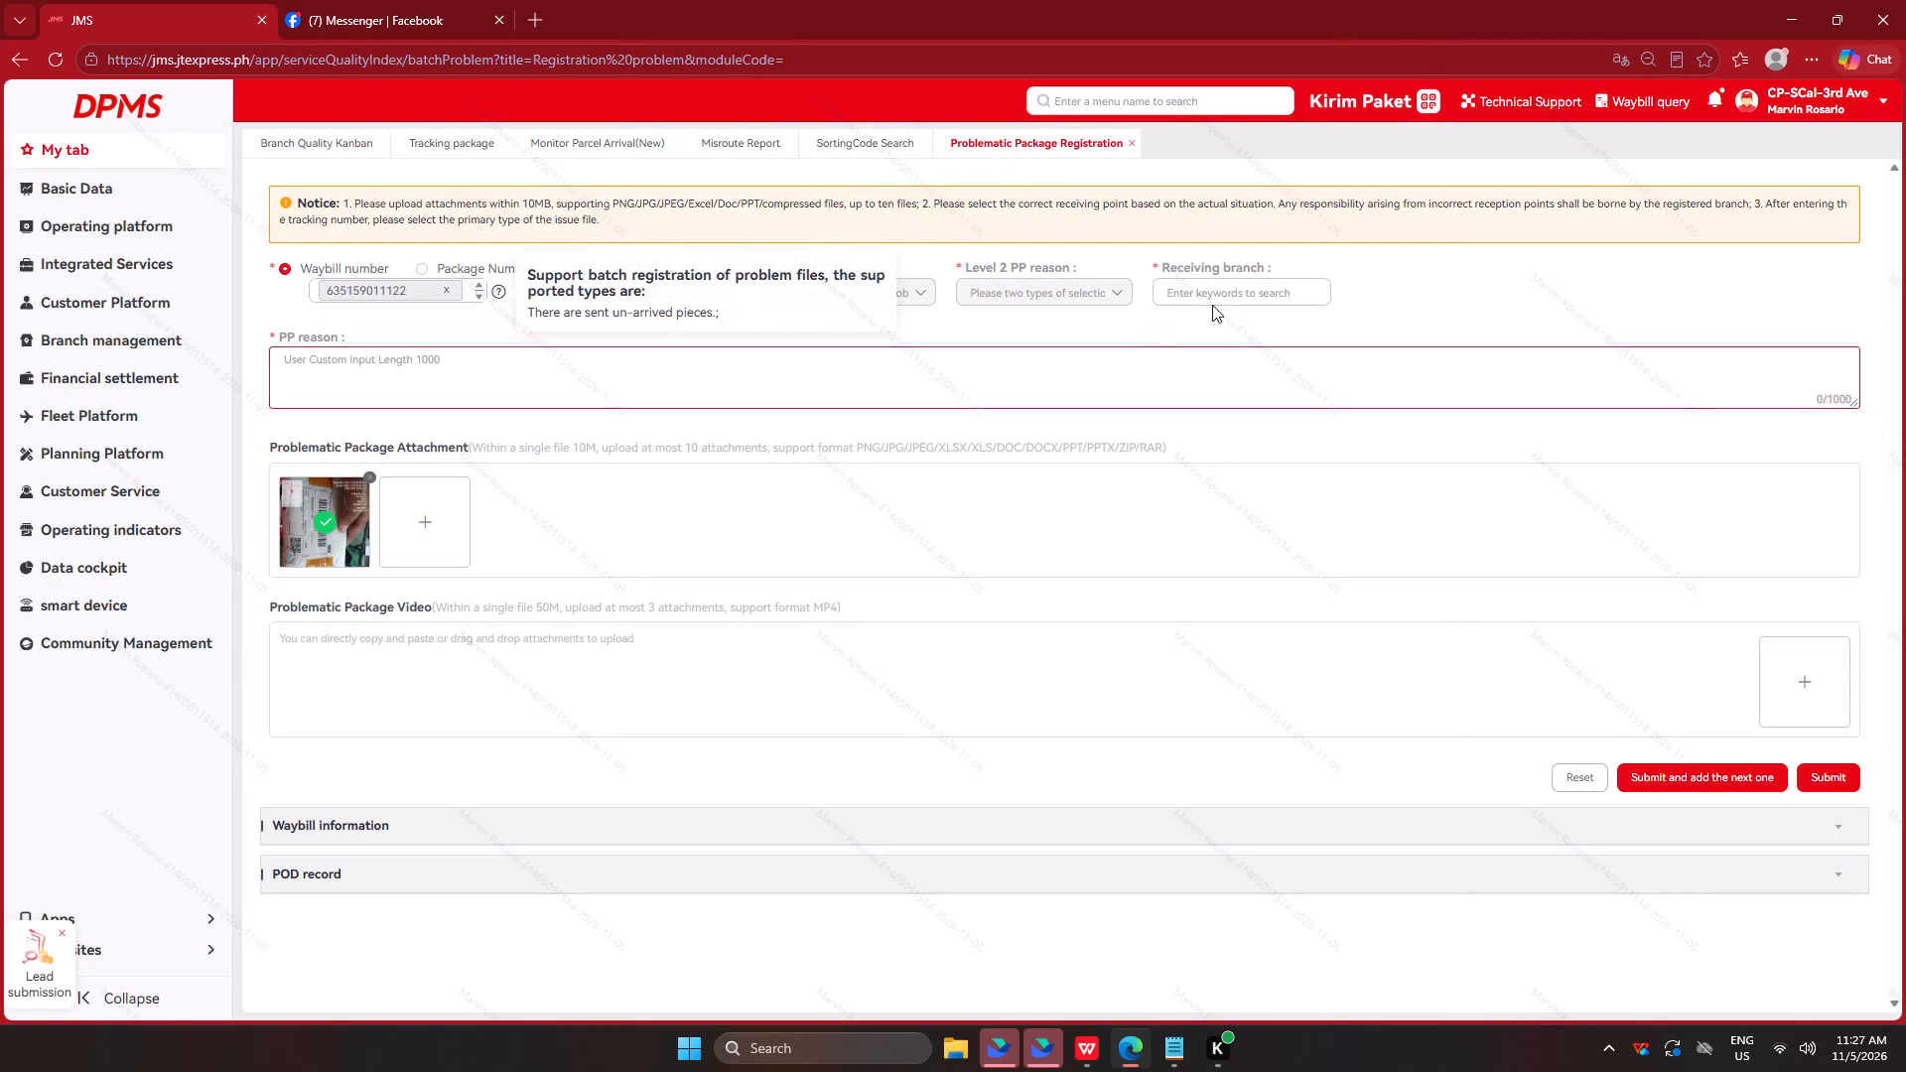
Classify the problem as operation type Delivery, Level 1 PP reason Wrongly sorted, and Level 2 PP reason Distribute Warehouse Missplitting.
{"action": "left_click", "coordinate": [661, 297]}
{"action": "left_click", "coordinate": [620, 436]}
{"action": "left_click", "coordinate": [831, 288]}
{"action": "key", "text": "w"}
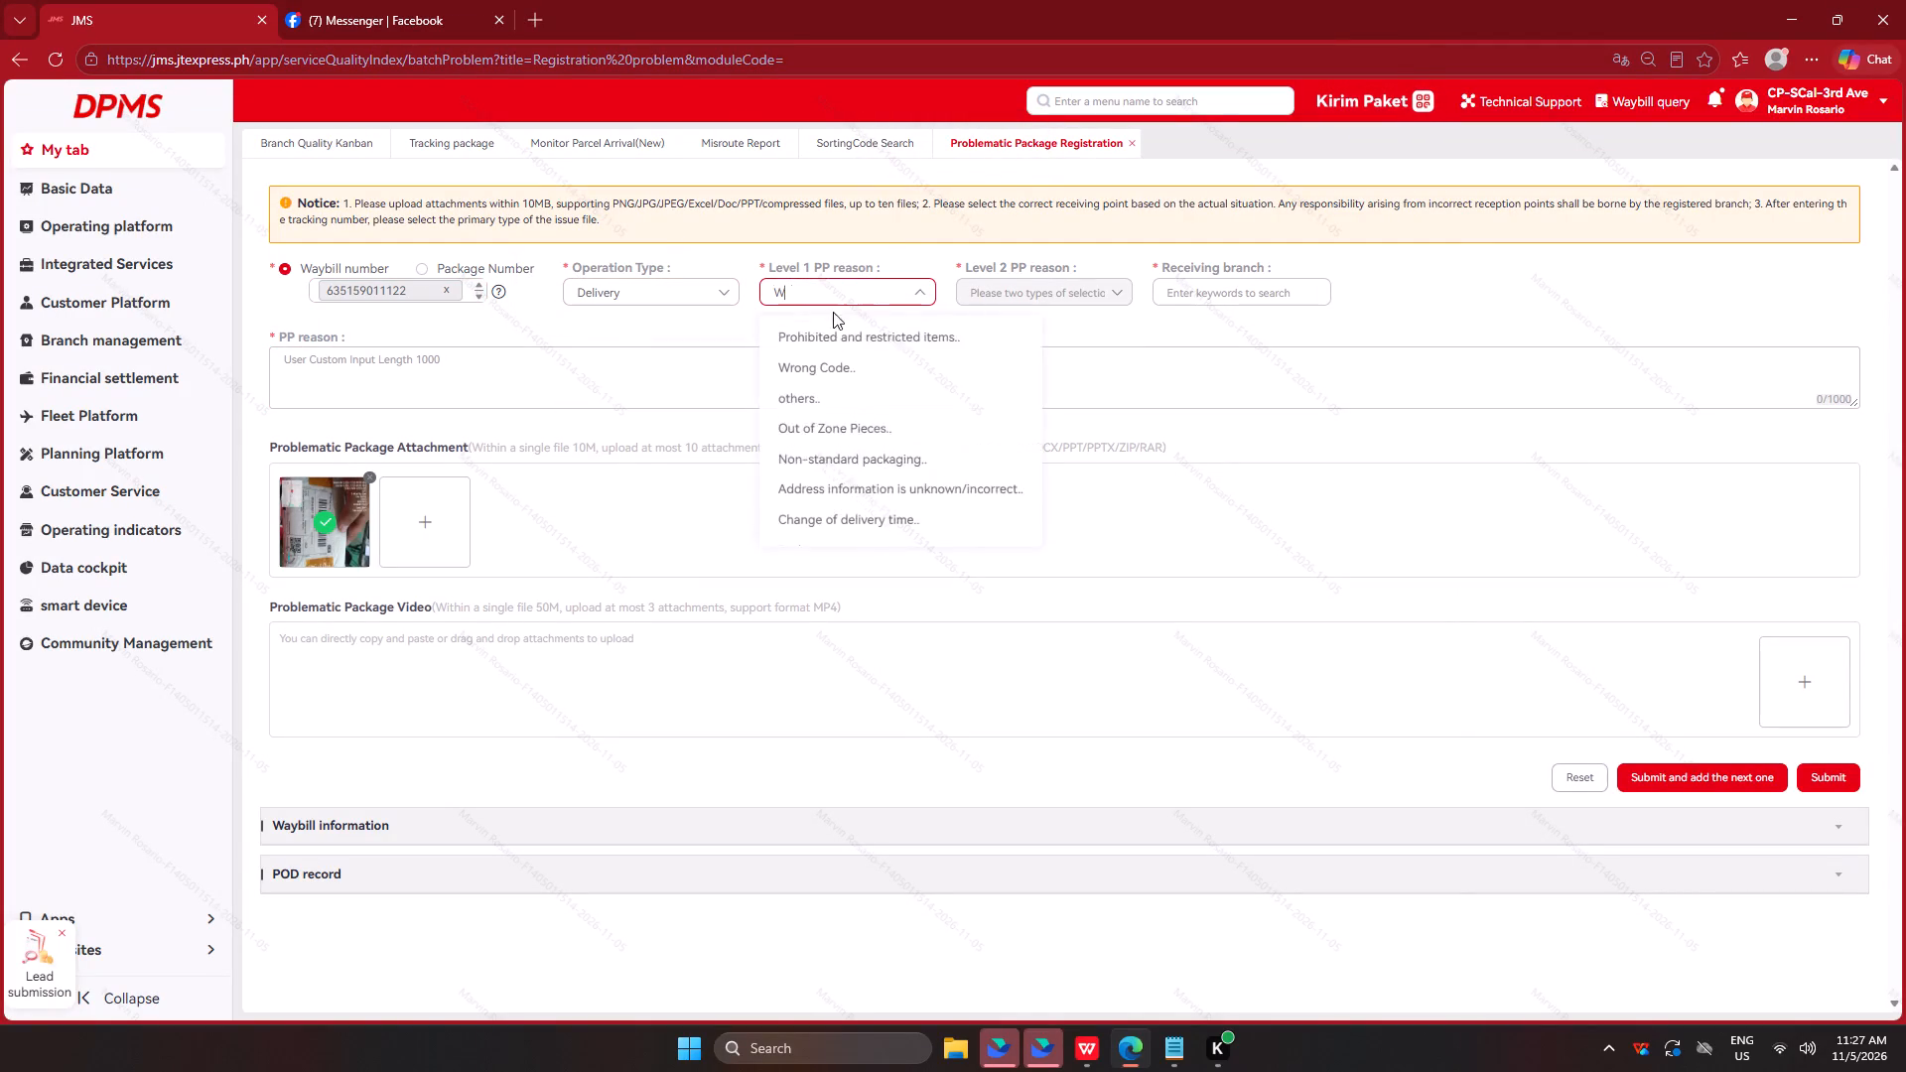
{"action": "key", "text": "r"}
{"action": "left_click", "coordinate": [841, 377]}
{"action": "left_click", "coordinate": [1031, 269]}
{"action": "left_click", "coordinate": [1031, 309]}
{"action": "left_click", "coordinate": [1040, 296]}
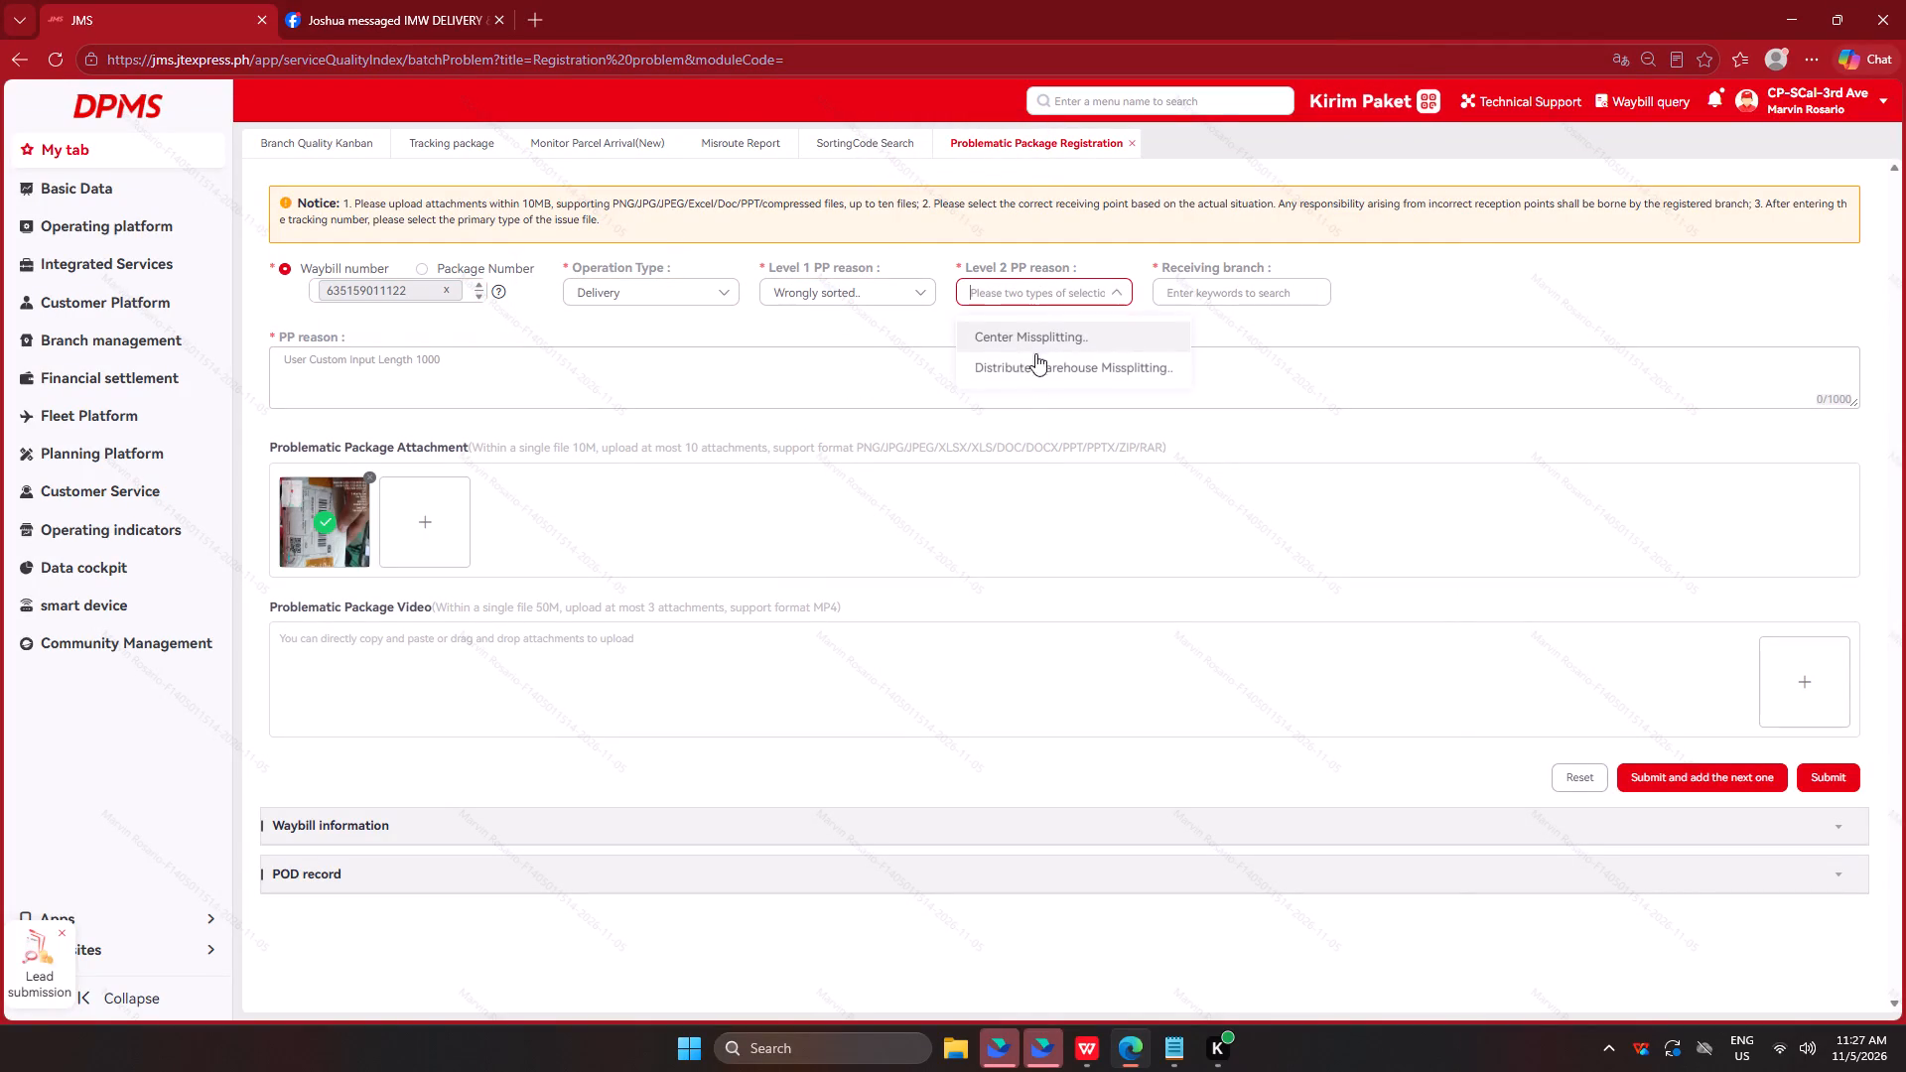
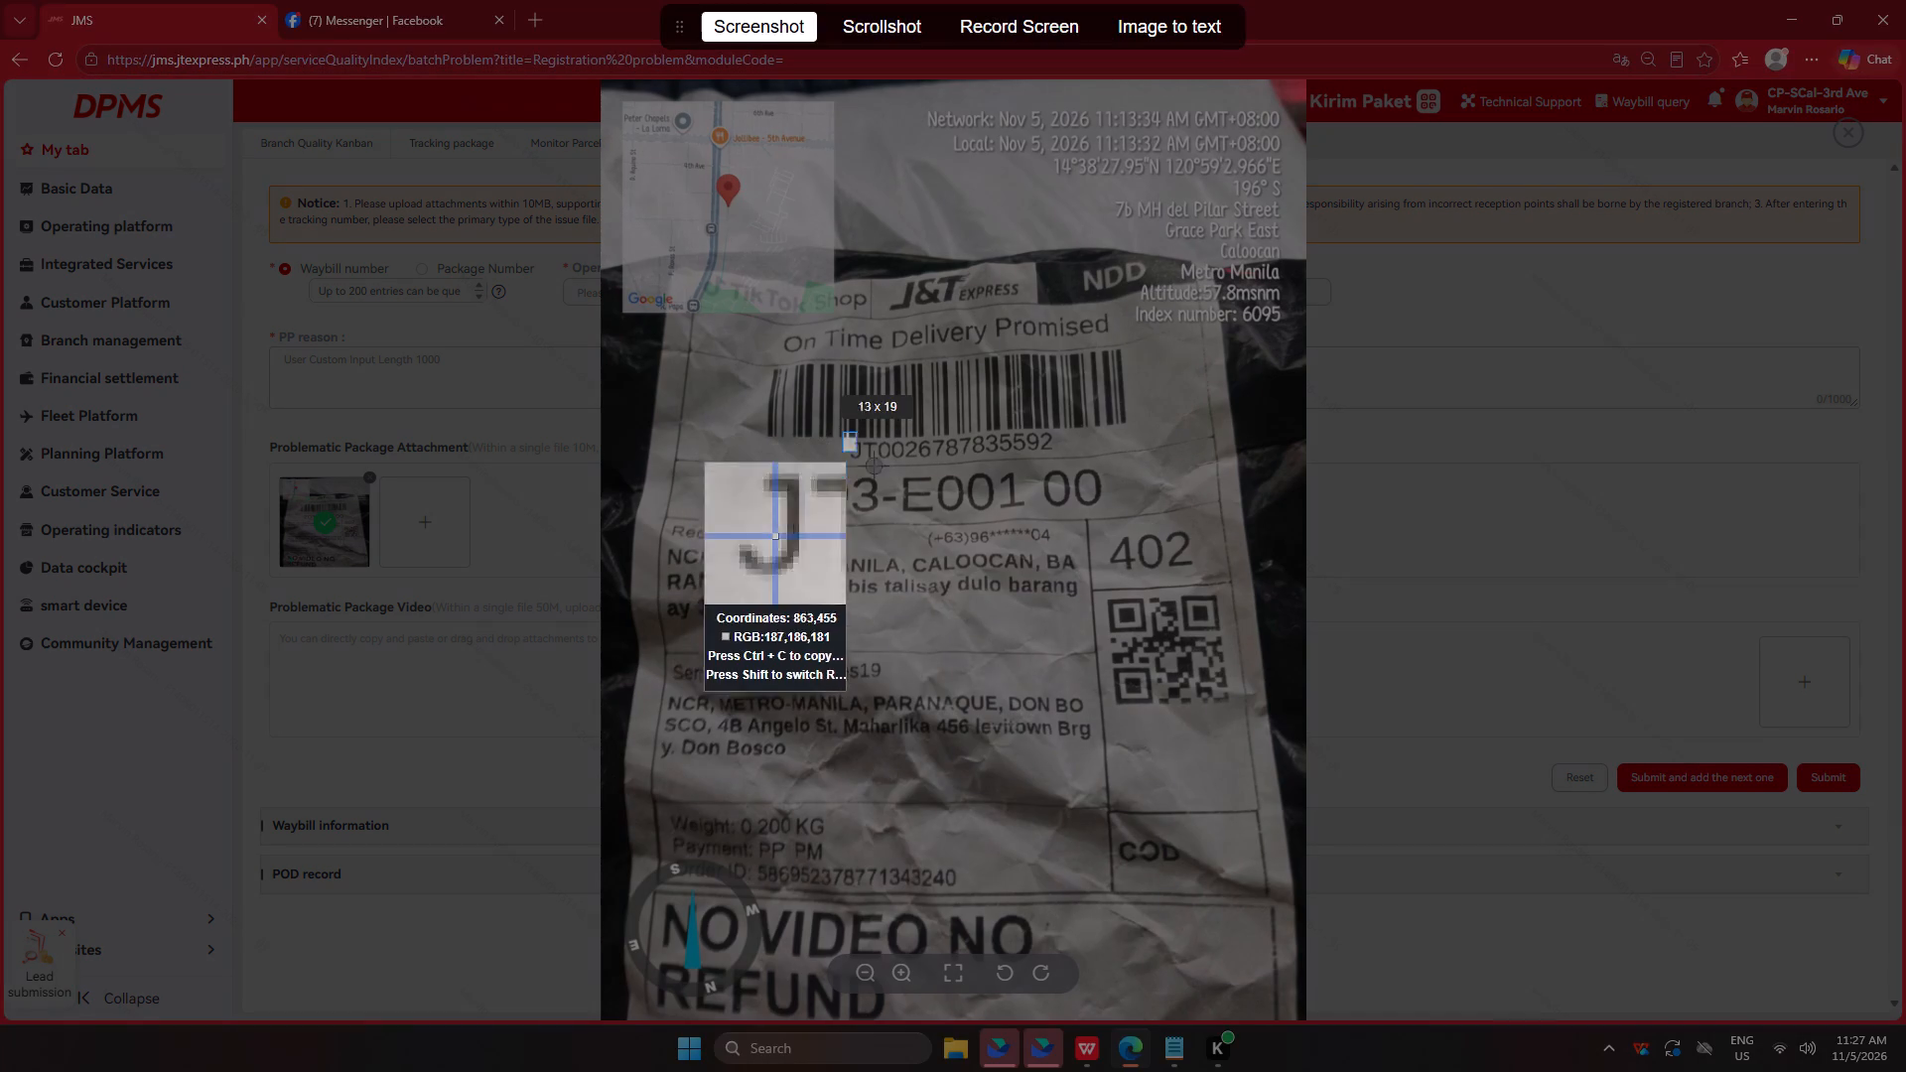
{"action": "left_click_drag", "start_coordinate": [874, 467], "coordinate": [1068, 480]}
{"action": "left_click_drag", "start_coordinate": [1025, 466], "coordinate": [1013, 463]}
{"action": "left_click", "coordinate": [1191, 21]}
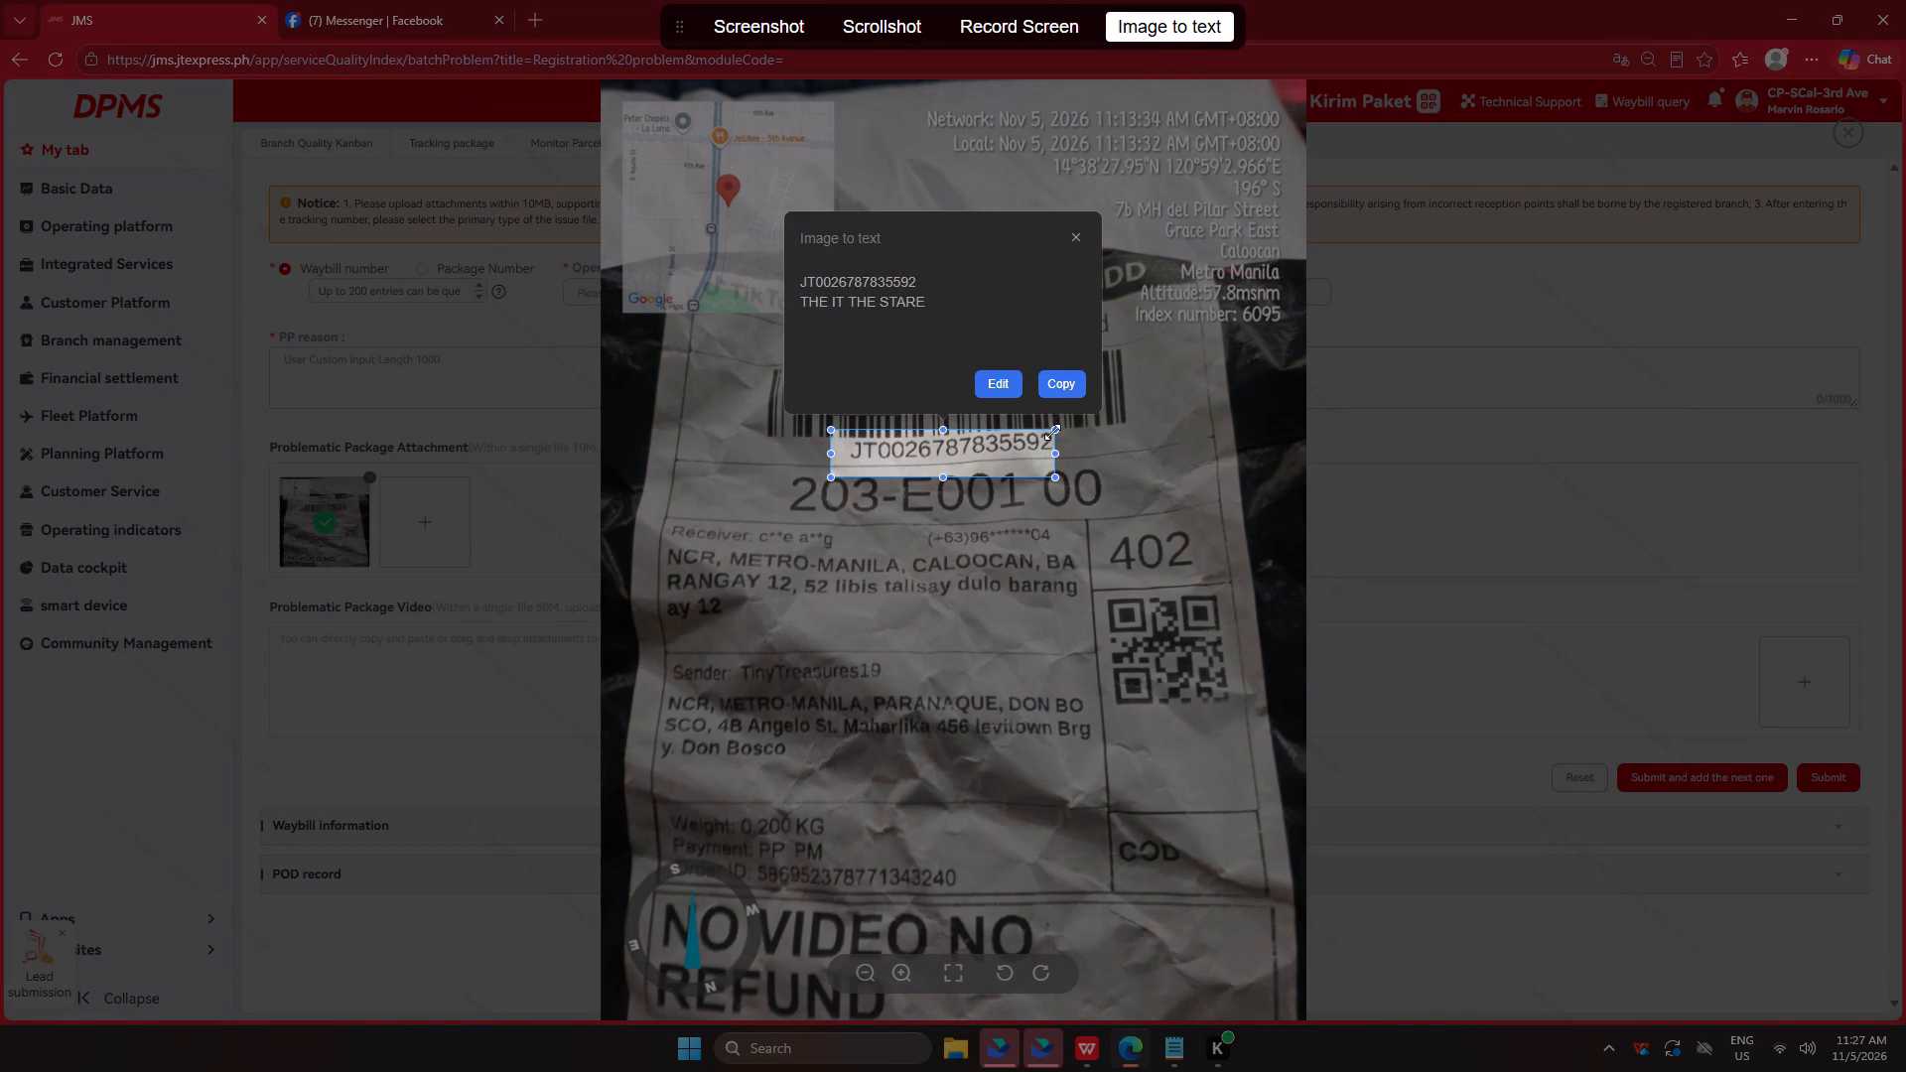
{"action": "left_click", "coordinate": [1004, 386]}
{"action": "left_click_drag", "start_coordinate": [968, 315], "coordinate": [534, 315]}
{"action": "key", "text": "BackSpace"}
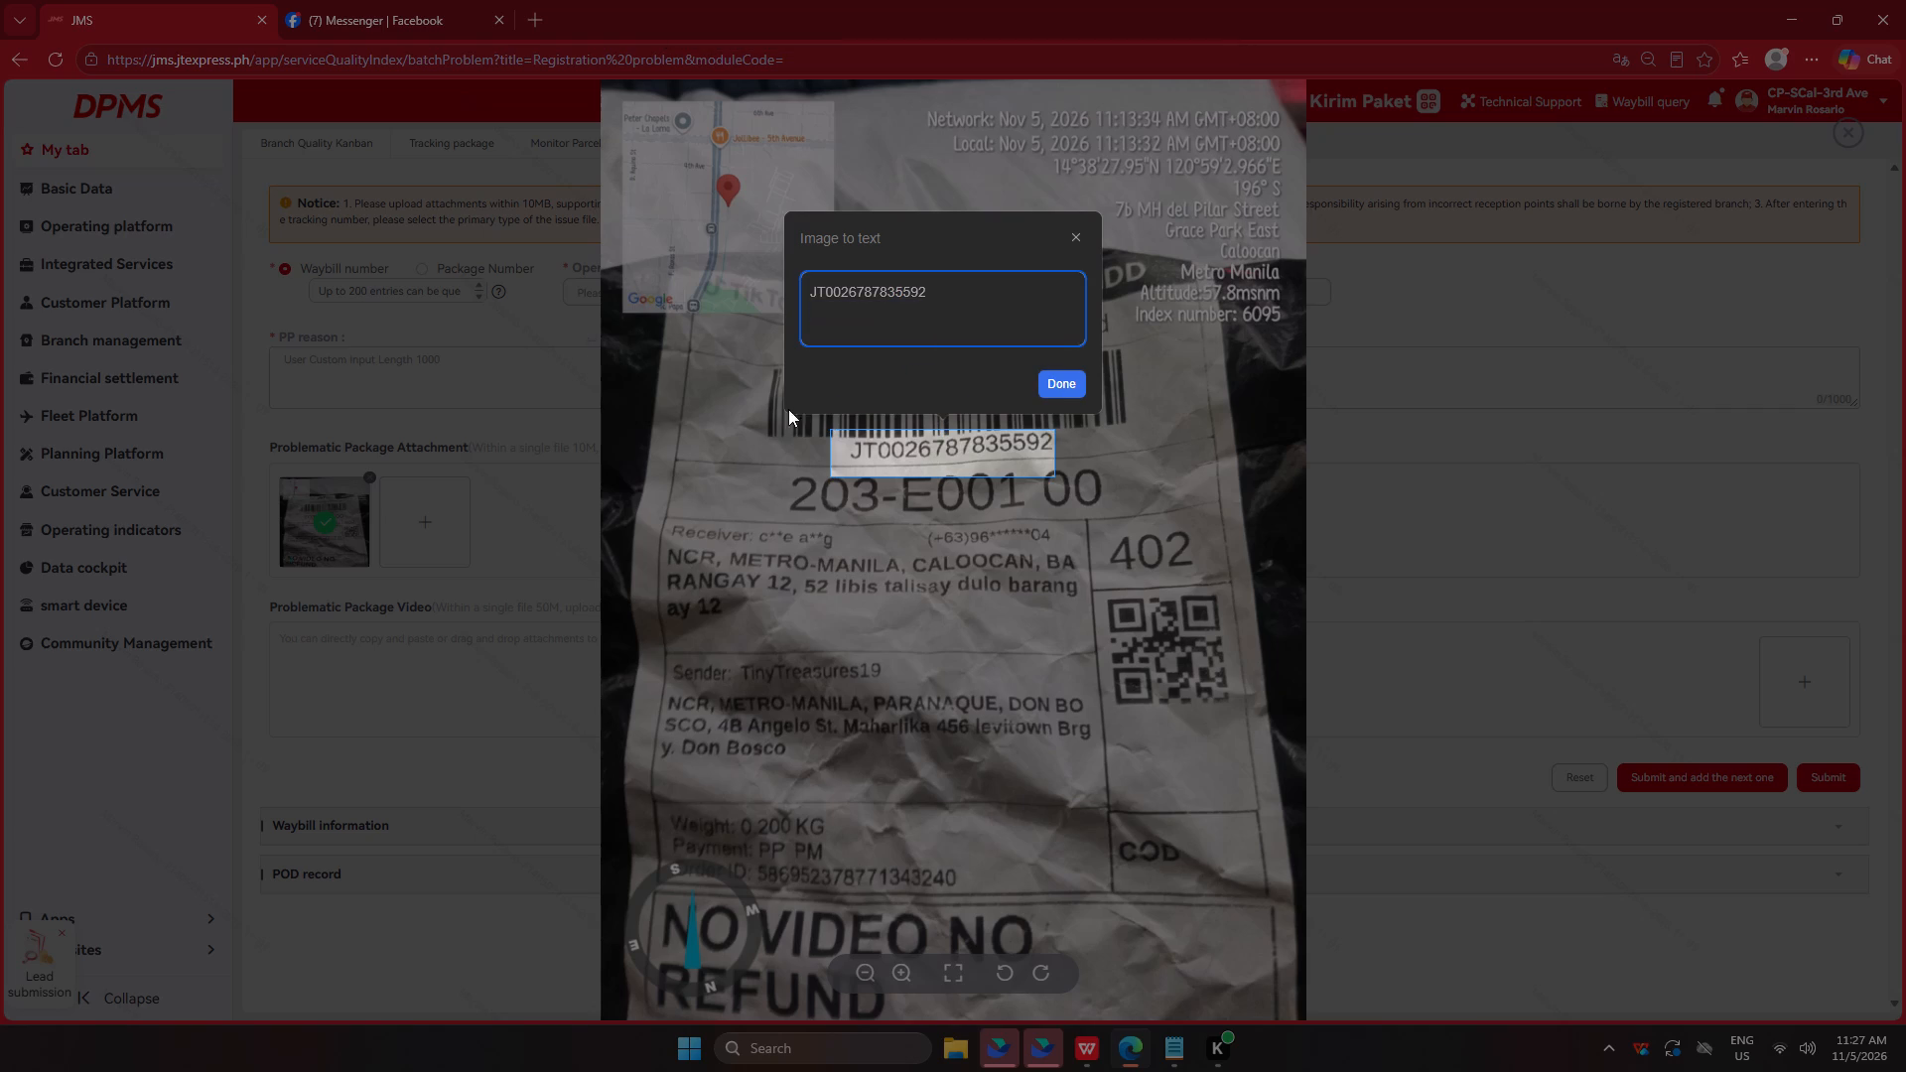
{"action": "double_click", "coordinate": [1070, 389]}
{"action": "left_click_drag", "start_coordinate": [1417, 415], "coordinate": [1444, 410]}
{"action": "left_click", "coordinate": [391, 293]}
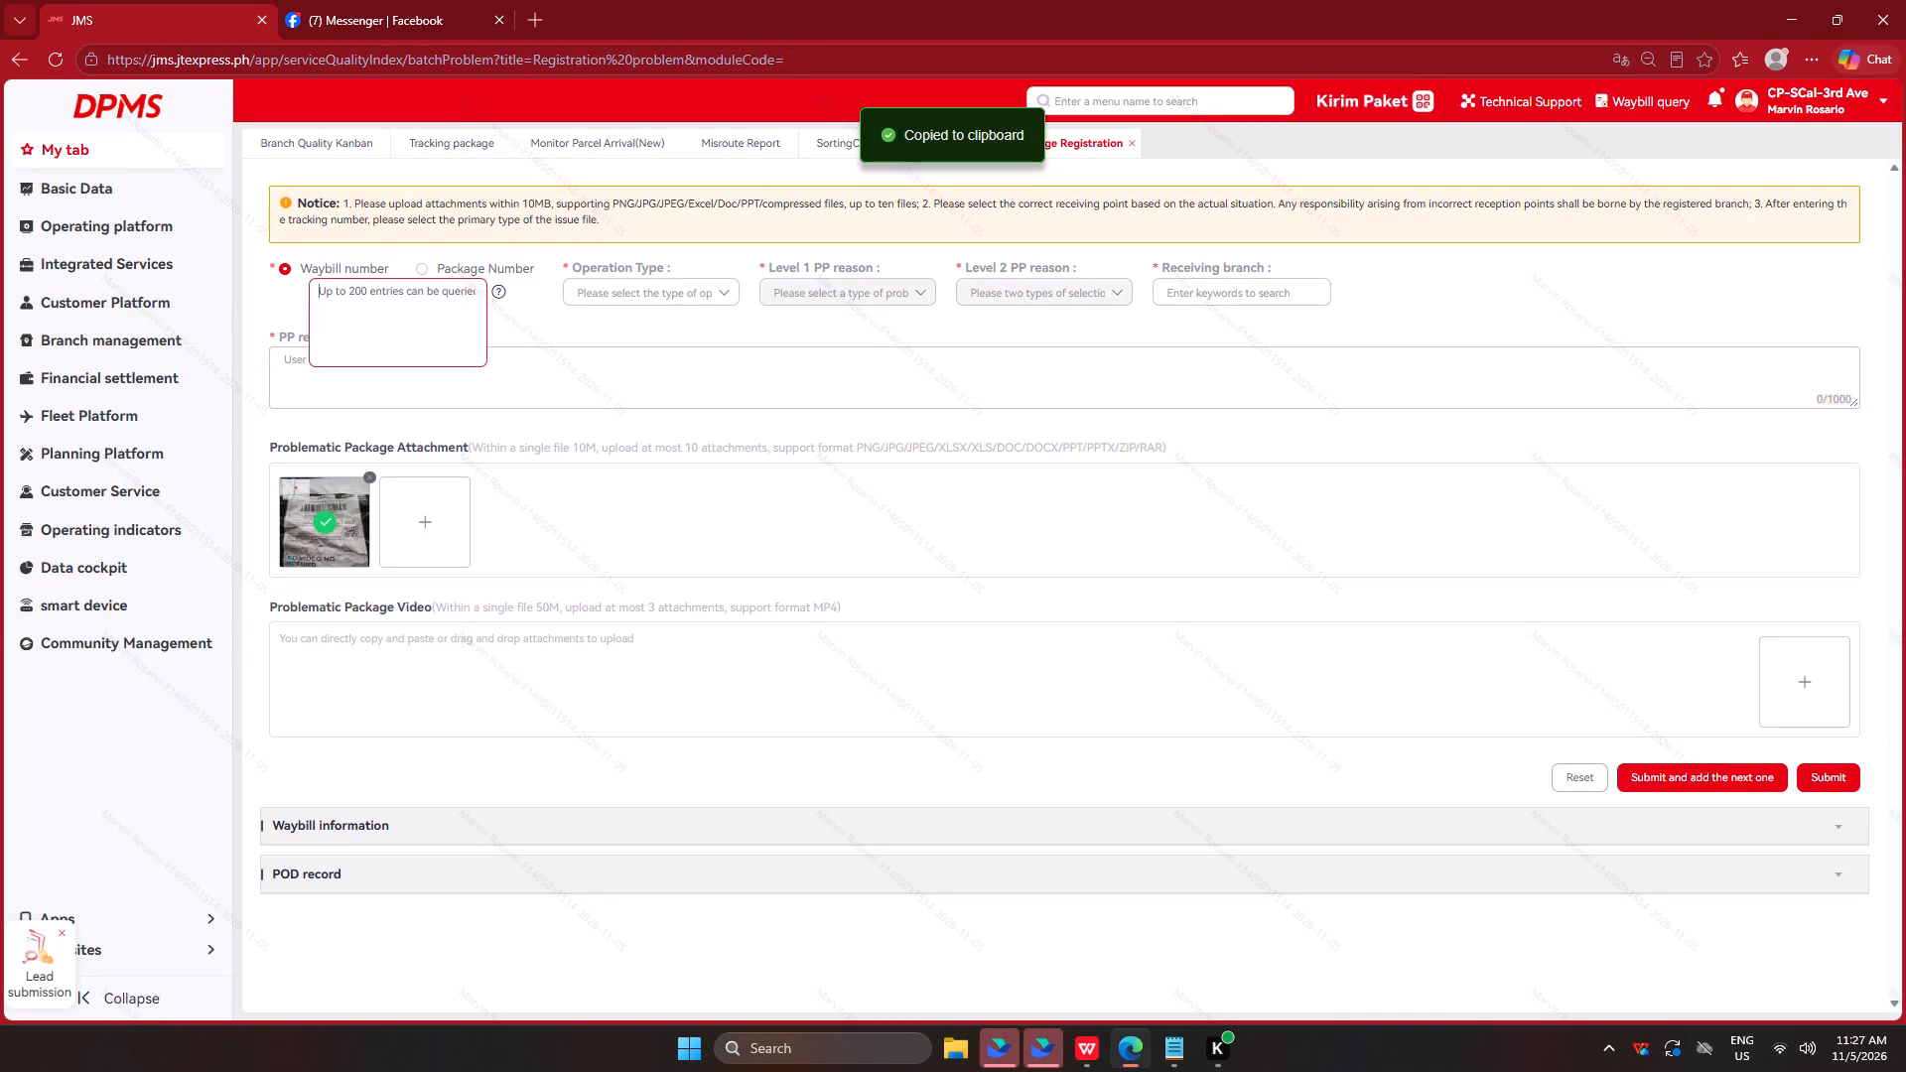
{"action": "key", "text": "ctrl+v"}
Classify the problem as operation type Delivery, Level 1 PP reason Wrongly sorted and Level 2 PP reason Distribute Warehouse Missplitting.
{"action": "left_click", "coordinate": [665, 295]}
{"action": "left_click", "coordinate": [606, 425]}
{"action": "left_click", "coordinate": [837, 280]}
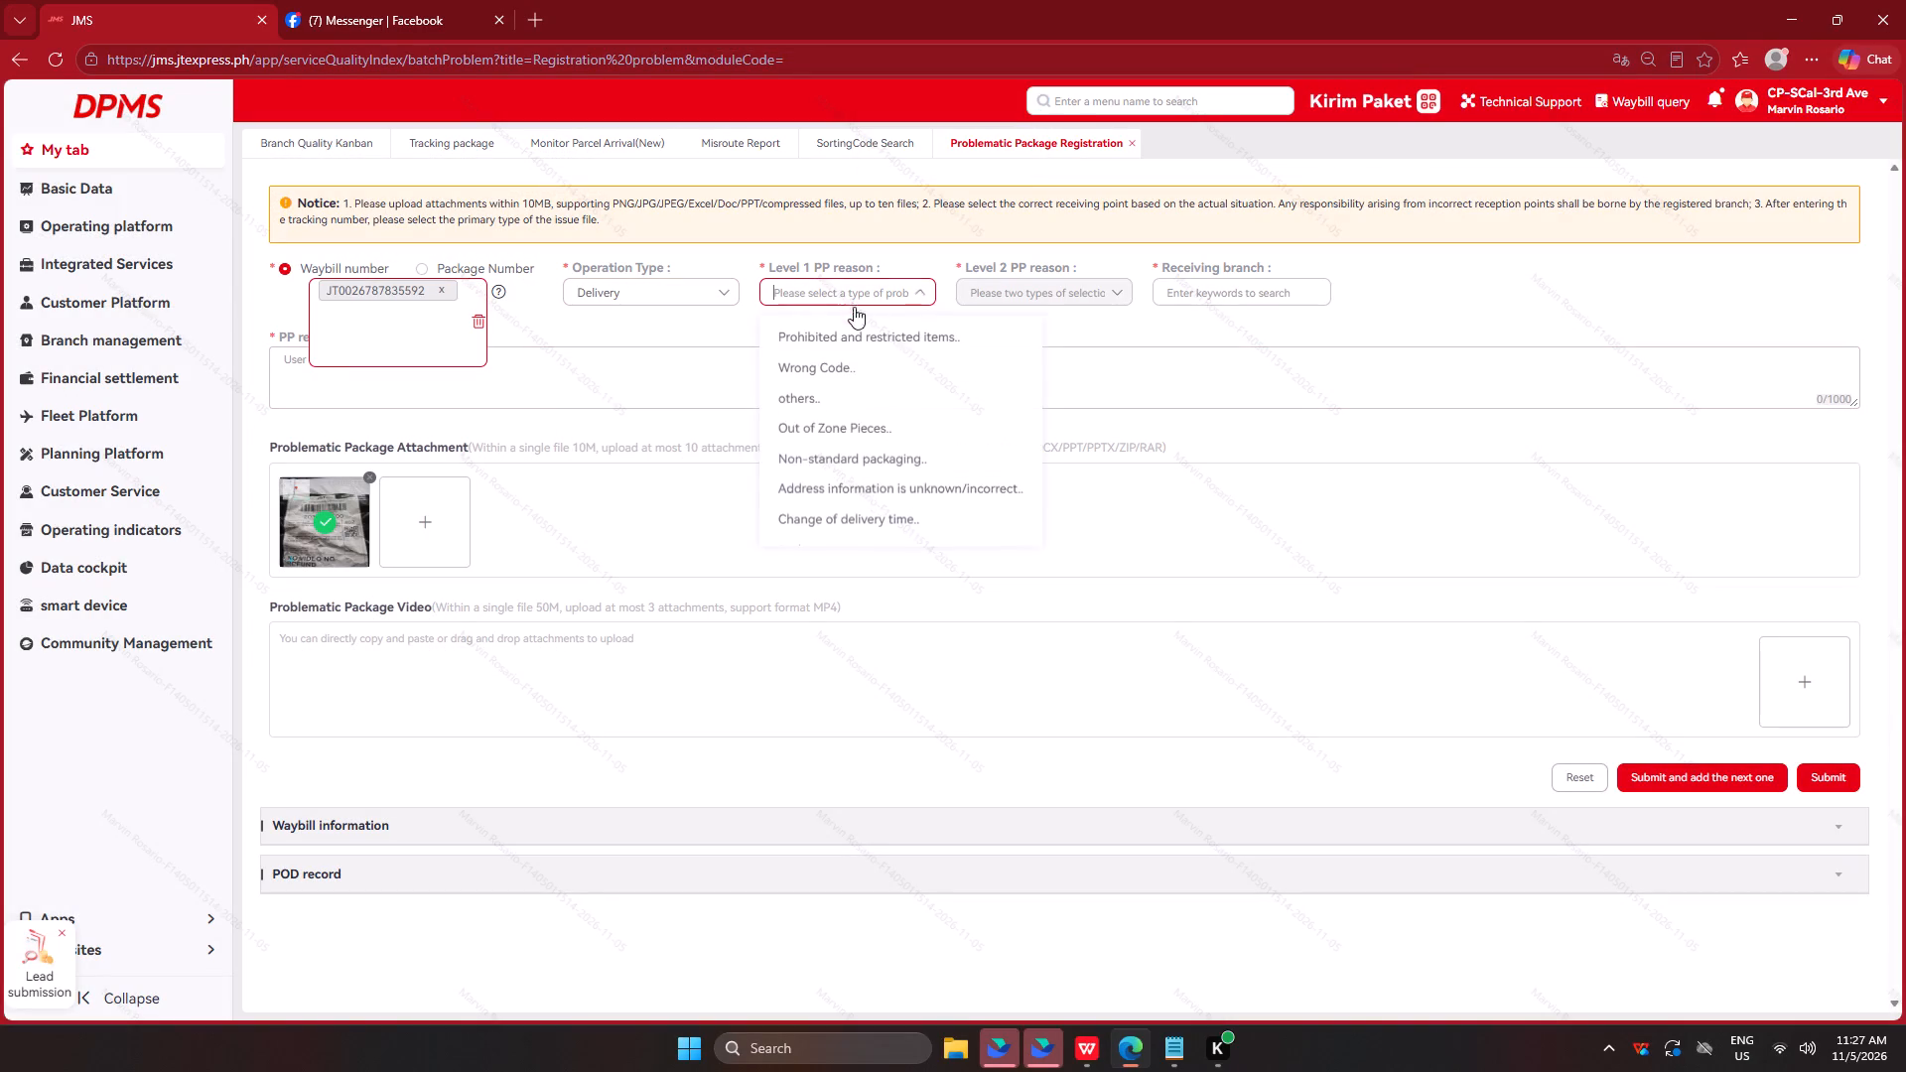
{"action": "key", "text": "w"}
{"action": "key", "text": "r"}
{"action": "left_click", "coordinate": [844, 287]}
{"action": "left_click", "coordinate": [726, 312]}
{"action": "left_click", "coordinate": [833, 291]}
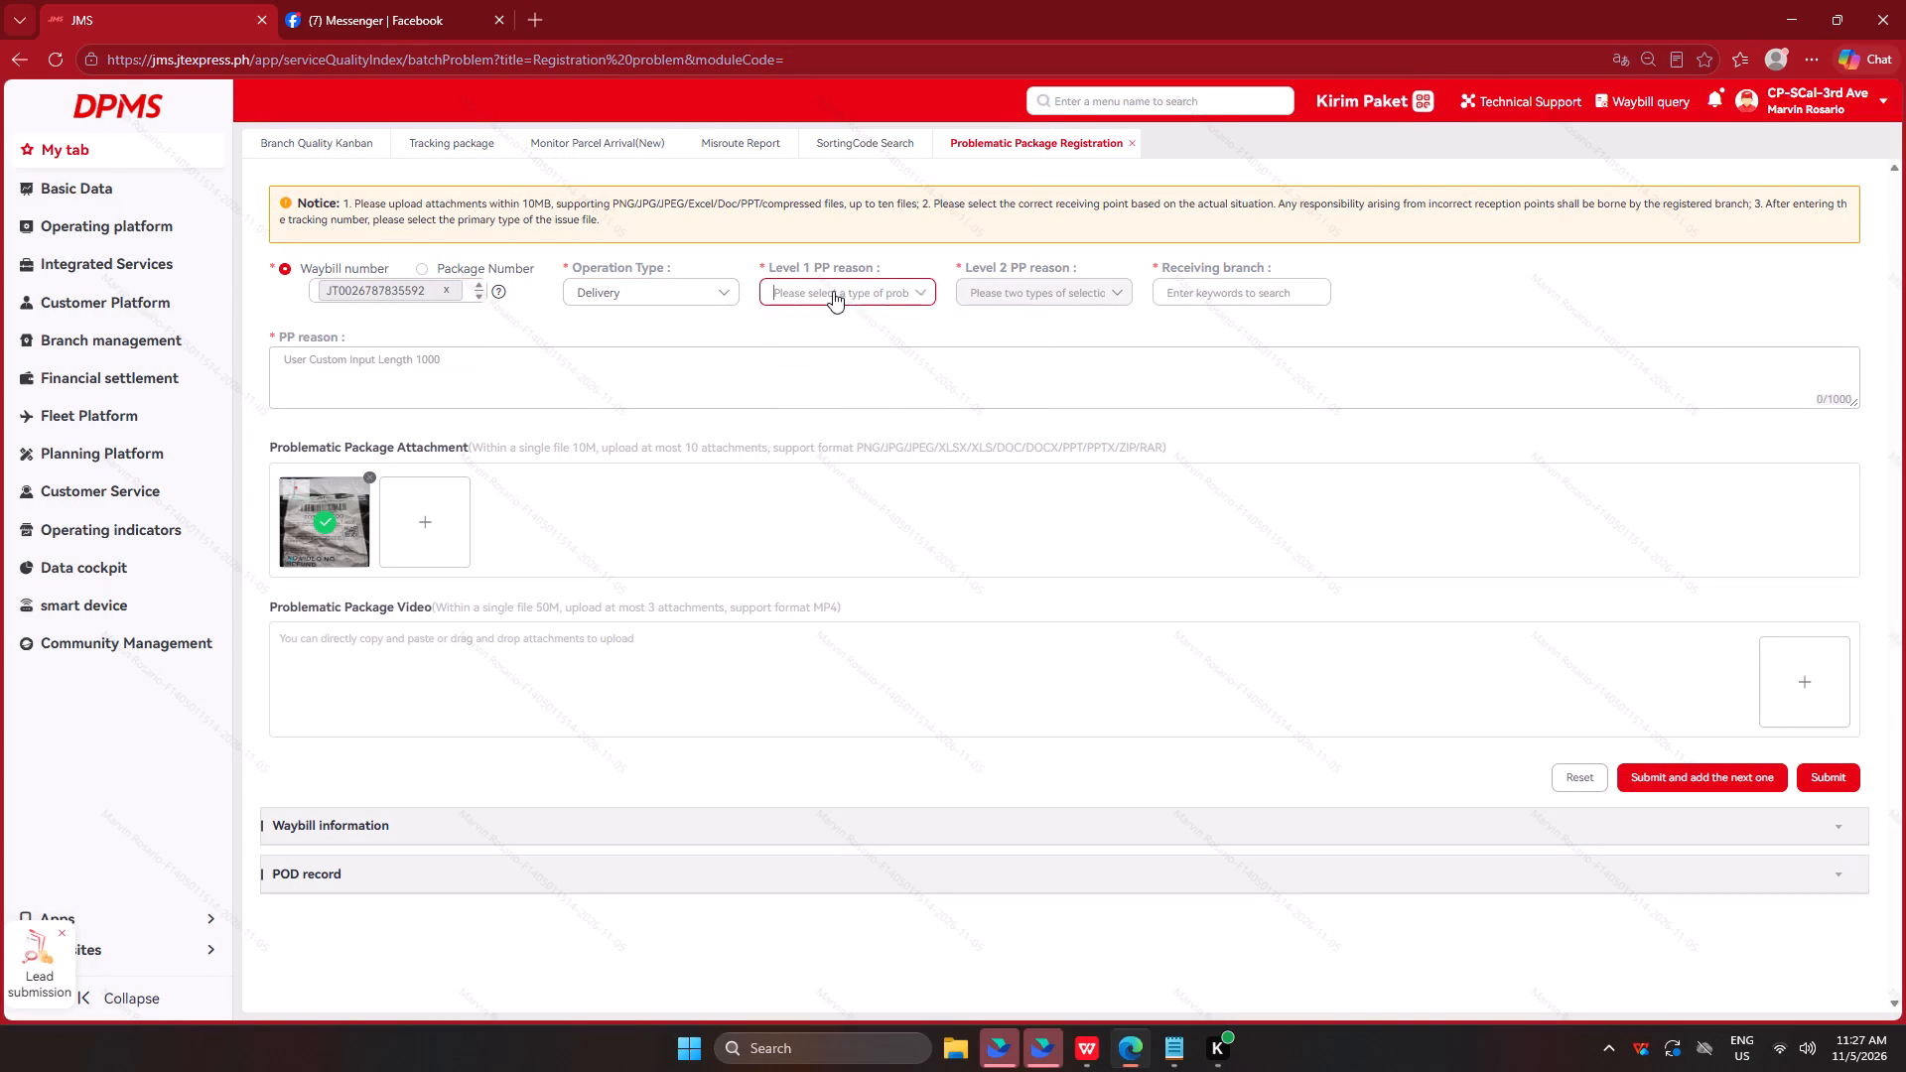
{"action": "key", "text": "w"}
{"action": "key", "text": "r"}
{"action": "left_click", "coordinate": [816, 361]}
{"action": "left_click", "coordinate": [1017, 297]}
{"action": "left_click", "coordinate": [999, 365]}
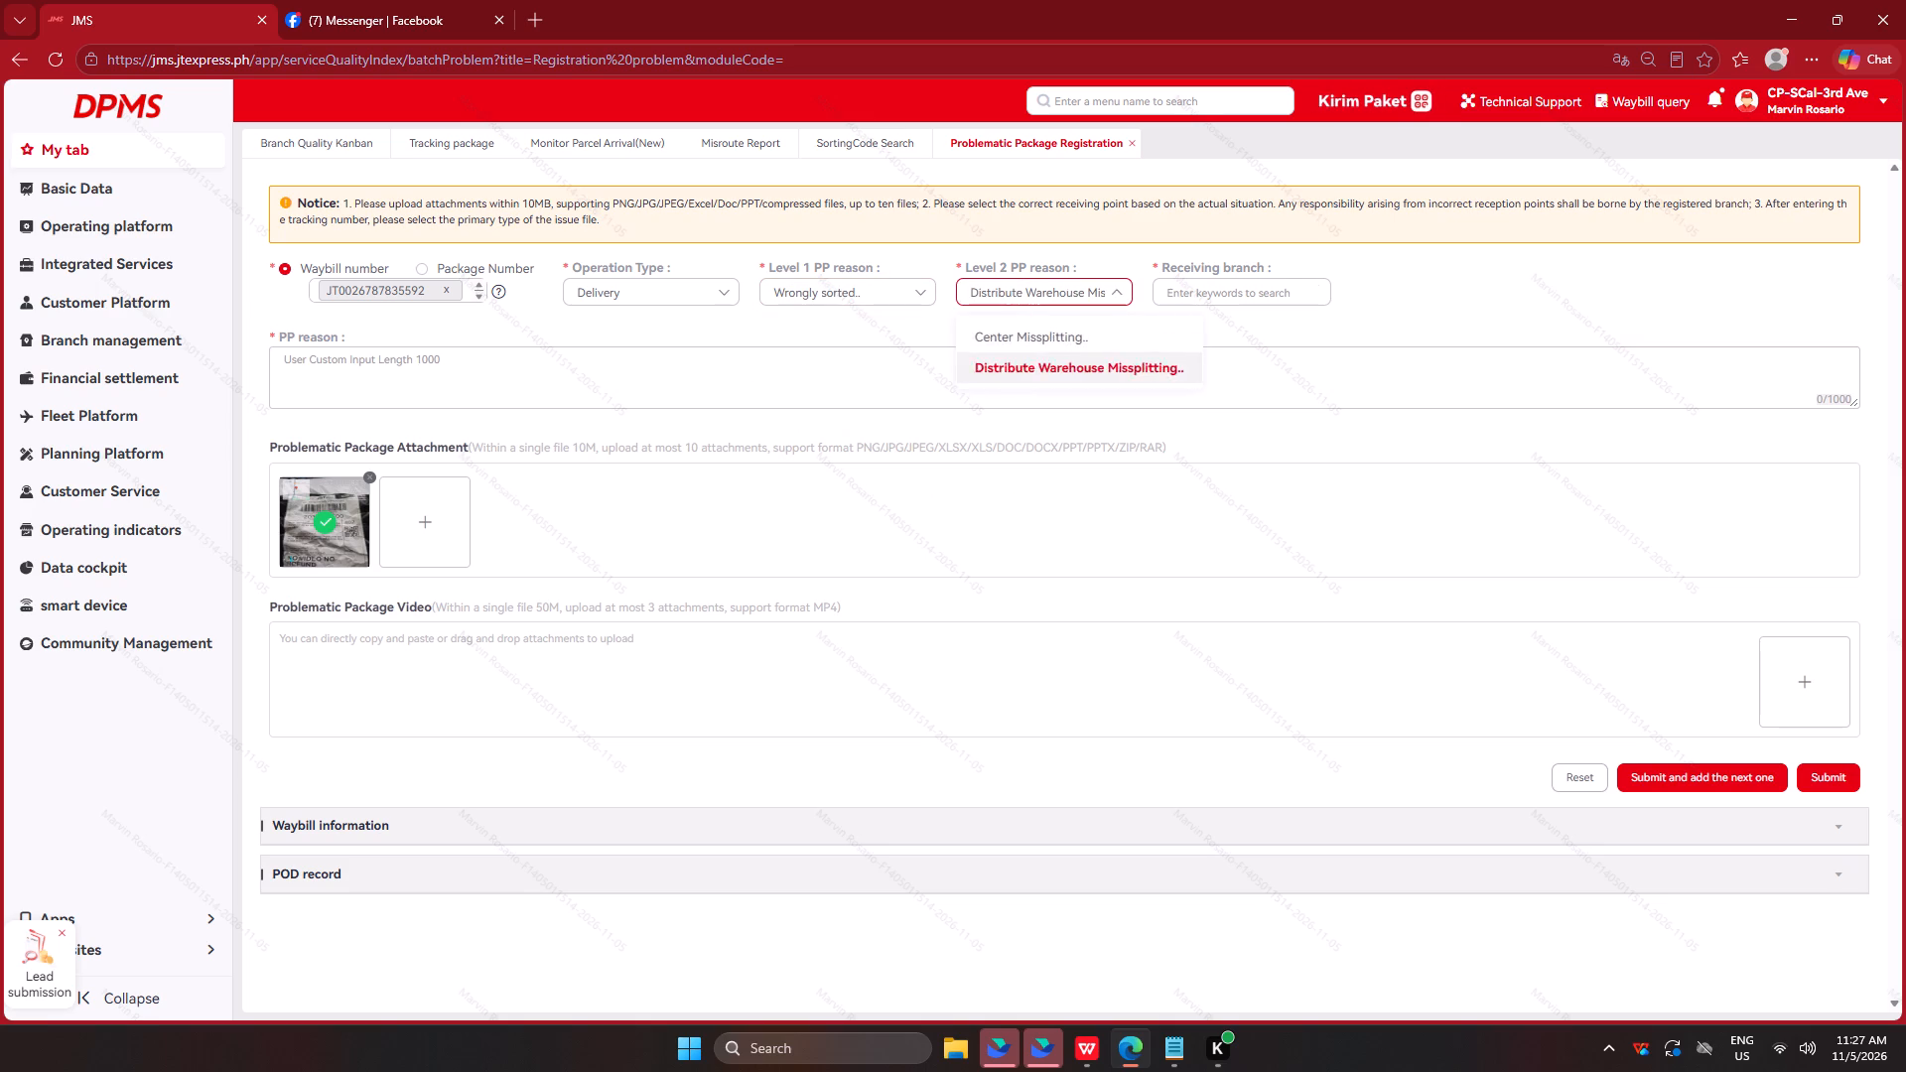
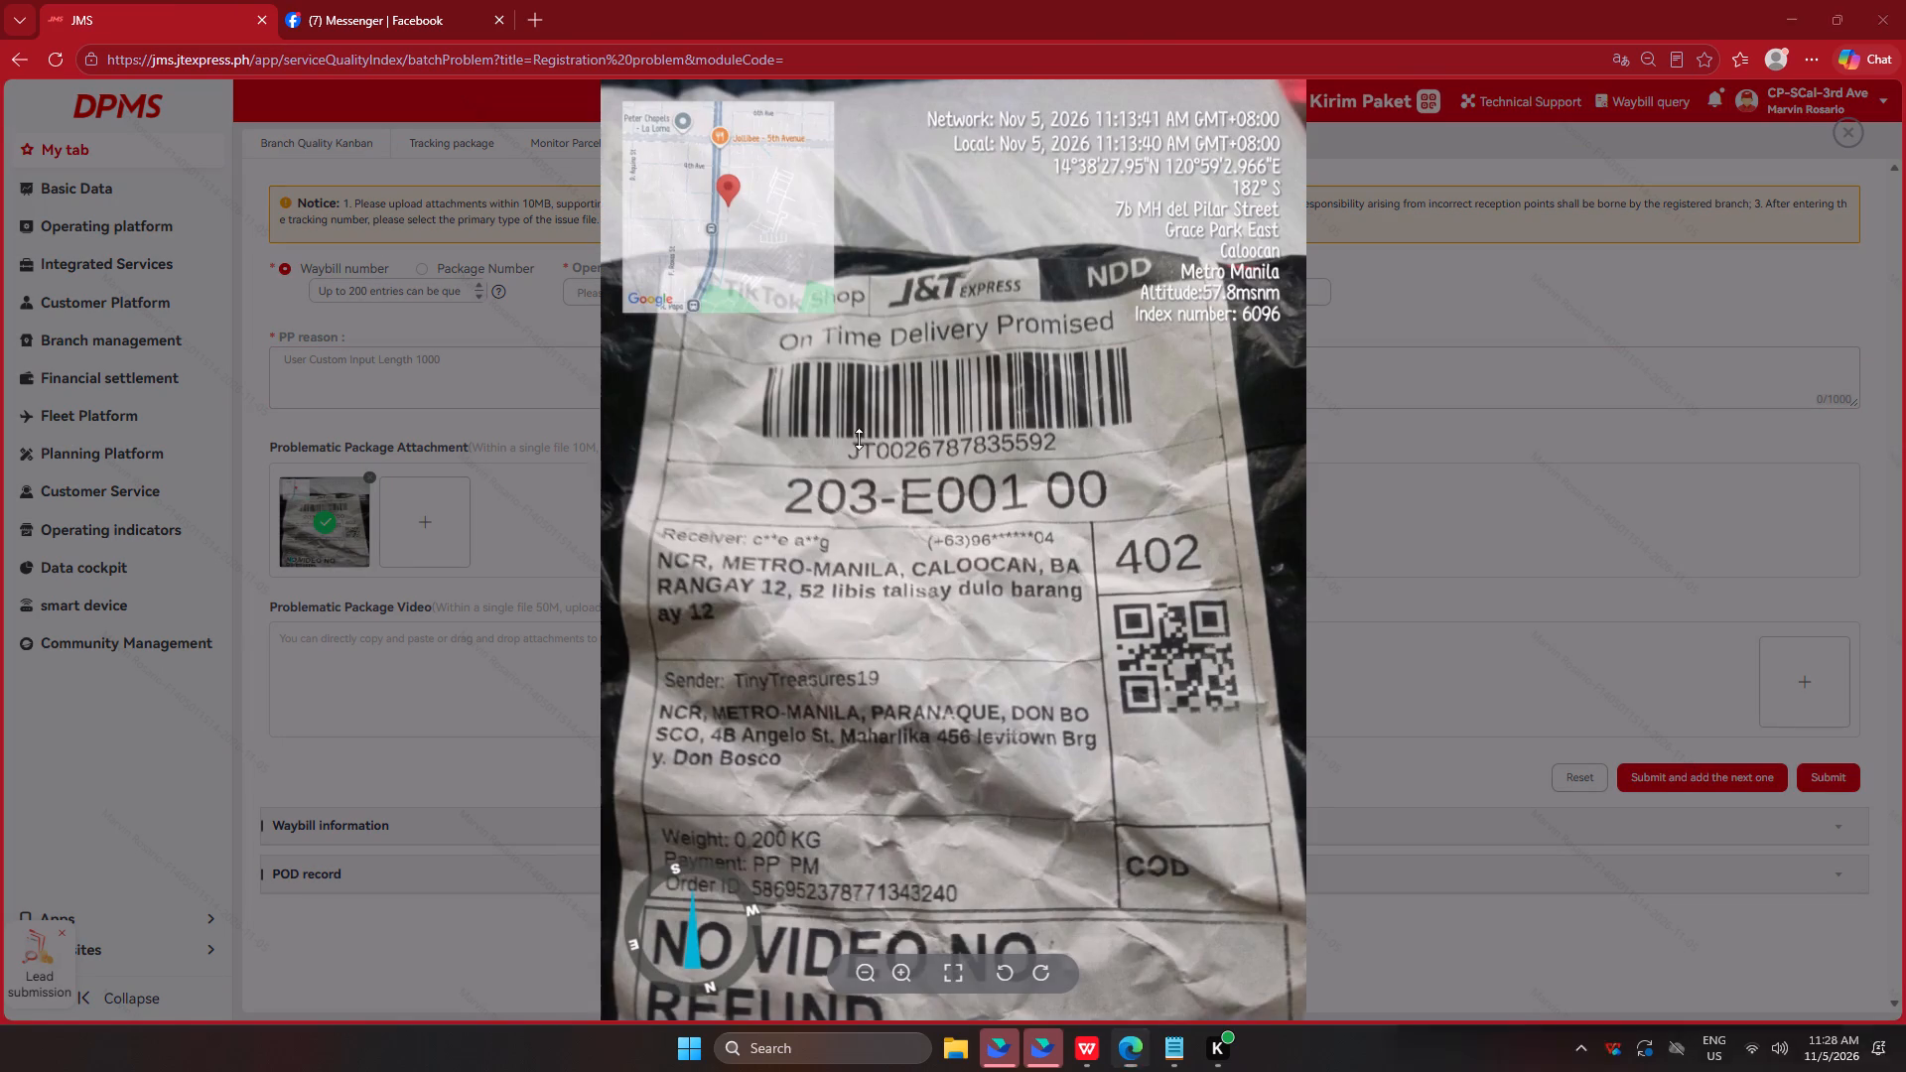
{"action": "left_click_drag", "start_coordinate": [825, 428], "coordinate": [1060, 474]}
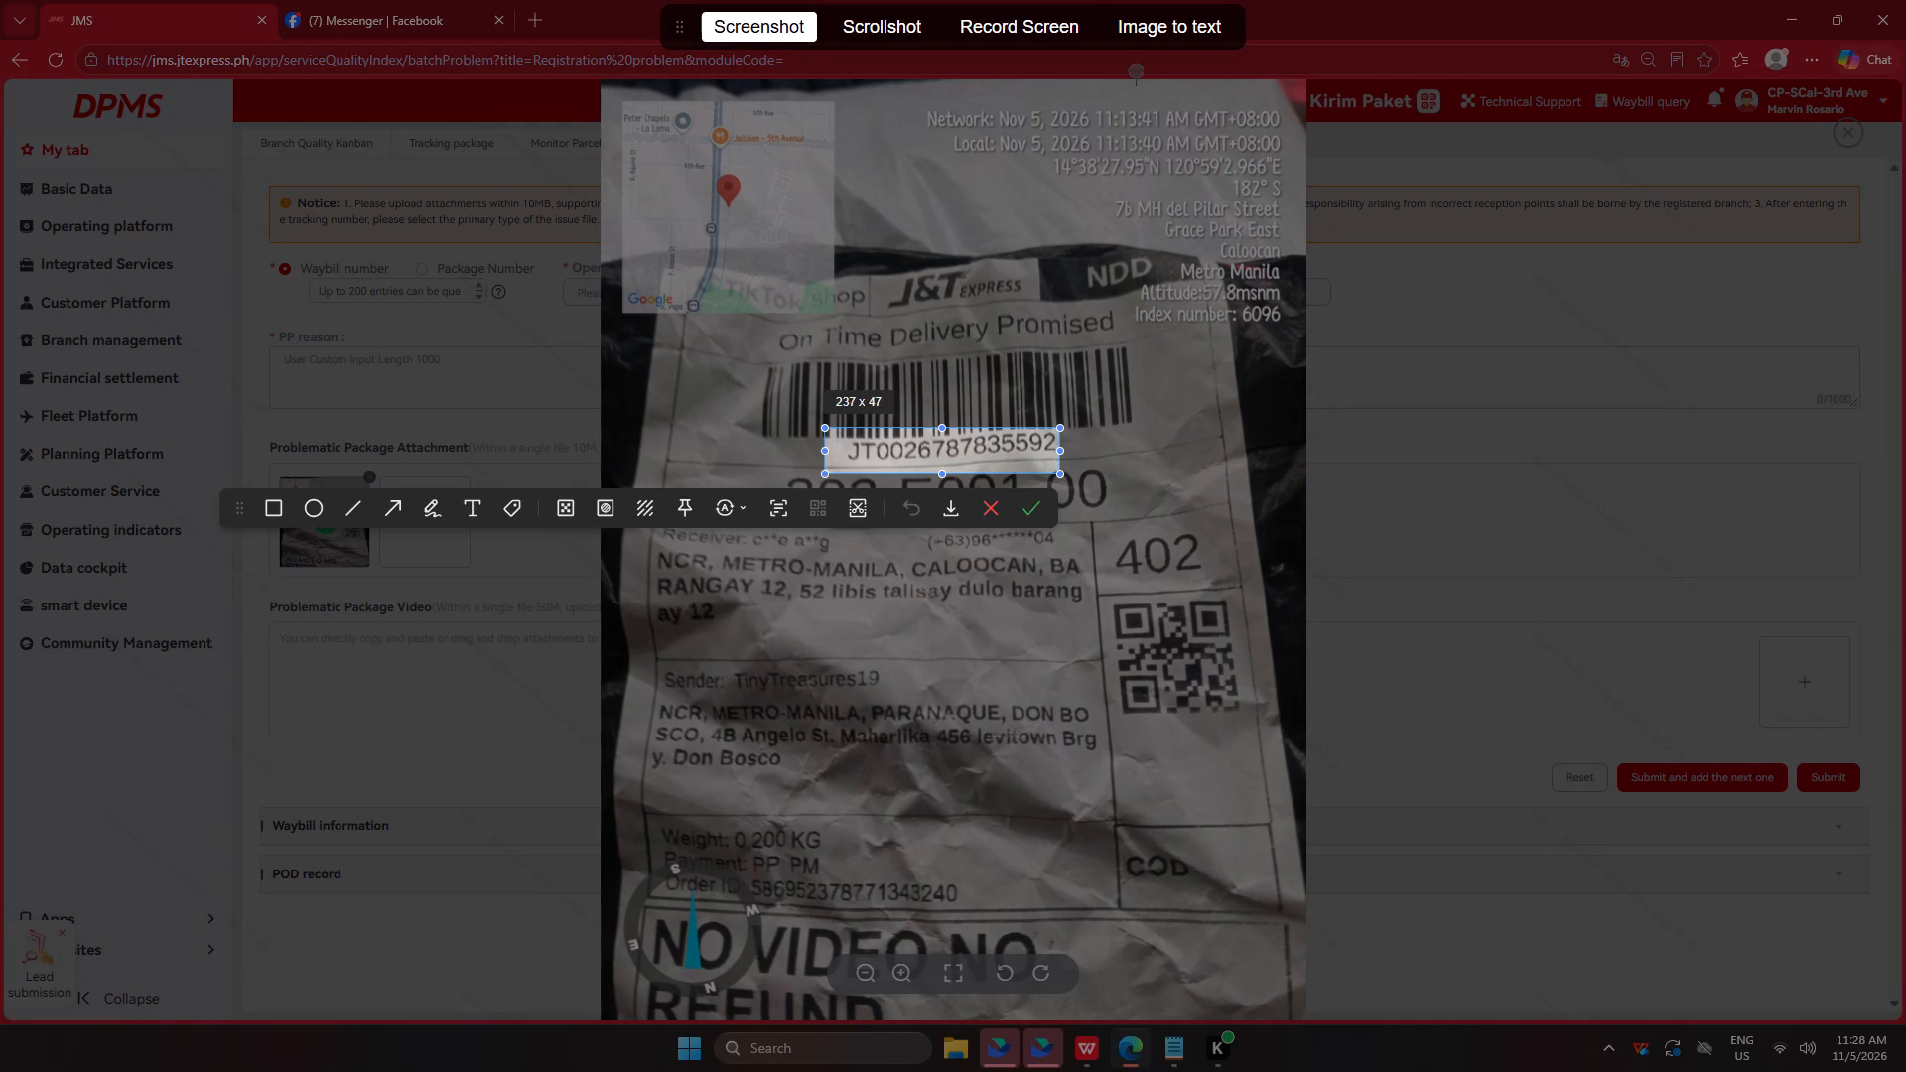
{"action": "left_click", "coordinate": [1165, 23]}
{"action": "left_click", "coordinate": [1053, 379]}
{"action": "left_click", "coordinate": [1448, 388]}
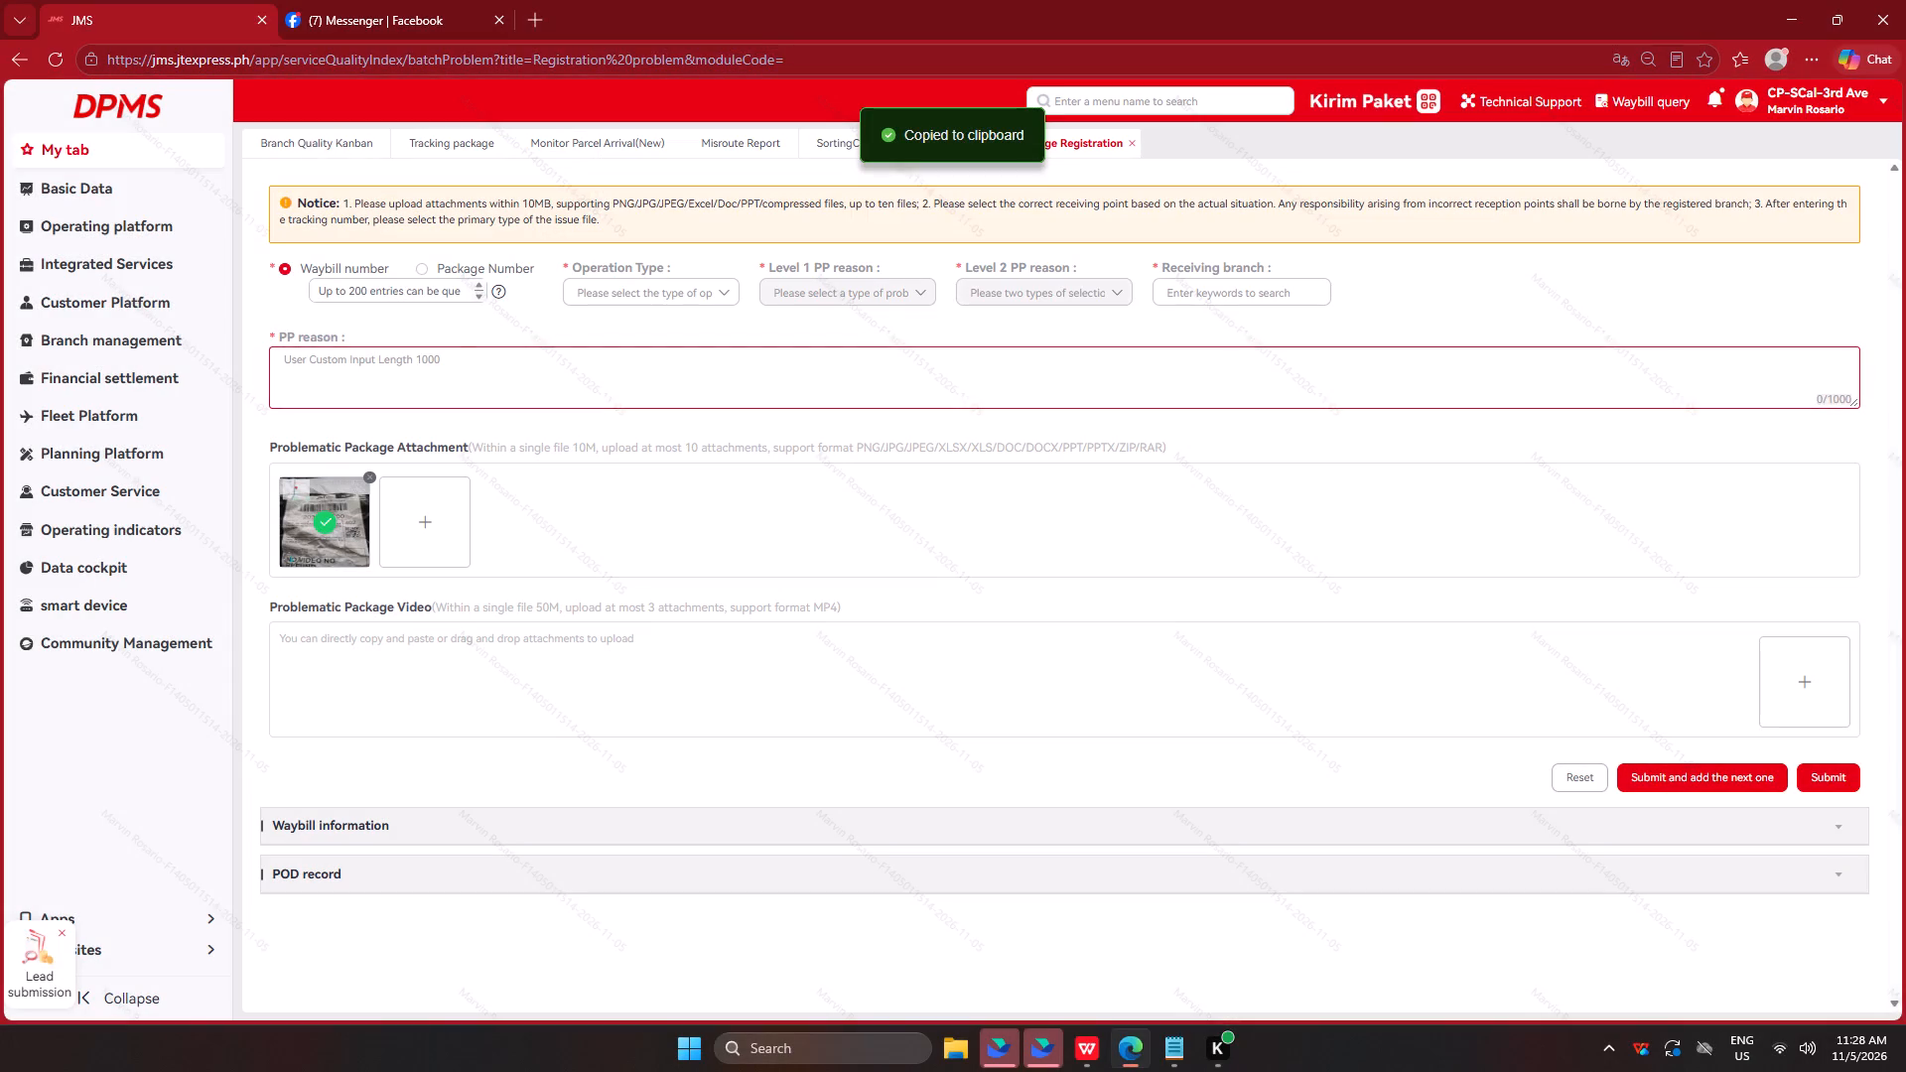
{"action": "left_click", "coordinate": [383, 280]}
{"action": "key", "text": "ctrl+v"}
Classify the problem as operation type Delivery, Level 1 PP reason Wrongly sorted and the Level 2 PP reason starting "Distribute Warehouse Mis".
{"action": "left_click", "coordinate": [682, 292]}
{"action": "left_click", "coordinate": [1084, 313]}
{"action": "left_click", "coordinate": [662, 294]}
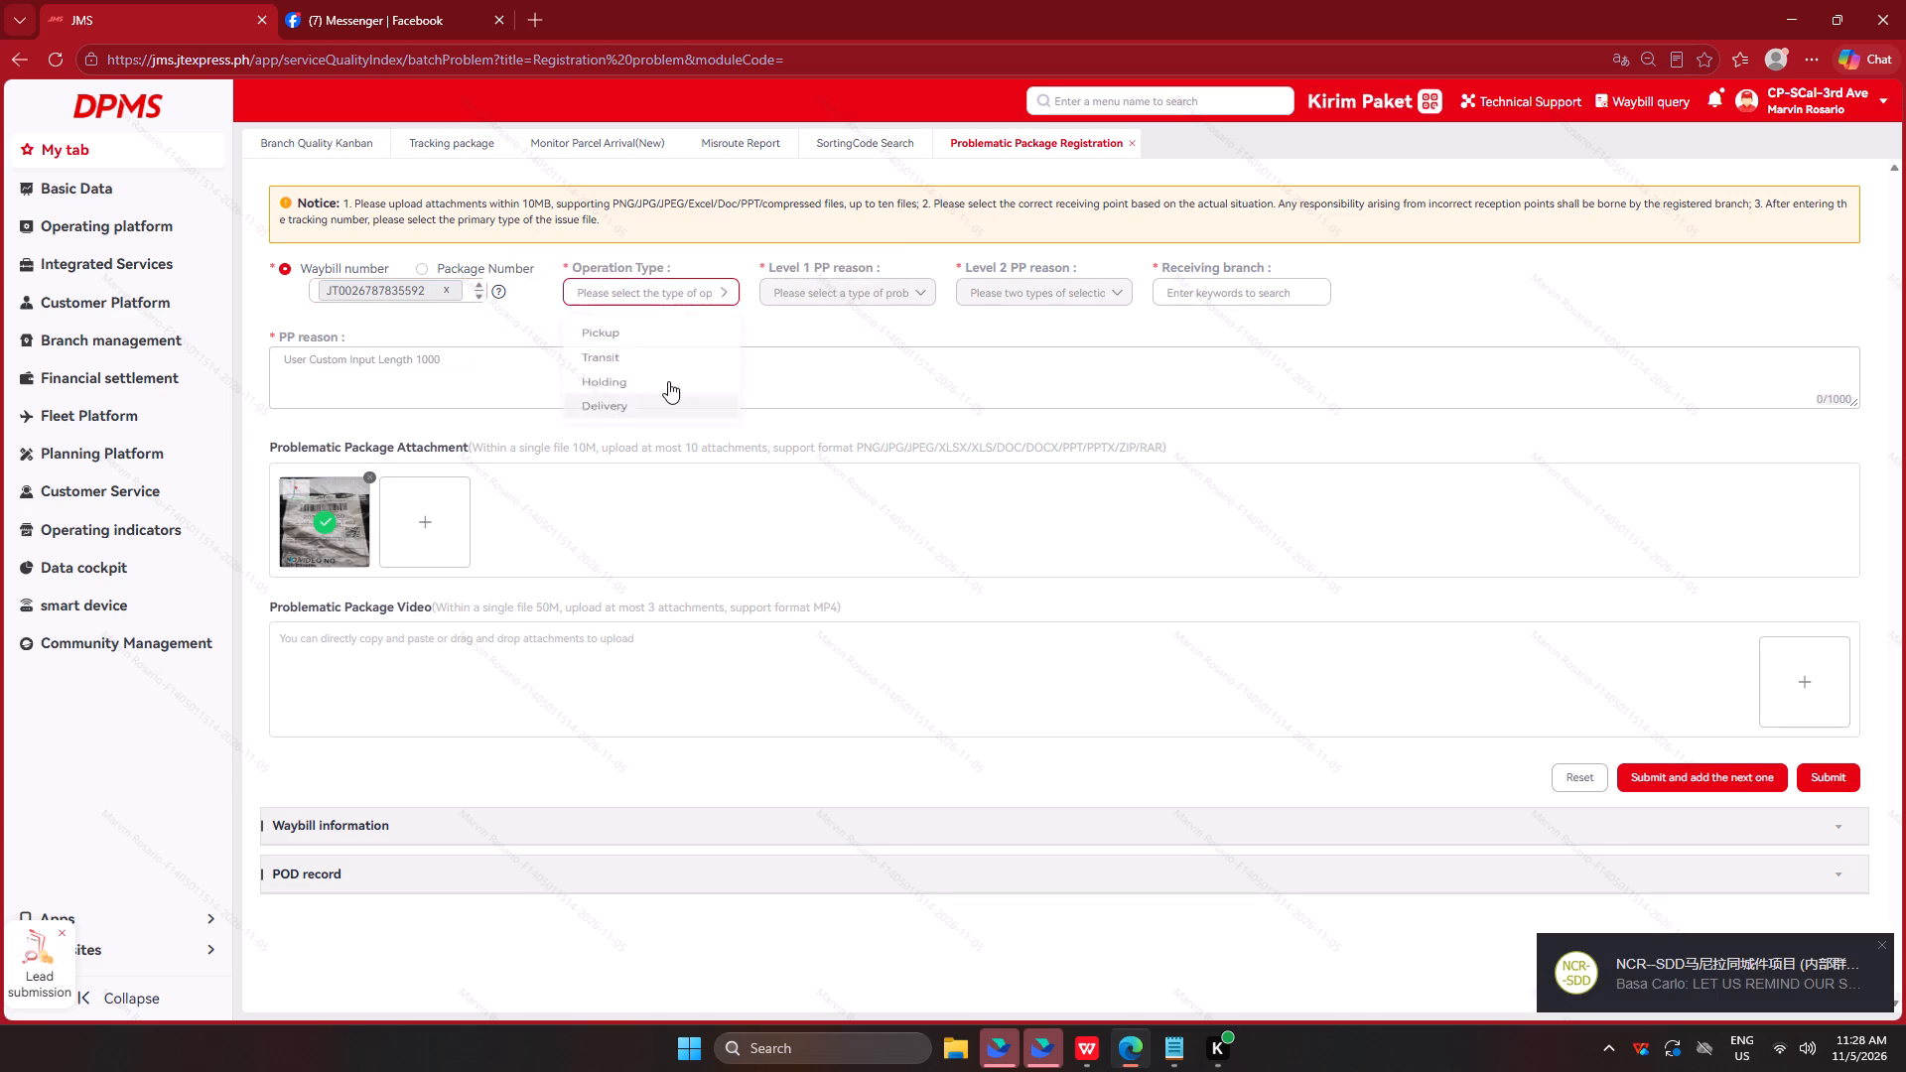
{"action": "left_click", "coordinate": [632, 431]}
{"action": "left_click", "coordinate": [889, 276]}
{"action": "left_click", "coordinate": [876, 297]}
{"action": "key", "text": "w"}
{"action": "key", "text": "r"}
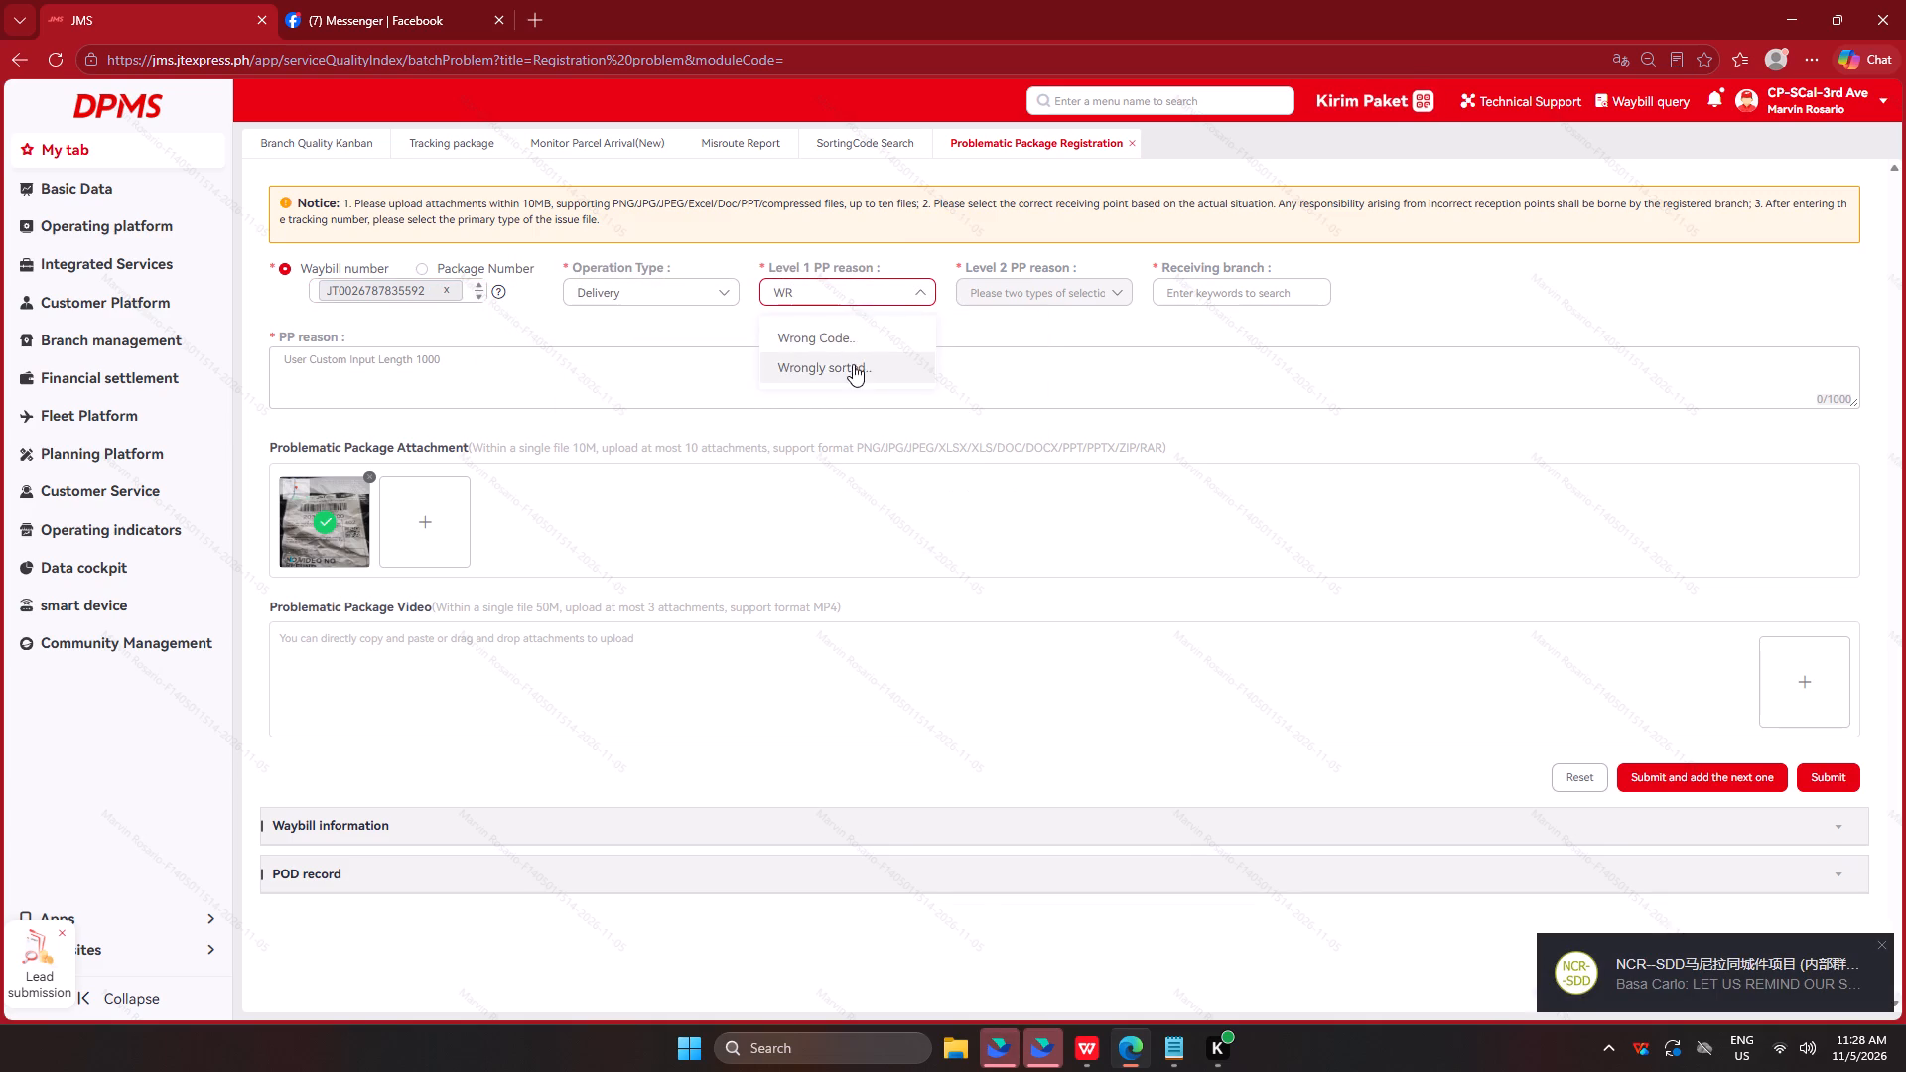
{"action": "left_click", "coordinate": [853, 364]}
{"action": "left_click", "coordinate": [1001, 289]}
{"action": "left_click", "coordinate": [1000, 369]}
Write the PP reason beginning "THIS PARCEL IS FOR".
{"action": "left_click", "coordinate": [931, 372]}
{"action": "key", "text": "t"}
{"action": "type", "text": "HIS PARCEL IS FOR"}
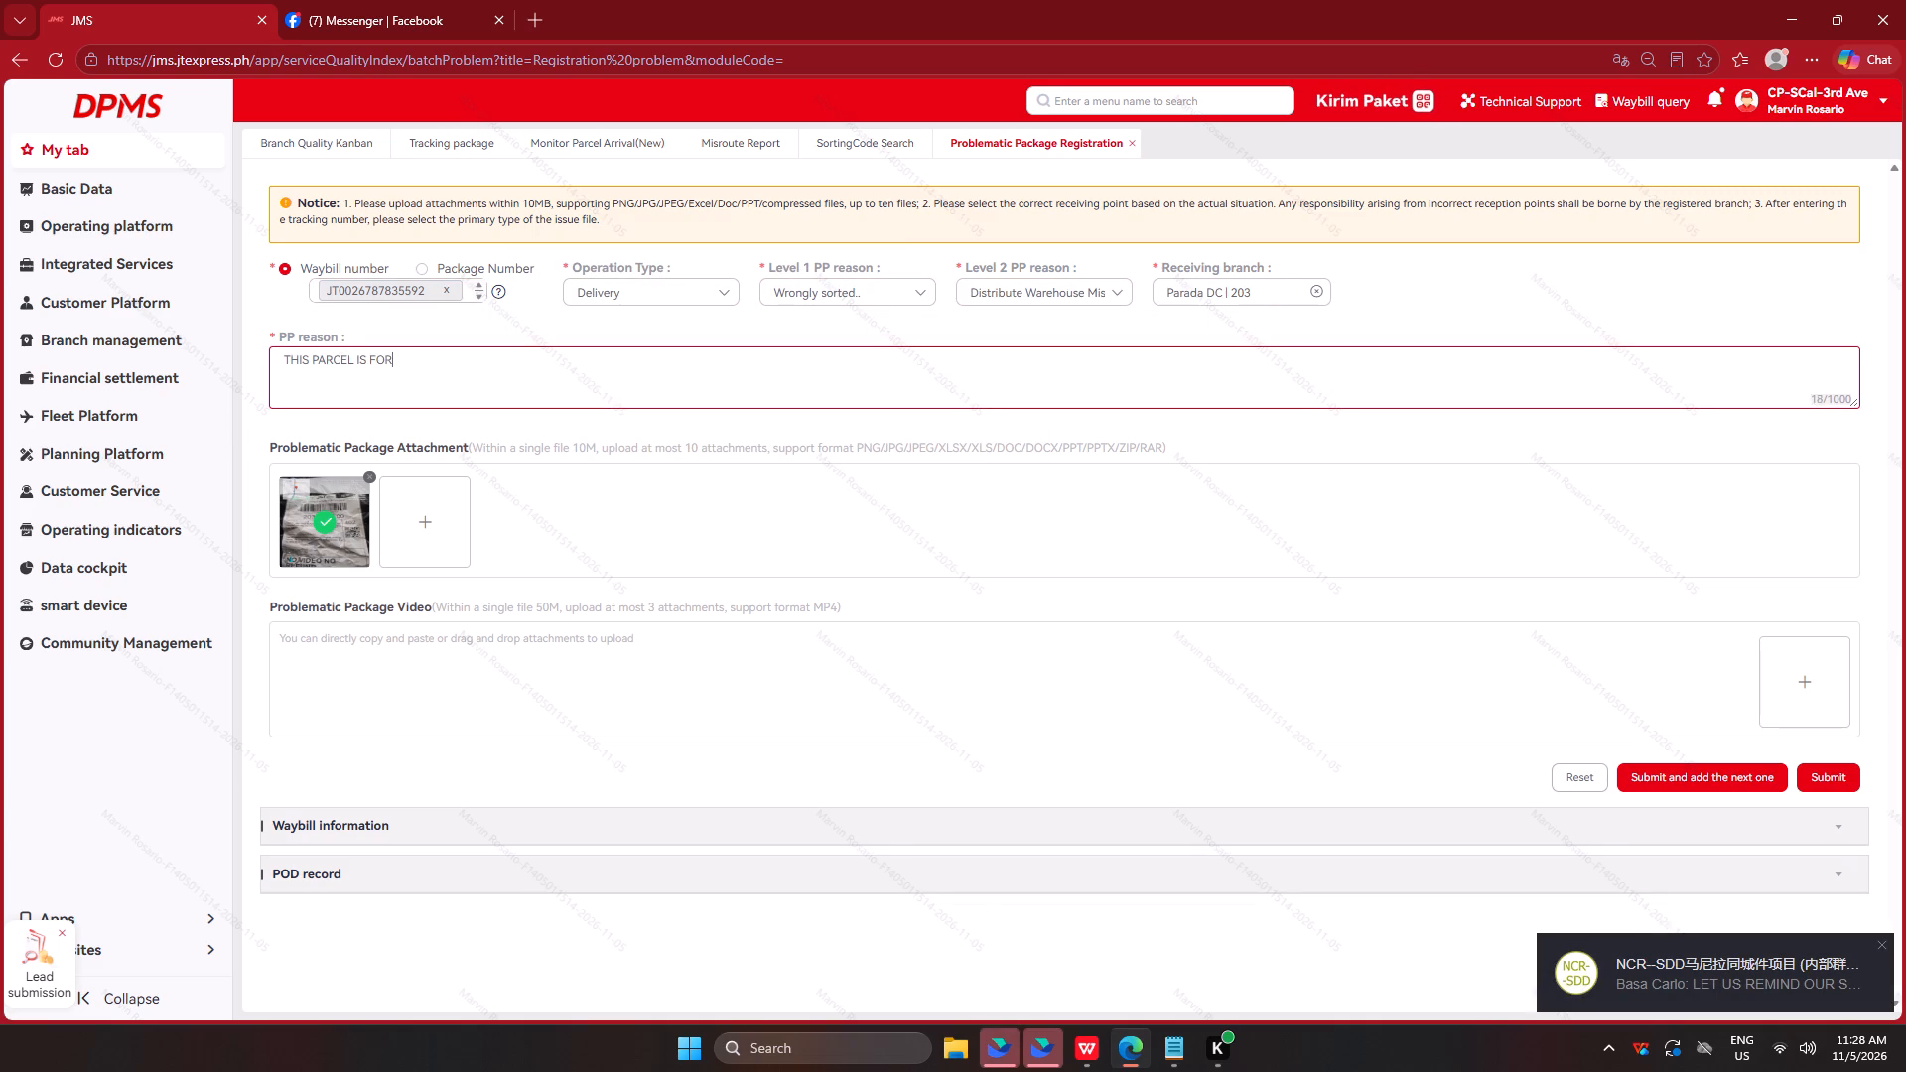
Begin the PP reason with the text THIS PARCEL IS FOR.
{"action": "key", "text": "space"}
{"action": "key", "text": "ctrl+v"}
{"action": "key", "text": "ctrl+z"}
{"action": "left_click", "coordinate": [460, 153]}
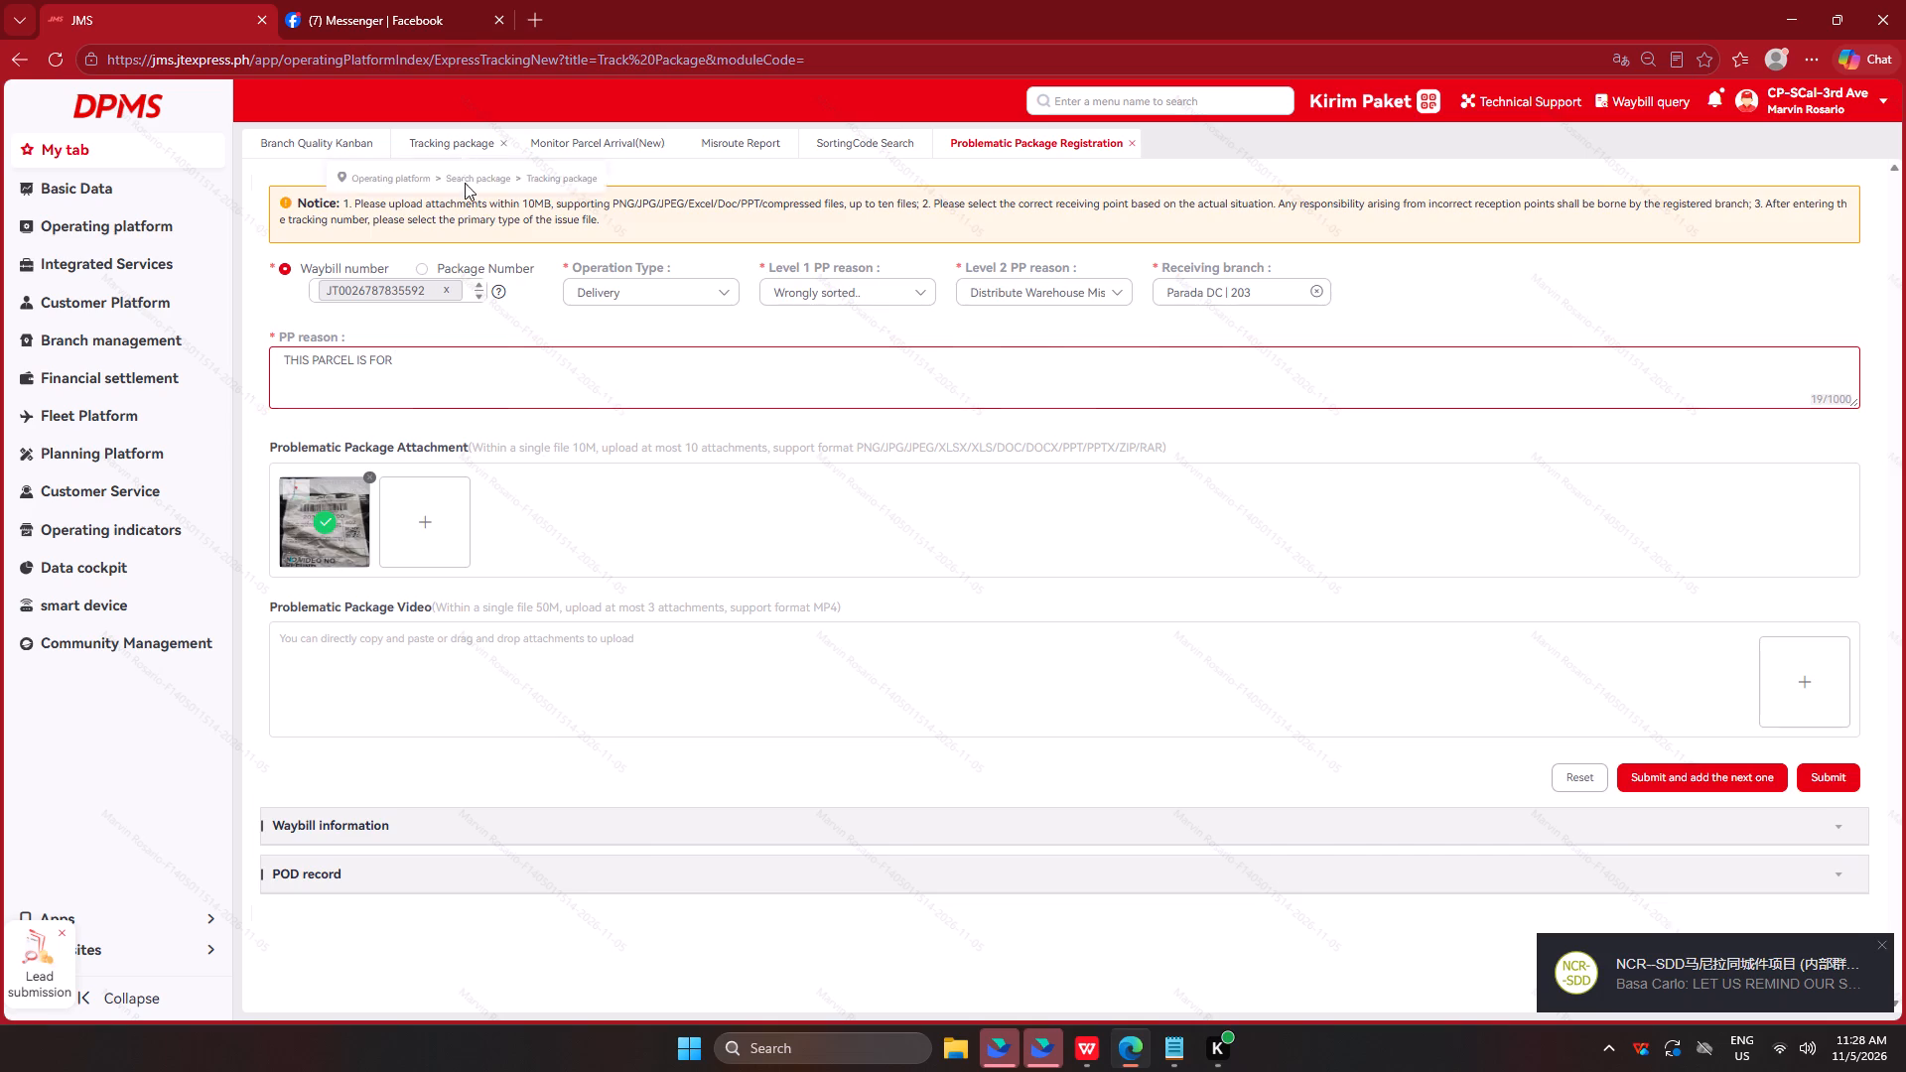
{"action": "left_click", "coordinate": [408, 336]}
{"action": "left_click", "coordinate": [396, 315]}
{"action": "key", "text": "ctrl+v"}
{"action": "left_click", "coordinate": [313, 330]}
{"action": "scroll", "coordinate": [1279, 809], "scroll_direction": "down", "scroll_amount": 3}
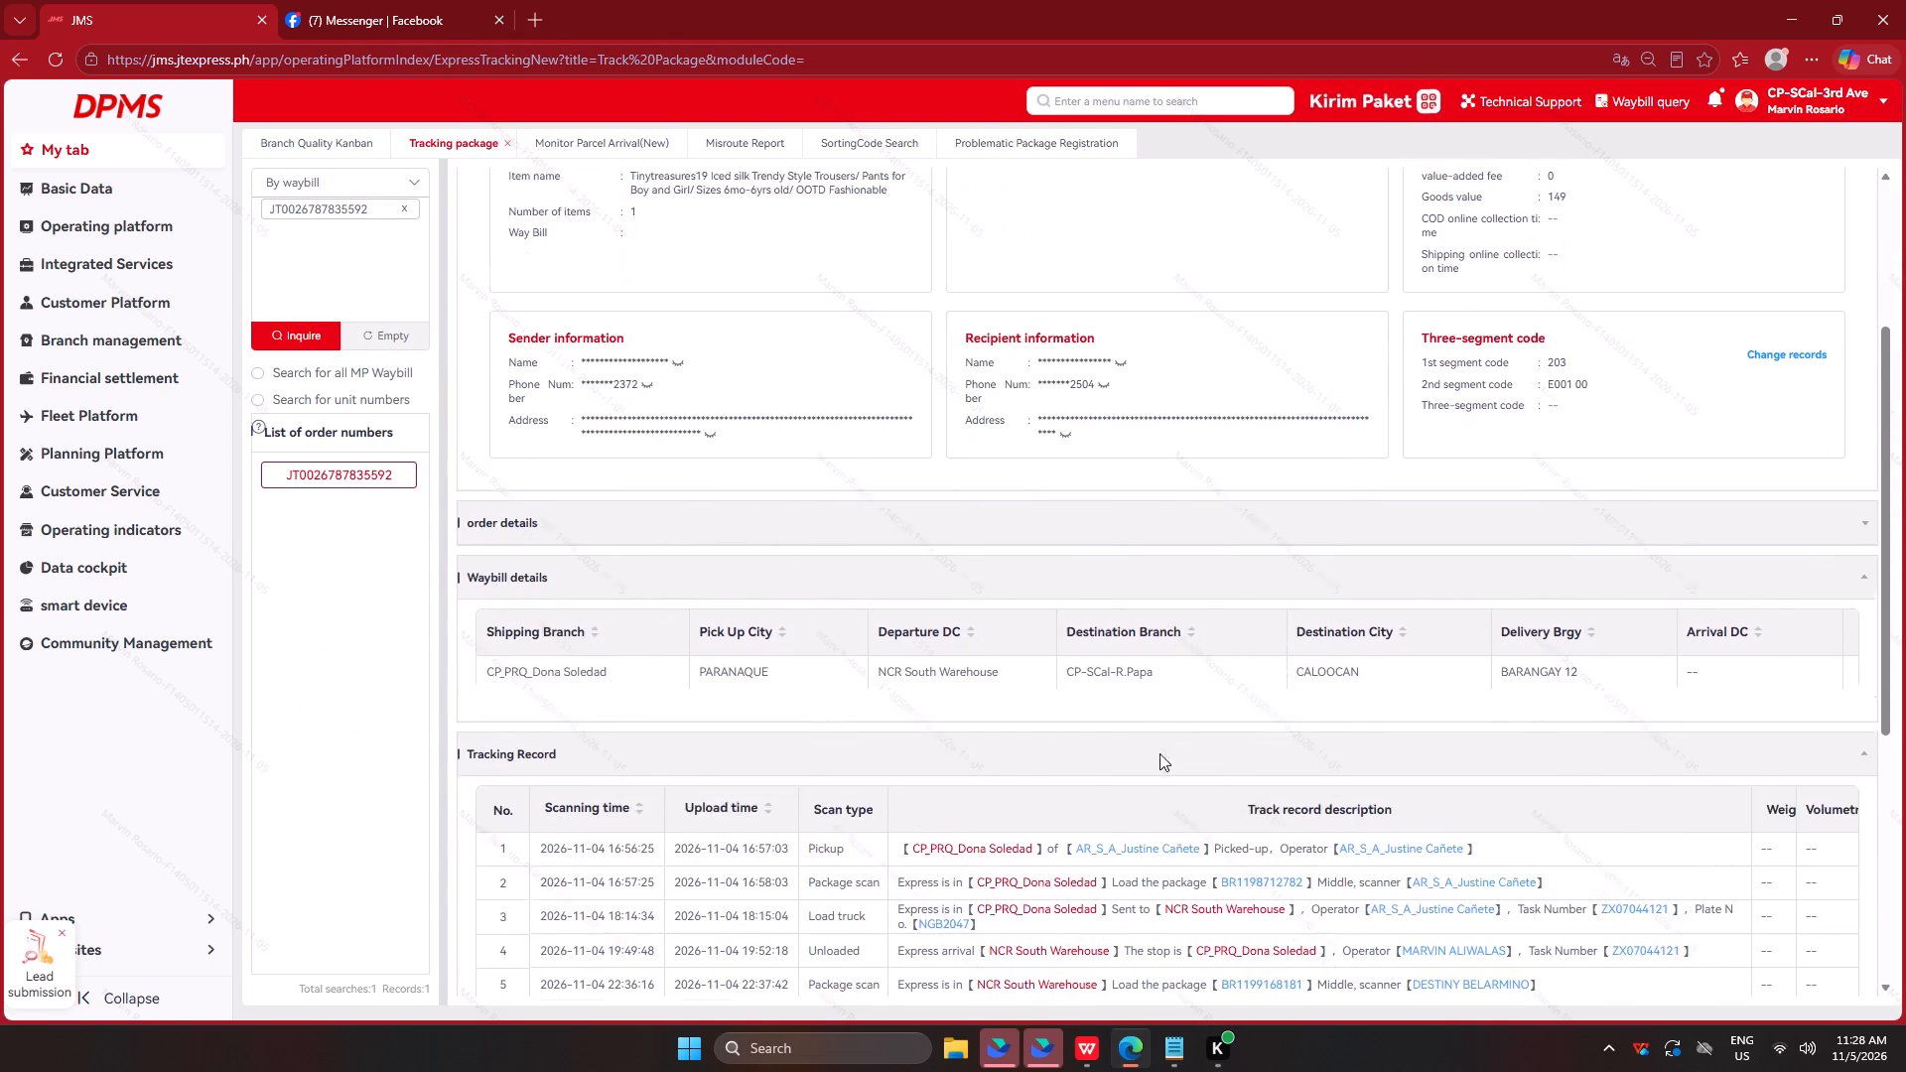
{"action": "triple_click", "coordinate": [1142, 646]}
{"action": "key", "text": "ctrl+c"}
{"action": "key", "text": "ctrl+c"}
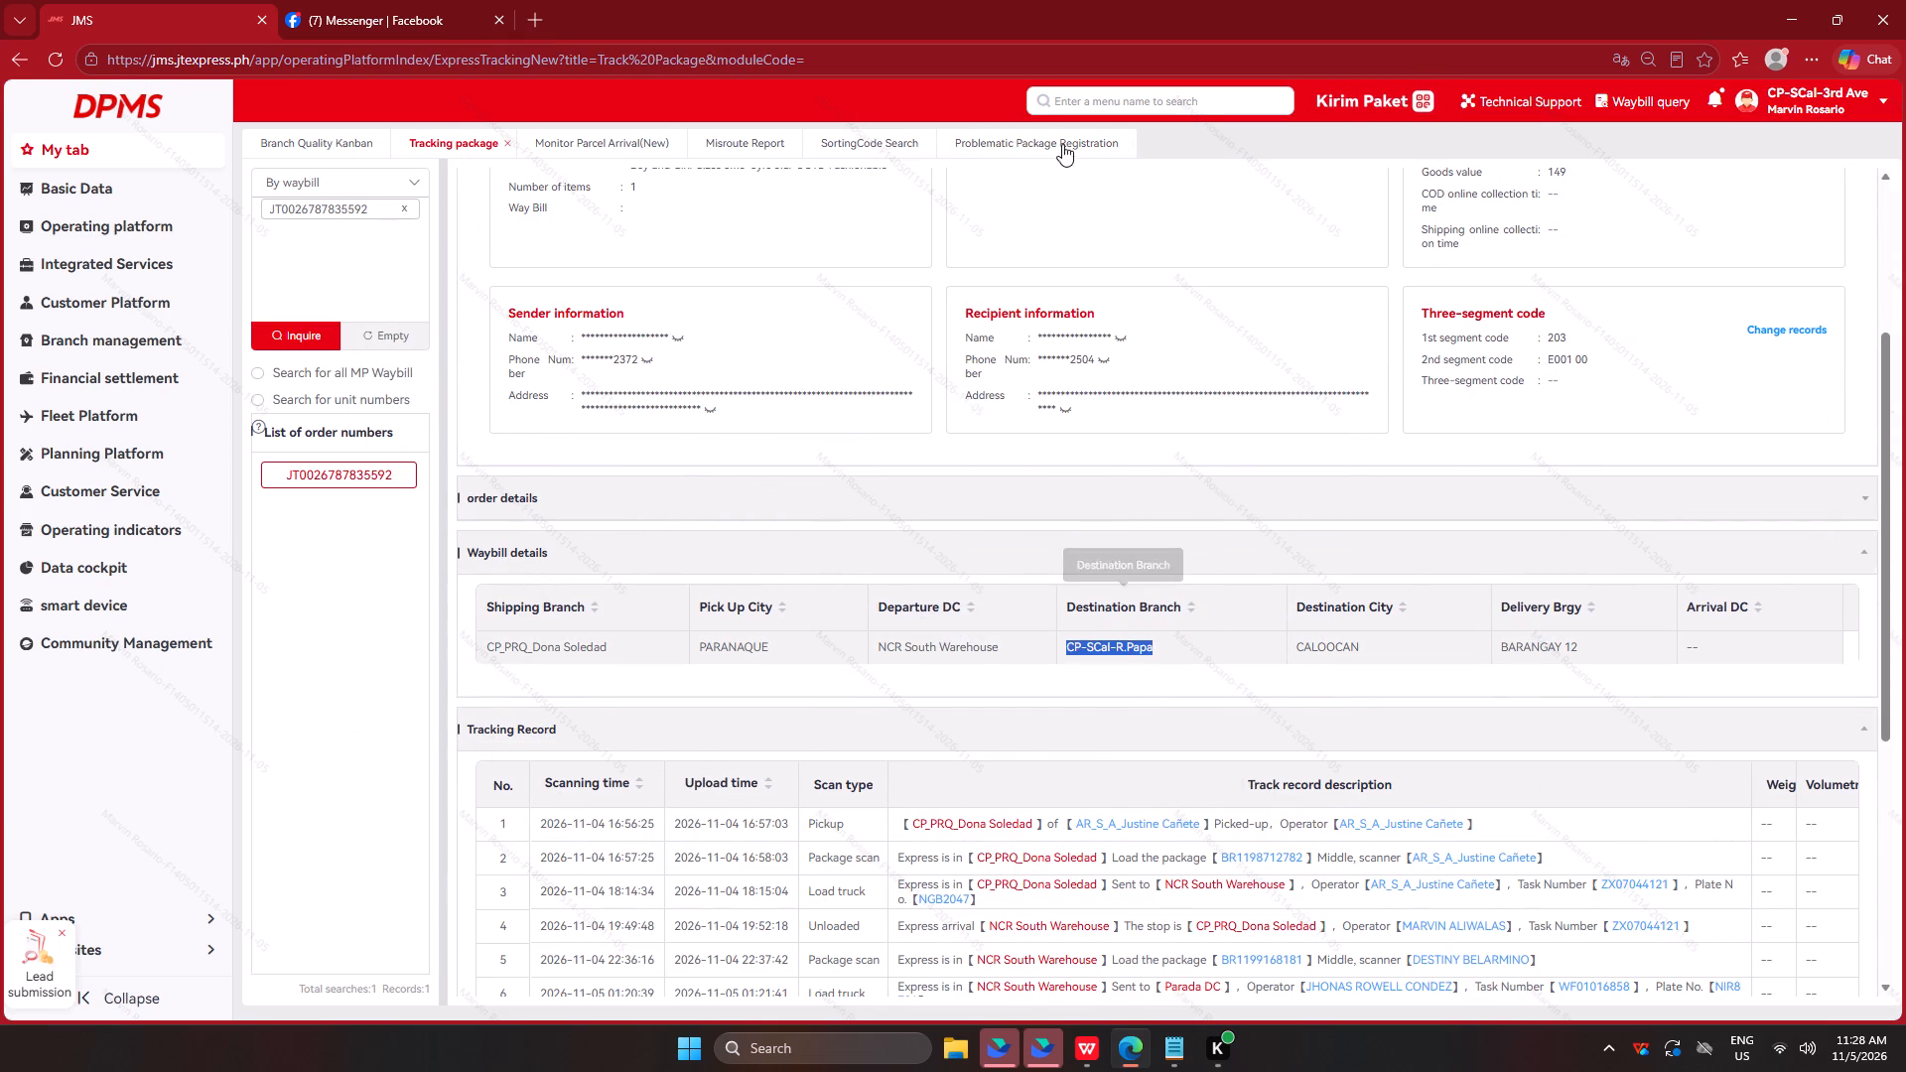
{"action": "key", "text": "ctrl+c"}
{"action": "left_click", "coordinate": [1046, 130]}
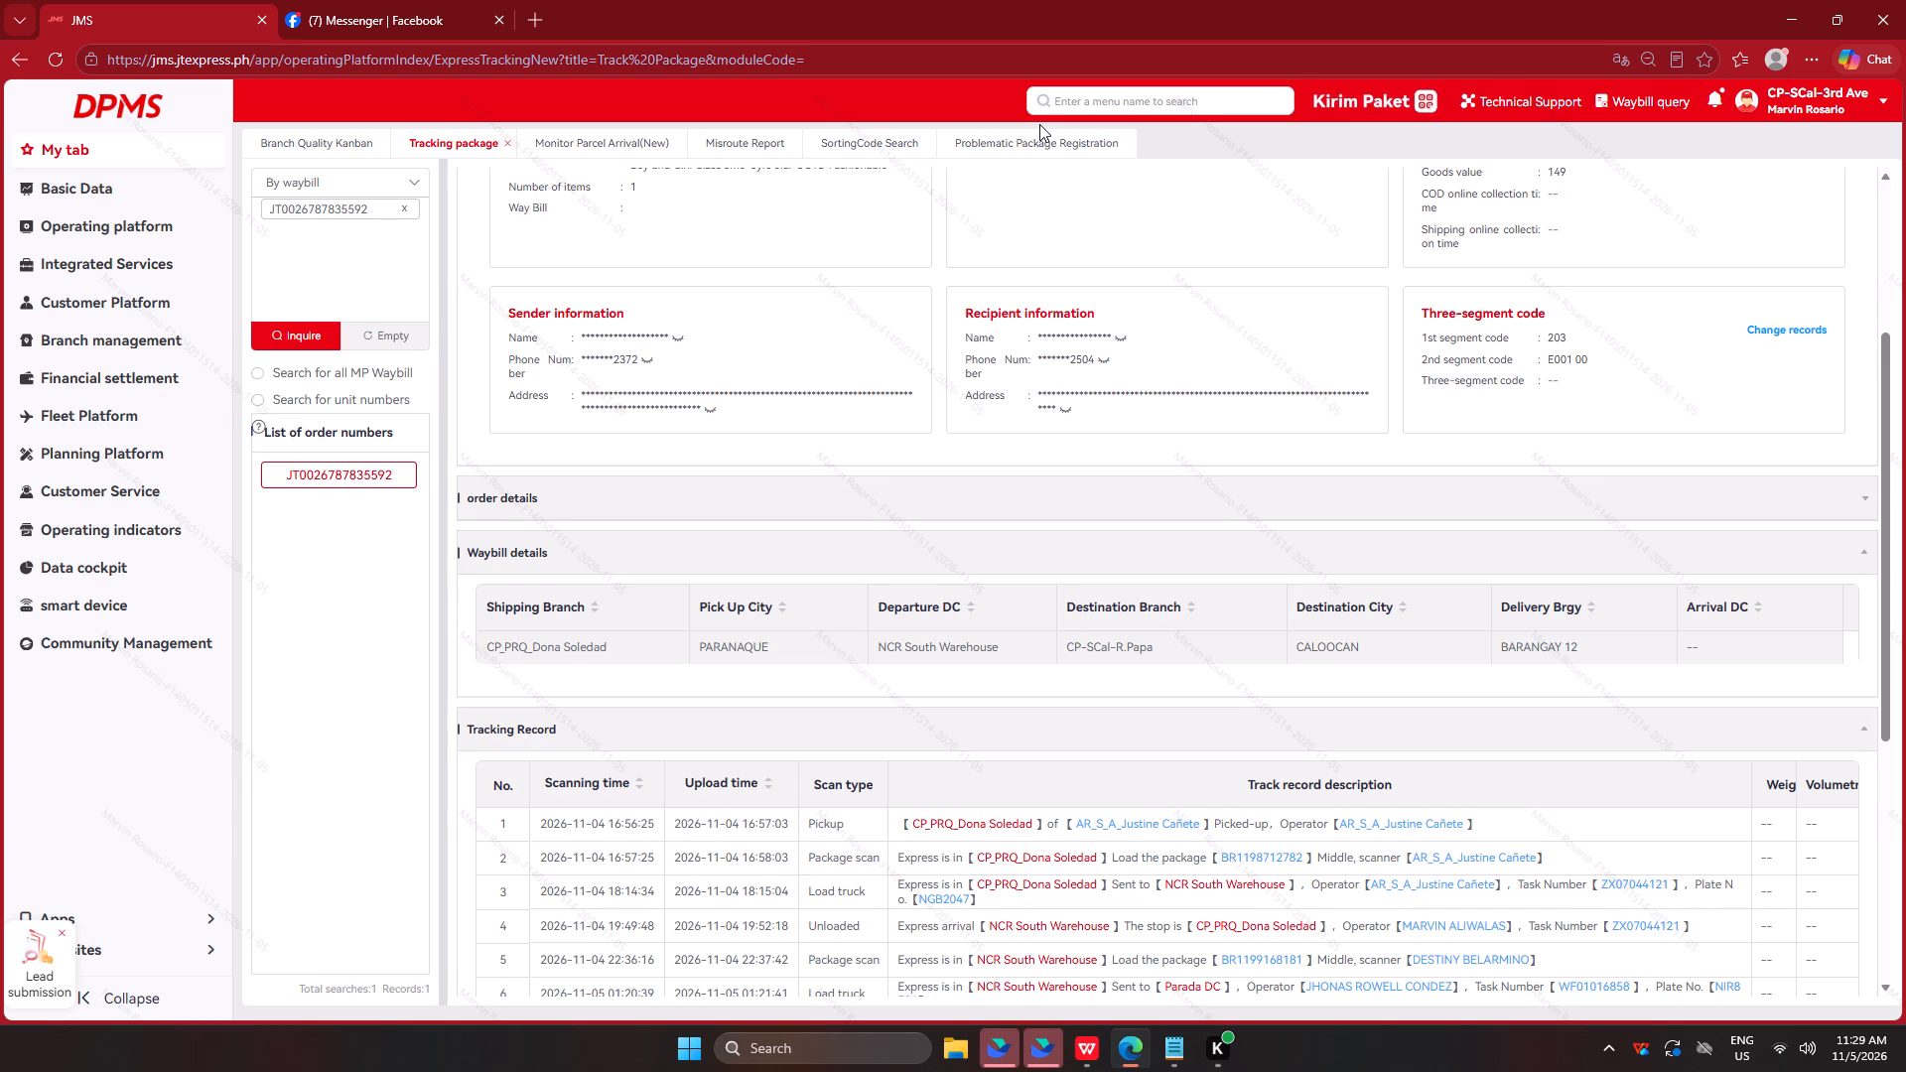
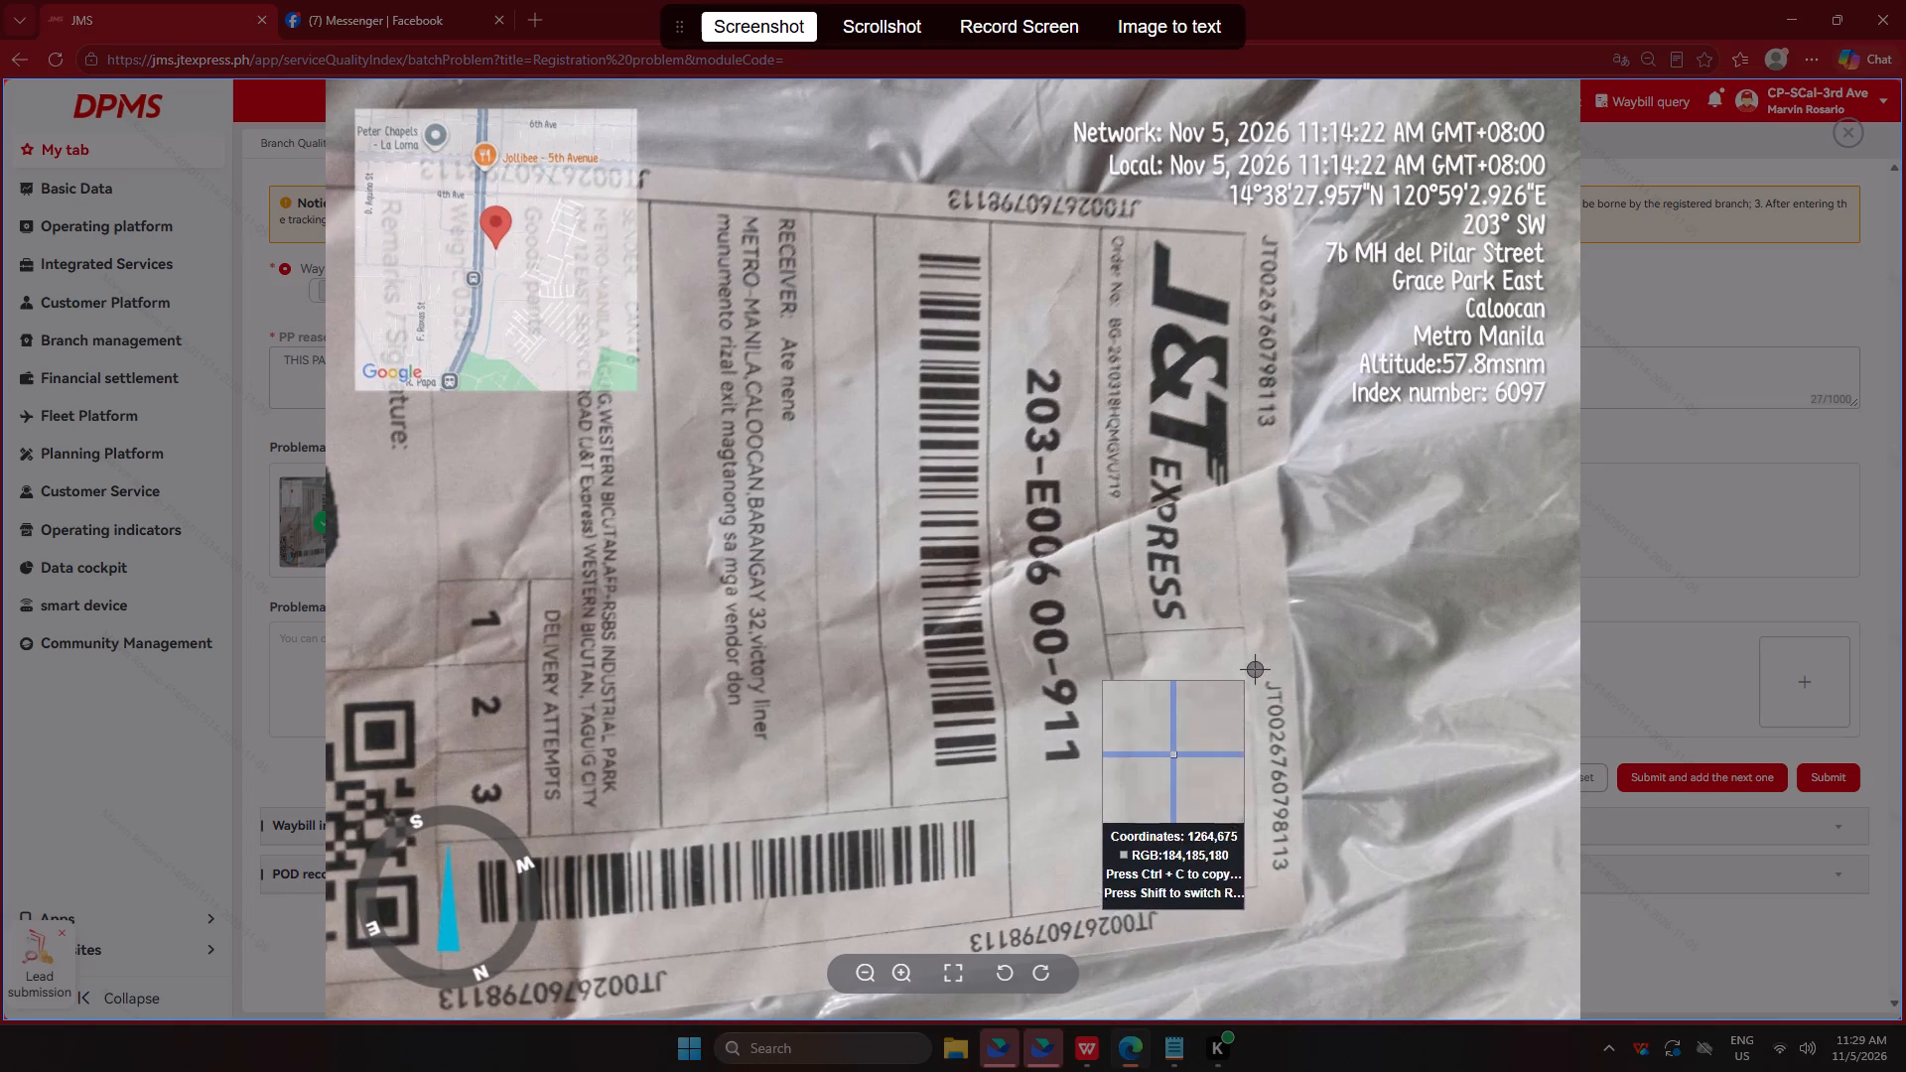
{"action": "left_click_drag", "start_coordinate": [1255, 669], "coordinate": [1306, 888]}
{"action": "left_click", "coordinate": [1141, 17]}
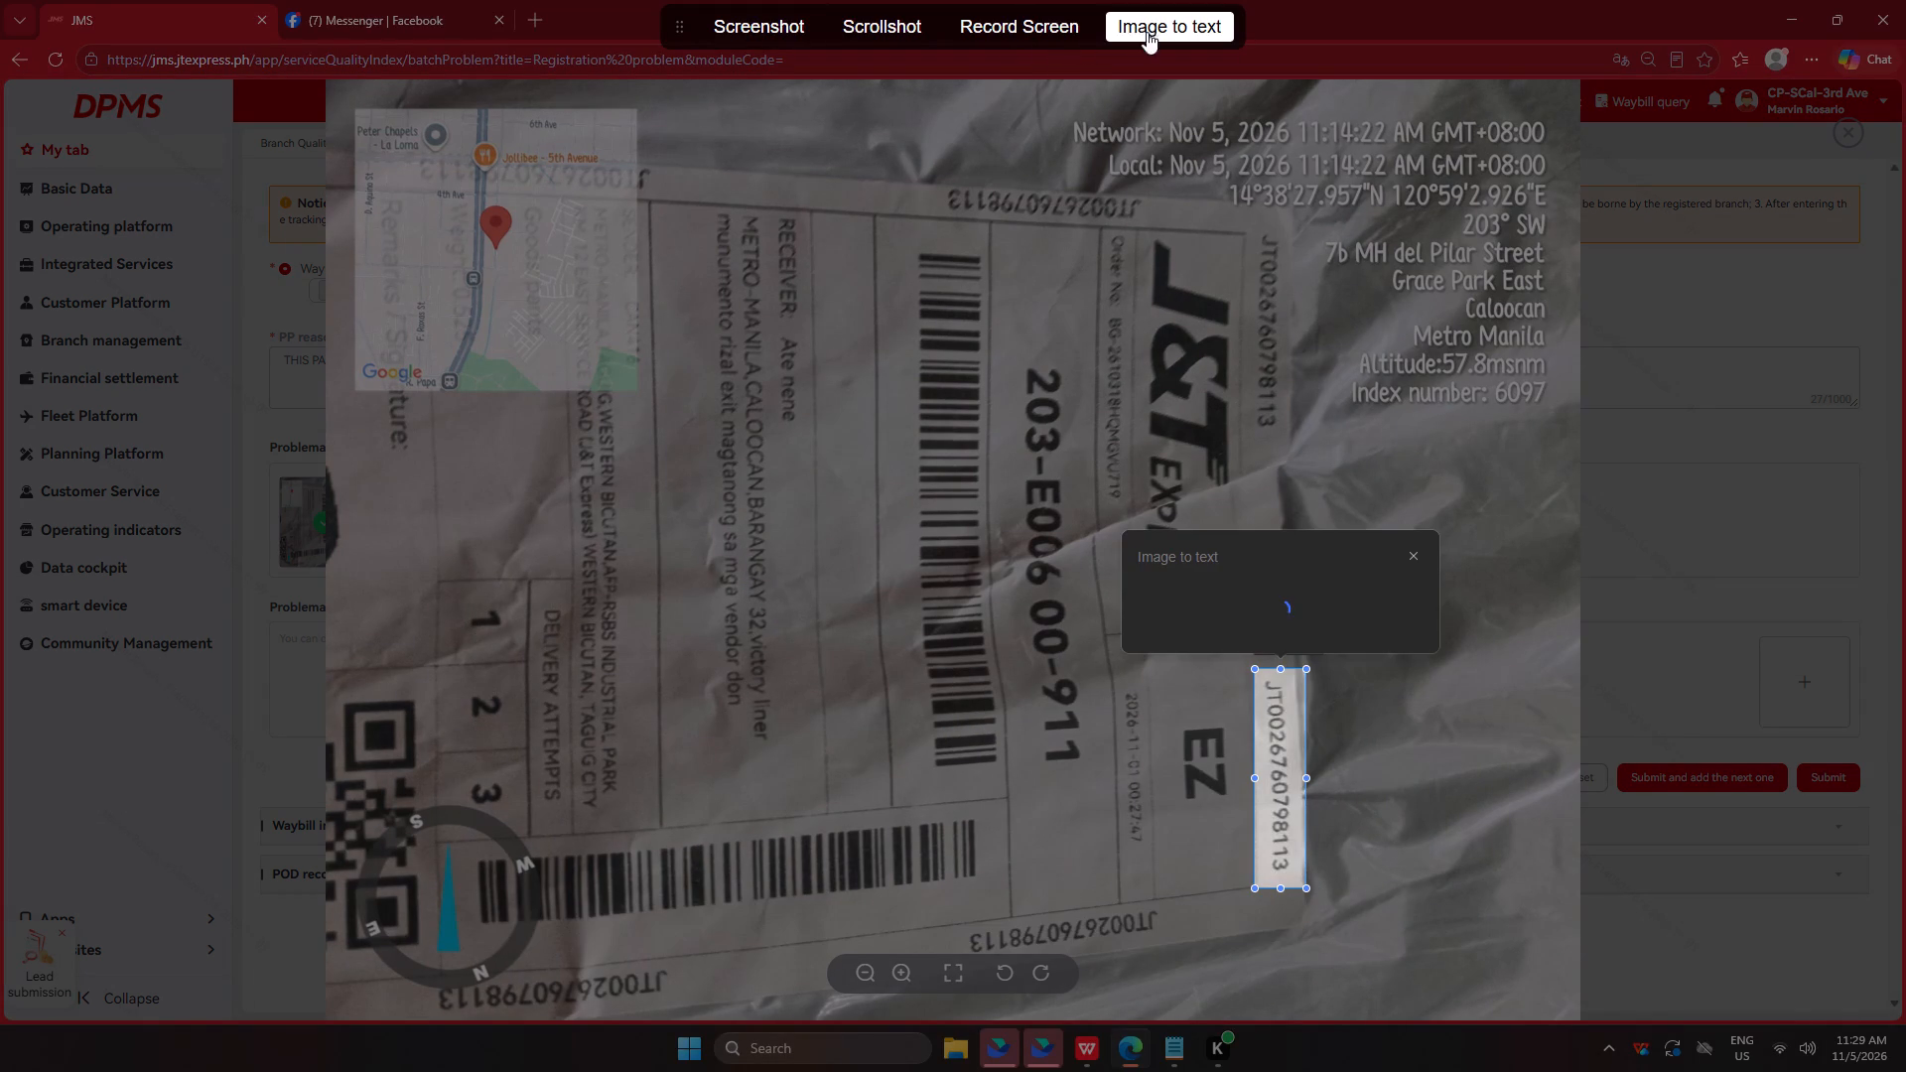
{"action": "left_click", "coordinate": [1395, 625]}
{"action": "left_click", "coordinate": [1855, 460]}
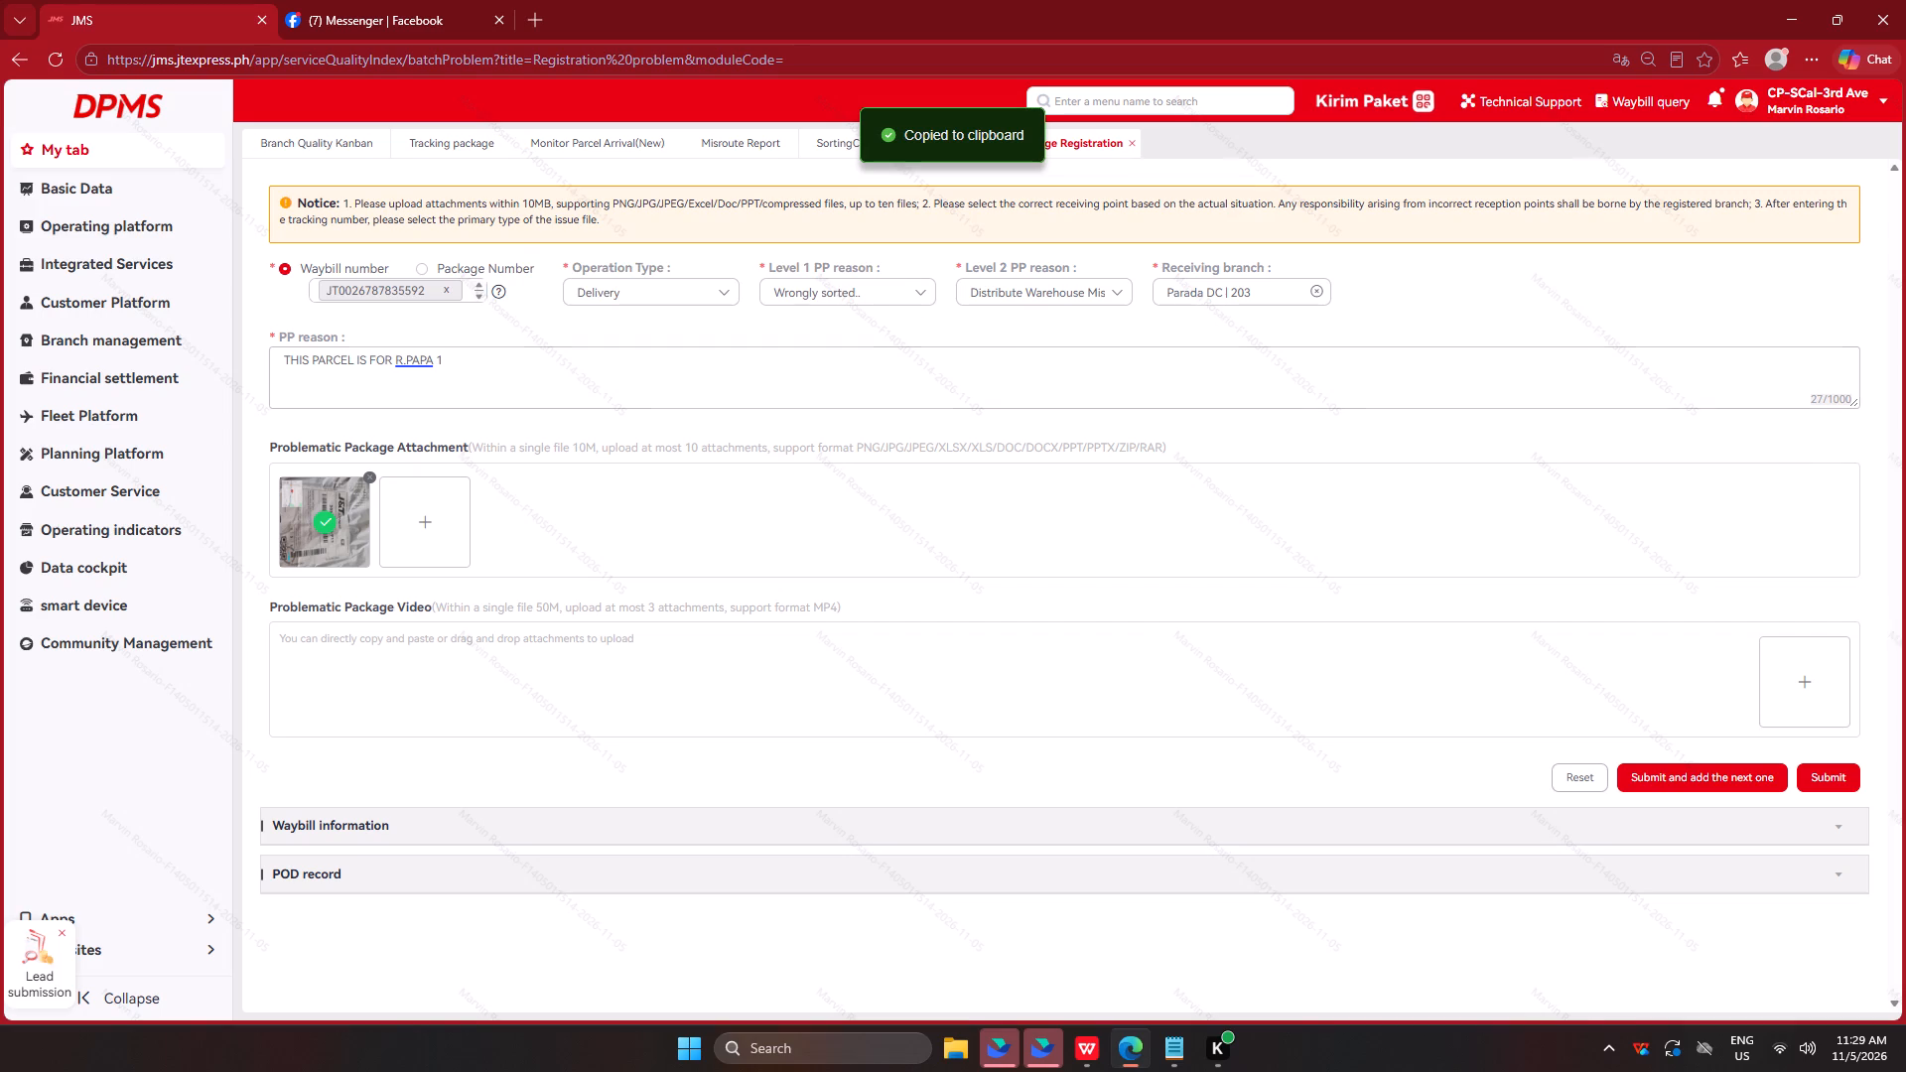
{"action": "double_click", "coordinate": [450, 289]}
{"action": "key", "text": "ctrl+v"}
{"action": "left_click", "coordinate": [617, 328]}
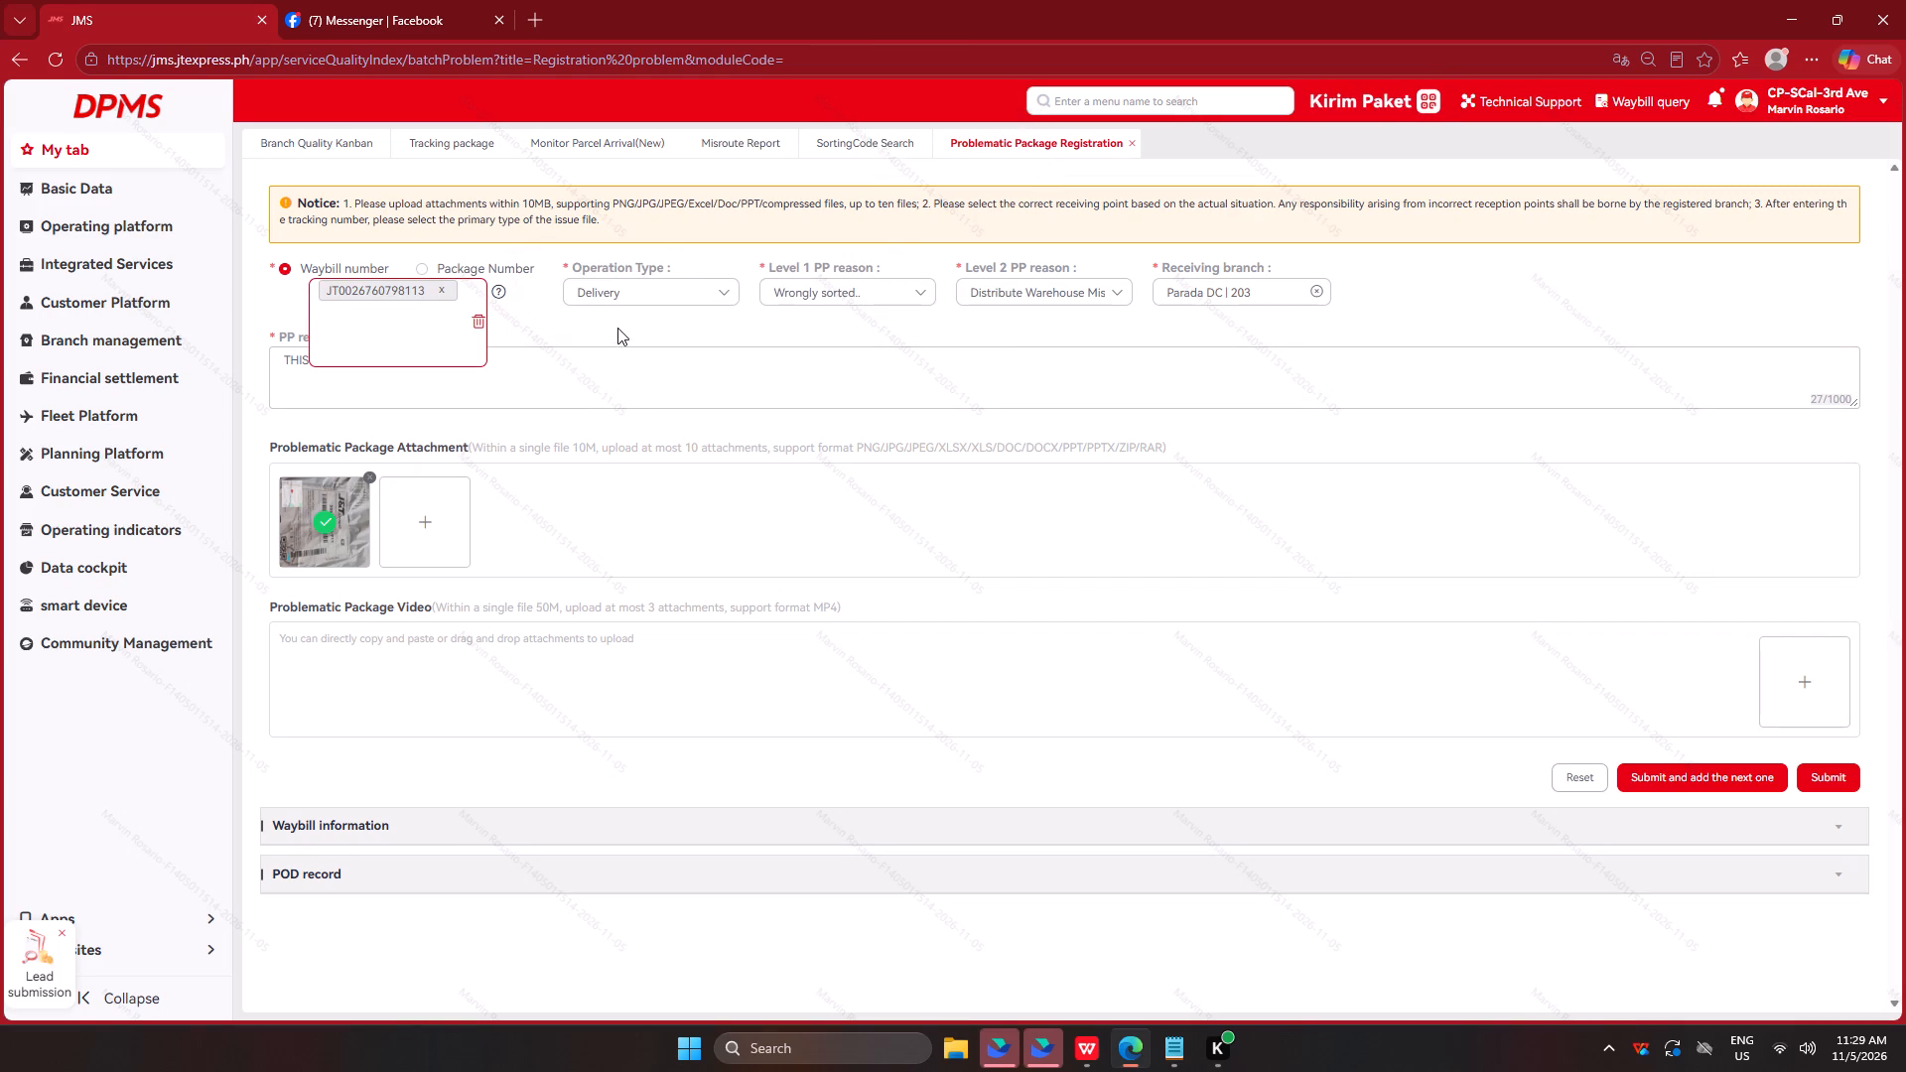
{"action": "left_click", "coordinate": [448, 151]}
{"action": "left_click", "coordinate": [402, 327]}
{"action": "left_click", "coordinate": [368, 303]}
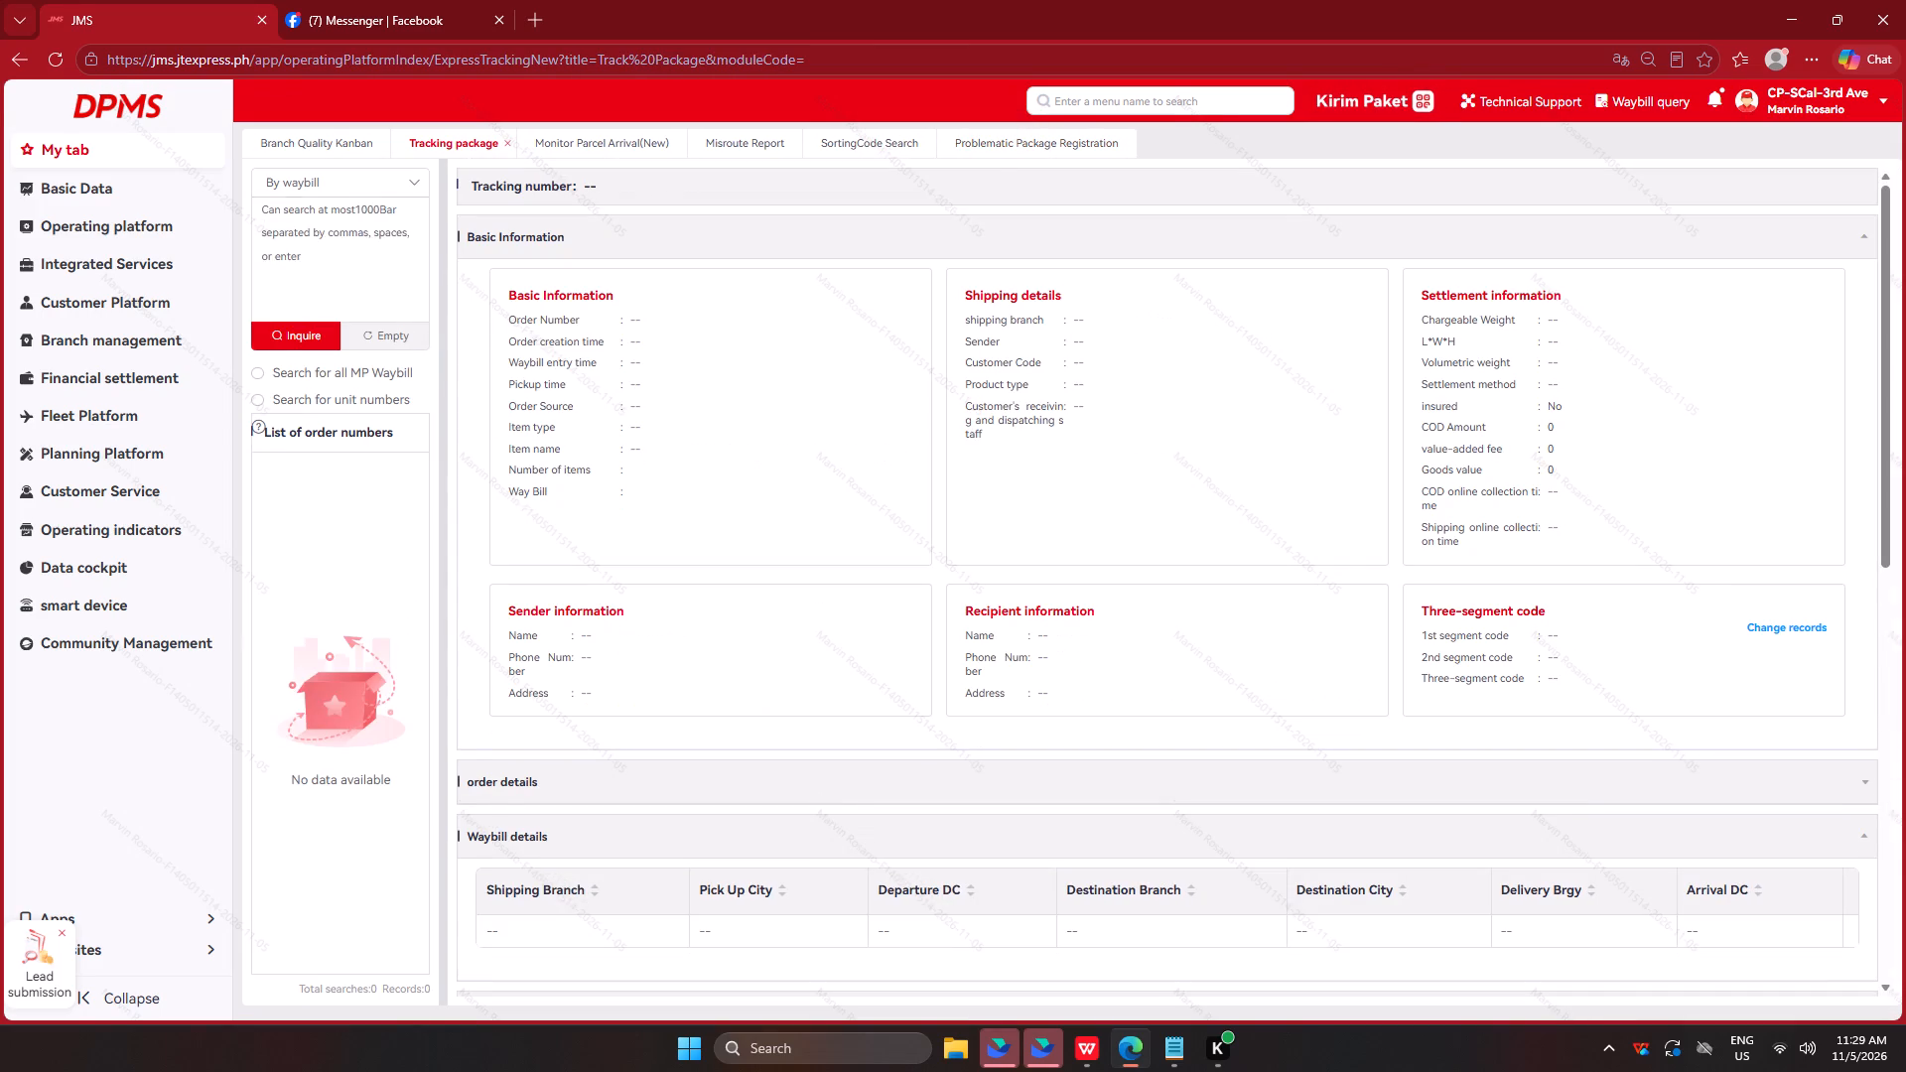
{"action": "key", "text": "ctrl+v"}
{"action": "left_click", "coordinate": [291, 333]}
{"action": "scroll", "coordinate": [932, 458], "scroll_direction": "down", "scroll_amount": 5}
In the problematic package registration, replace the destination R.PAPA 1 in the PP reason with EAST.
{"action": "left_click", "coordinate": [1008, 138]}
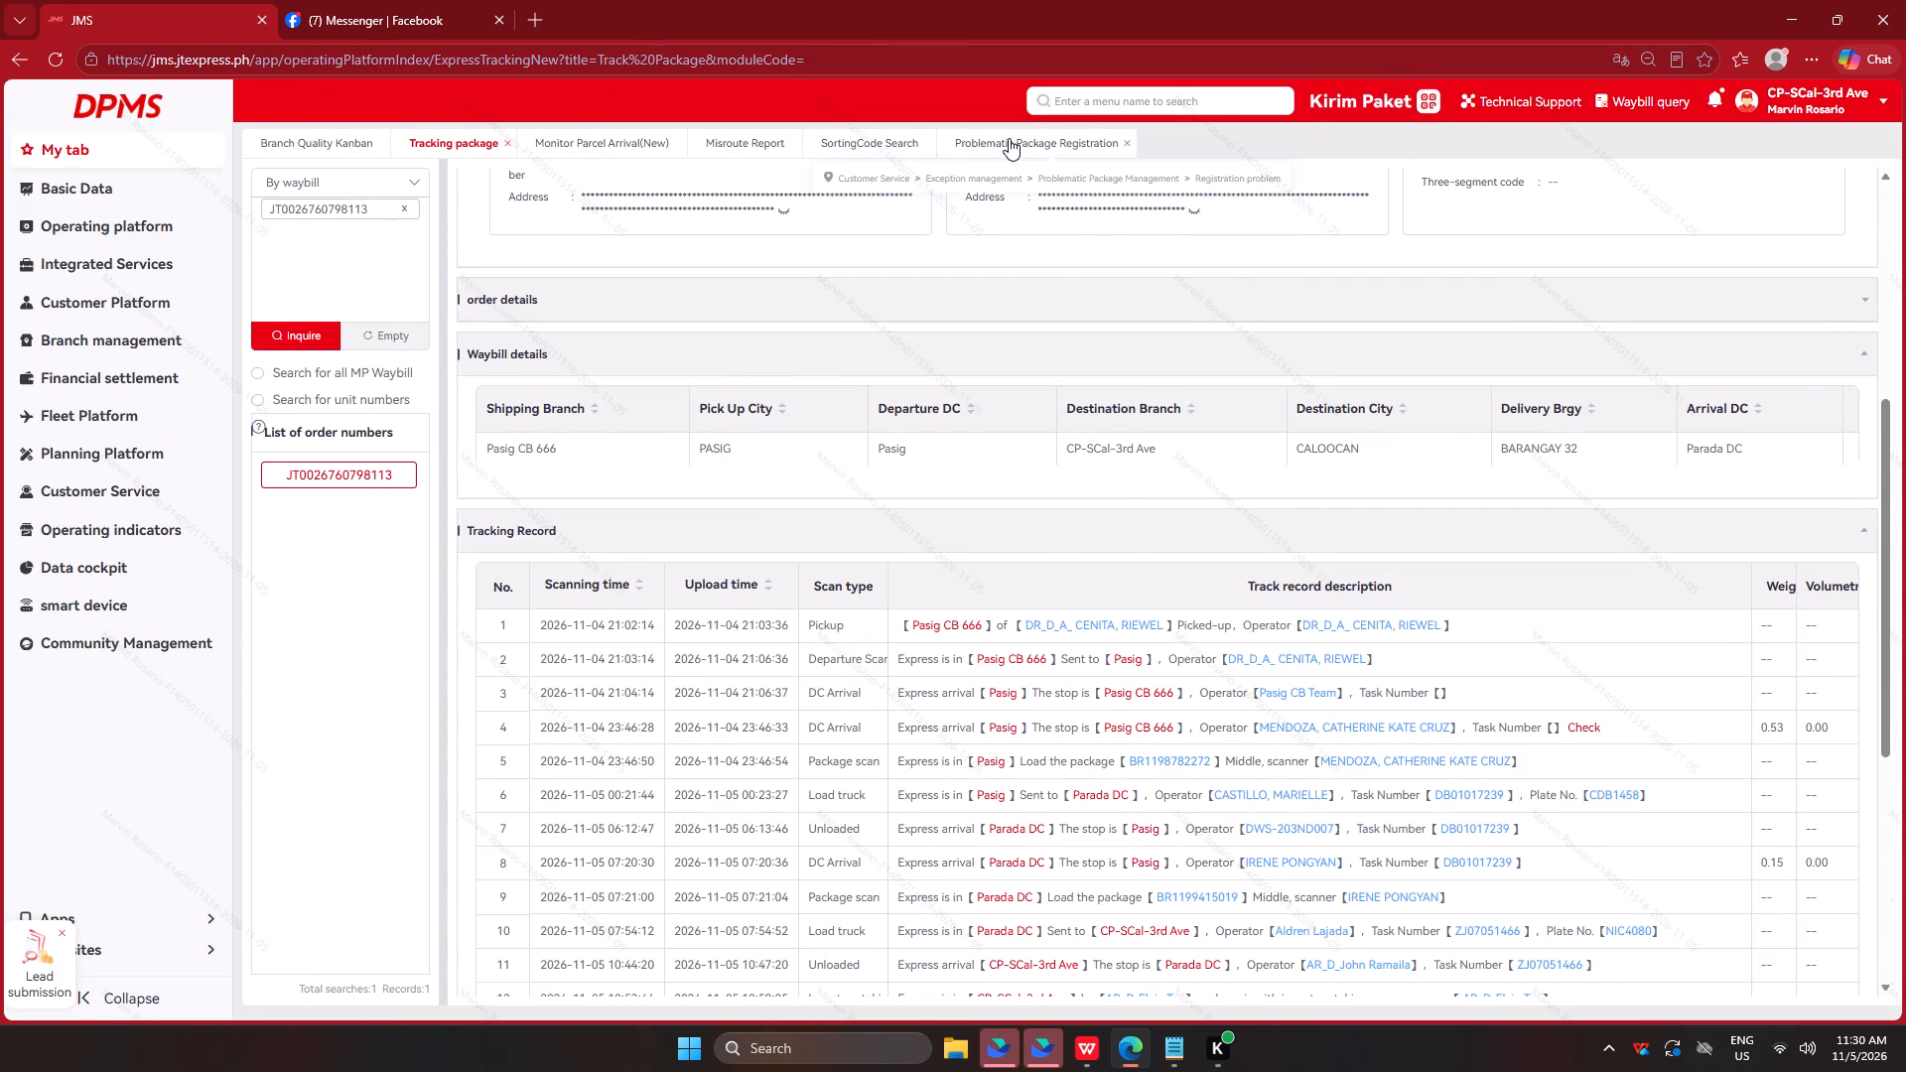
{"action": "left_click_drag", "start_coordinate": [462, 360], "coordinate": [392, 362]}
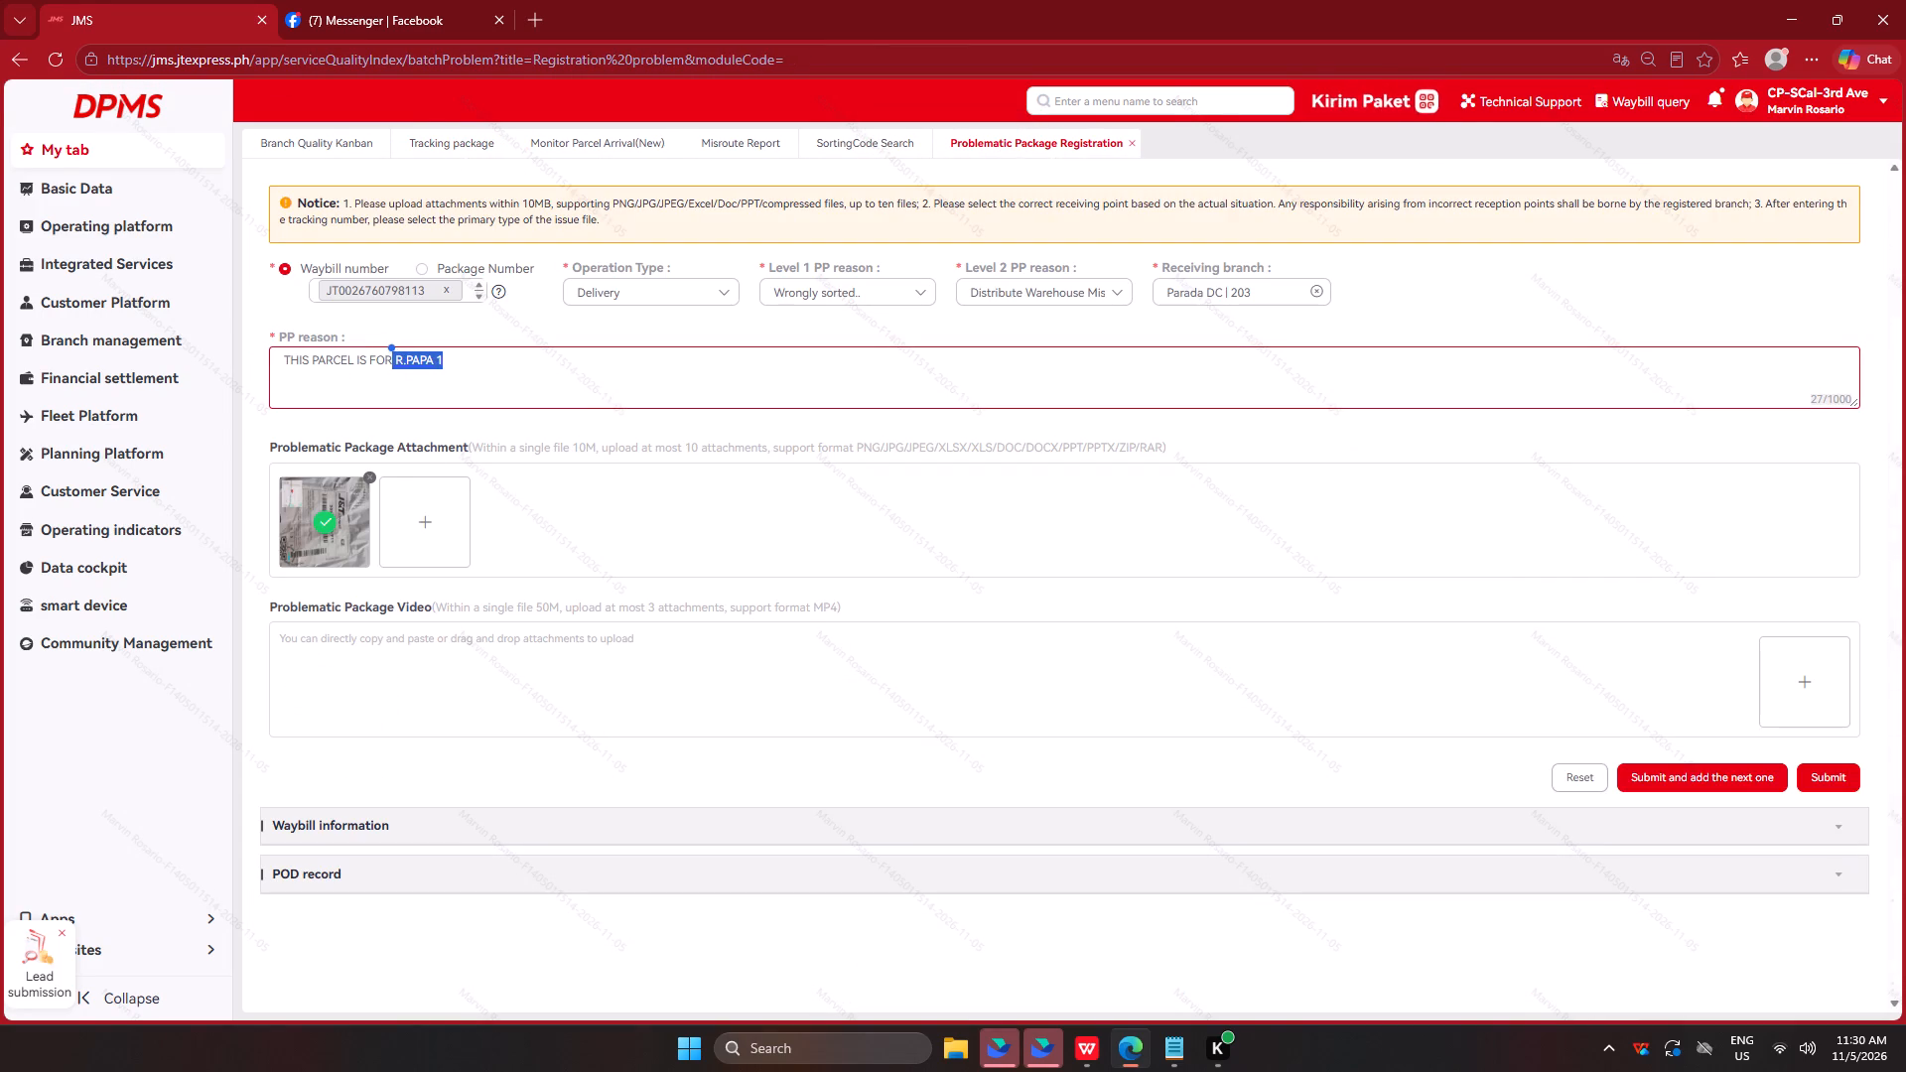
{"action": "left_click_drag", "start_coordinate": [392, 362], "coordinate": [395, 365]}
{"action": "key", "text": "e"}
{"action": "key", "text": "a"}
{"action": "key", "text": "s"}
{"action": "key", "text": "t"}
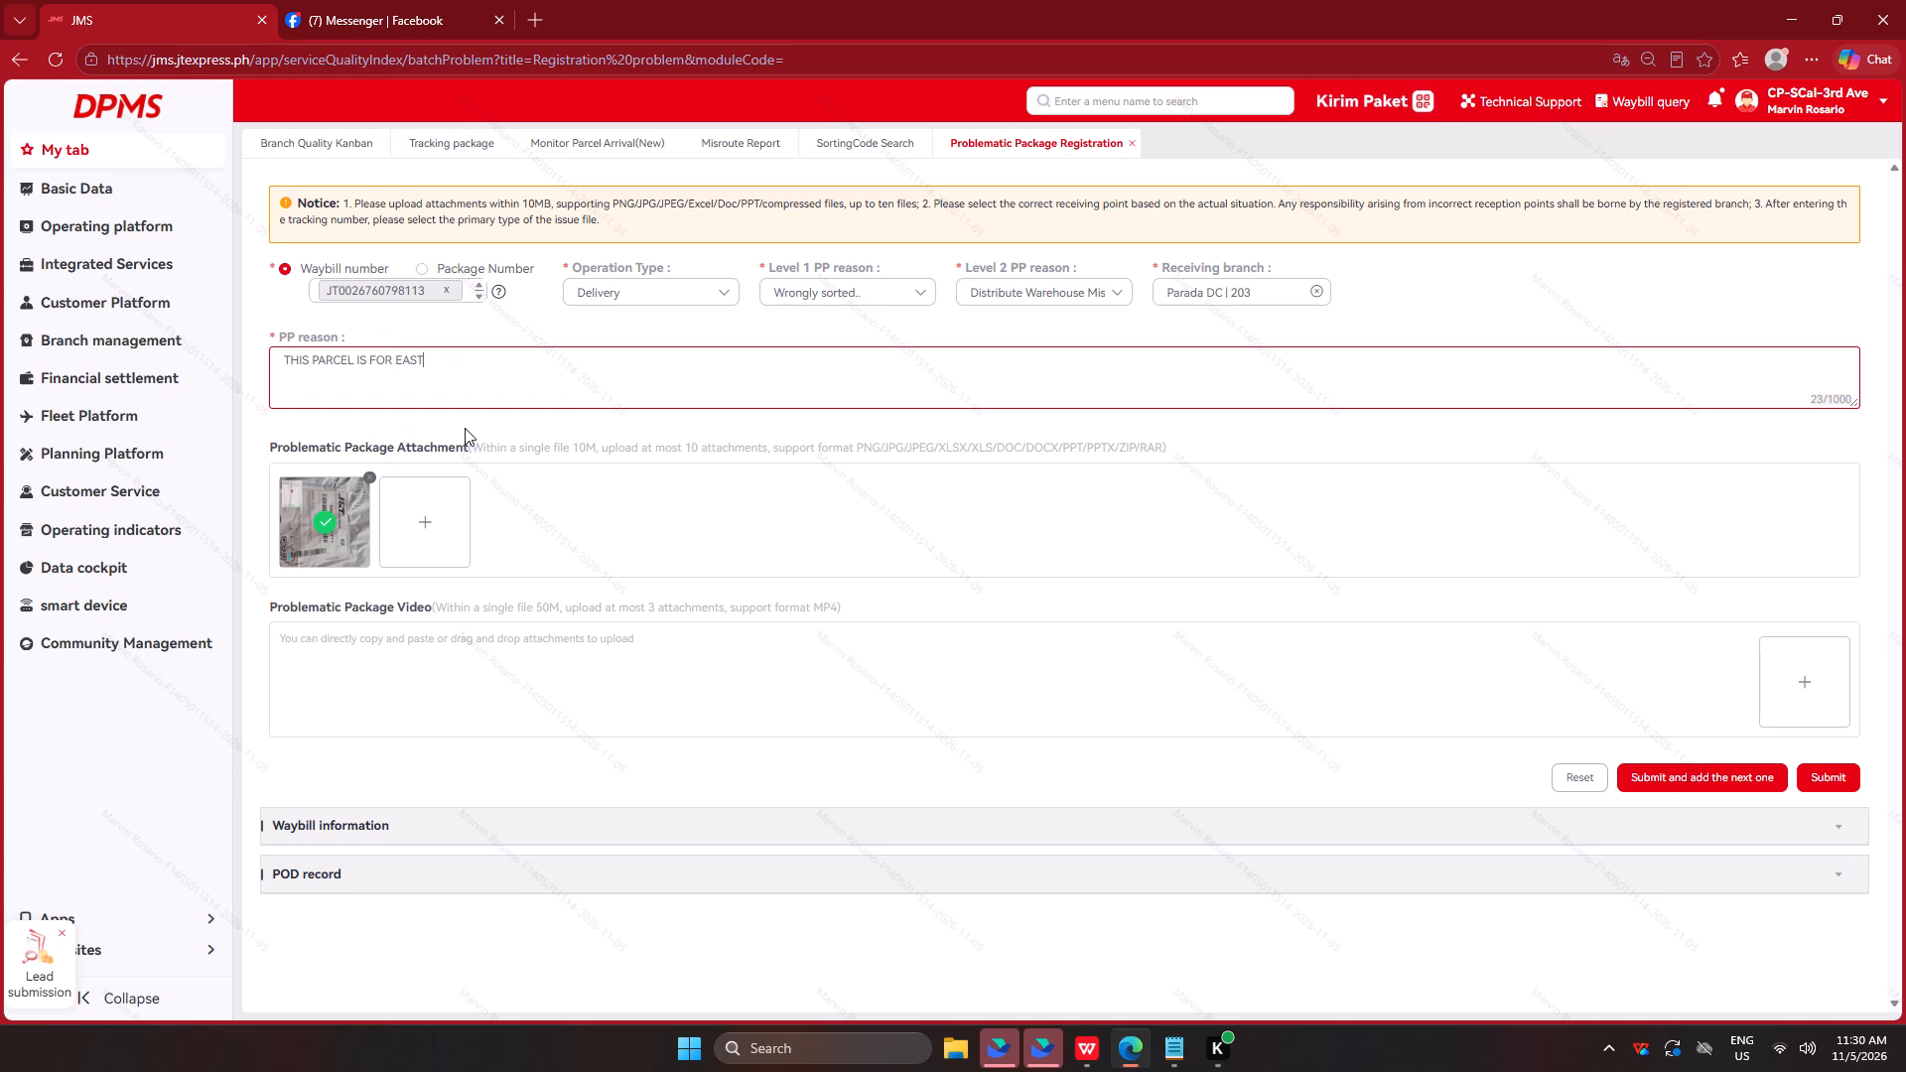
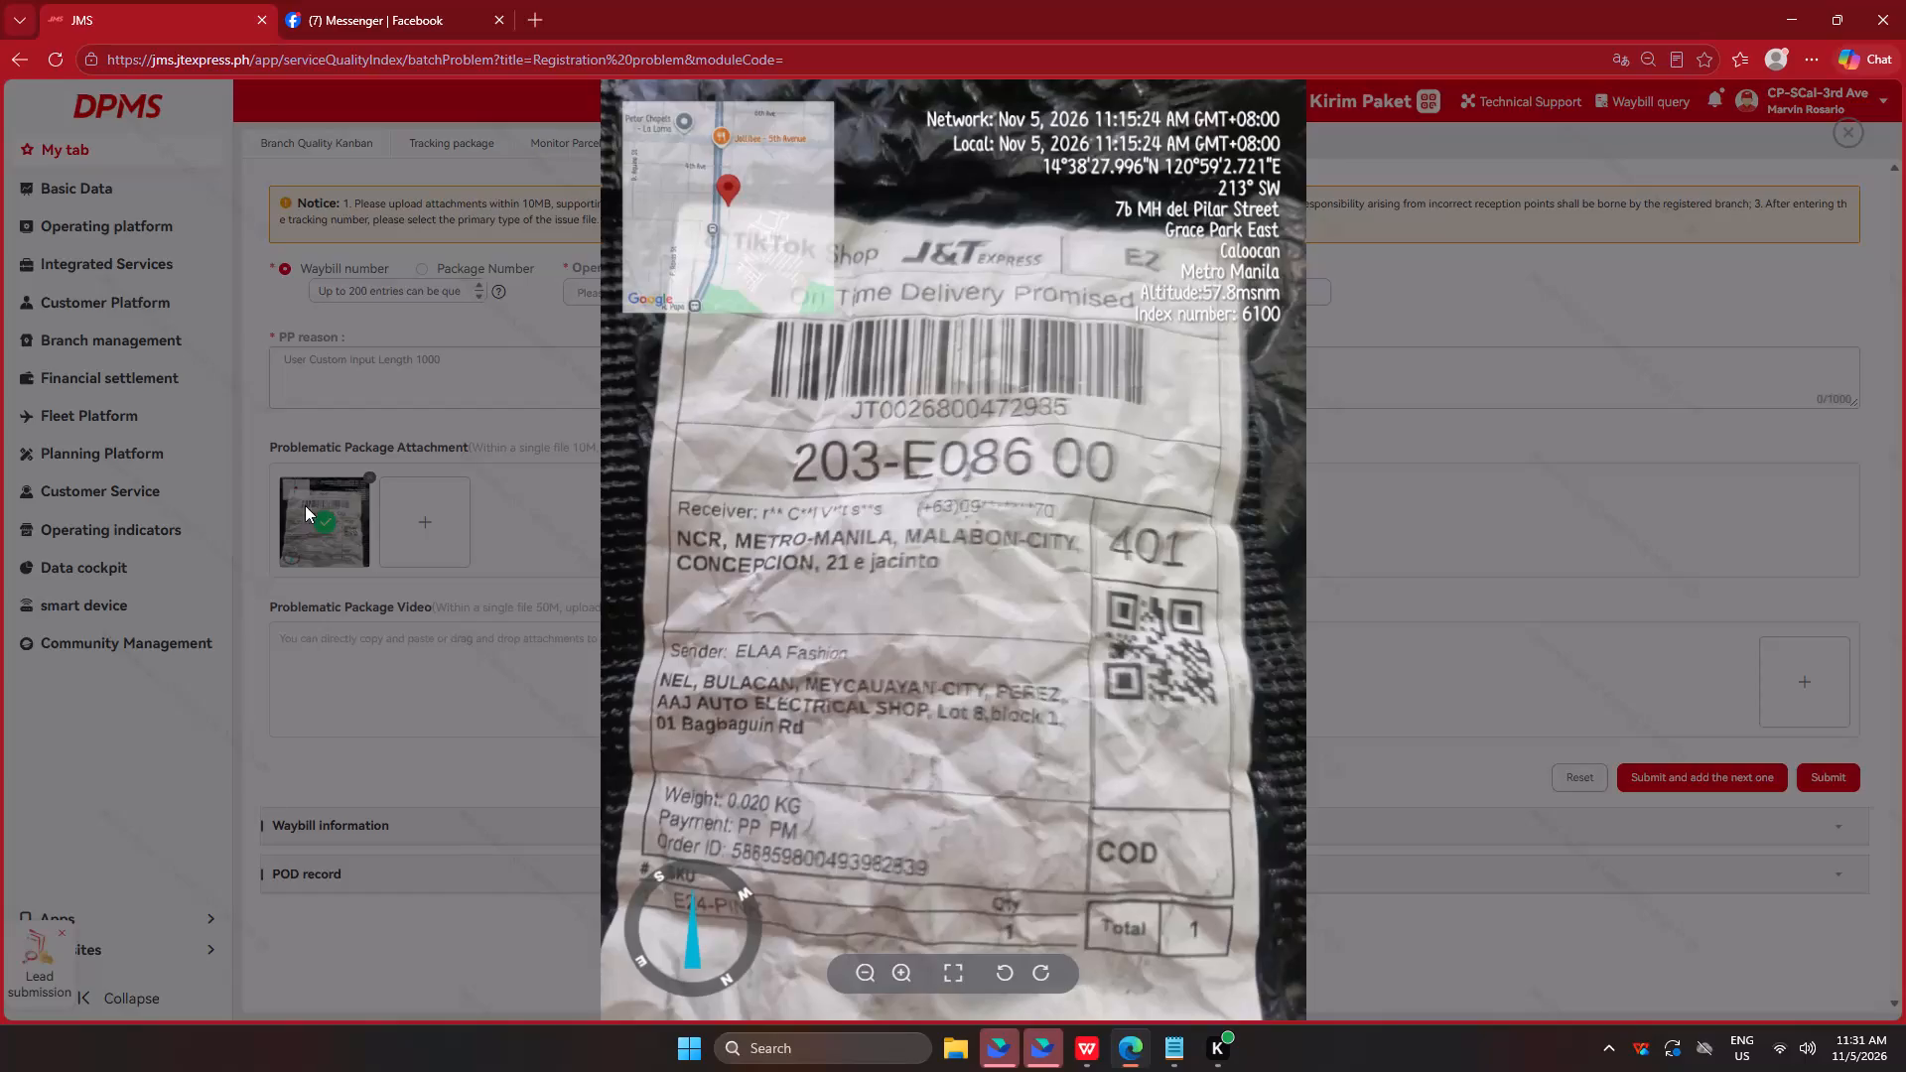
{"action": "key", "text": "ctrl+shift+a"}
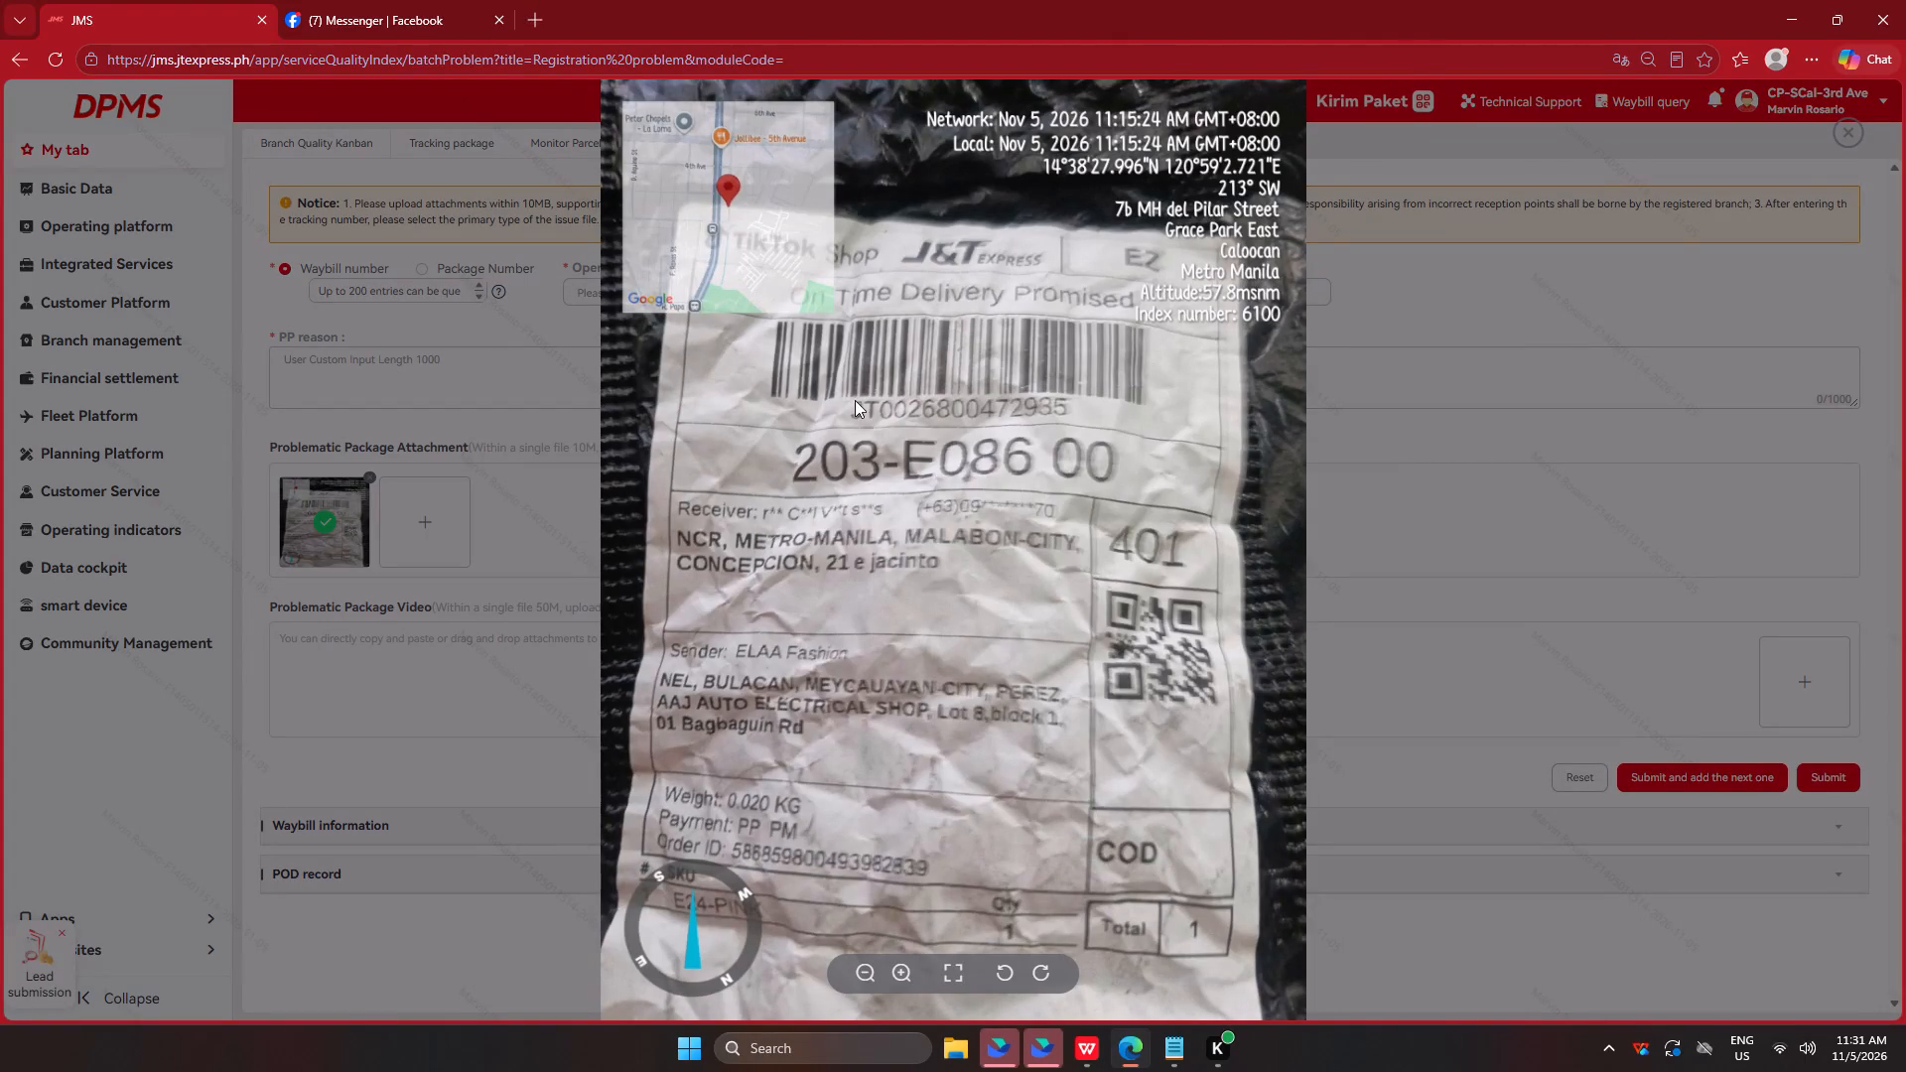
{"action": "left_click_drag", "start_coordinate": [836, 390], "coordinate": [1101, 436]}
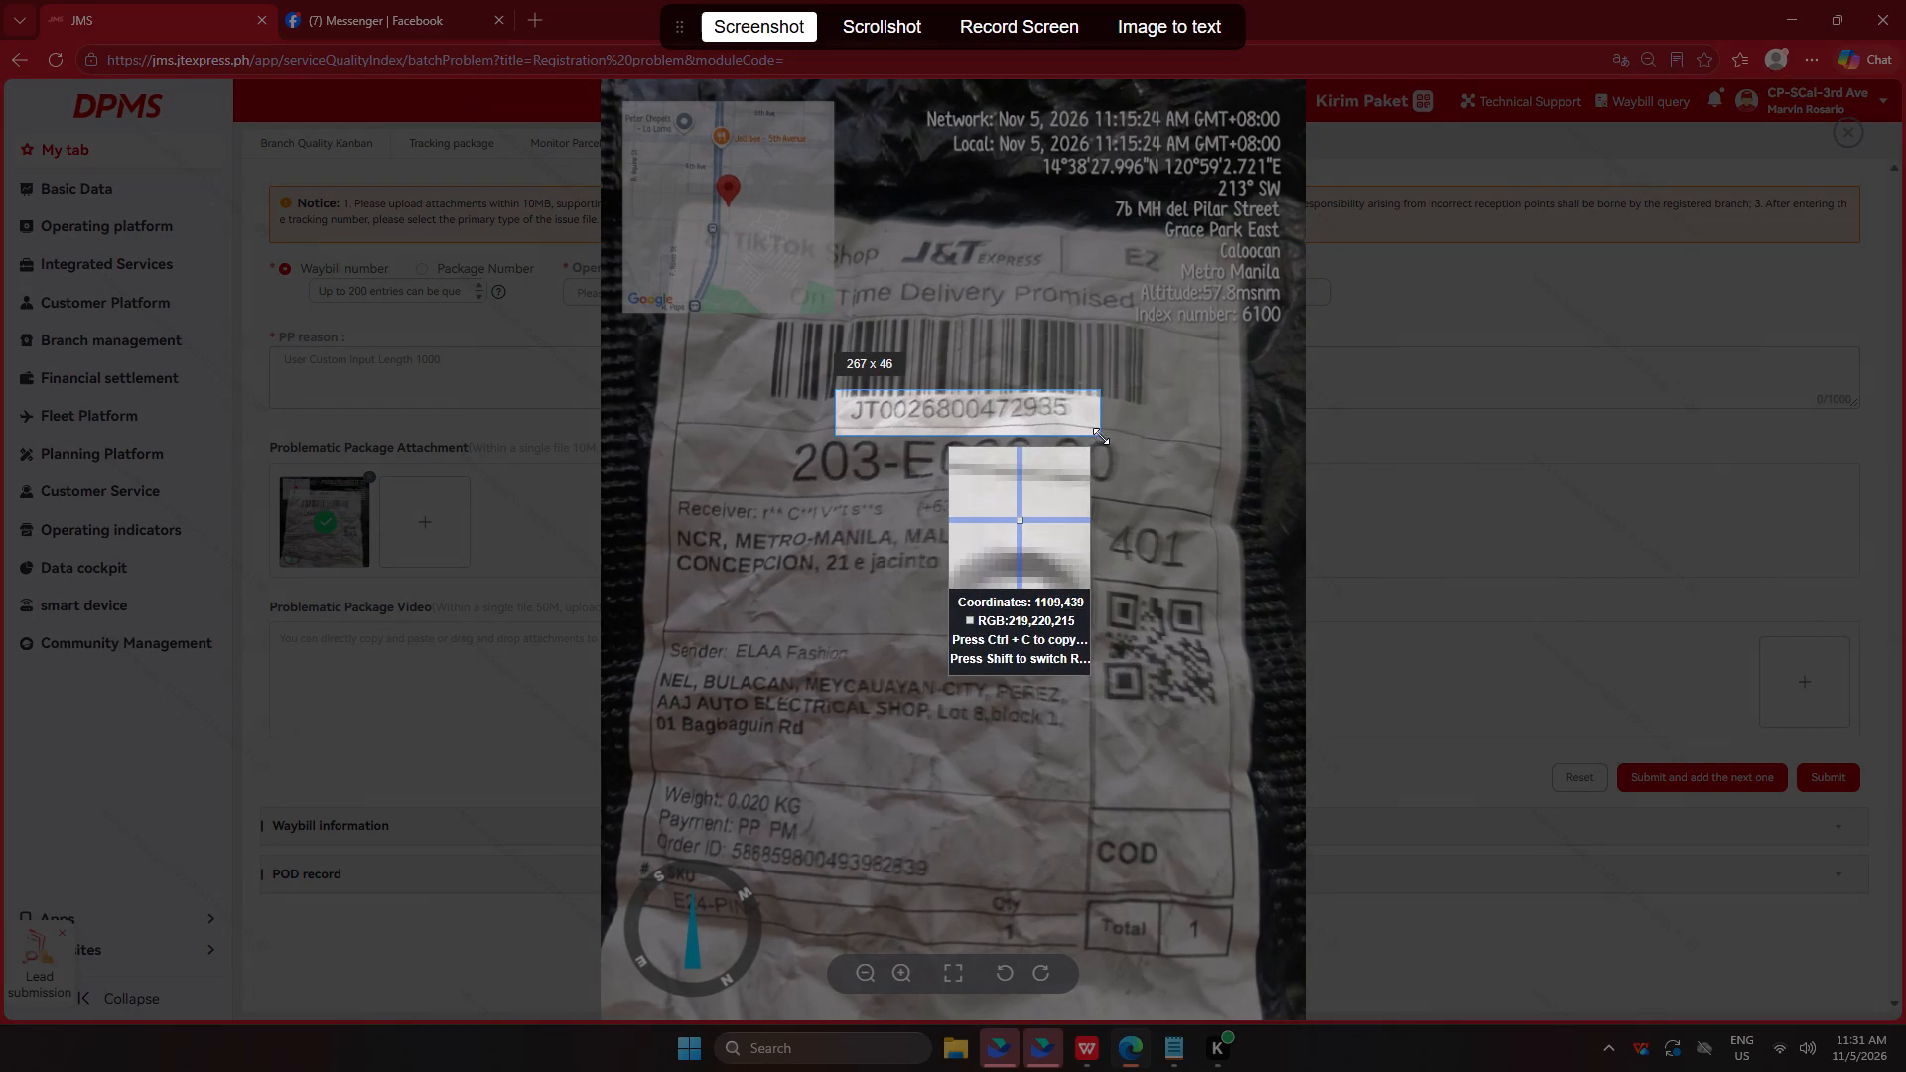
{"action": "left_click", "coordinate": [1155, 33]}
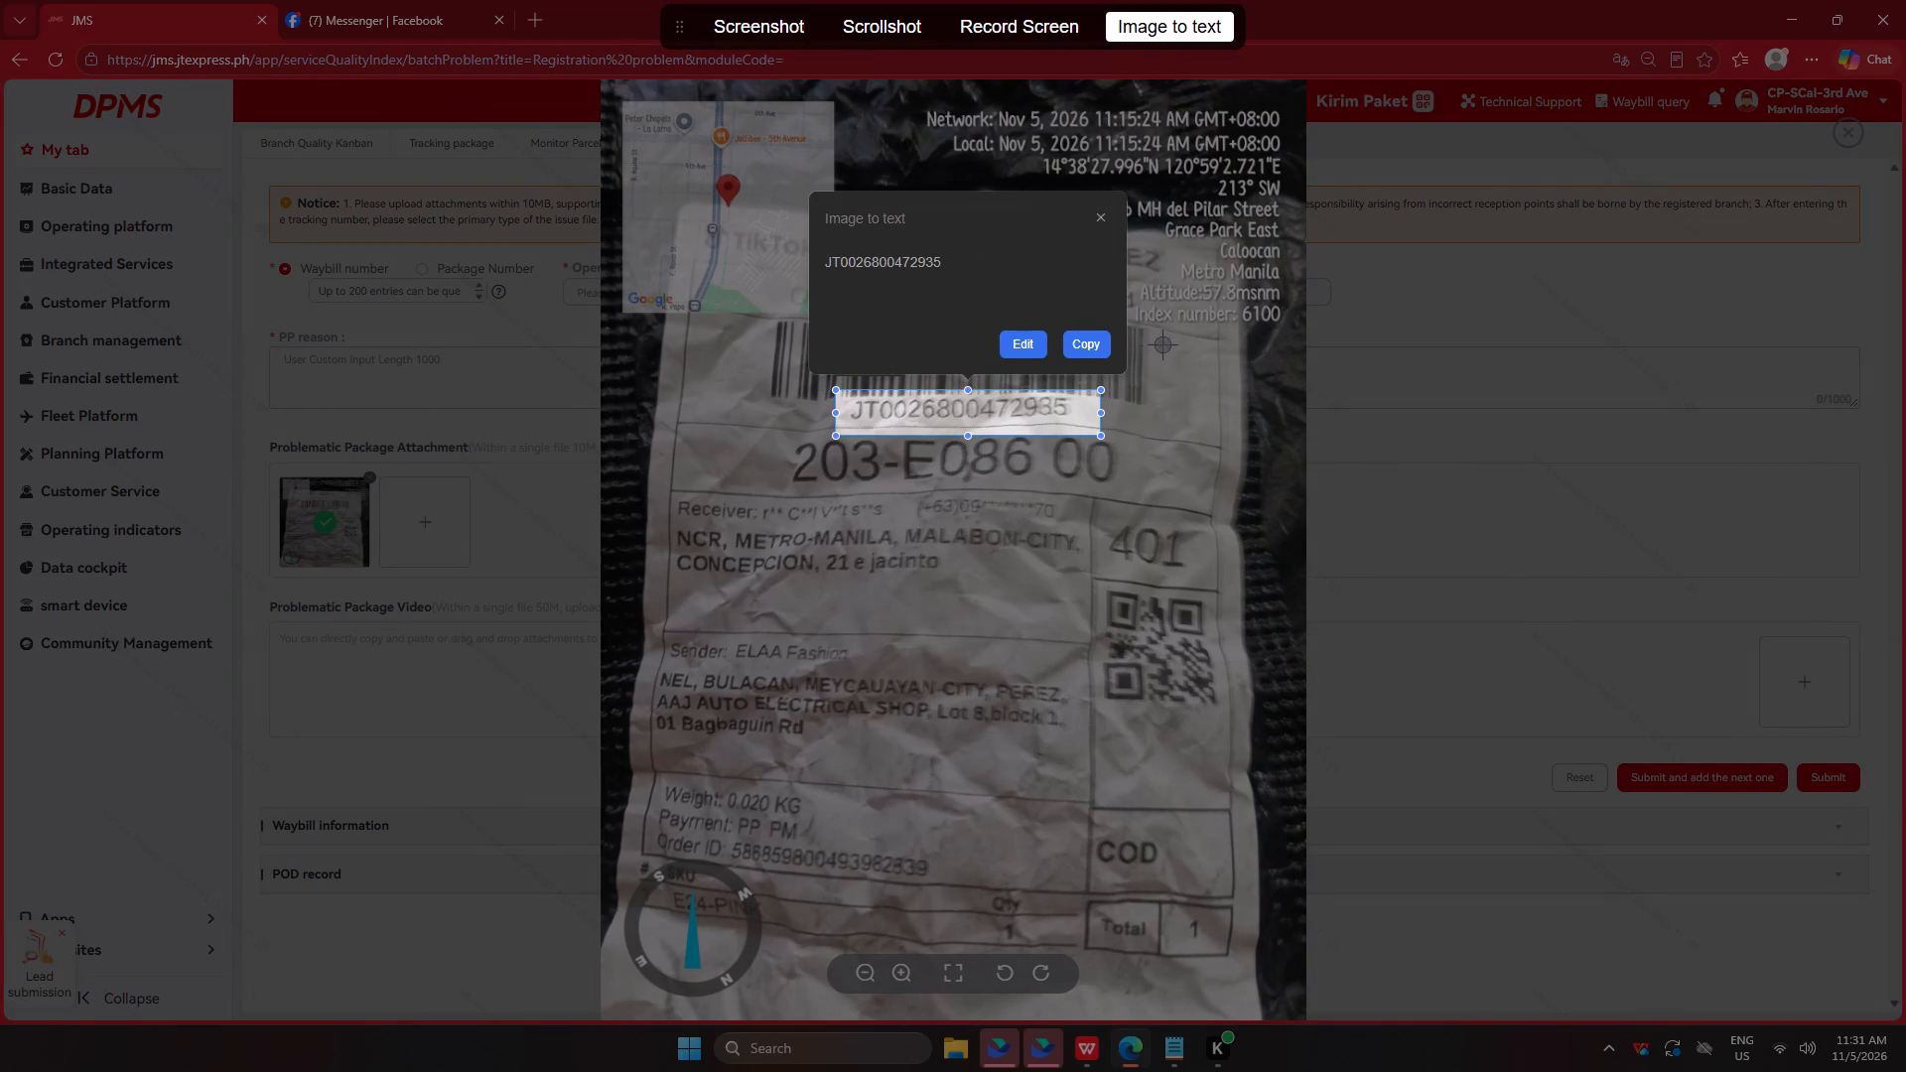
{"action": "left_click", "coordinate": [1087, 344]}
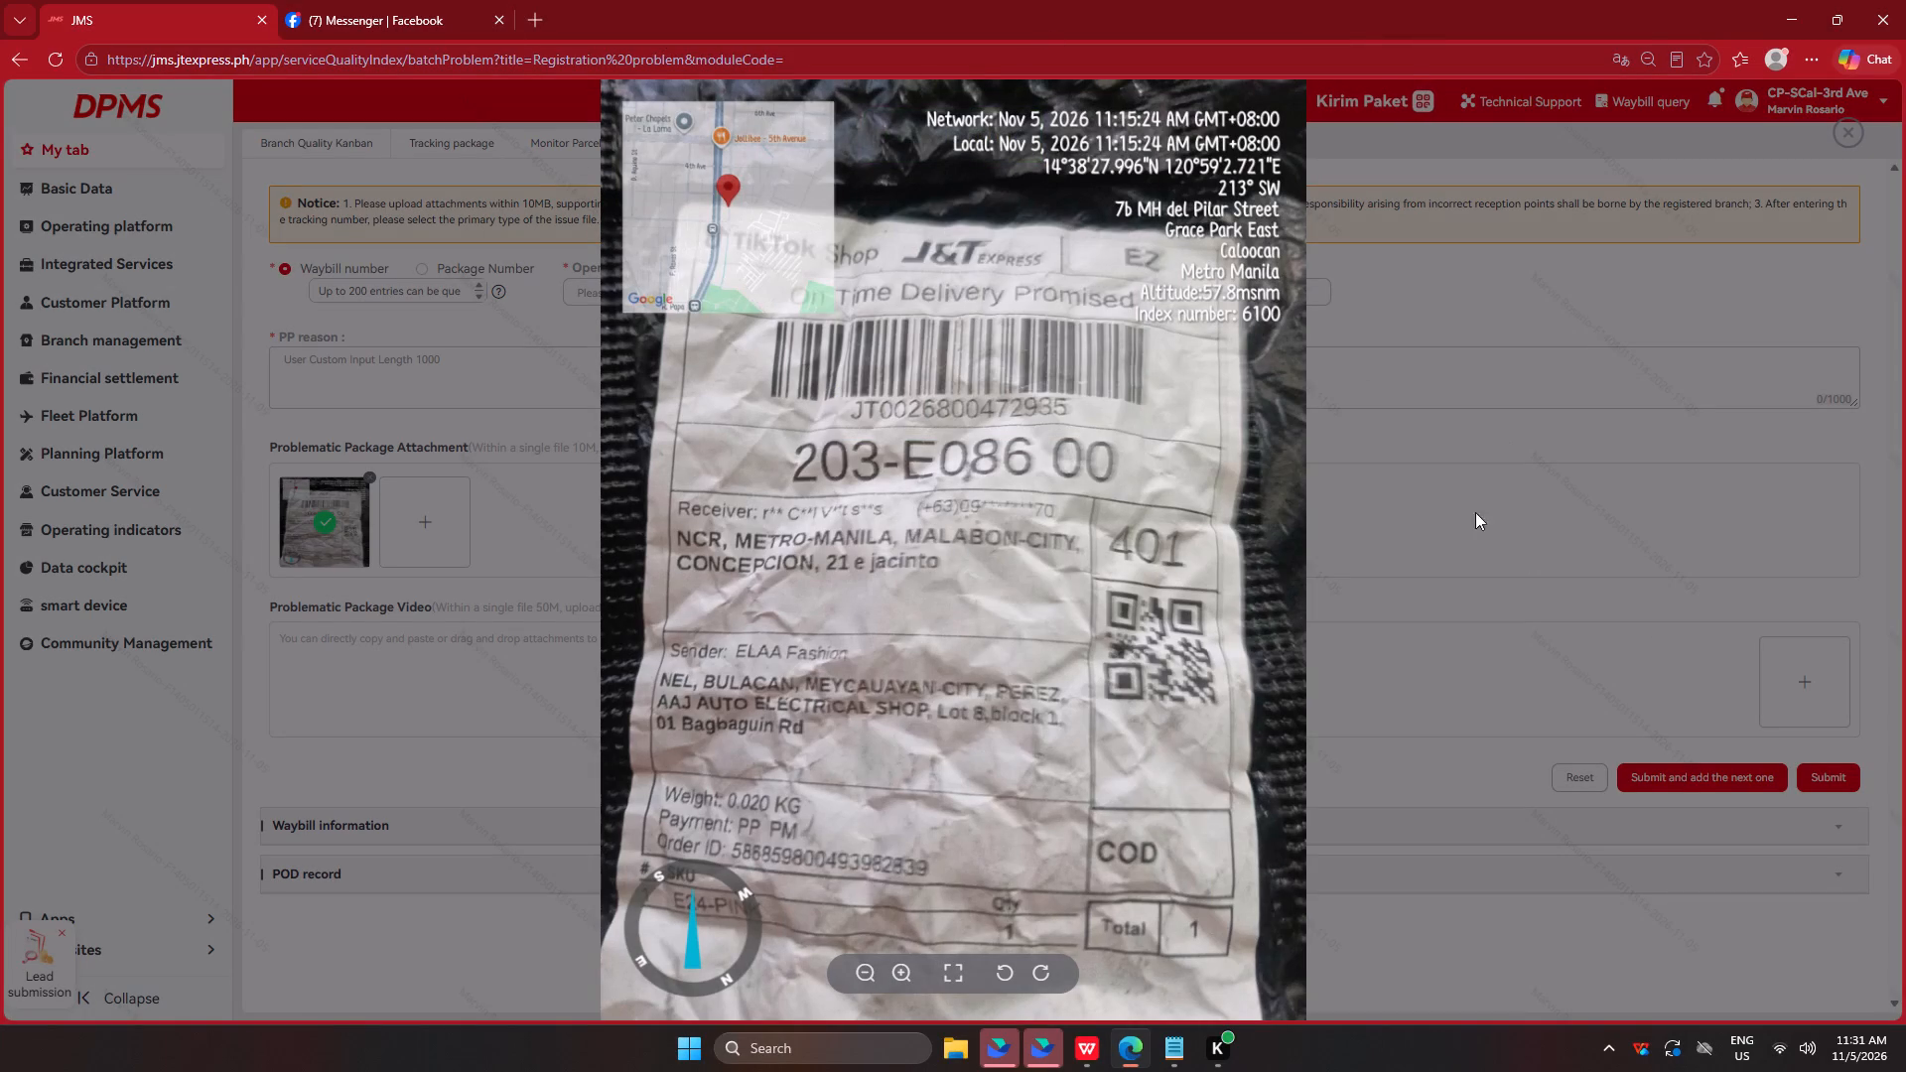
{"action": "left_click_drag", "start_coordinate": [1550, 513], "coordinate": [1518, 510]}
{"action": "left_click", "coordinate": [319, 556]}
{"action": "key", "text": "ctrl+shift+a"}
{"action": "left_click_drag", "start_coordinate": [842, 394], "coordinate": [1088, 445]}
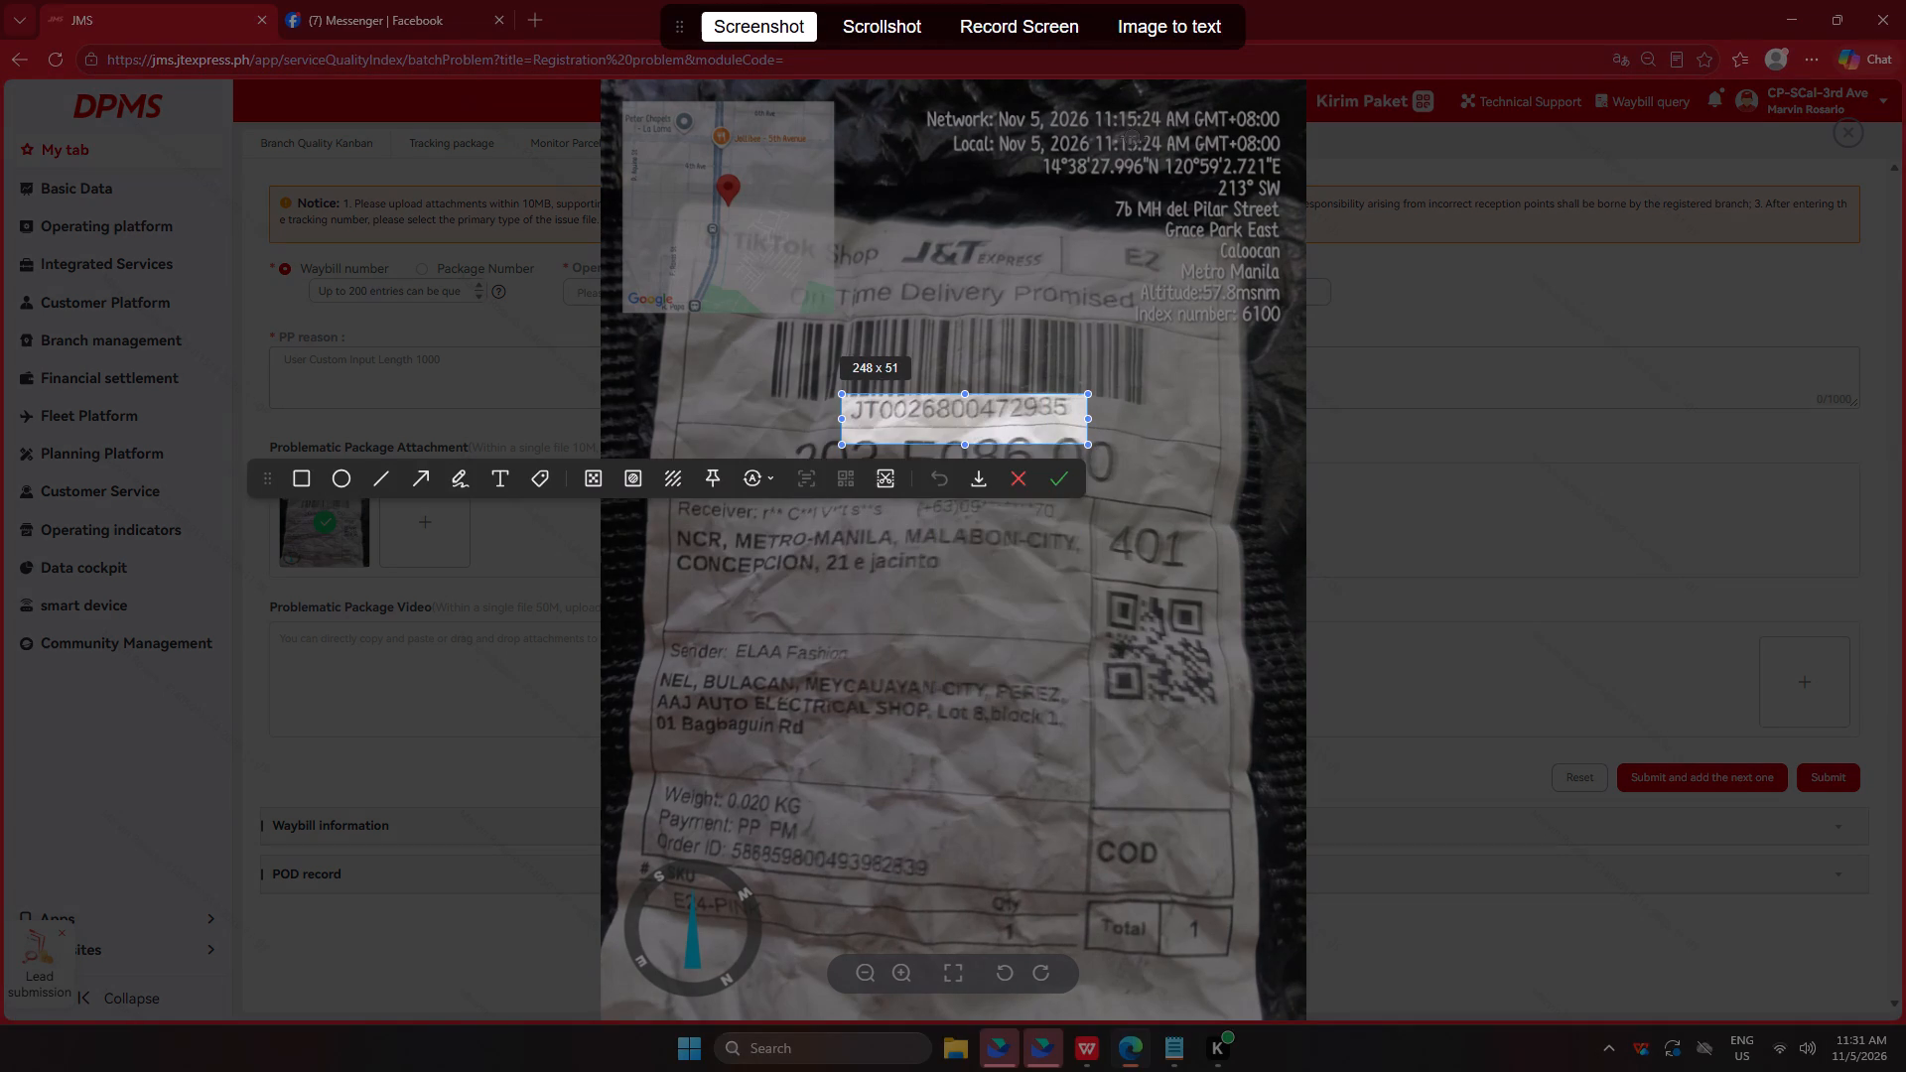
{"action": "left_click", "coordinate": [1157, 29]}
{"action": "left_click", "coordinate": [1097, 359]}
{"action": "left_click", "coordinate": [1347, 339]}
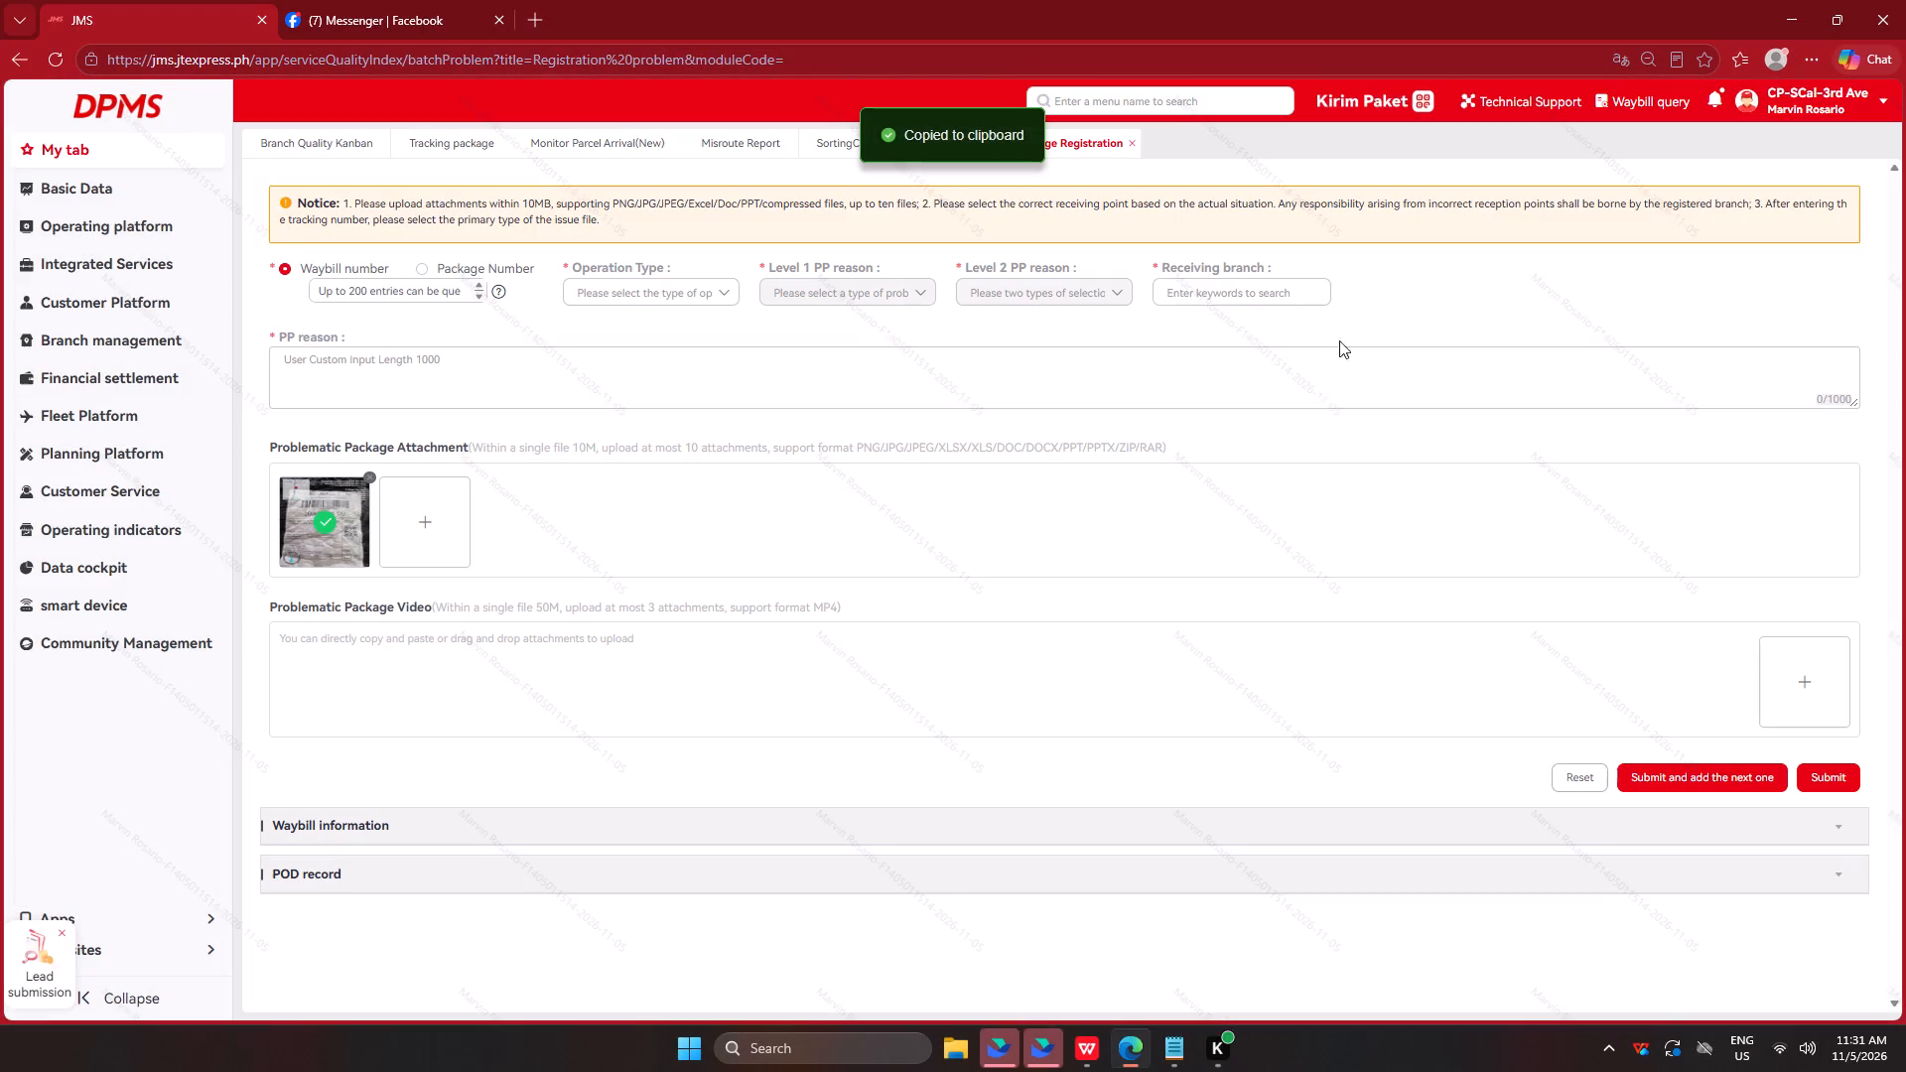
{"action": "left_click", "coordinate": [373, 287]}
{"action": "key", "text": "ctrl+v"}
{"action": "left_click", "coordinate": [618, 362]}
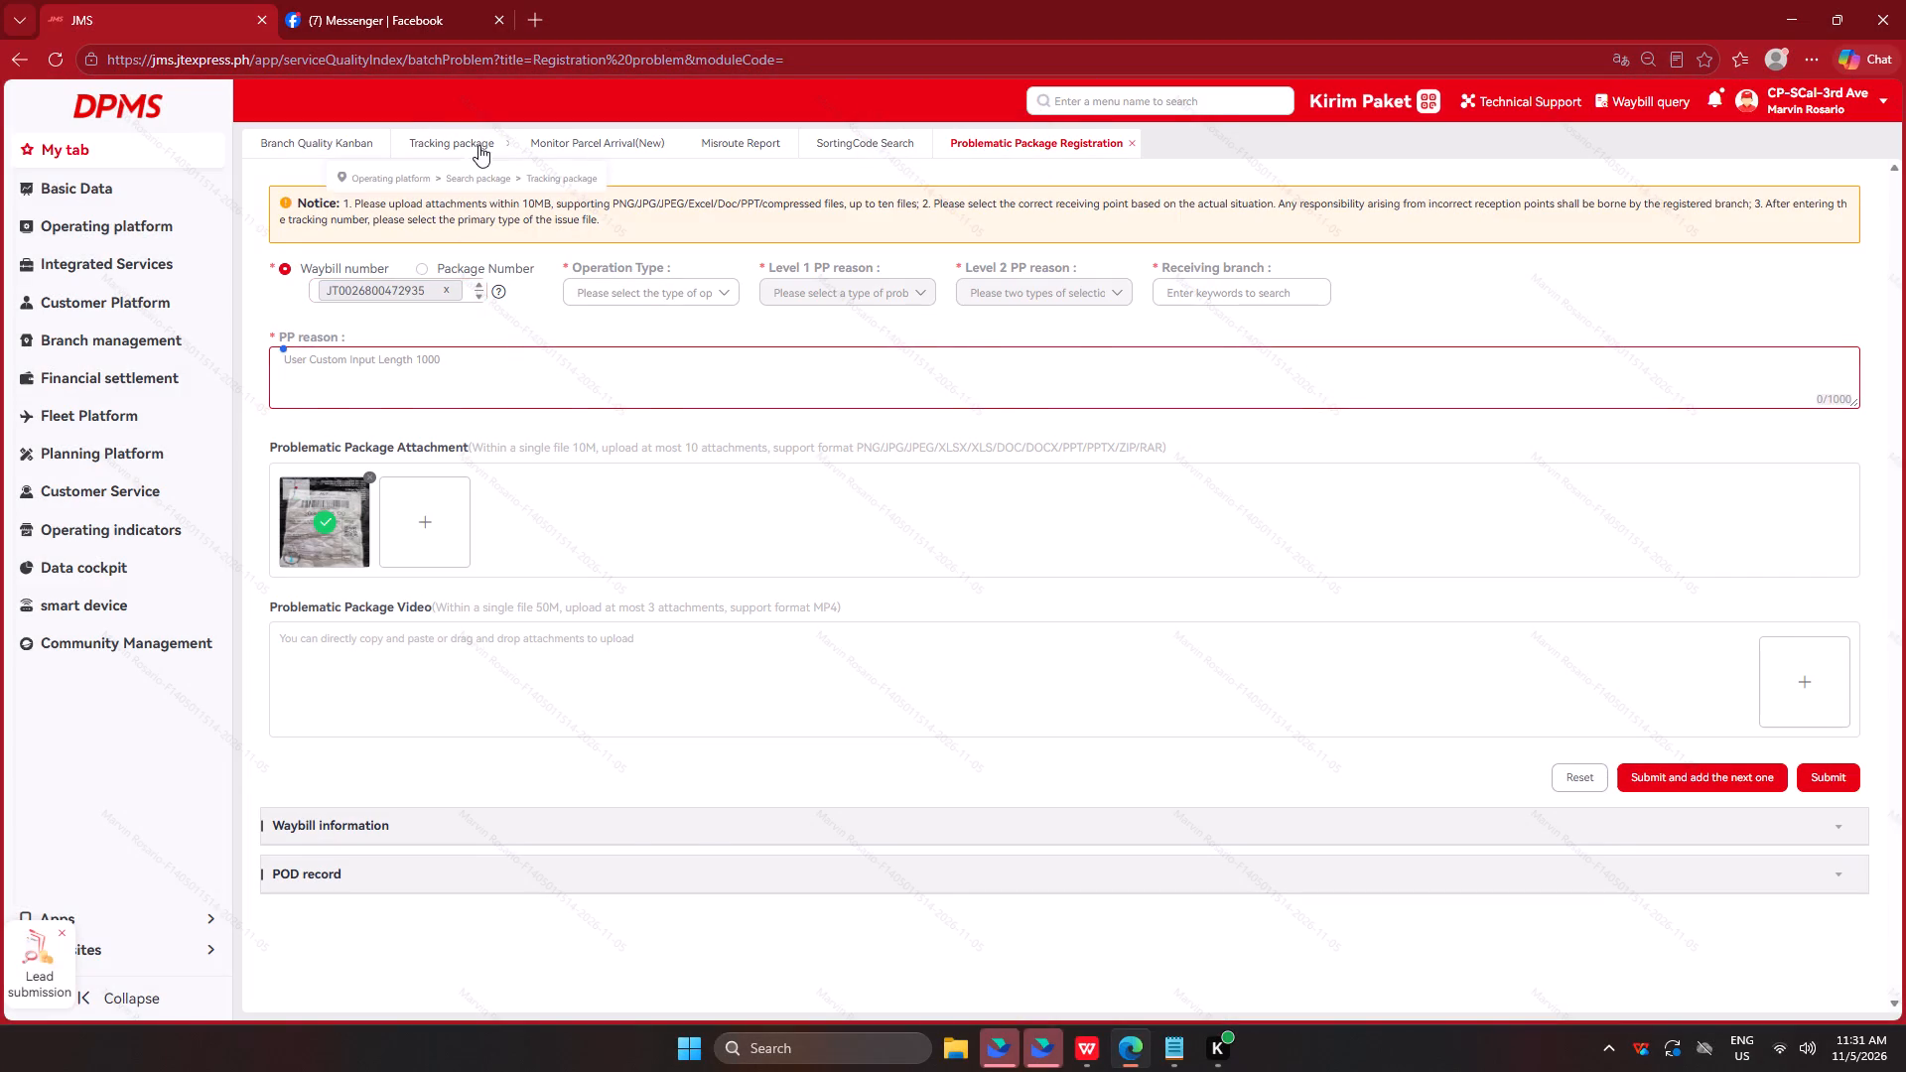
{"action": "left_click", "coordinate": [478, 145]}
{"action": "left_click", "coordinate": [394, 325]}
{"action": "left_click", "coordinate": [387, 277]}
{"action": "key", "text": "ctrl+v"}
{"action": "left_click", "coordinate": [293, 330]}
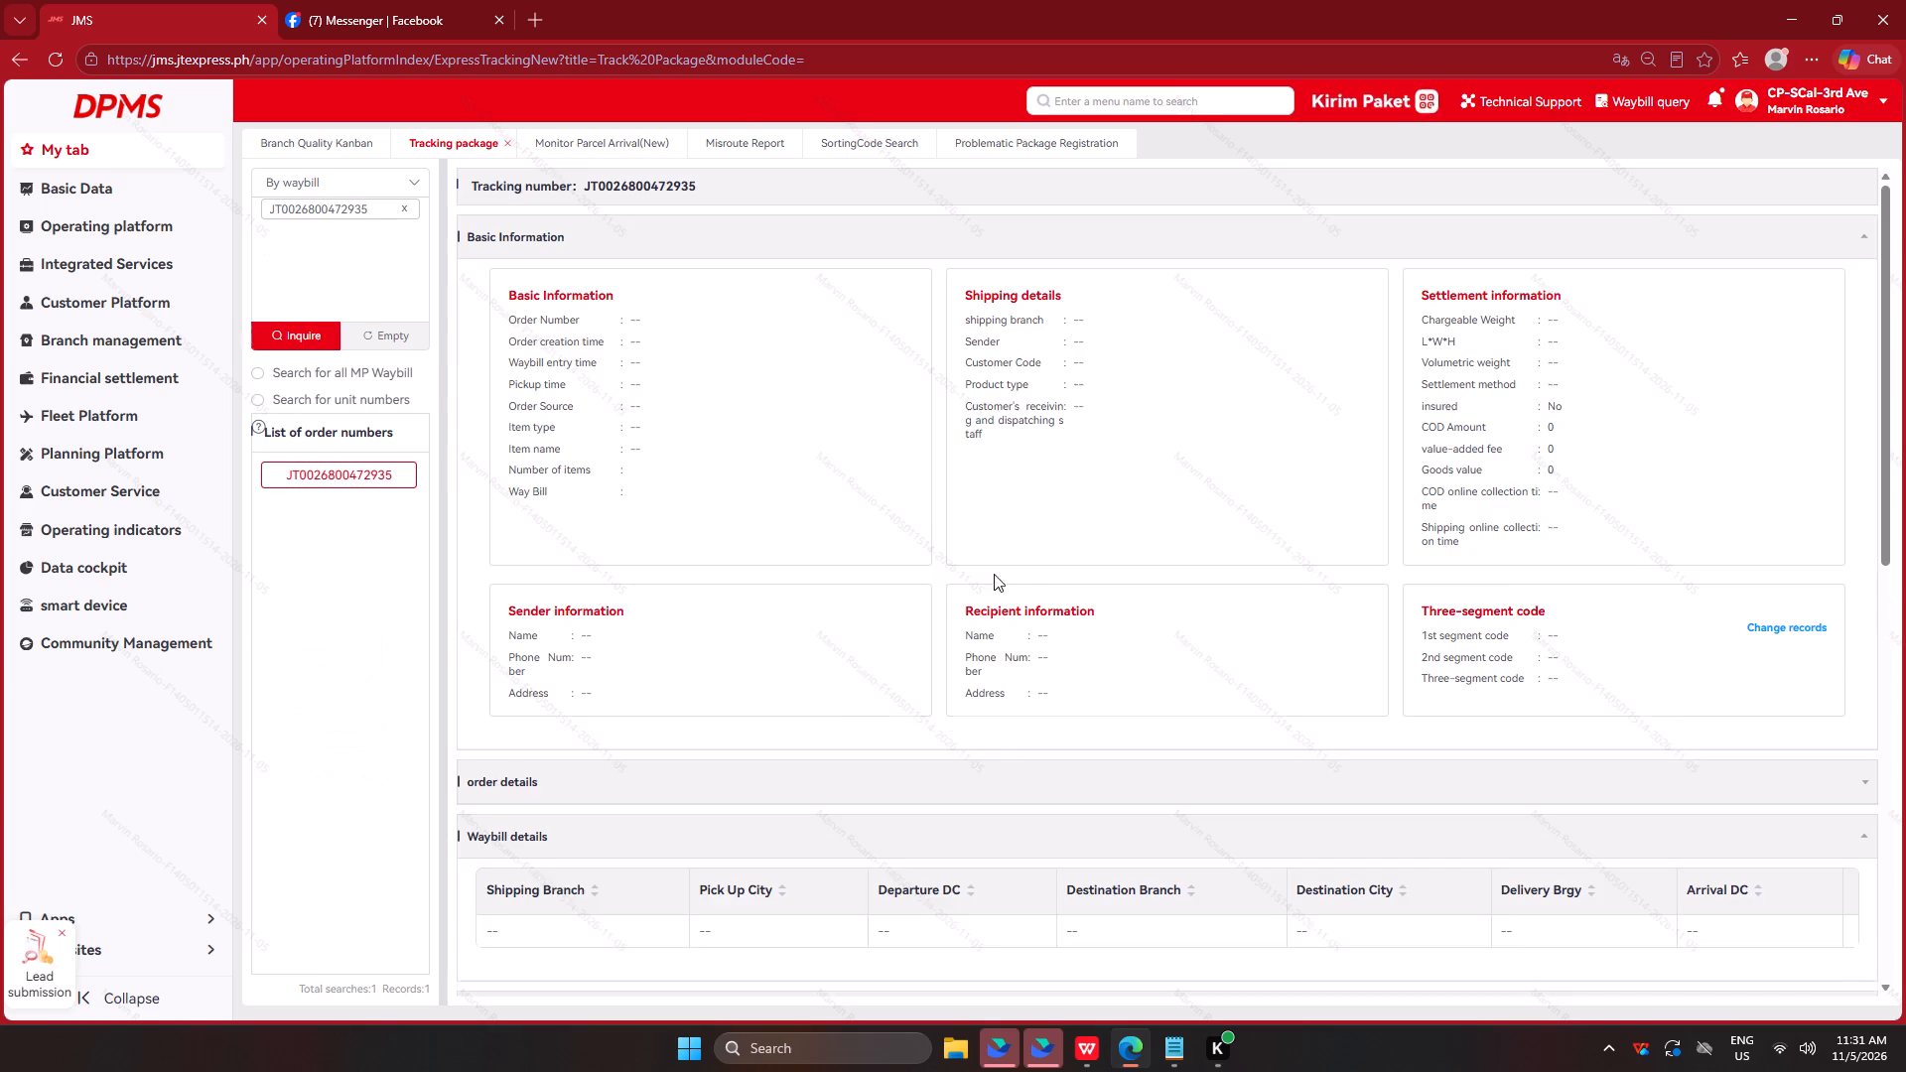
{"action": "scroll", "coordinate": [1033, 595], "scroll_direction": "down", "scroll_amount": 4}
{"action": "triple_click", "coordinate": [1140, 546]}
{"action": "key", "text": "ctrl+c"}
{"action": "key", "text": "ctrl+c"}
{"action": "key", "text": "ctrl+c"}
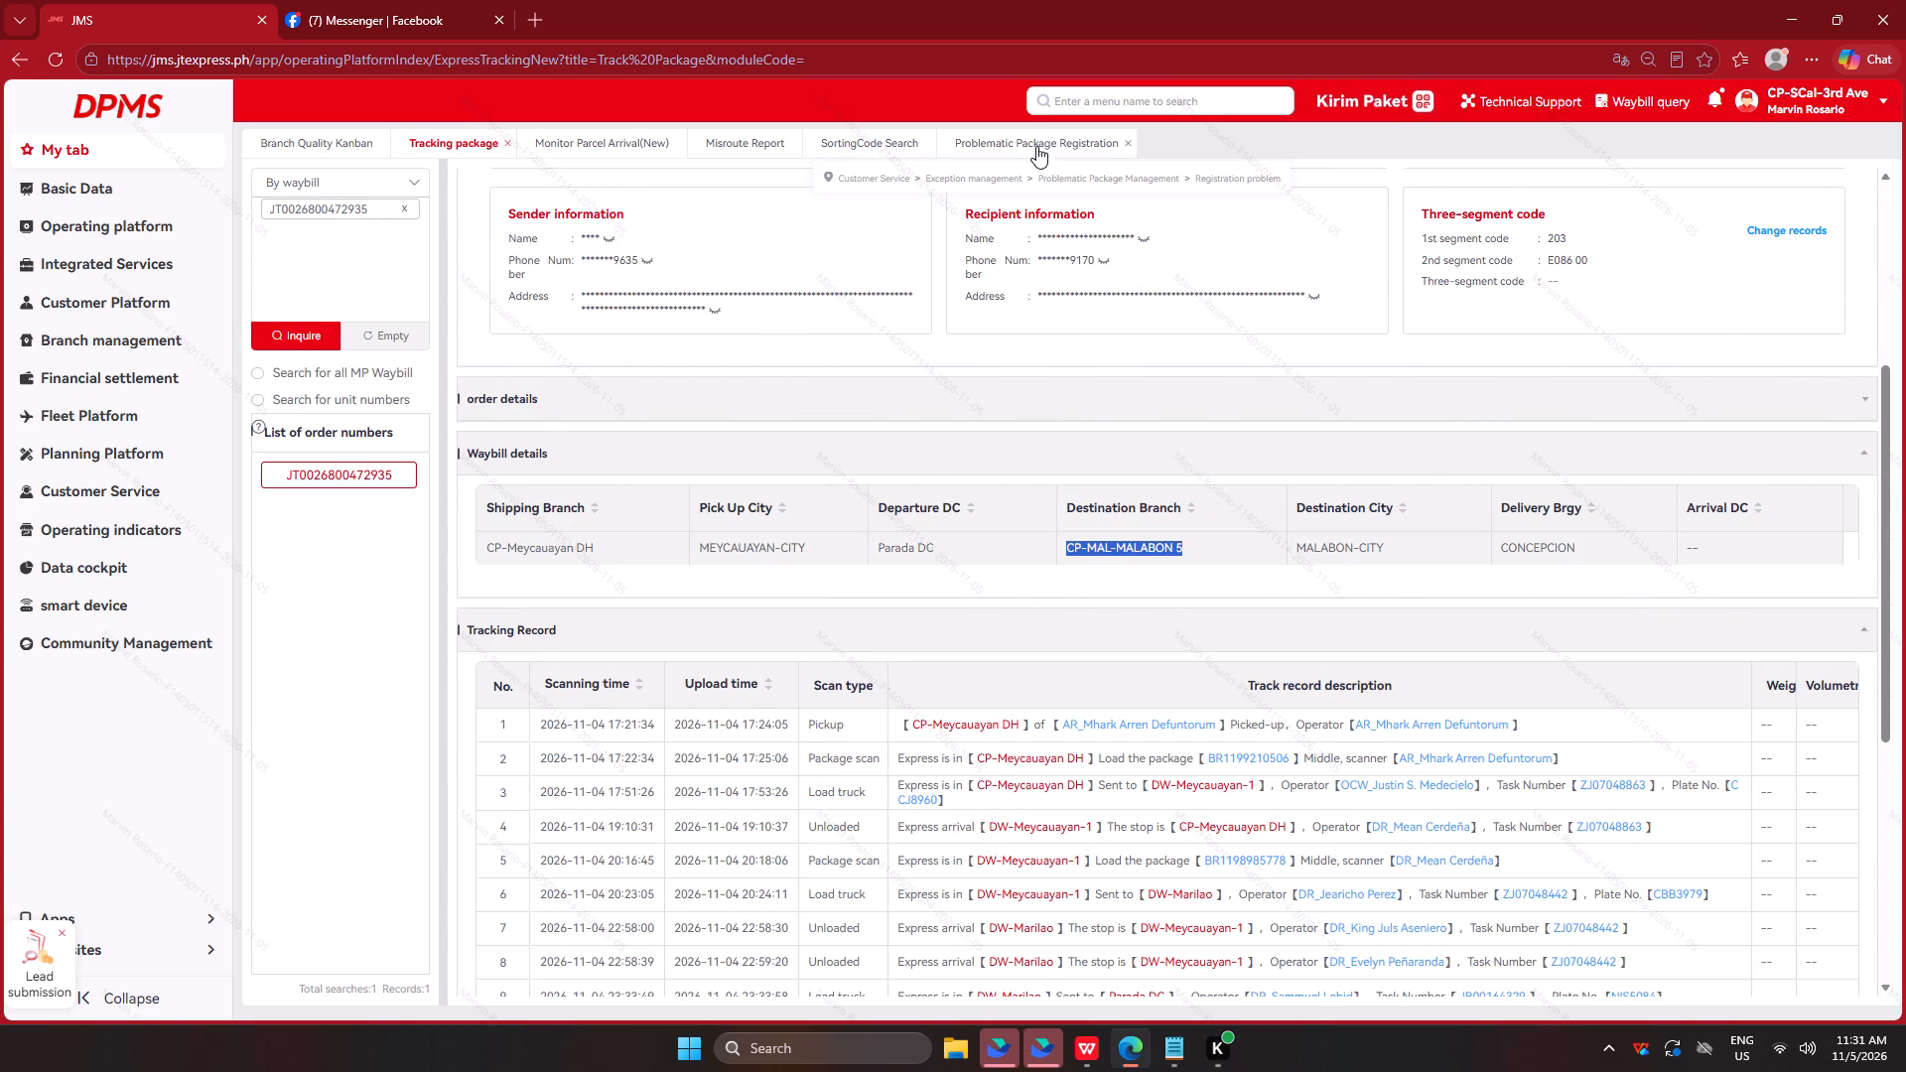
{"action": "key", "text": "ctrl+c"}
Enter the PP reason THIS PARCEL IS FOR CP-MAL-MALABON 5 in the problematic package registration.
{"action": "left_click", "coordinate": [1036, 146]}
{"action": "left_click", "coordinate": [379, 344]}
{"action": "left_click", "coordinate": [370, 379]}
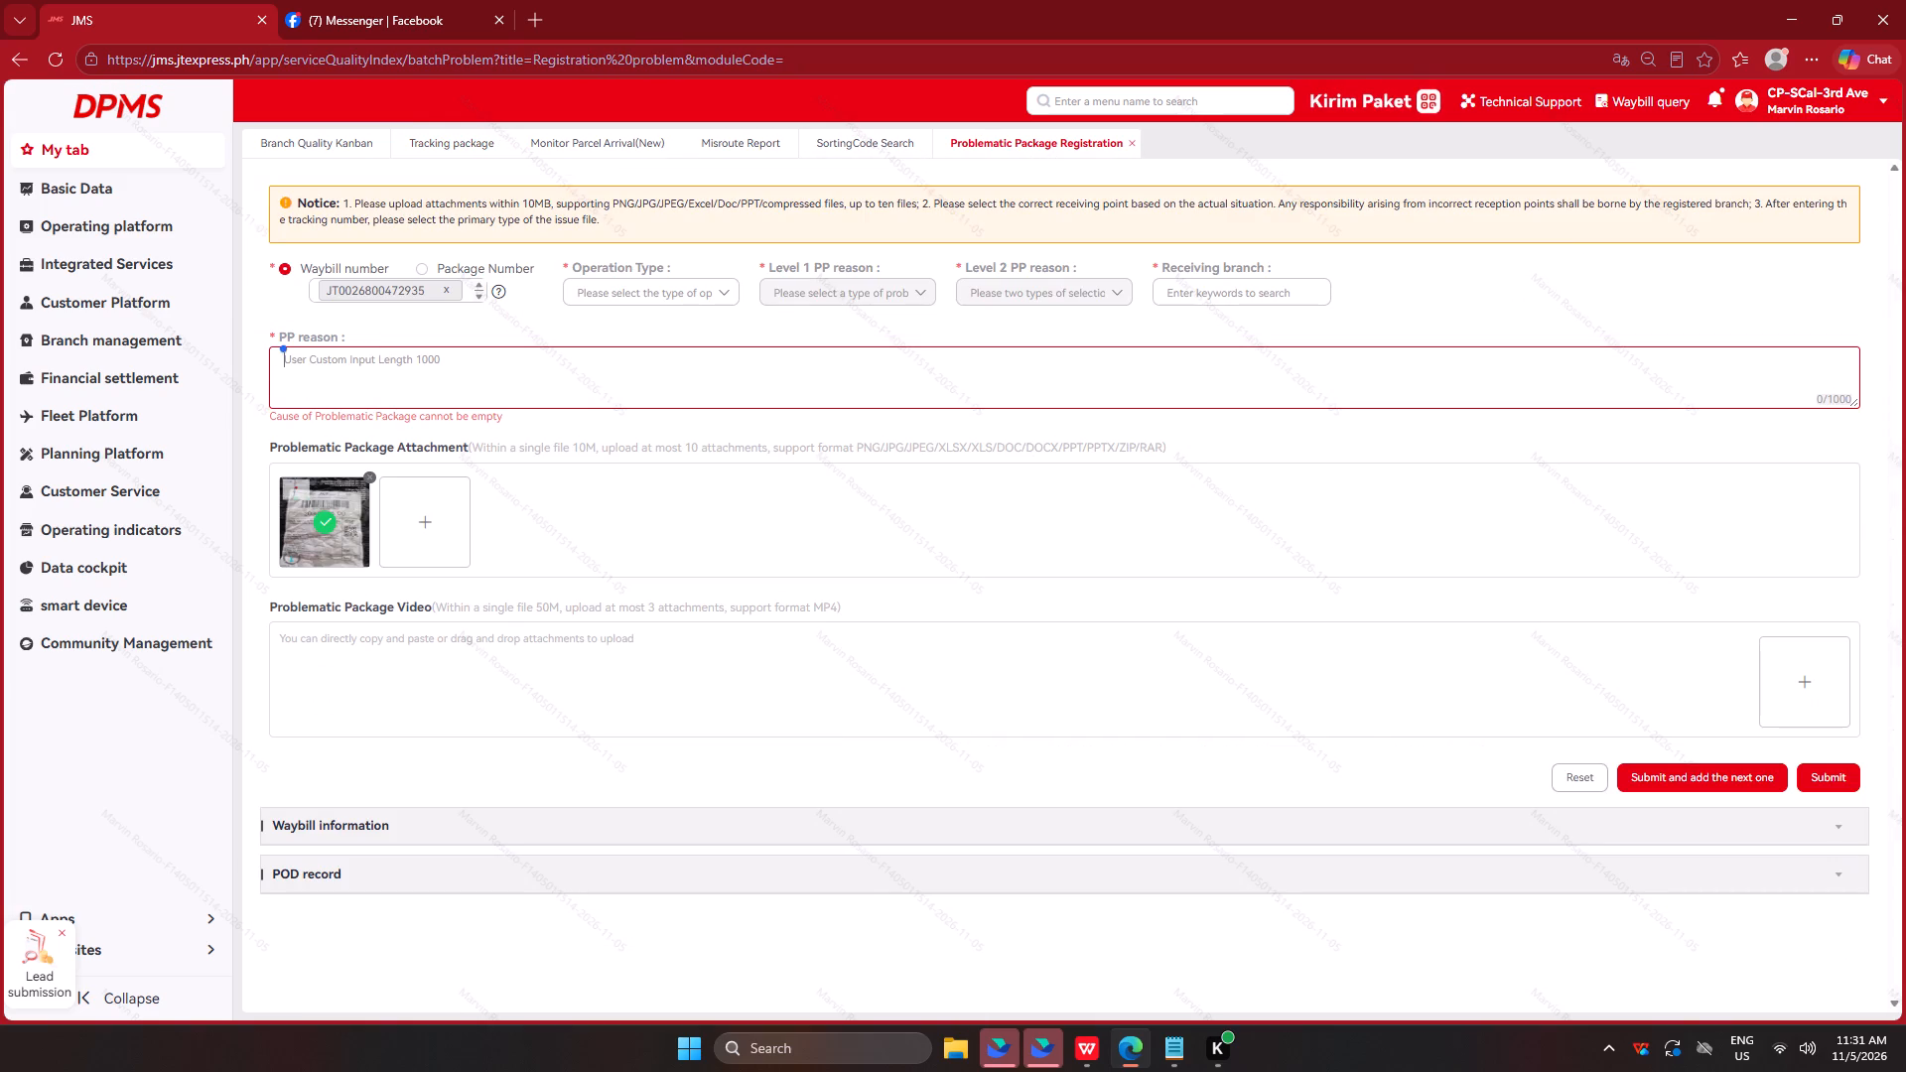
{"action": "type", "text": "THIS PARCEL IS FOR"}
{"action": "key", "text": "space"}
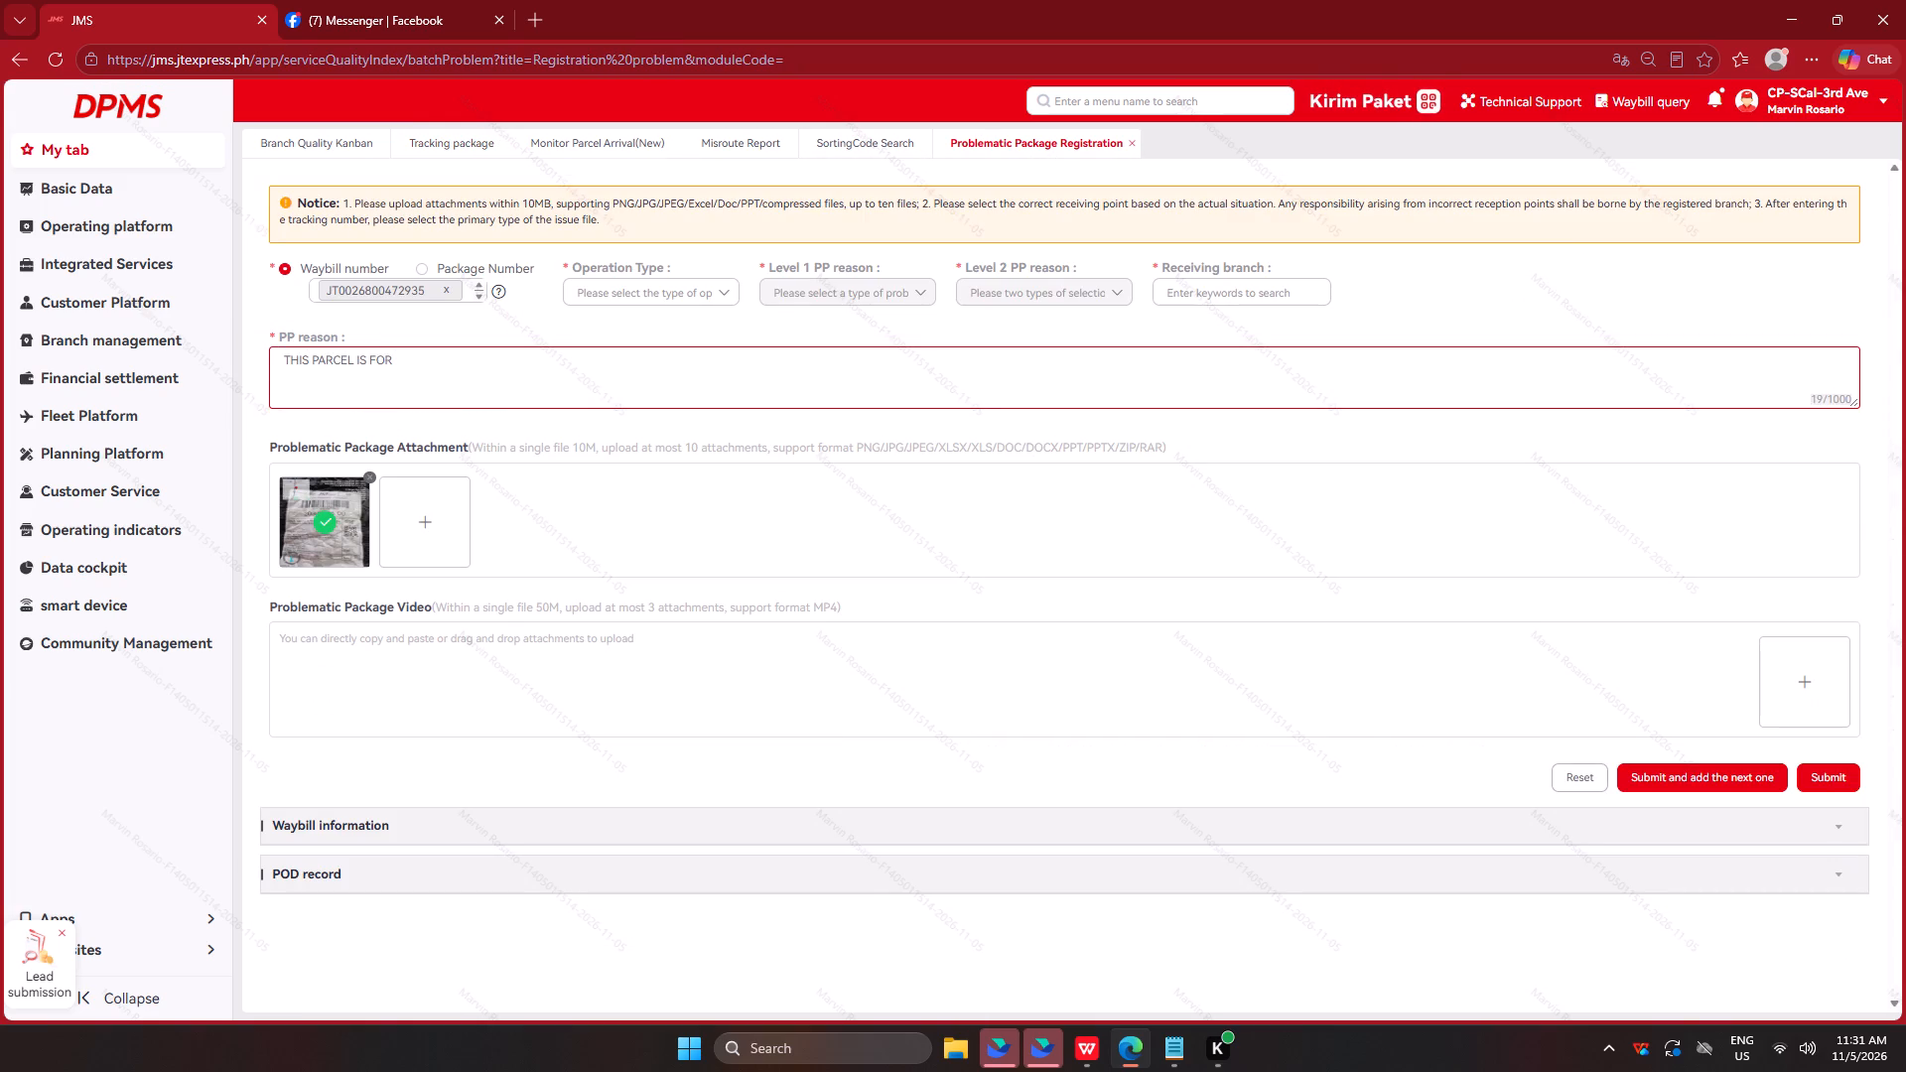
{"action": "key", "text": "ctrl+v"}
Classify the problem as operation type Delivery with Level 1 PP reason Wrongly sorted.
{"action": "left_click", "coordinate": [709, 291]}
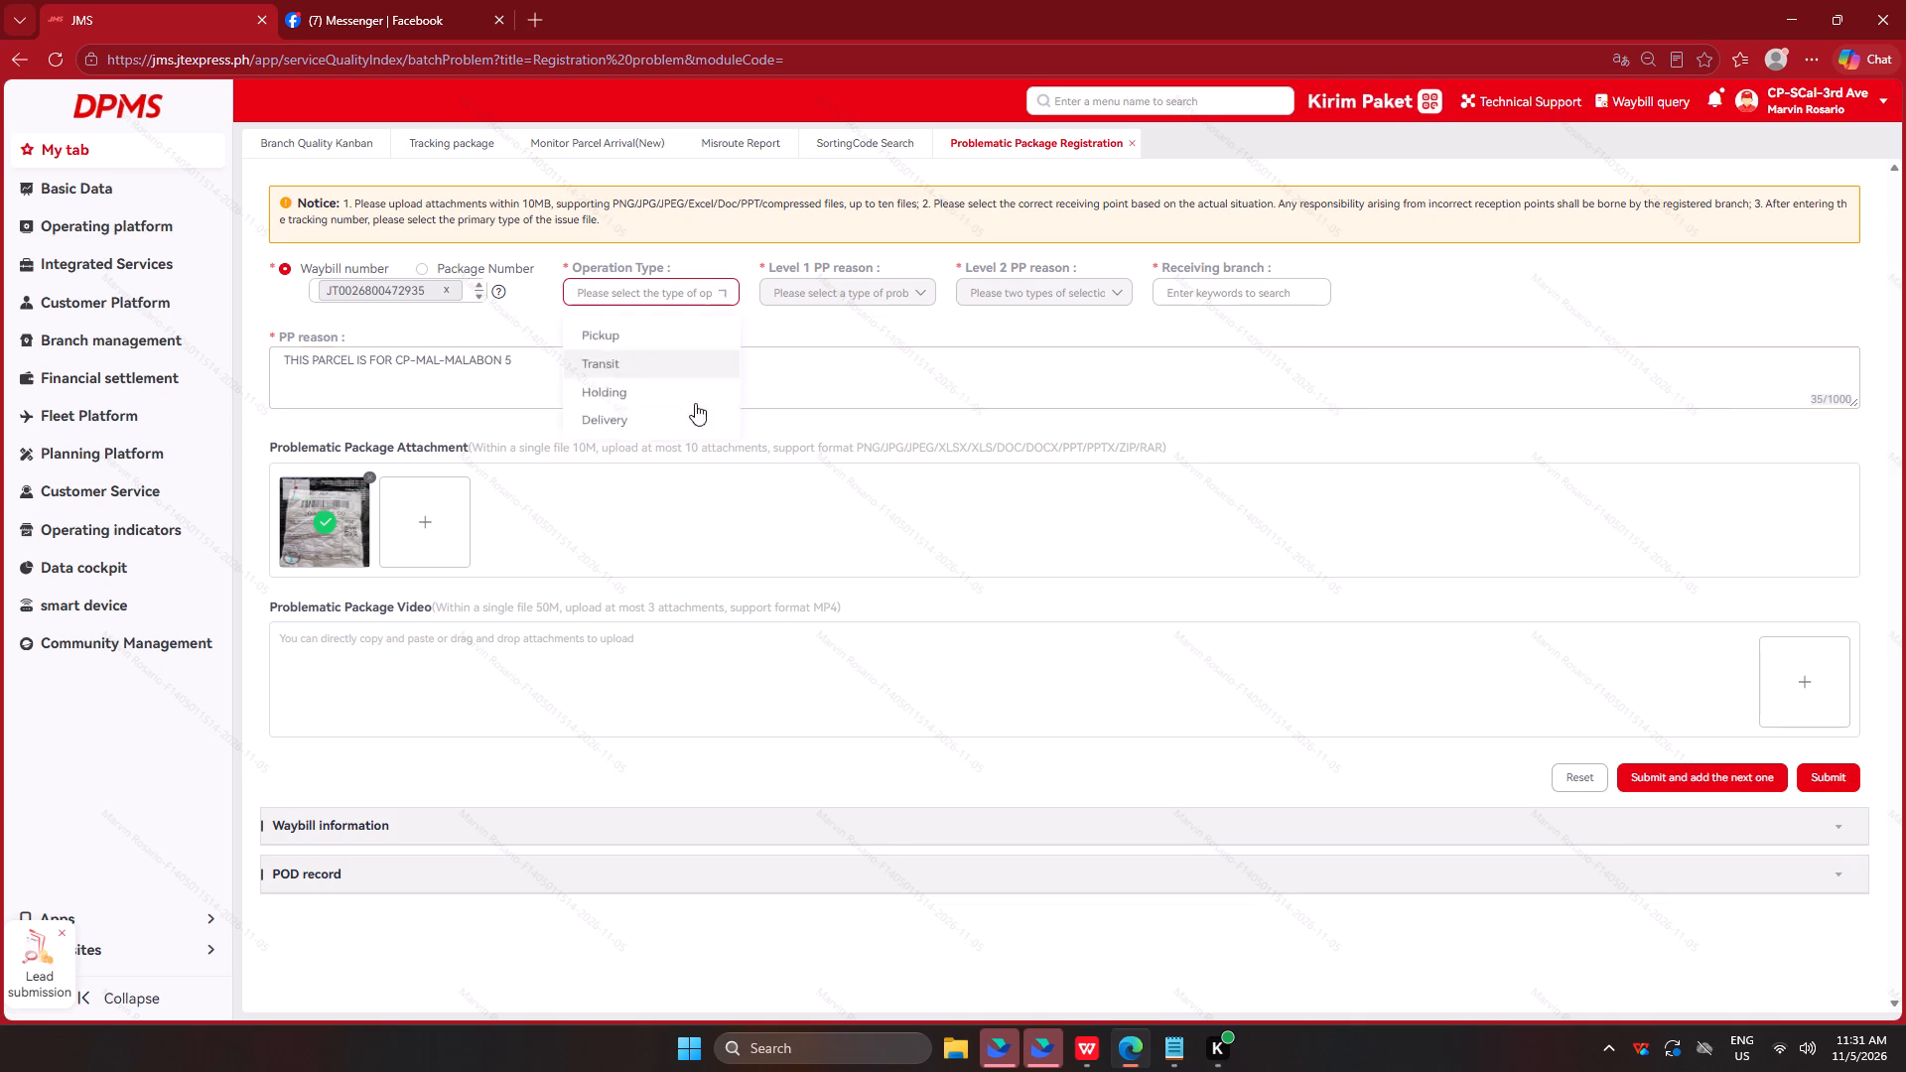
{"action": "left_click", "coordinate": [649, 436]}
{"action": "left_click", "coordinate": [869, 292]}
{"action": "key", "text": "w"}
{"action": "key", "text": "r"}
{"action": "left_click", "coordinate": [858, 365]}
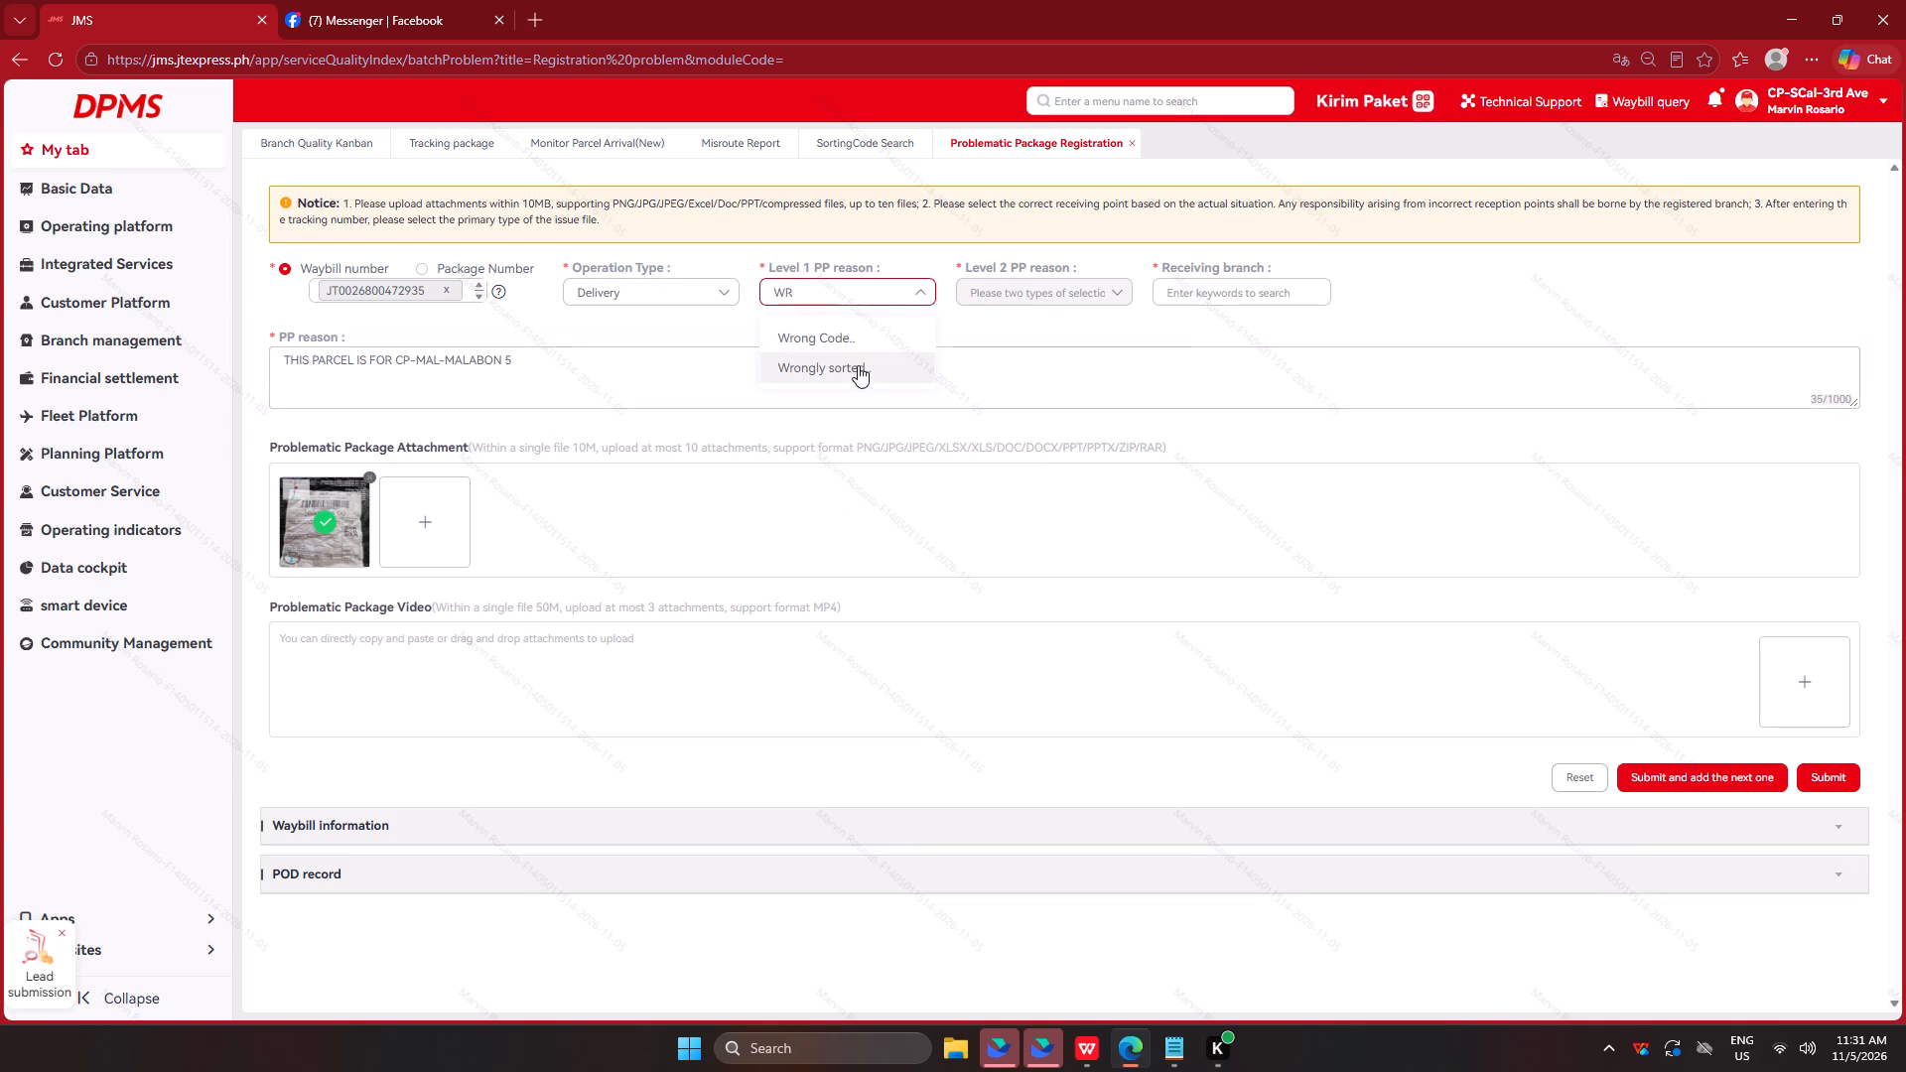
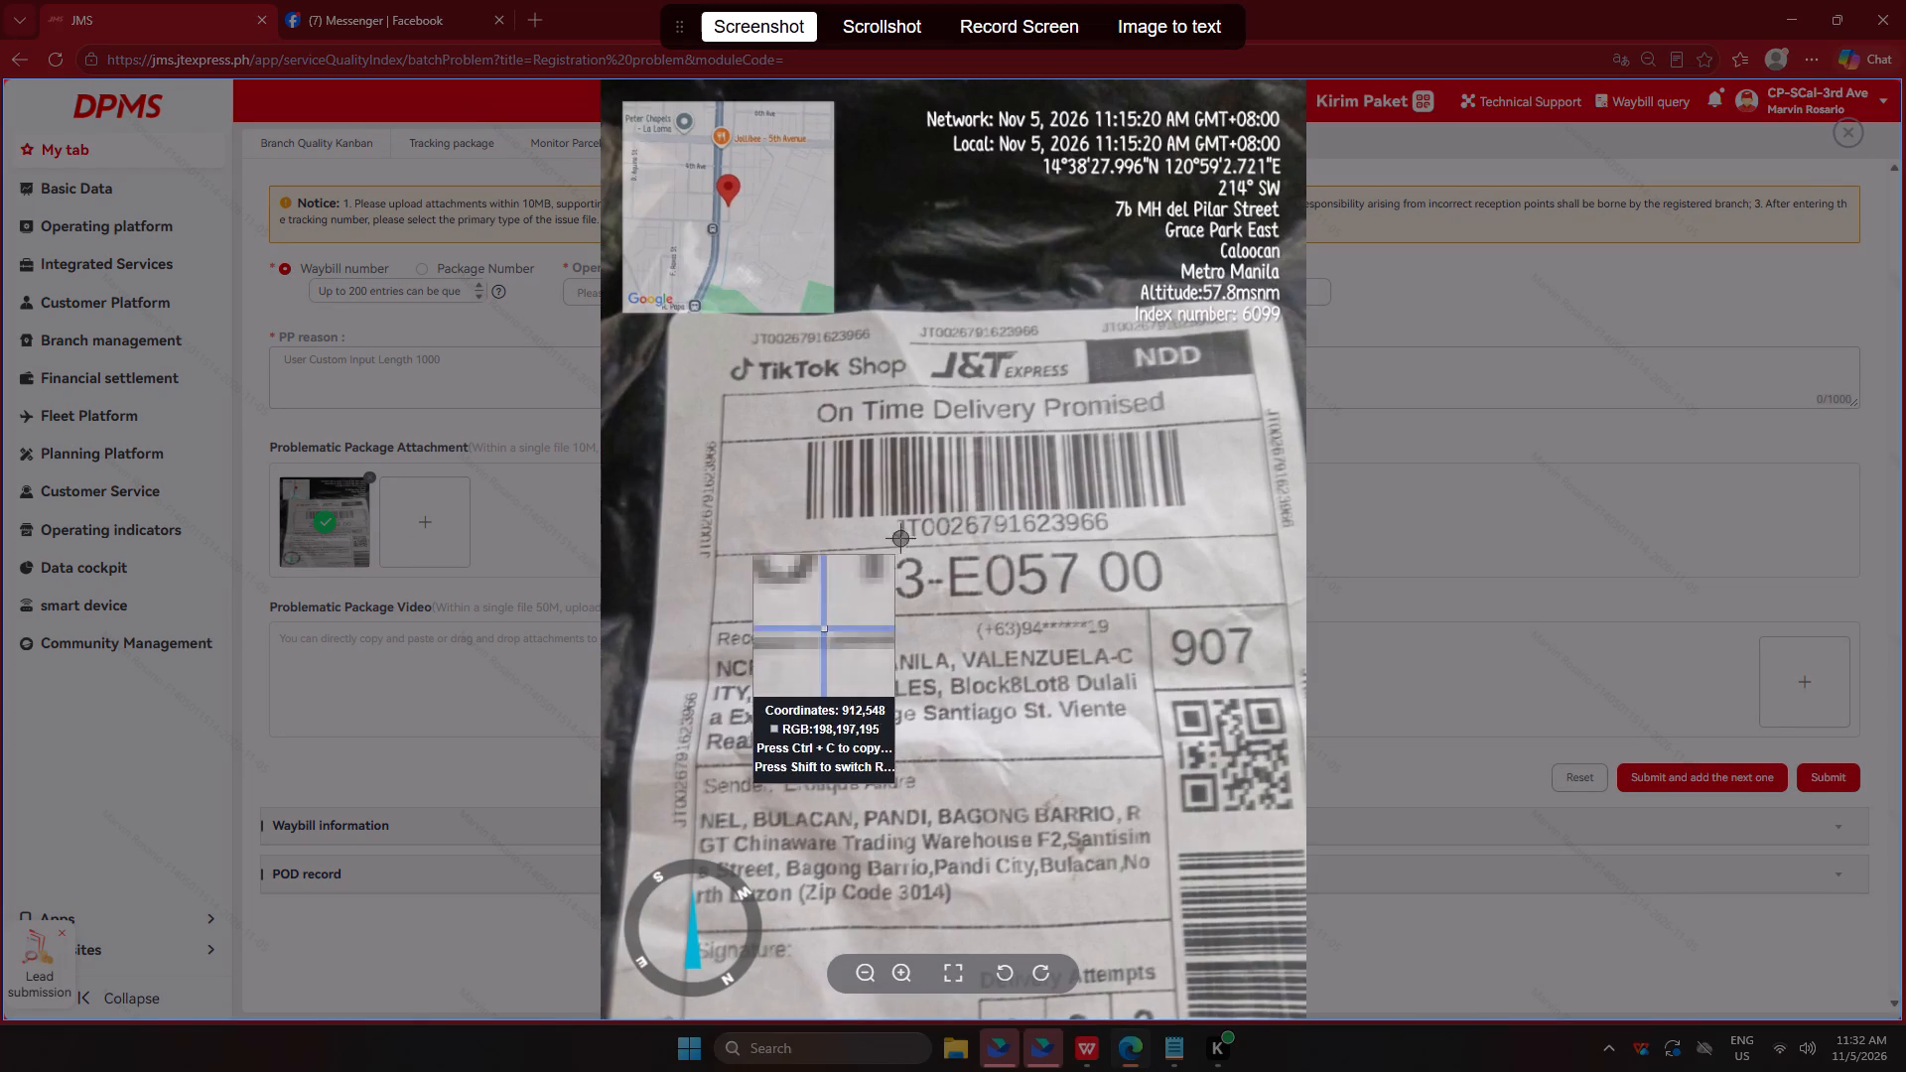
{"action": "left_click_drag", "start_coordinate": [885, 513], "coordinate": [1127, 555]}
{"action": "left_click", "coordinate": [1199, 40]}
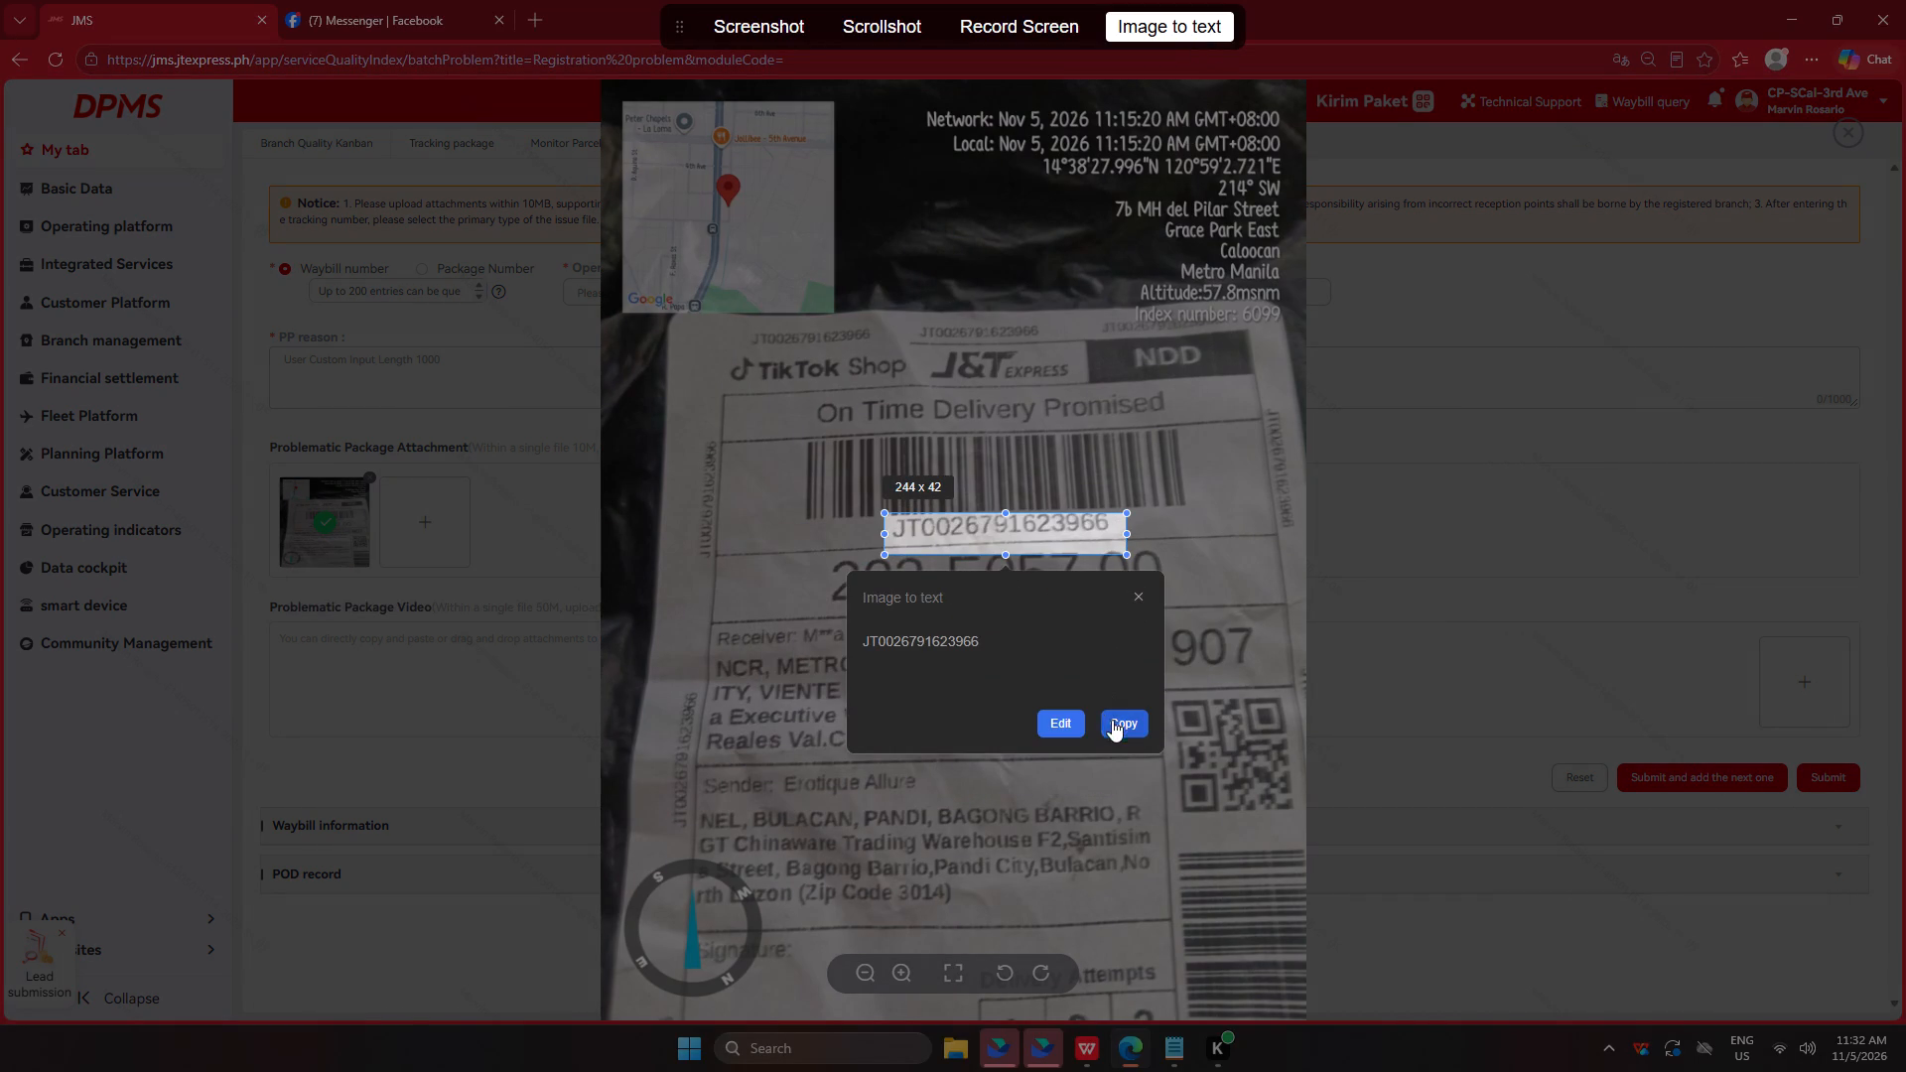
{"action": "left_click", "coordinate": [1112, 720]}
{"action": "left_click", "coordinate": [1522, 452]}
{"action": "left_click", "coordinate": [399, 281]}
{"action": "key", "text": "ctrl+v"}
Open the Operation Type choices for the parcel's problem registration.
{"action": "left_click", "coordinate": [692, 287]}
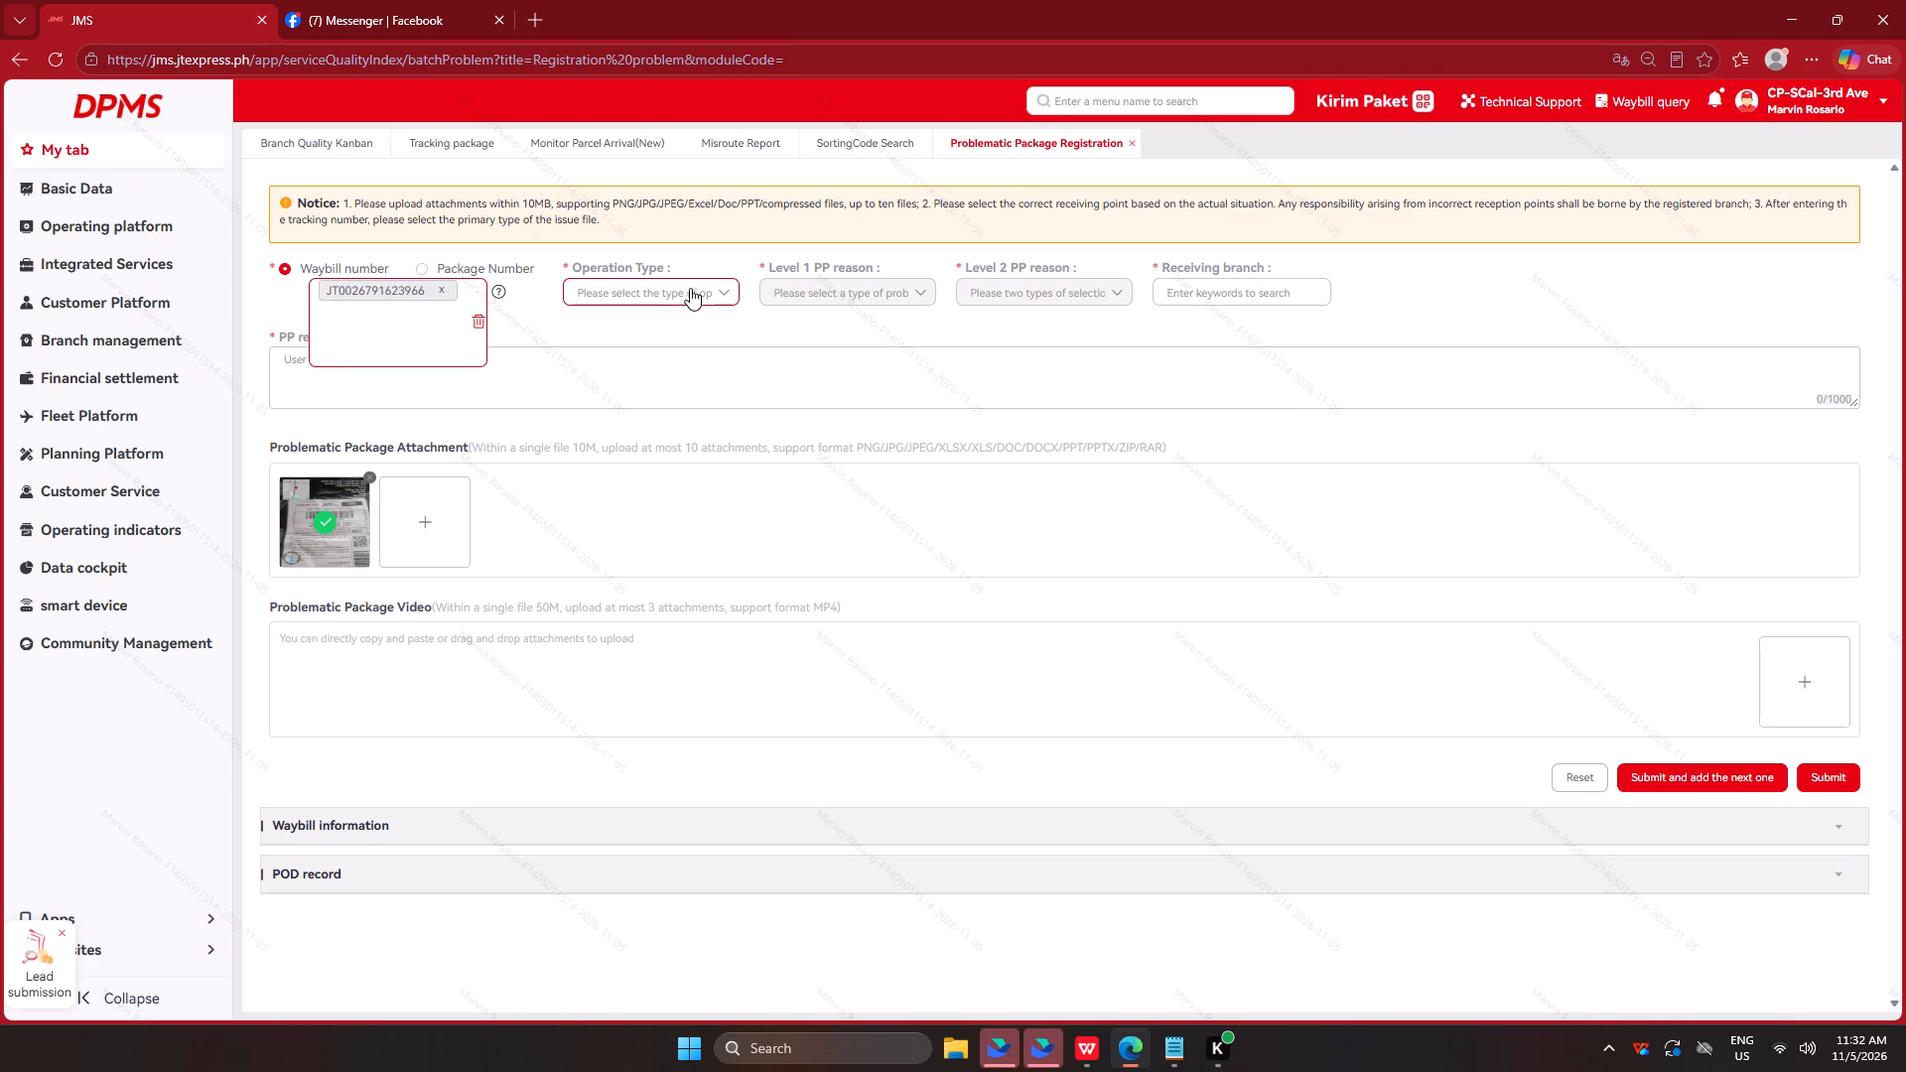
Classify the problematic package with operation type Delivery and level 1 PP reason Wrongly sorted.
{"action": "left_click", "coordinate": [681, 397]}
{"action": "left_click", "coordinate": [647, 287]}
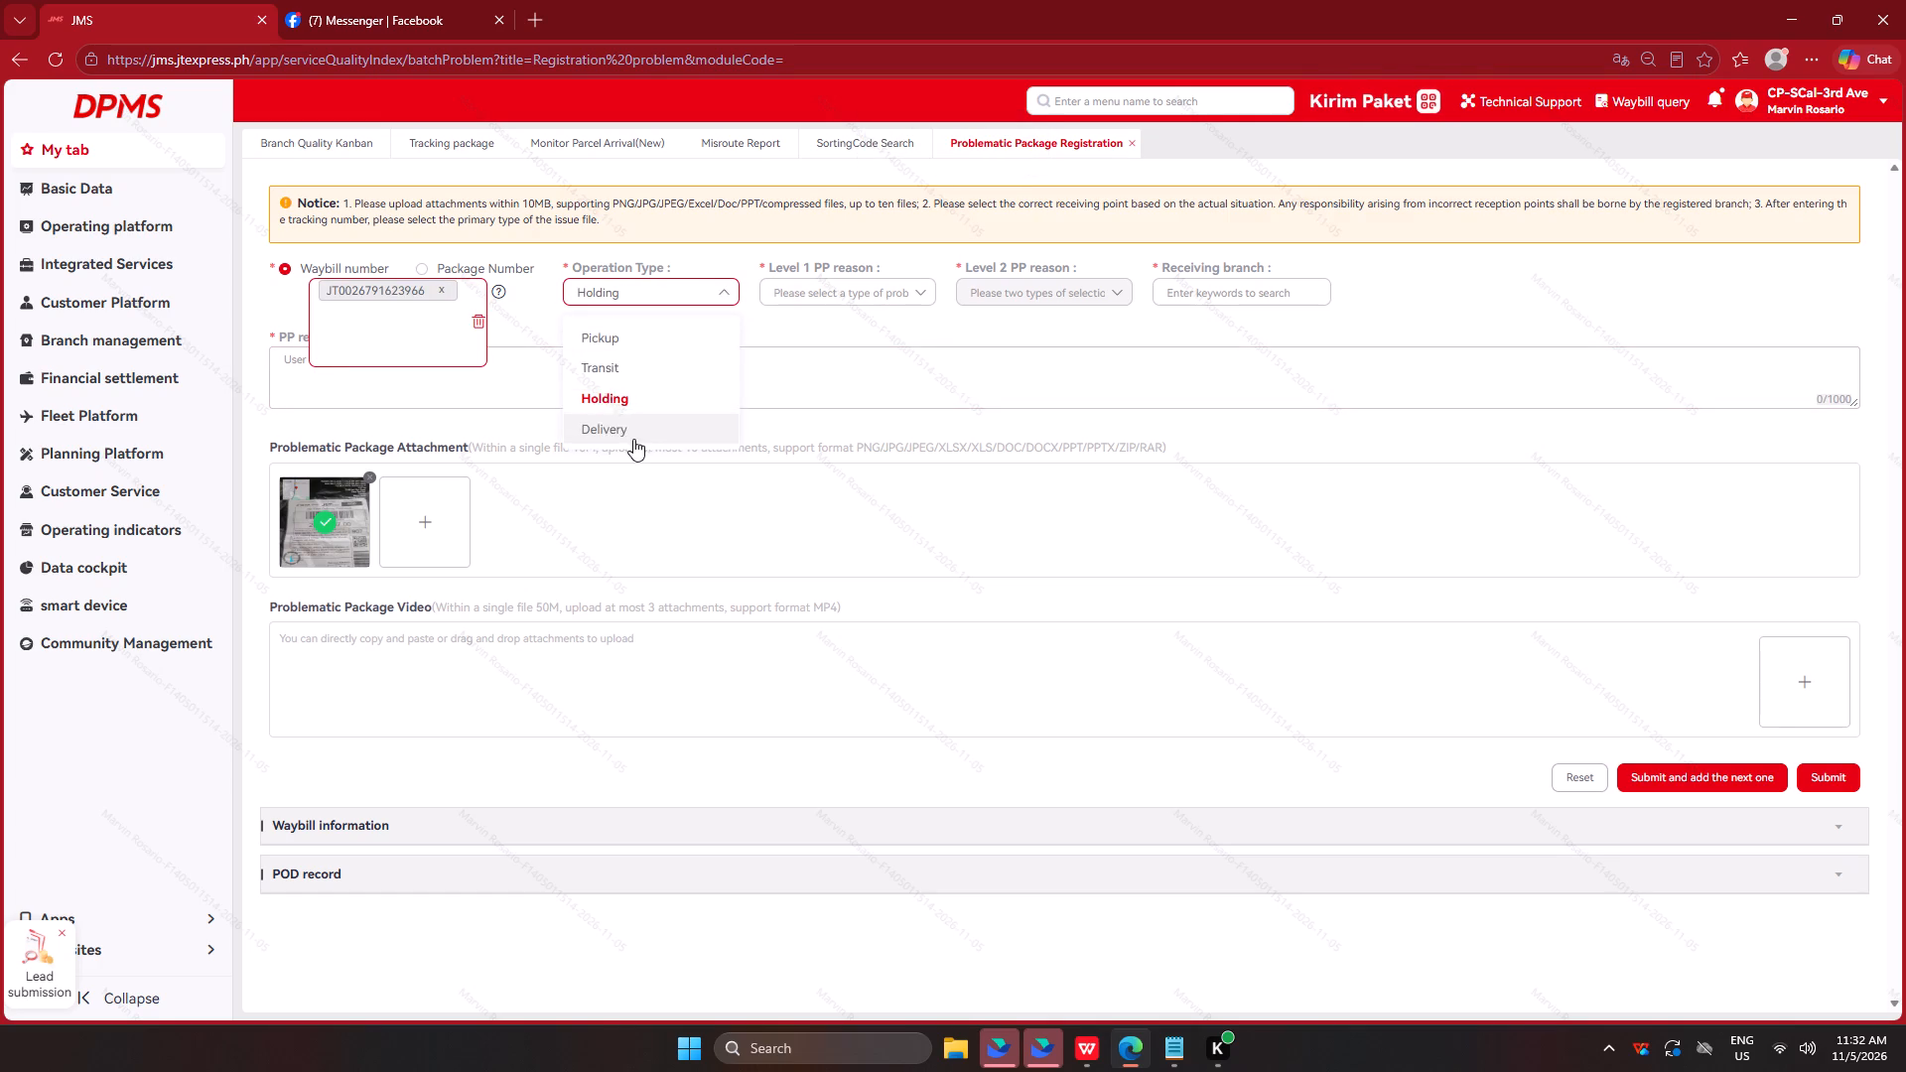
{"action": "left_click", "coordinate": [632, 438]}
{"action": "left_click", "coordinate": [870, 301]}
{"action": "key", "text": "w"}
{"action": "key", "text": "r"}
{"action": "left_click", "coordinate": [1220, 308]}
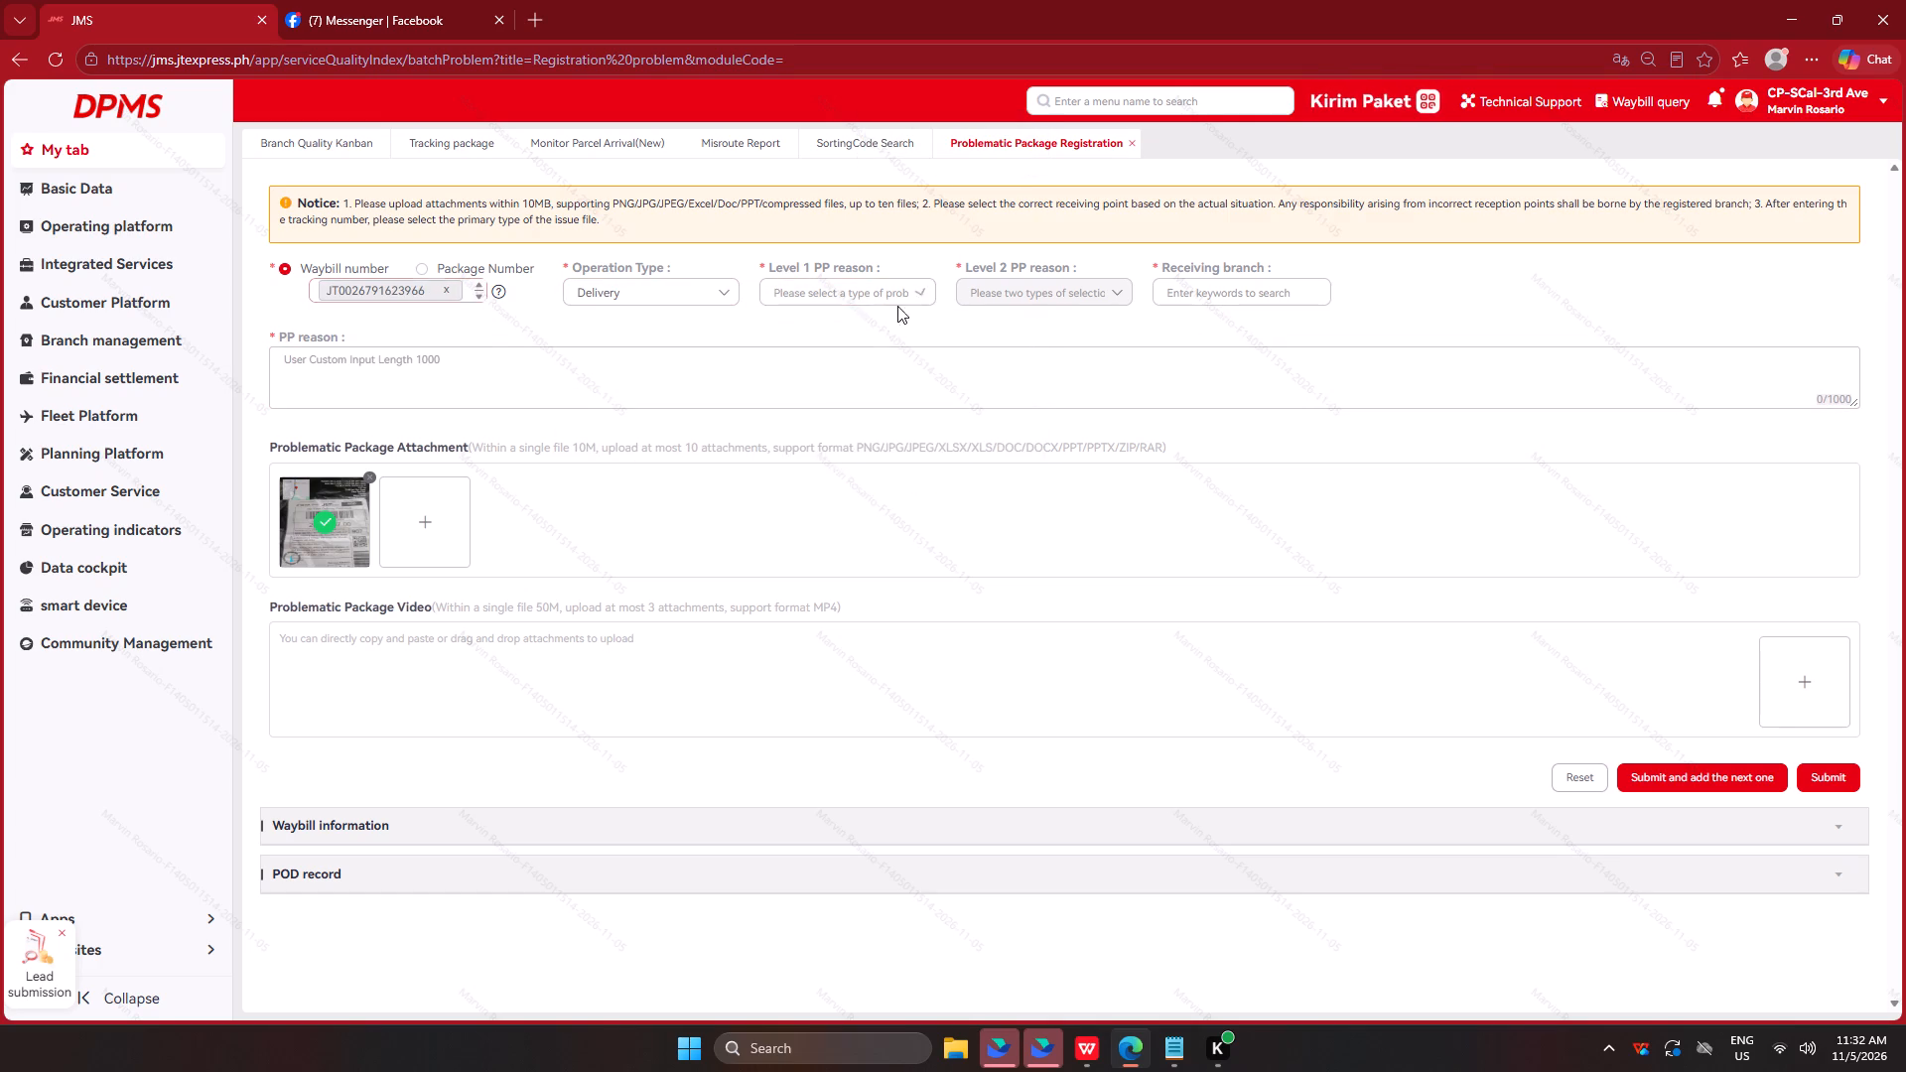
{"action": "left_click", "coordinate": [807, 282]}
{"action": "key", "text": "w"}
{"action": "key", "text": "r"}
{"action": "left_click", "coordinate": [815, 379]}
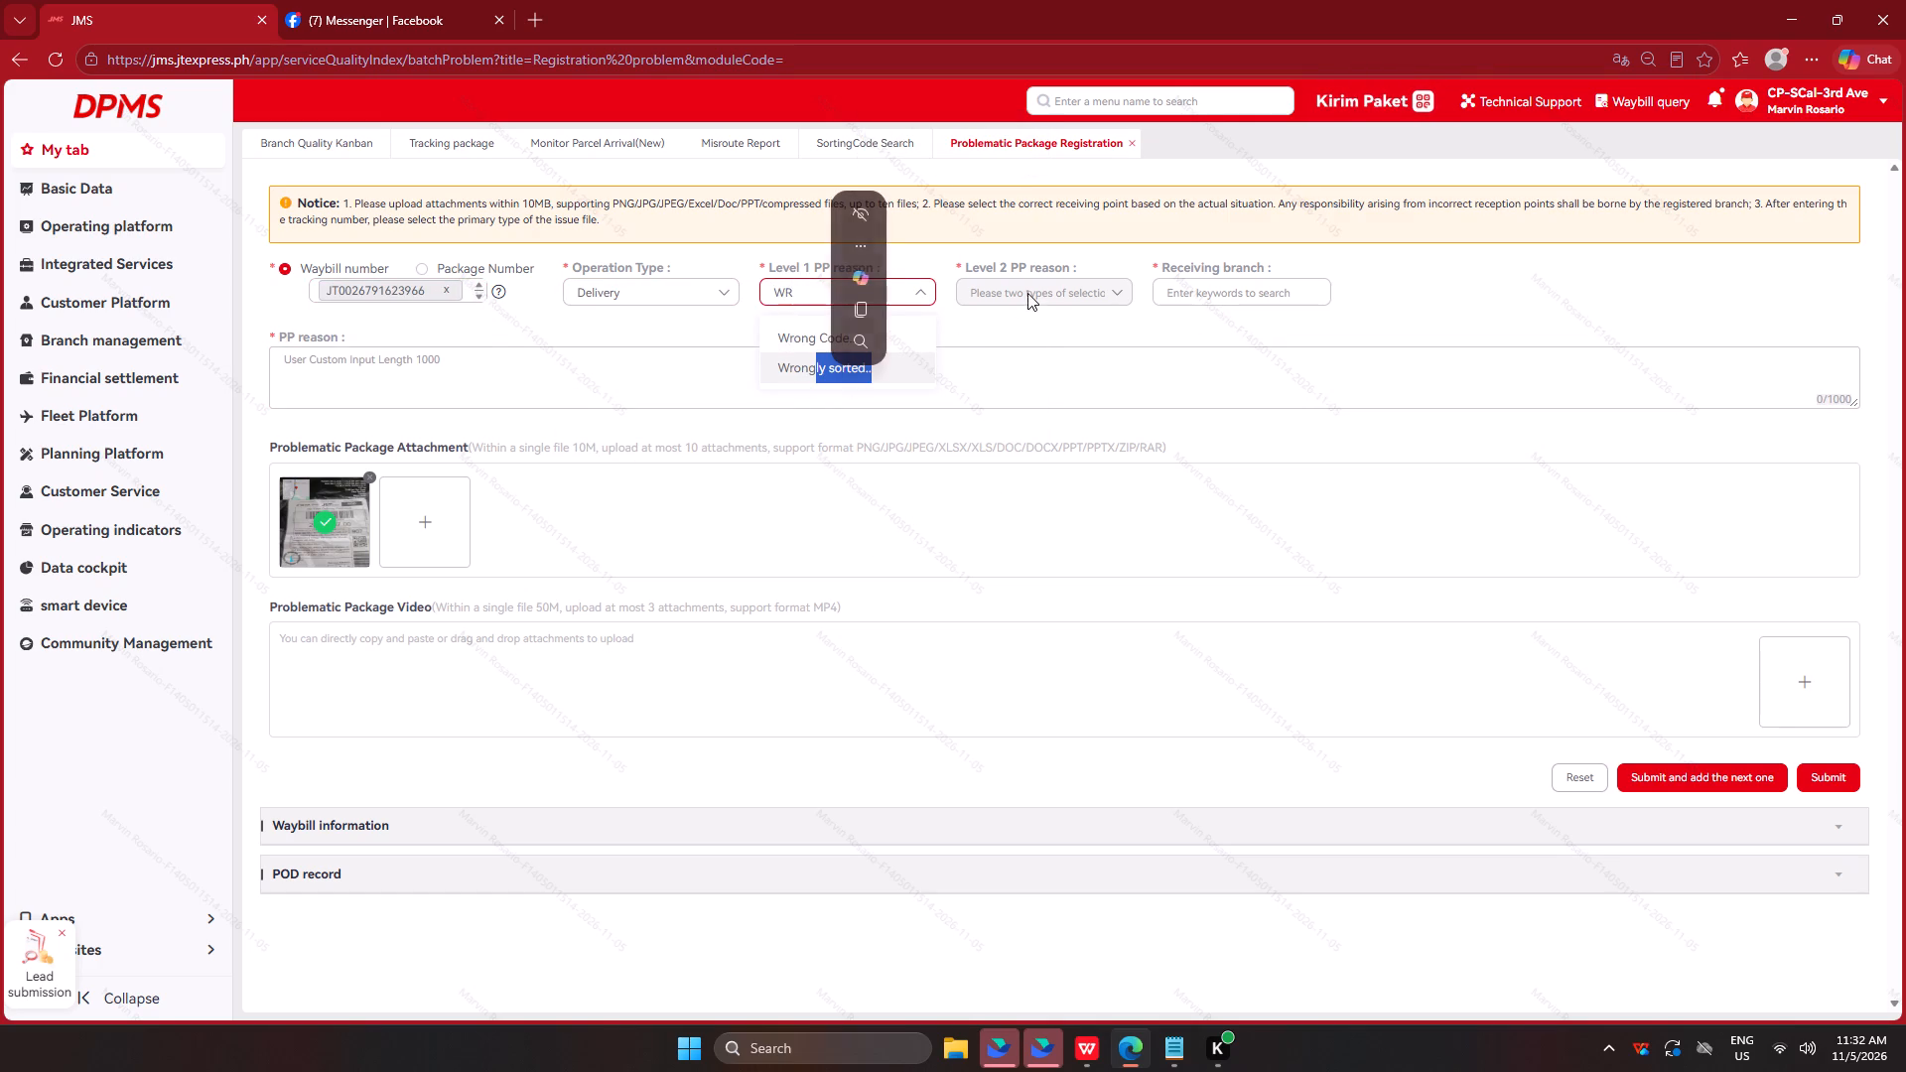
{"action": "left_click", "coordinate": [863, 374]}
Open the level 2 PP reason choices for the wrongly sorted parcel.
{"action": "left_click", "coordinate": [1094, 272]}
{"action": "left_click", "coordinate": [1064, 292]}
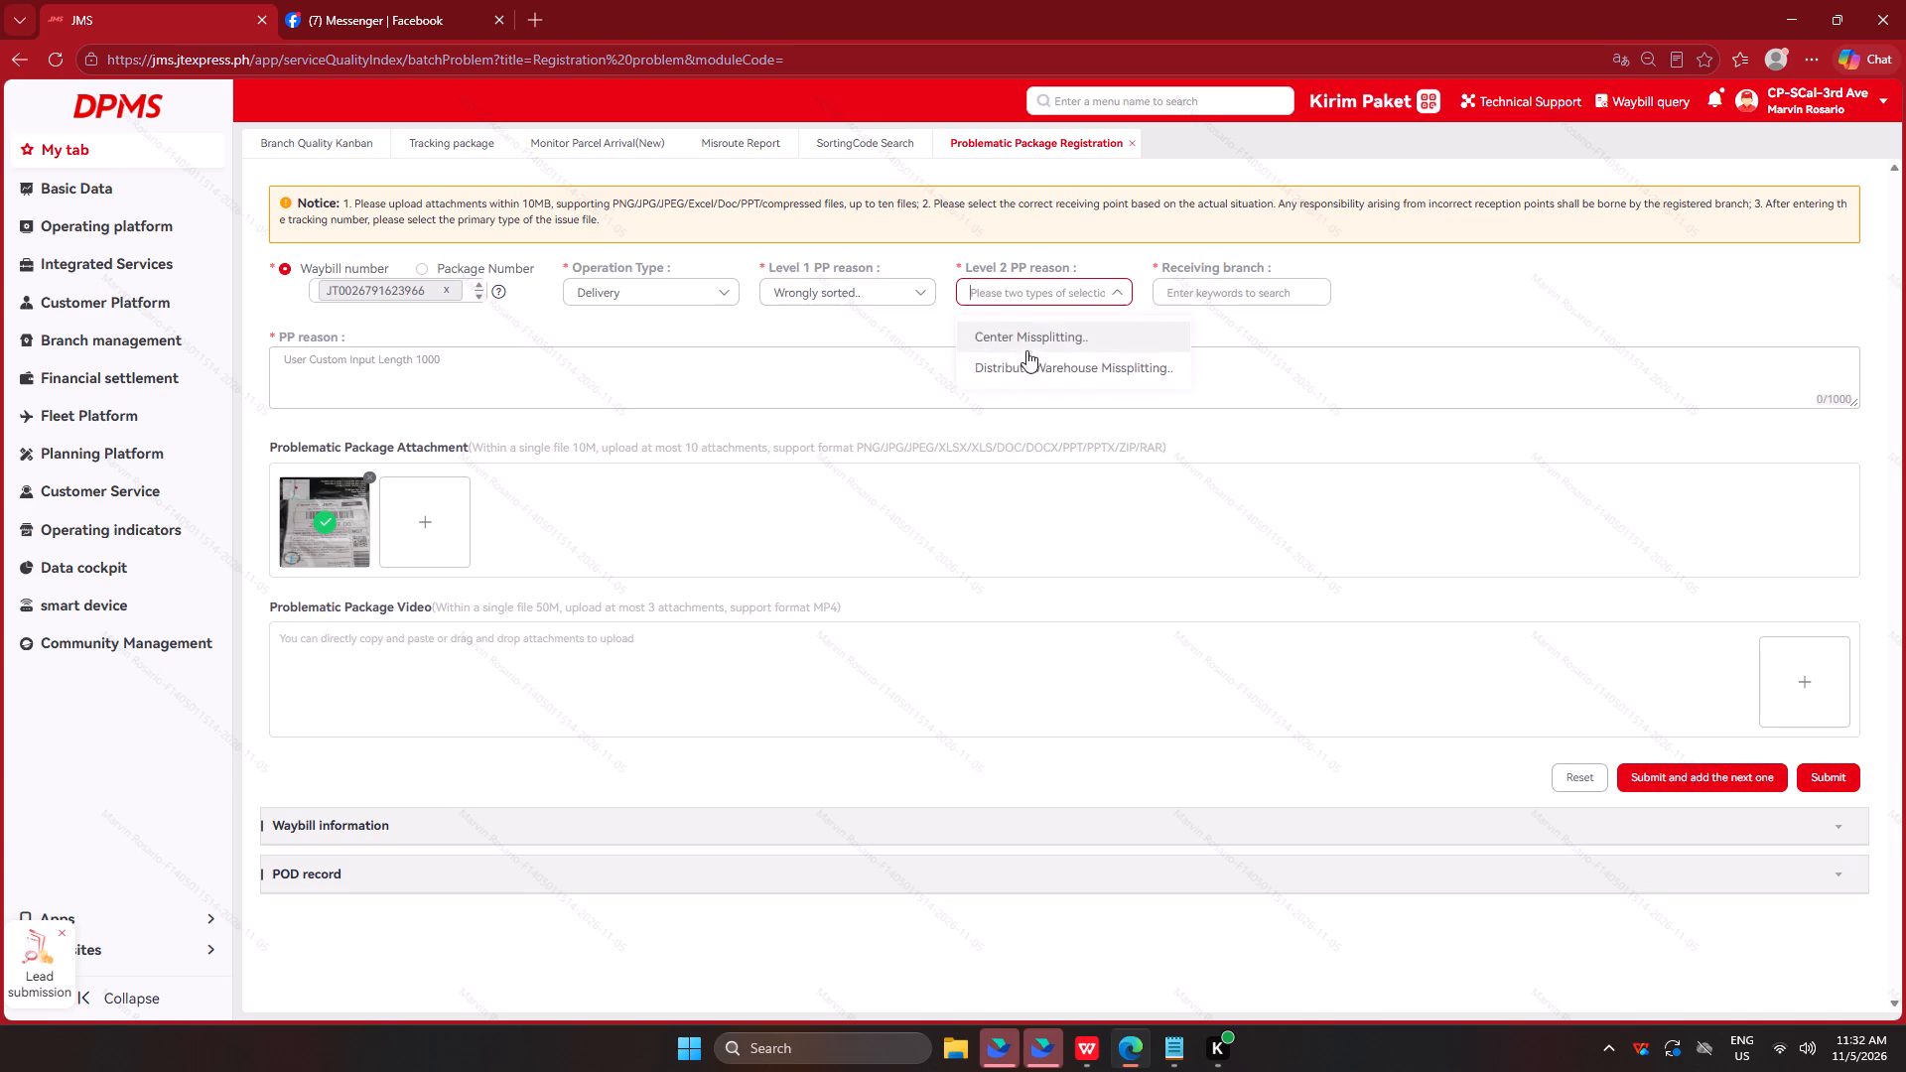
Set the Level 2 PP reason to Distribute Warehouse Missplitting and begin the PP reason with THIS PARCEL IS FOR.
{"action": "left_click", "coordinate": [1020, 370]}
{"action": "left_click", "coordinate": [949, 373]}
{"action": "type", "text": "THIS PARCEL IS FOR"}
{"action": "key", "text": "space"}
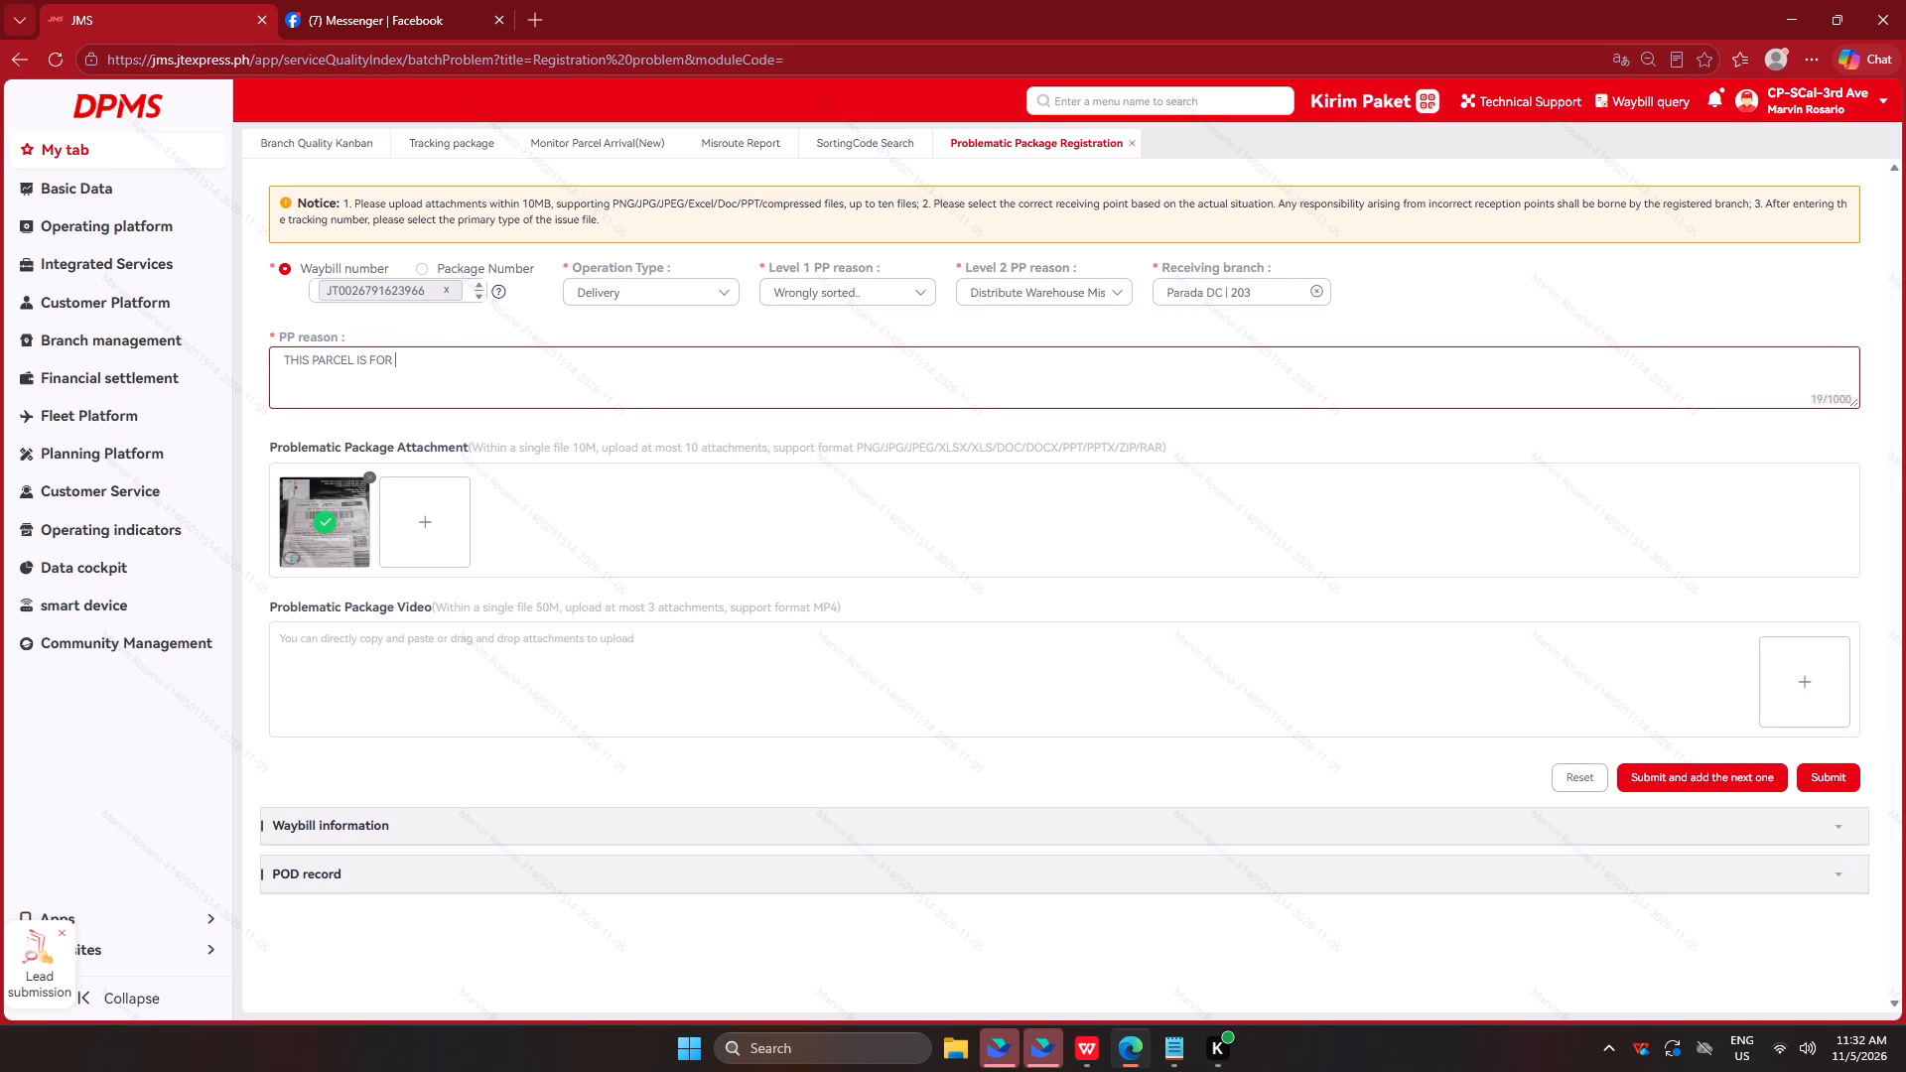
{"action": "left_click", "coordinate": [430, 138]}
{"action": "left_click", "coordinate": [400, 327]}
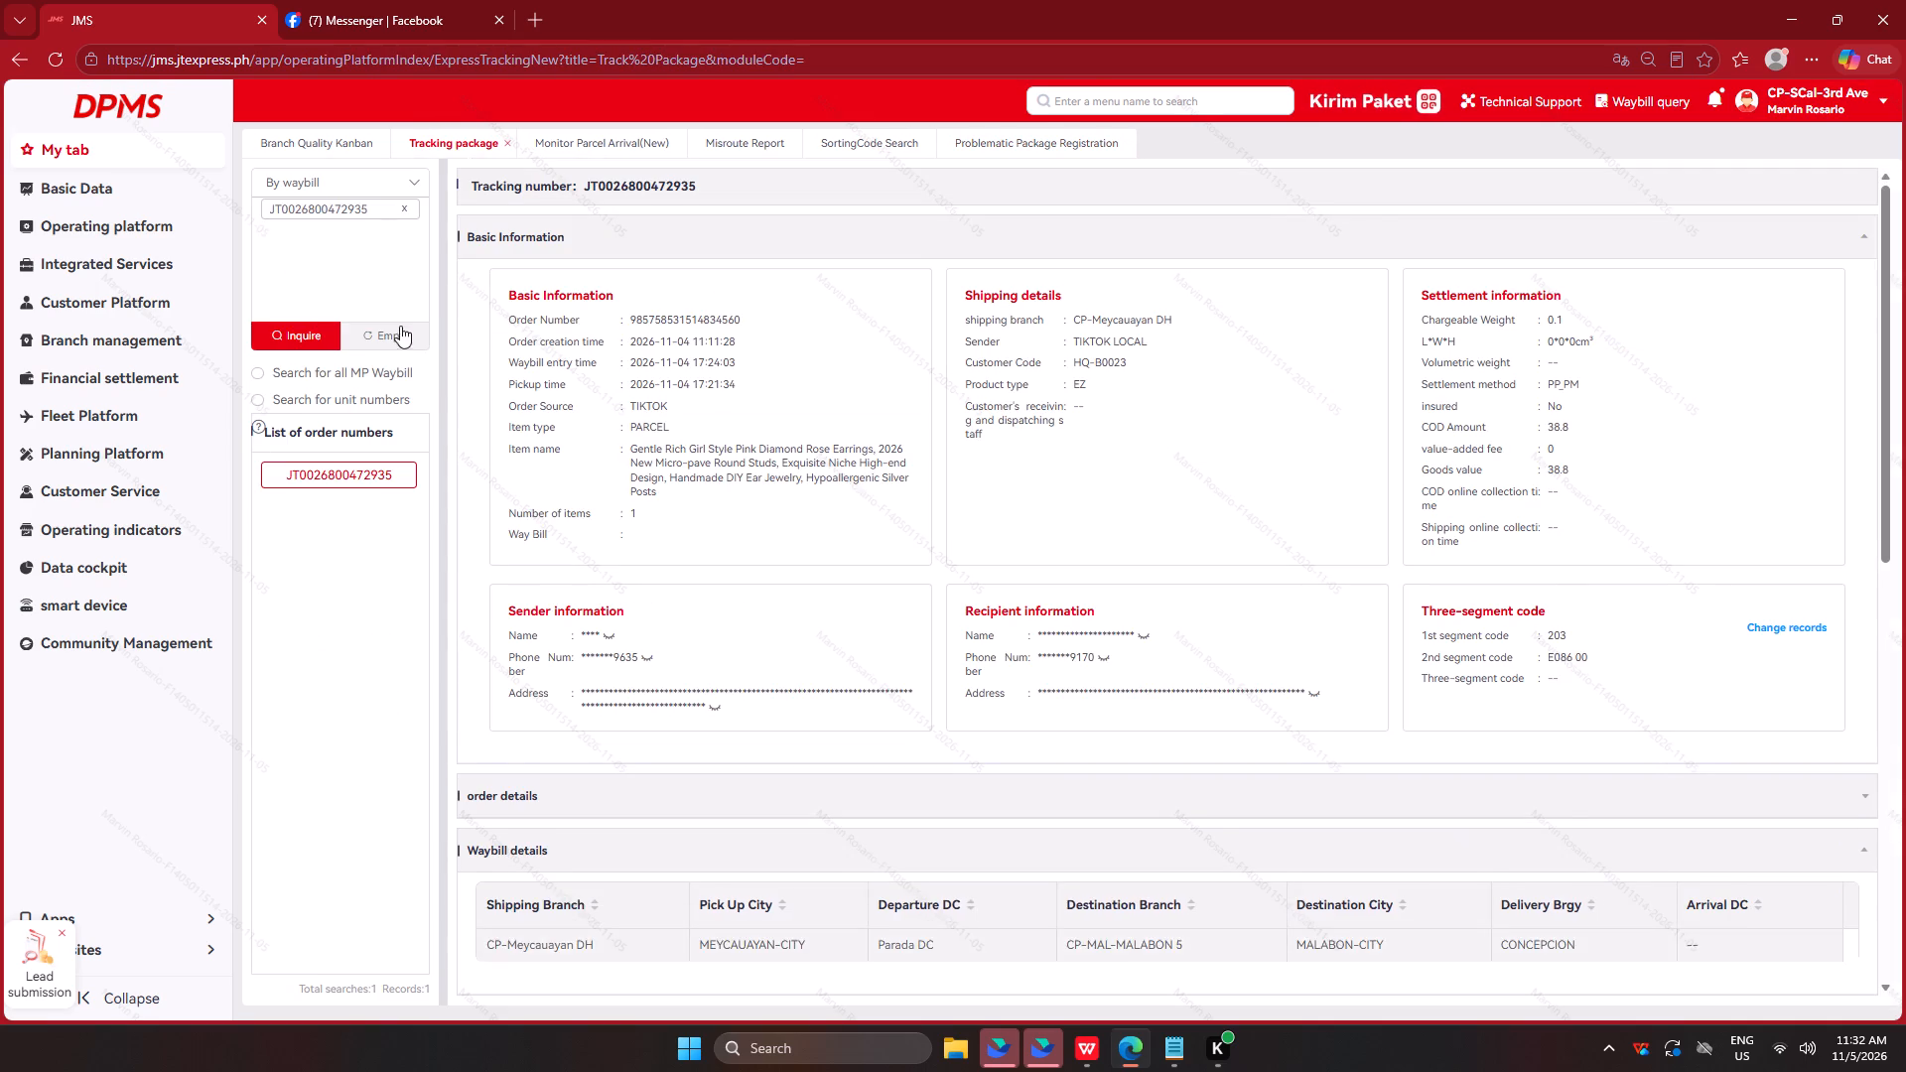
{"action": "left_click", "coordinate": [393, 290]}
{"action": "key", "text": "ctrl+v"}
{"action": "left_click", "coordinate": [314, 329]}
{"action": "scroll", "coordinate": [972, 495], "scroll_direction": "down", "scroll_amount": 4}
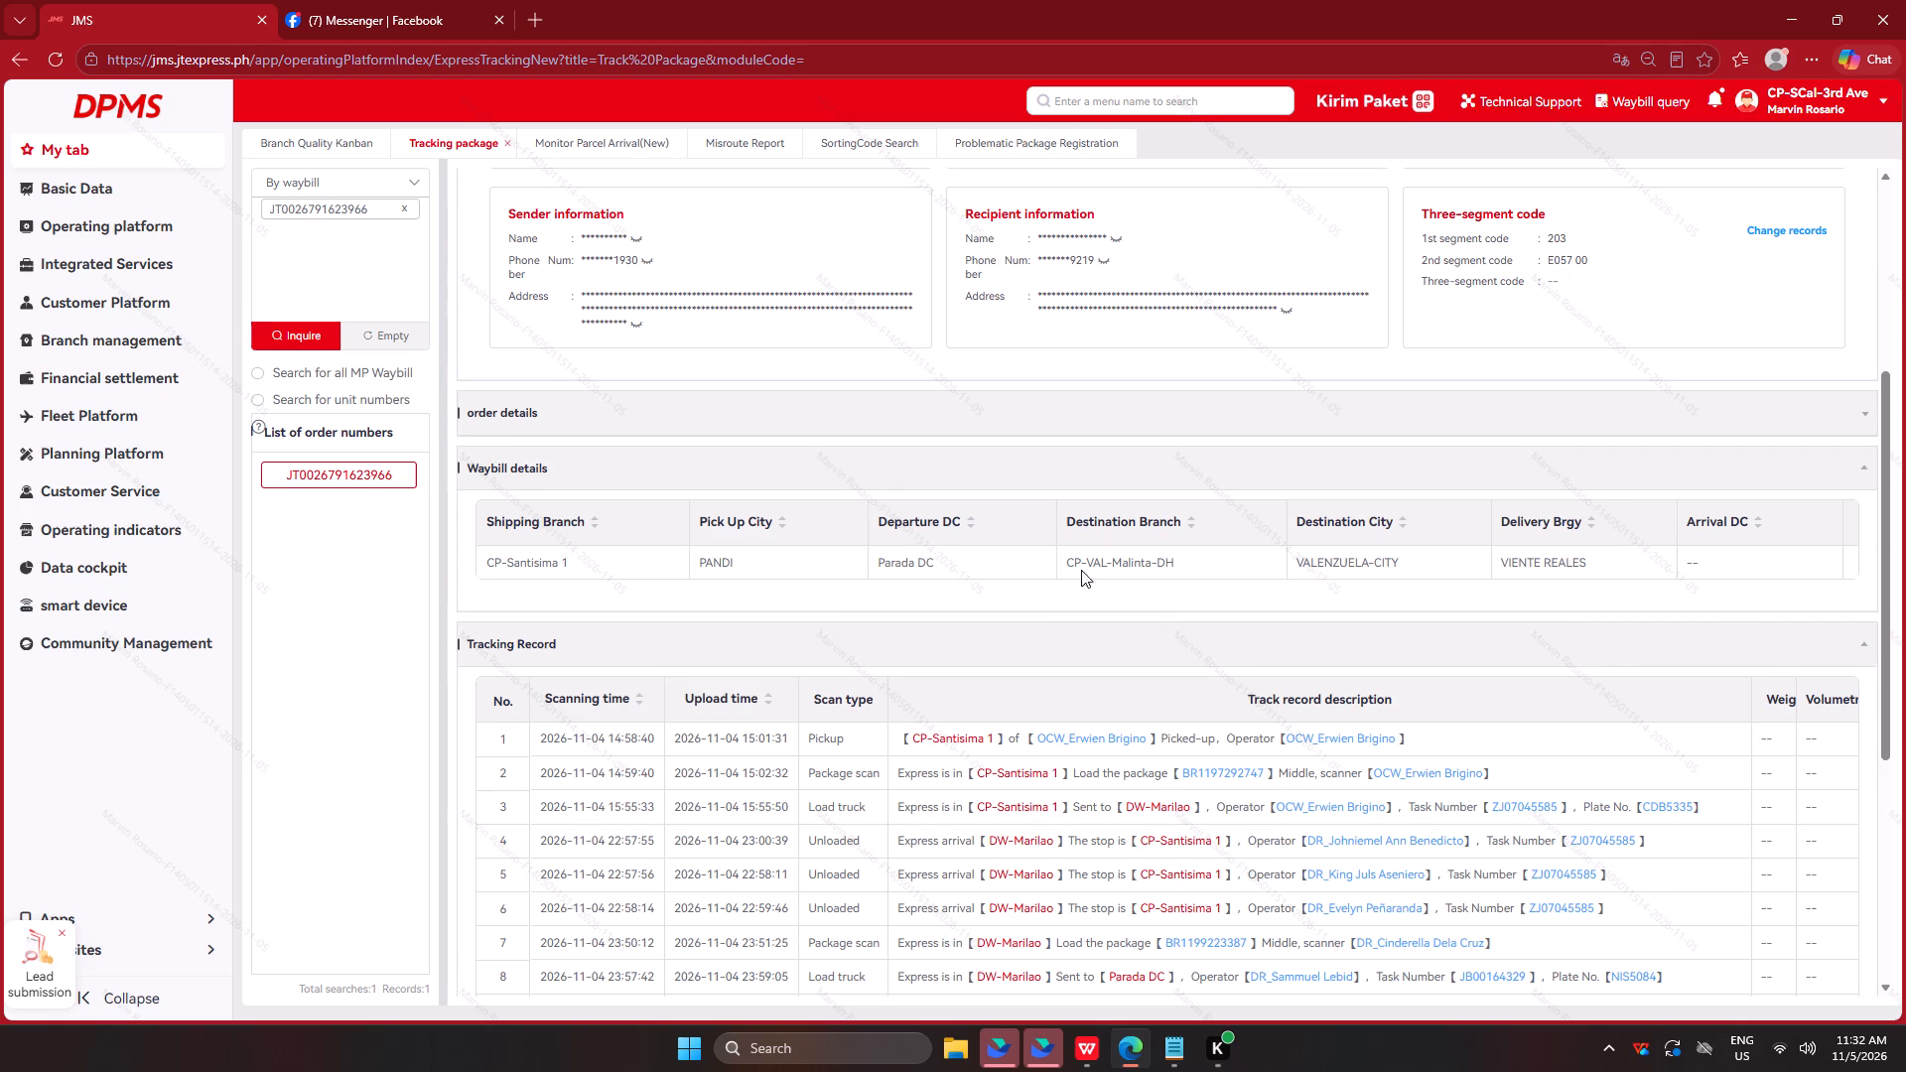
{"action": "triple_click", "coordinate": [1091, 565]}
{"action": "key", "text": "ctrl+c"}
{"action": "key", "text": "ctrl+c"}
{"action": "key", "text": "ctrl+c"}
{"action": "key", "text": "ctrl+c"}
{"action": "key", "text": "ctrl+c"}
Complete the PP reason with the copied branch CP-VAL-Malinta-DH and submit the registration, continuing to the next one.
{"action": "left_click", "coordinate": [1017, 135], "text": "ctrl"}
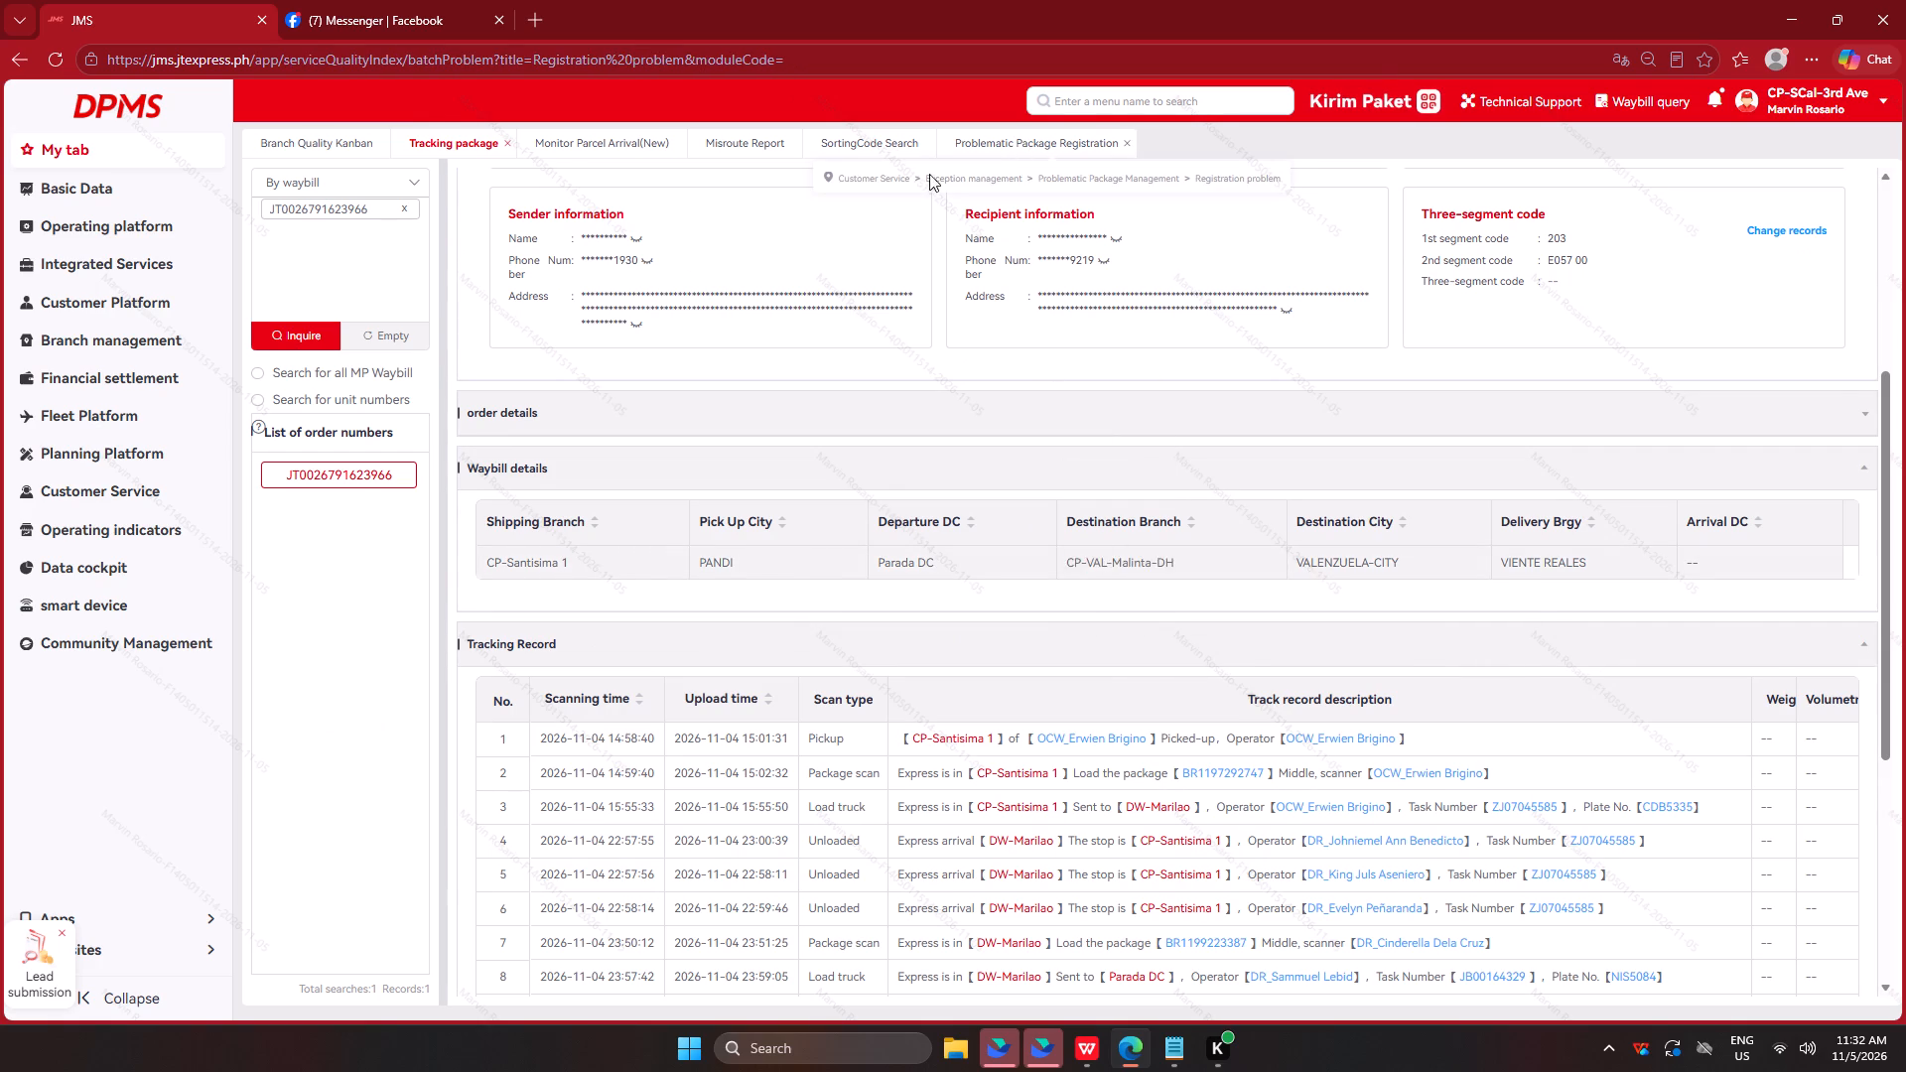
{"action": "left_click", "coordinate": [448, 364]}
{"action": "key", "text": "ctrl+v"}
{"action": "left_click", "coordinate": [1679, 774]}
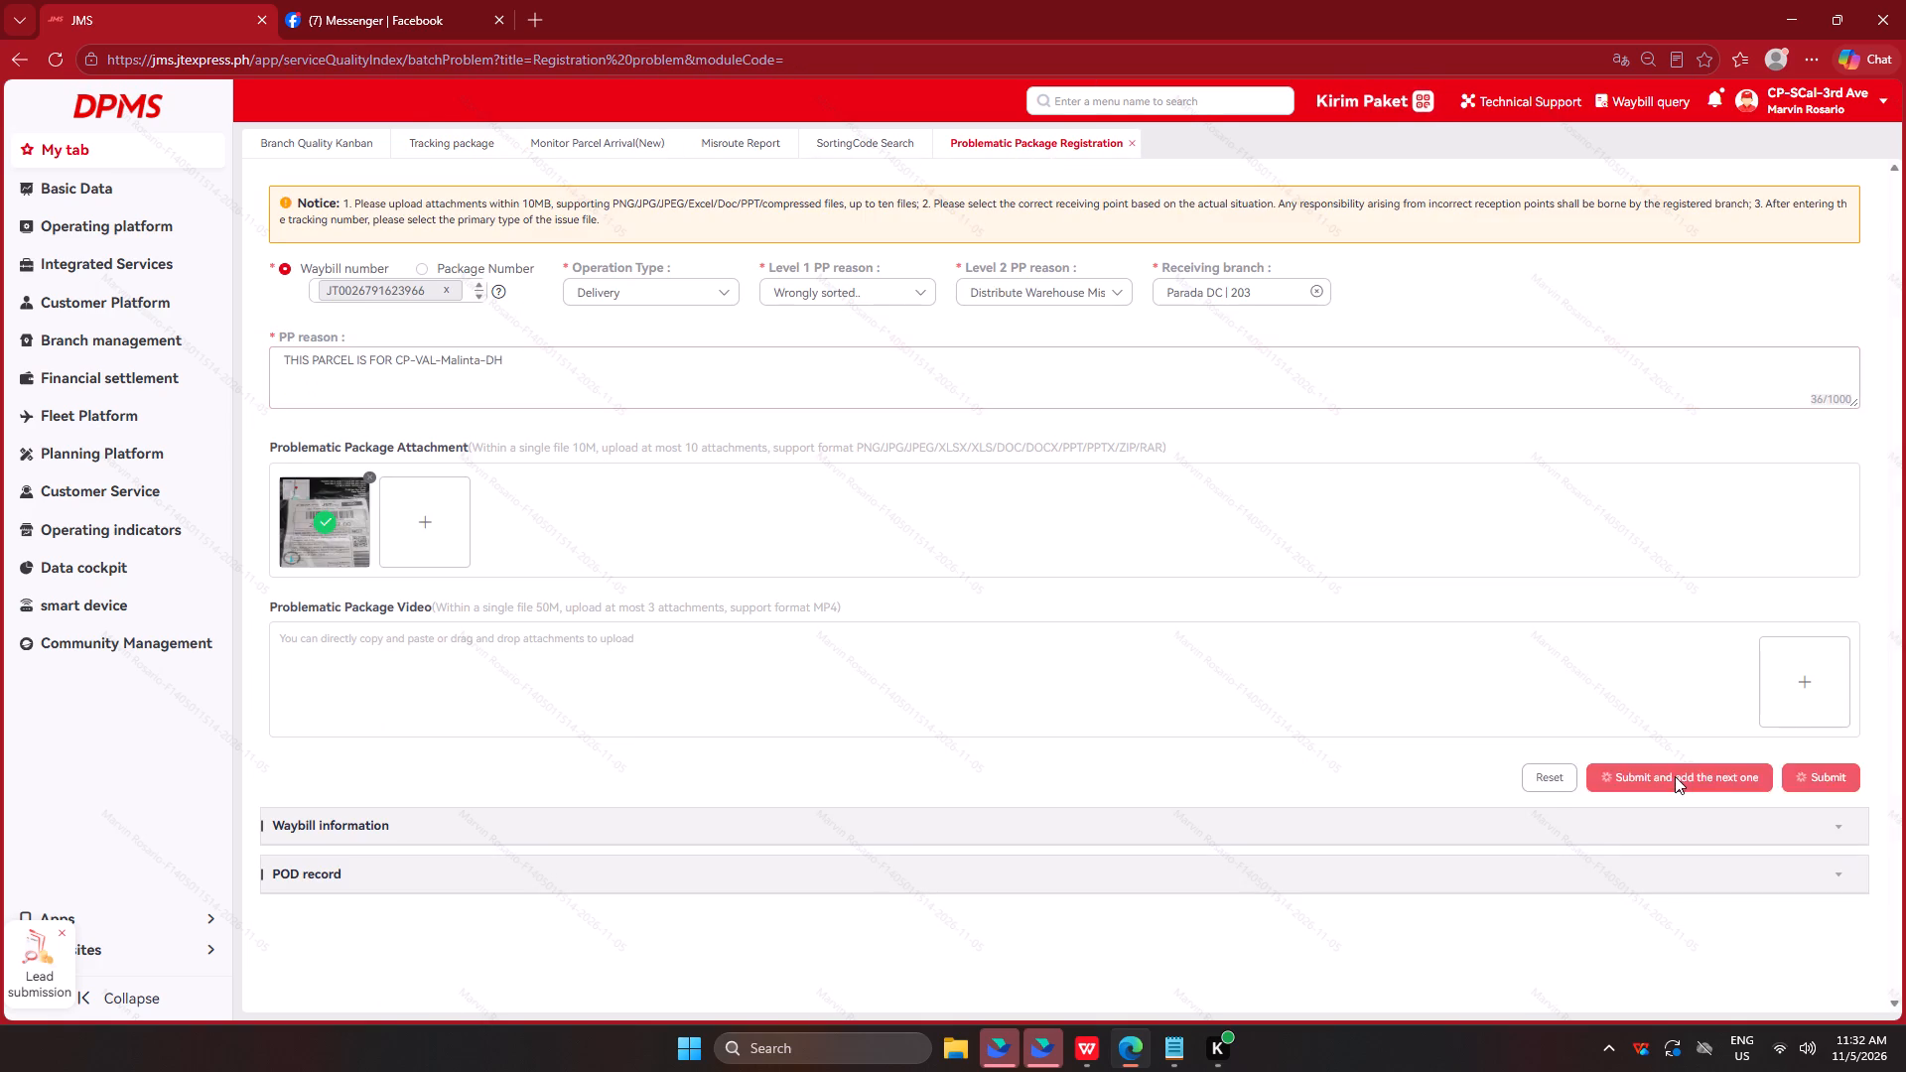
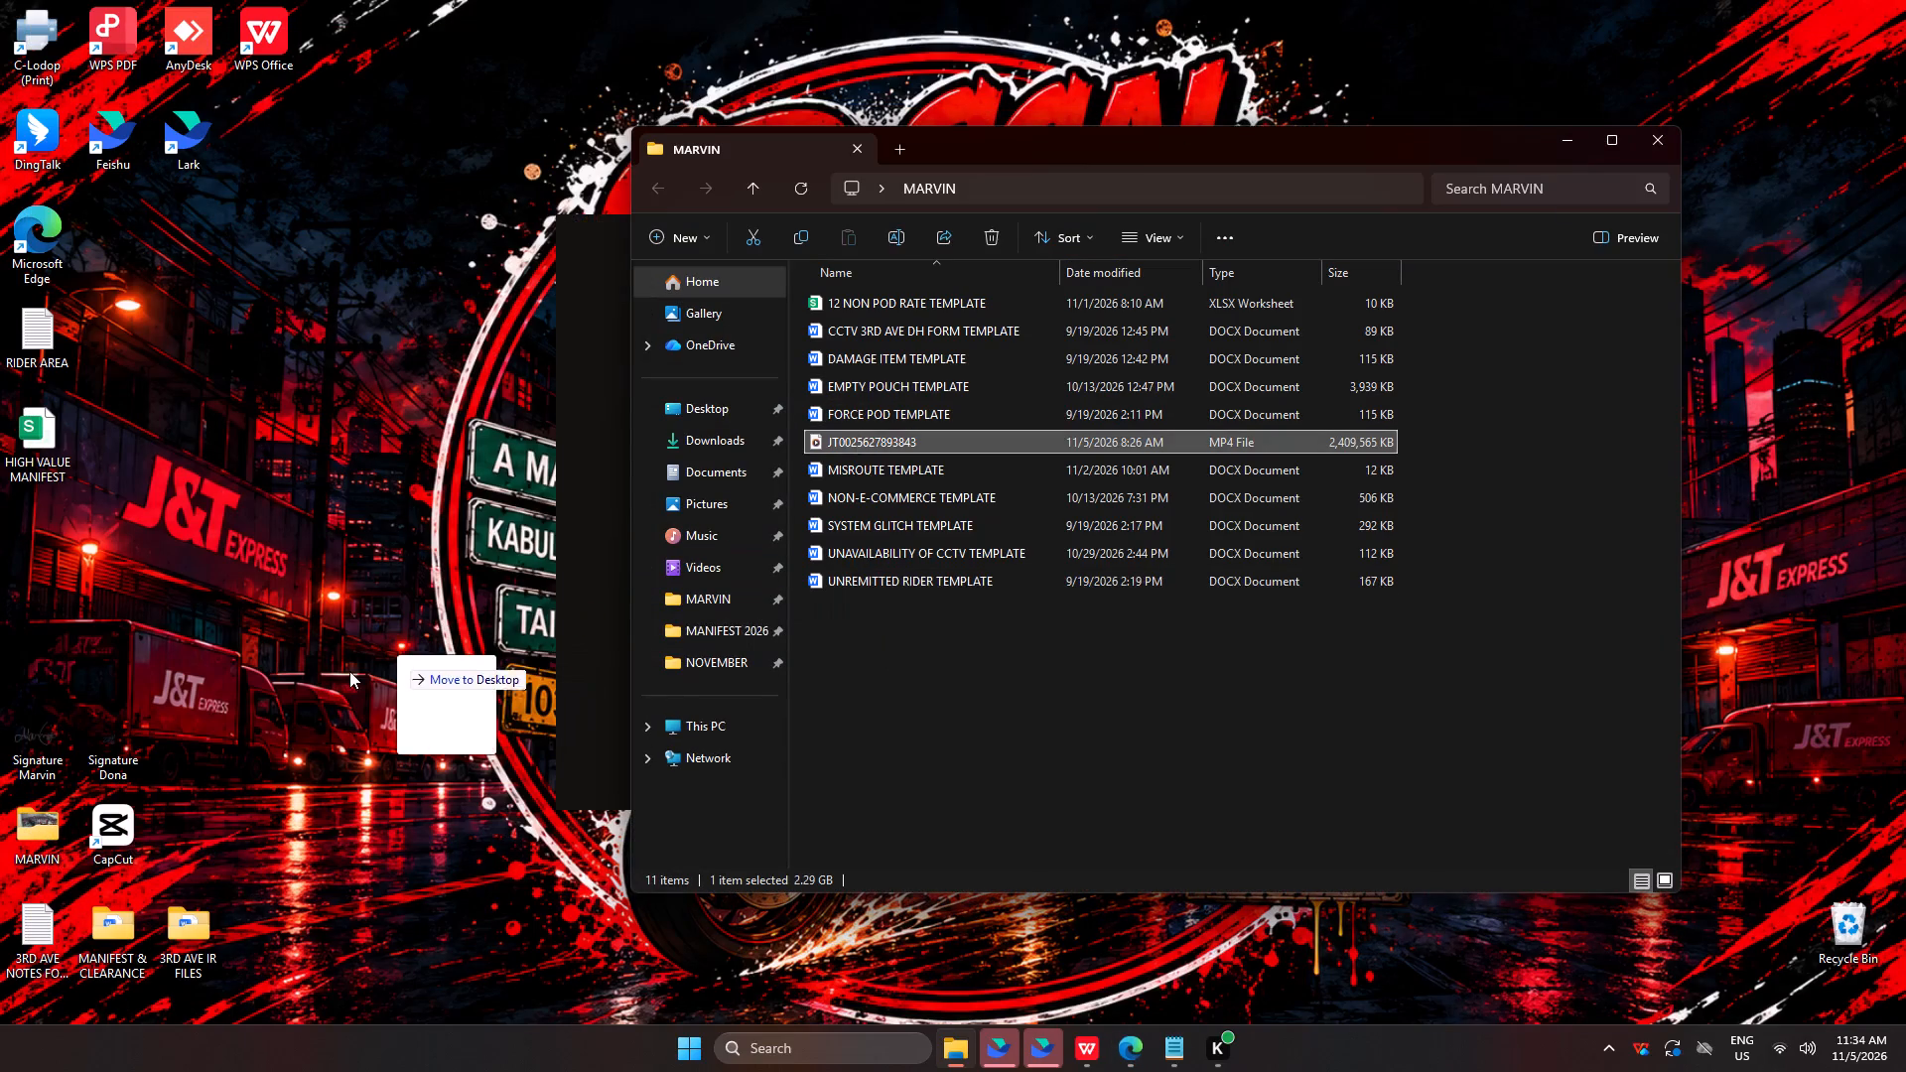
{"action": "left_click_drag", "start_coordinate": [349, 671], "coordinate": [303, 687]}
{"action": "left_click_drag", "start_coordinate": [333, 739], "coordinate": [198, 931]}
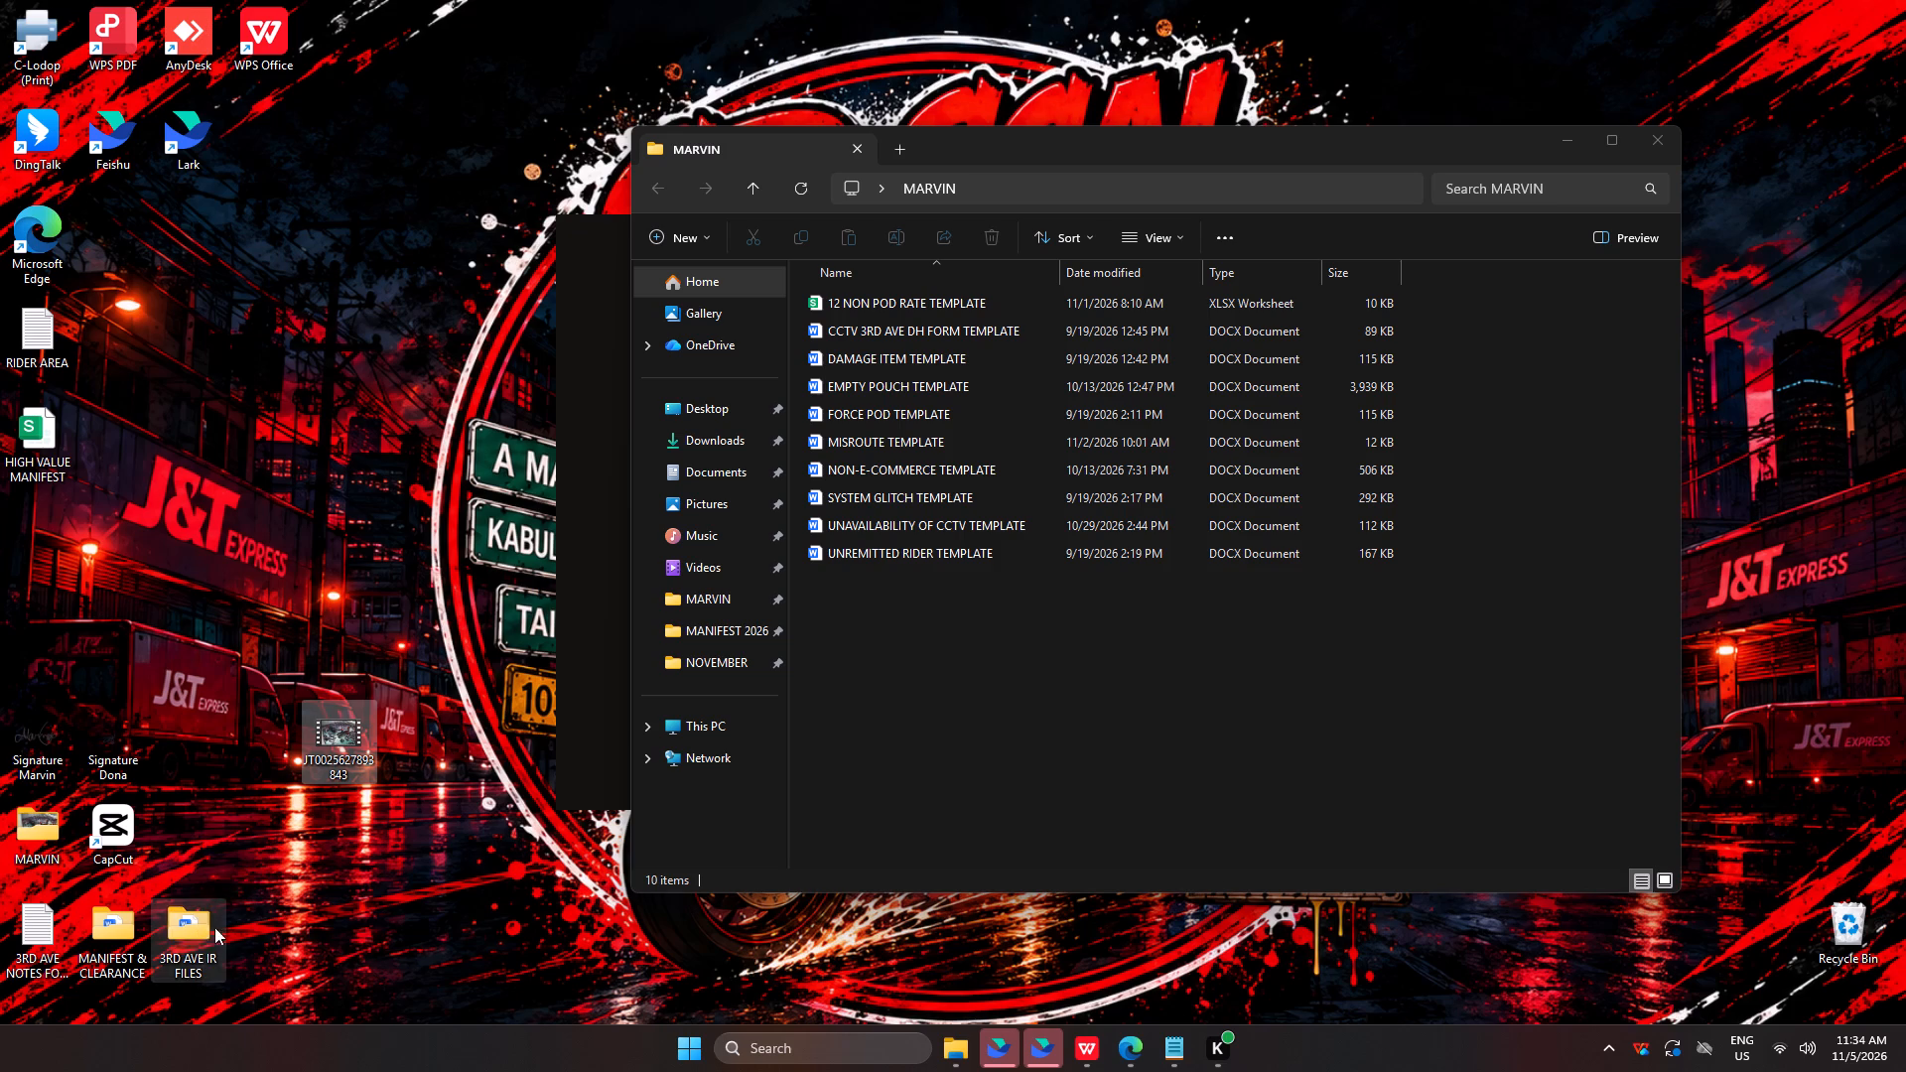
Open the MISROUTE TEMPLATE document from the MARVIN folder in WPS Office.
{"action": "left_click", "coordinate": [886, 308]}
{"action": "left_click", "coordinate": [895, 560]}
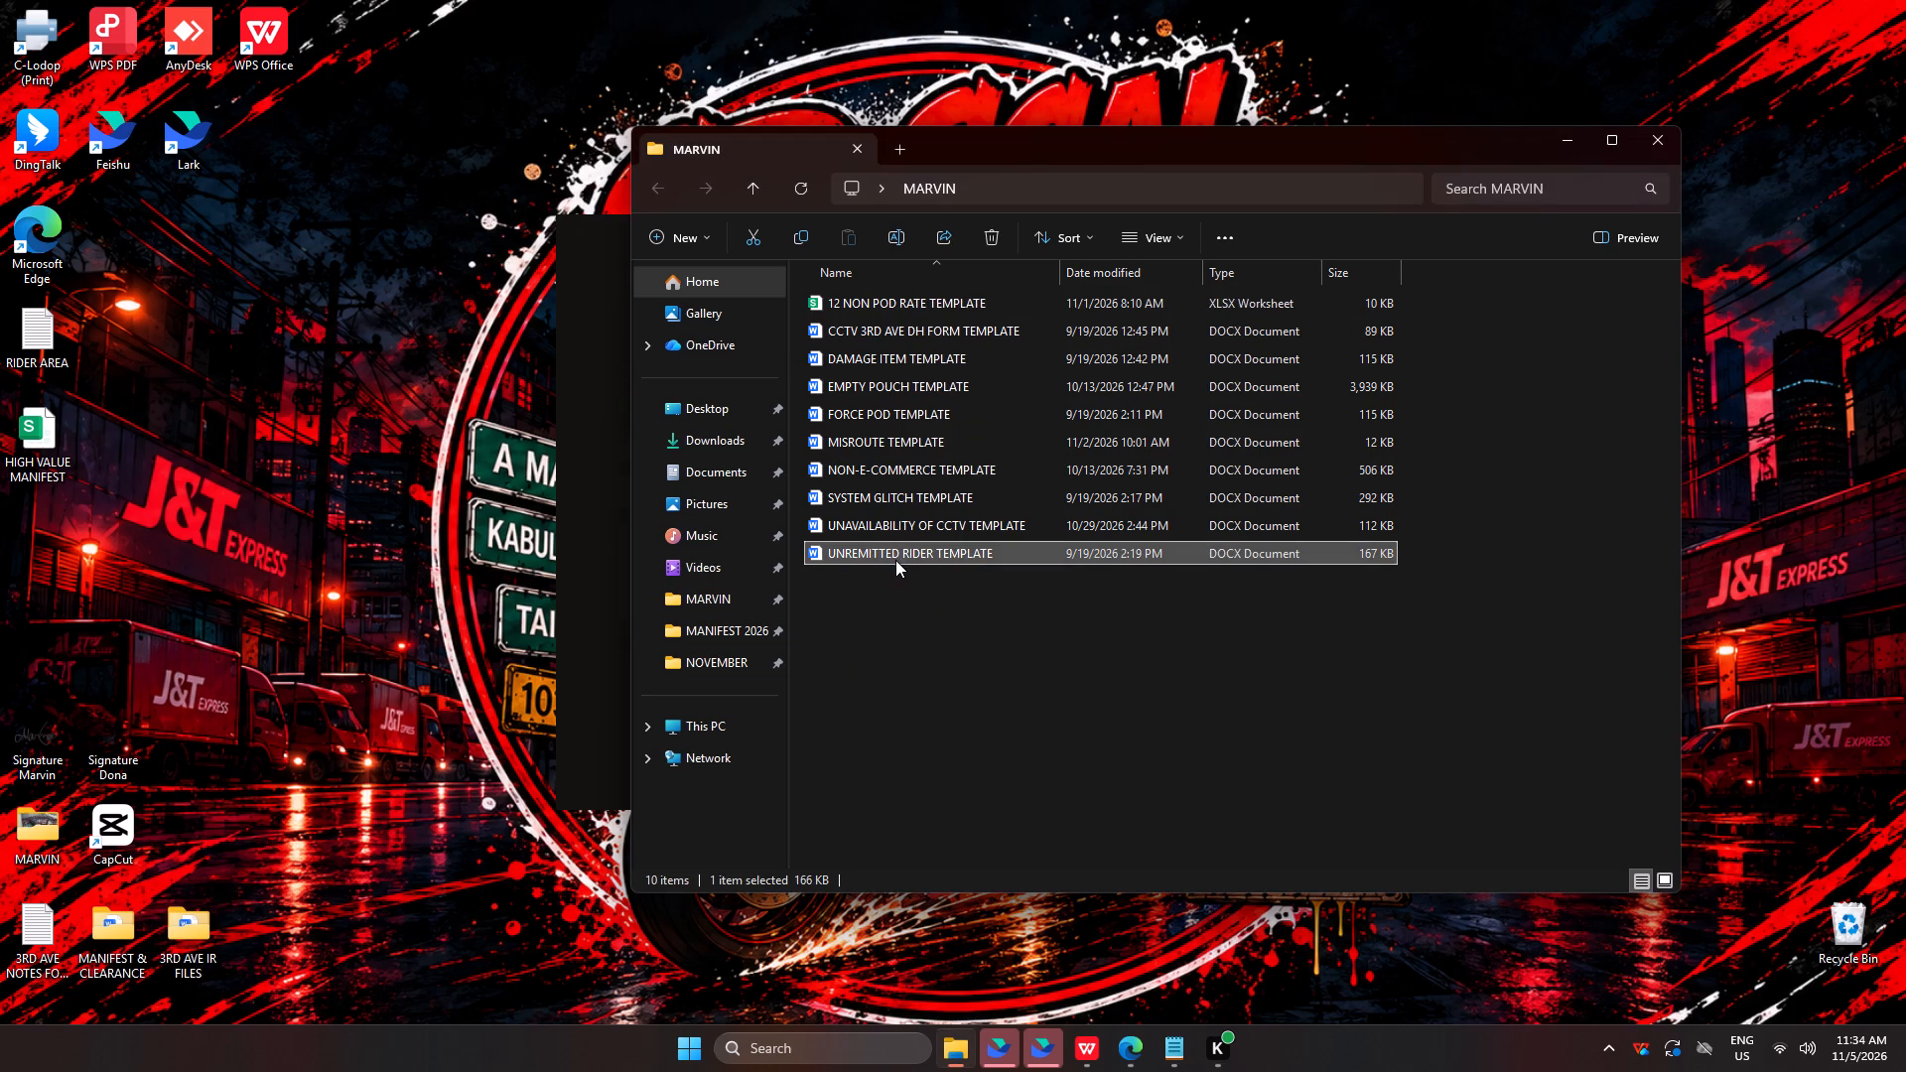
{"action": "left_click", "coordinate": [886, 471]}
{"action": "double_click", "coordinate": [888, 448]}
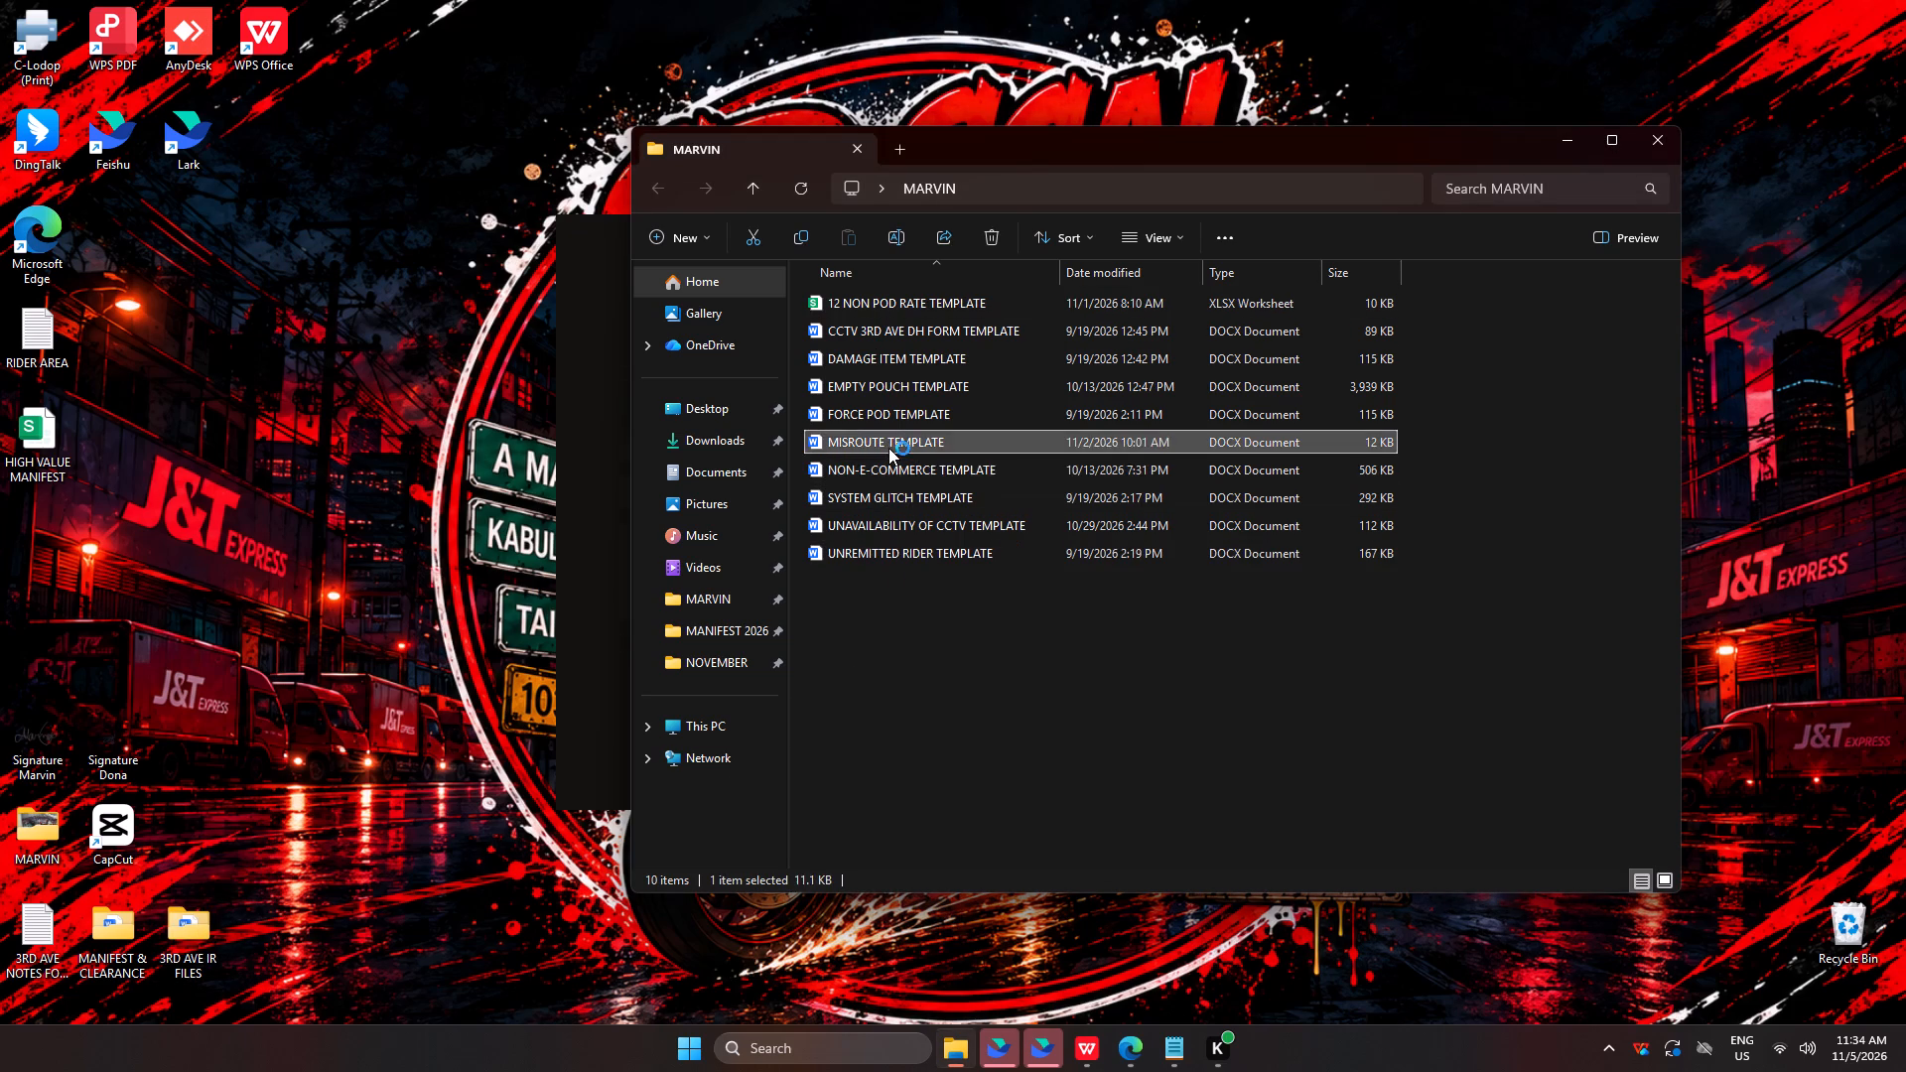
Switch to the 3RD AVE. daily manifest workbook in WPS Office.
{"action": "left_click", "coordinate": [384, 13]}
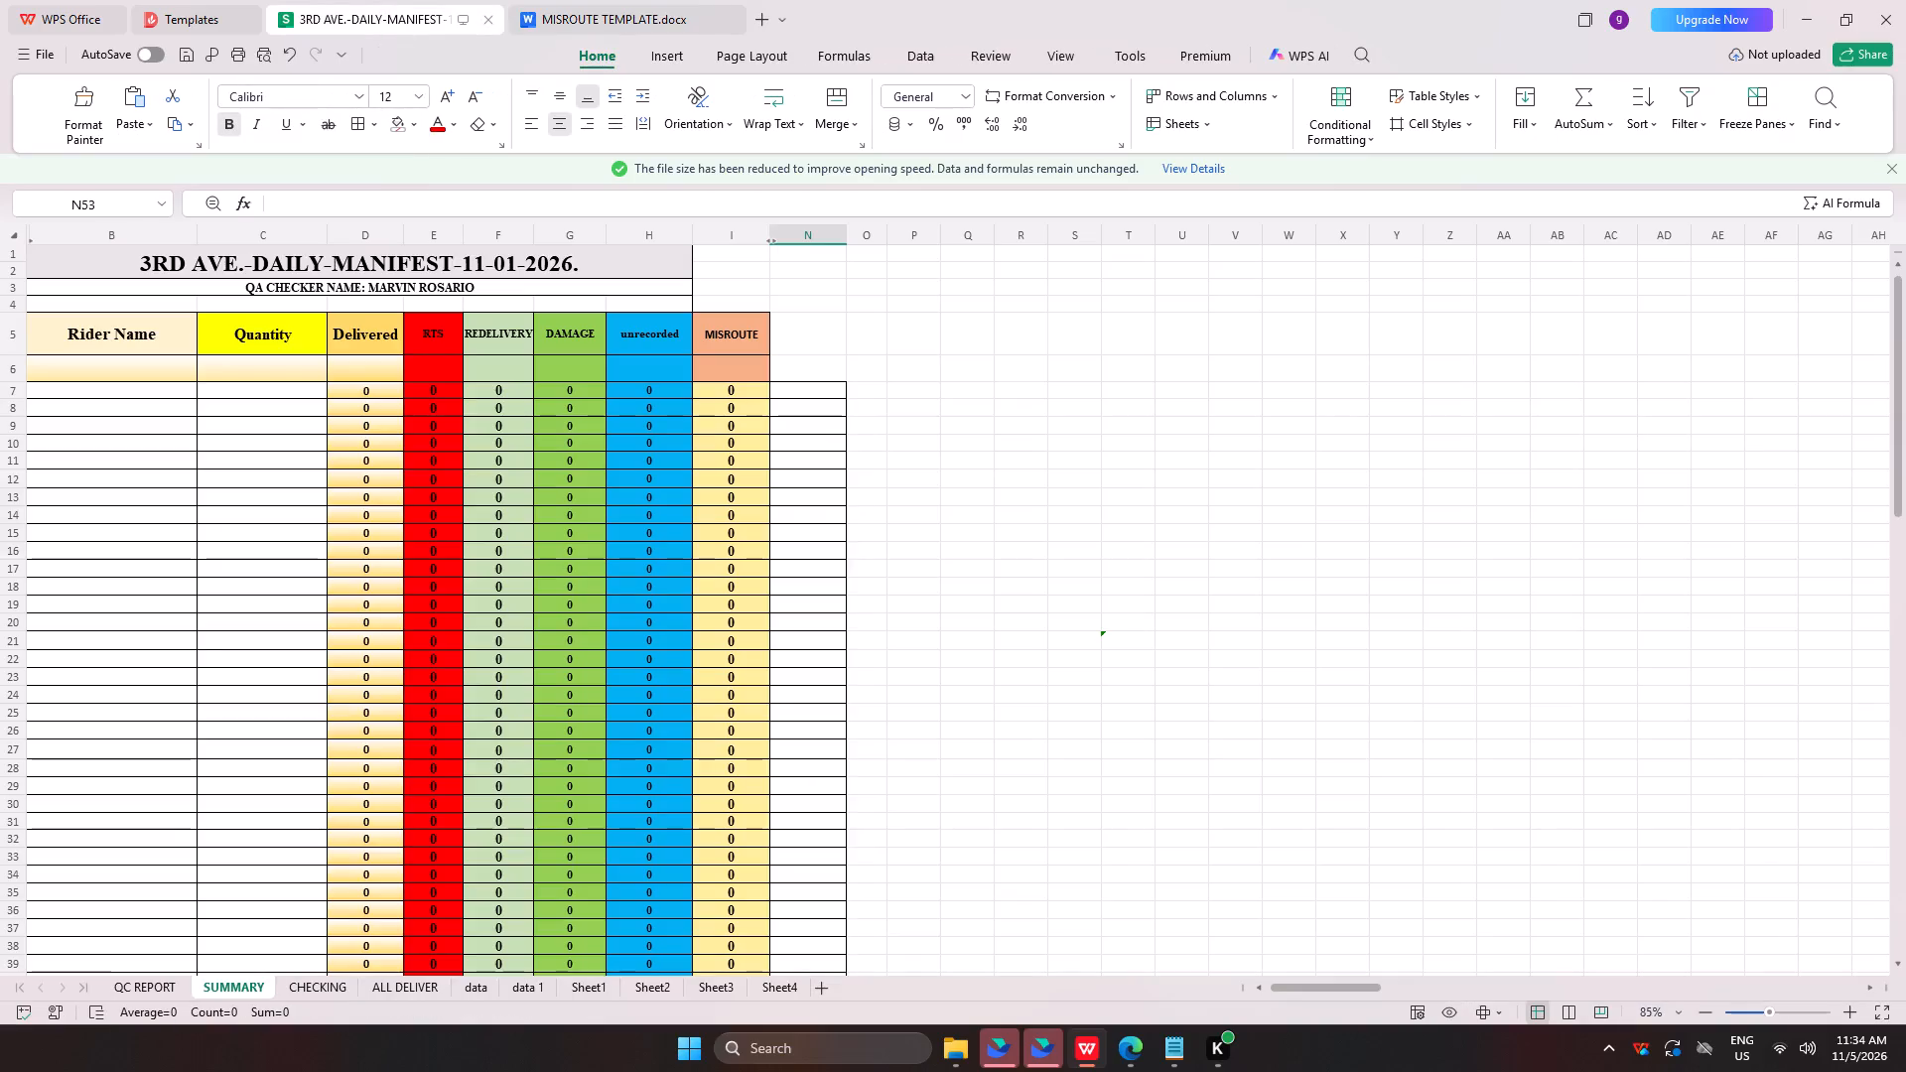
Bring the MARVIN folder window back in front of the manifest workbook.
{"action": "left_click", "coordinate": [930, 1057]}
{"action": "left_click", "coordinate": [950, 1050]}
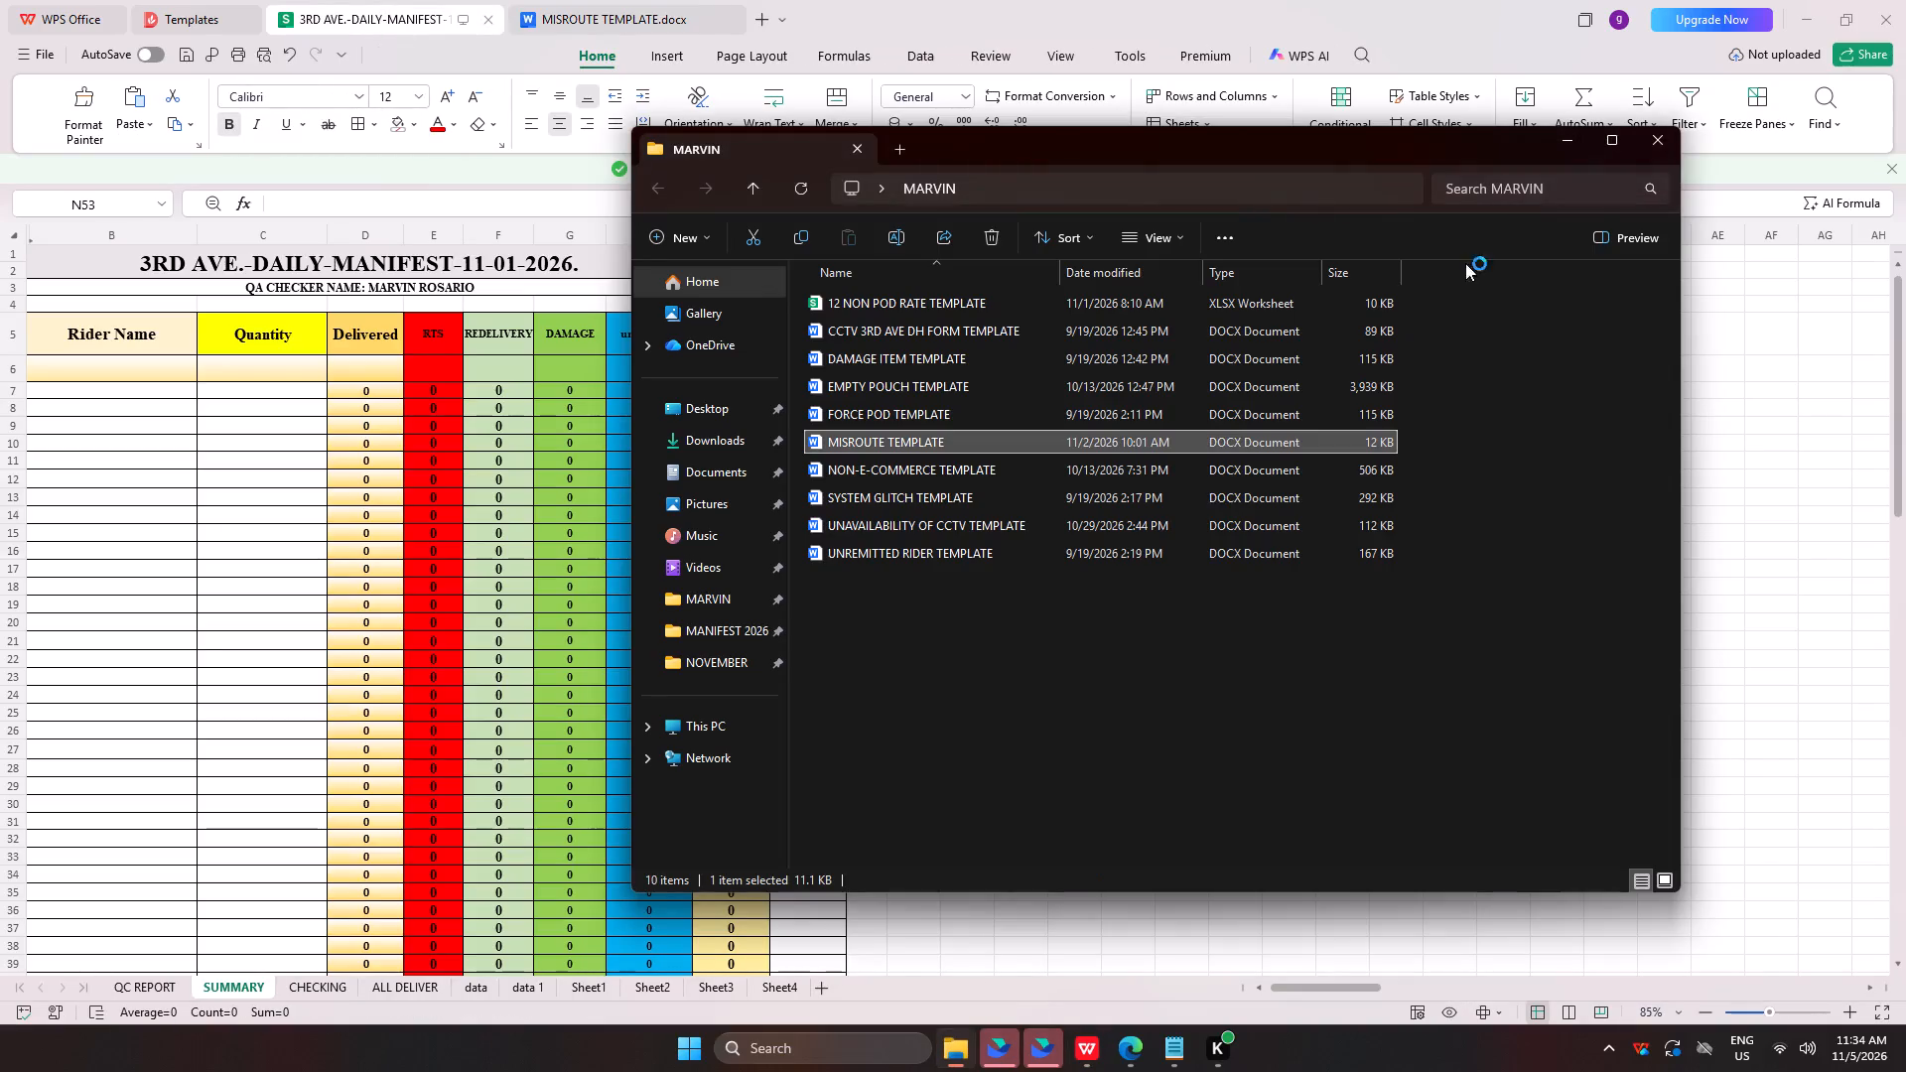
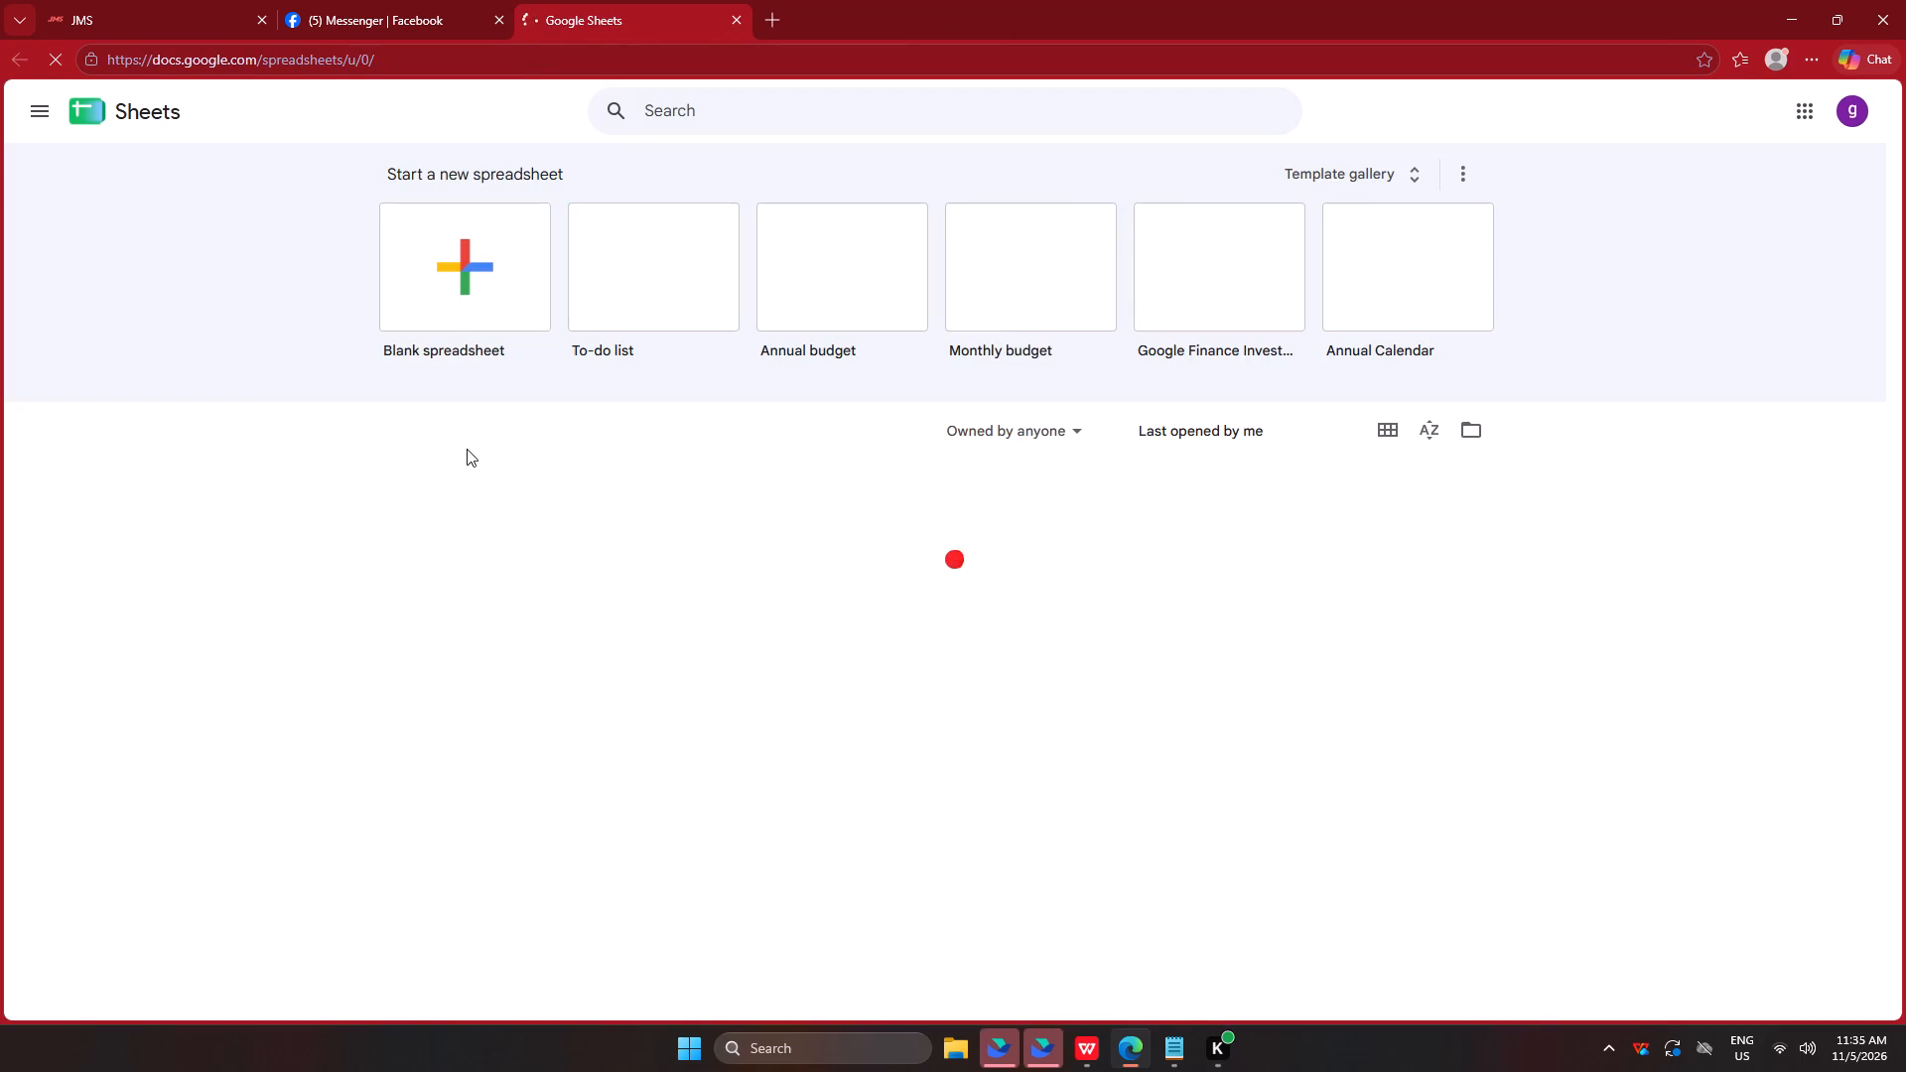
Open the untitled spreadsheet in Google Sheets and copy the waybill numbers in cells A1:A9.
{"action": "left_click", "coordinate": [474, 514]}
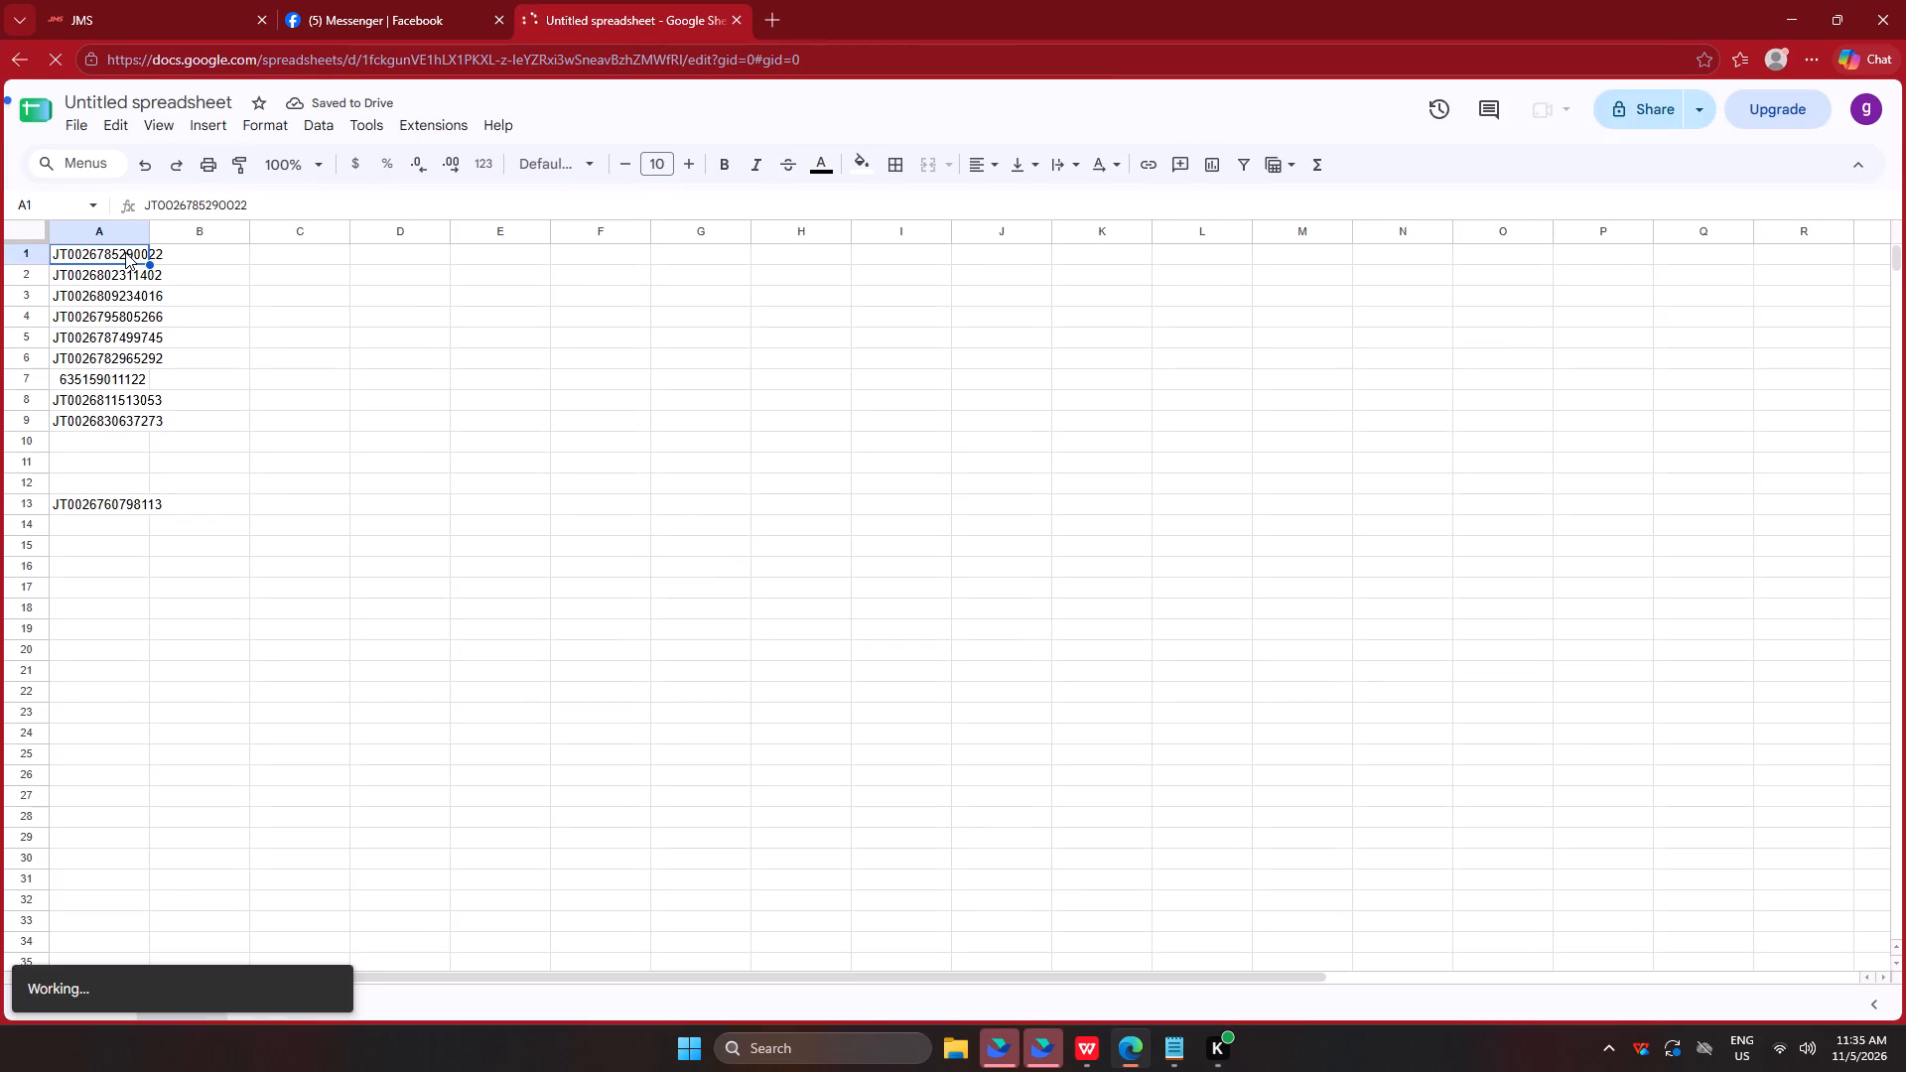
{"action": "key", "text": "ctrl+shift+Down"}
{"action": "key", "text": "ctrl+c"}
{"action": "key", "text": "ctrl+c"}
{"action": "key", "text": "ctrl+c"}
{"action": "key", "text": "ctrl+c"}
{"action": "key", "text": "ctrl+c"}
{"action": "key", "text": "ctrl+c"}
{"action": "key", "text": "ctrl+c"}
{"action": "key", "text": "ctrl+c"}
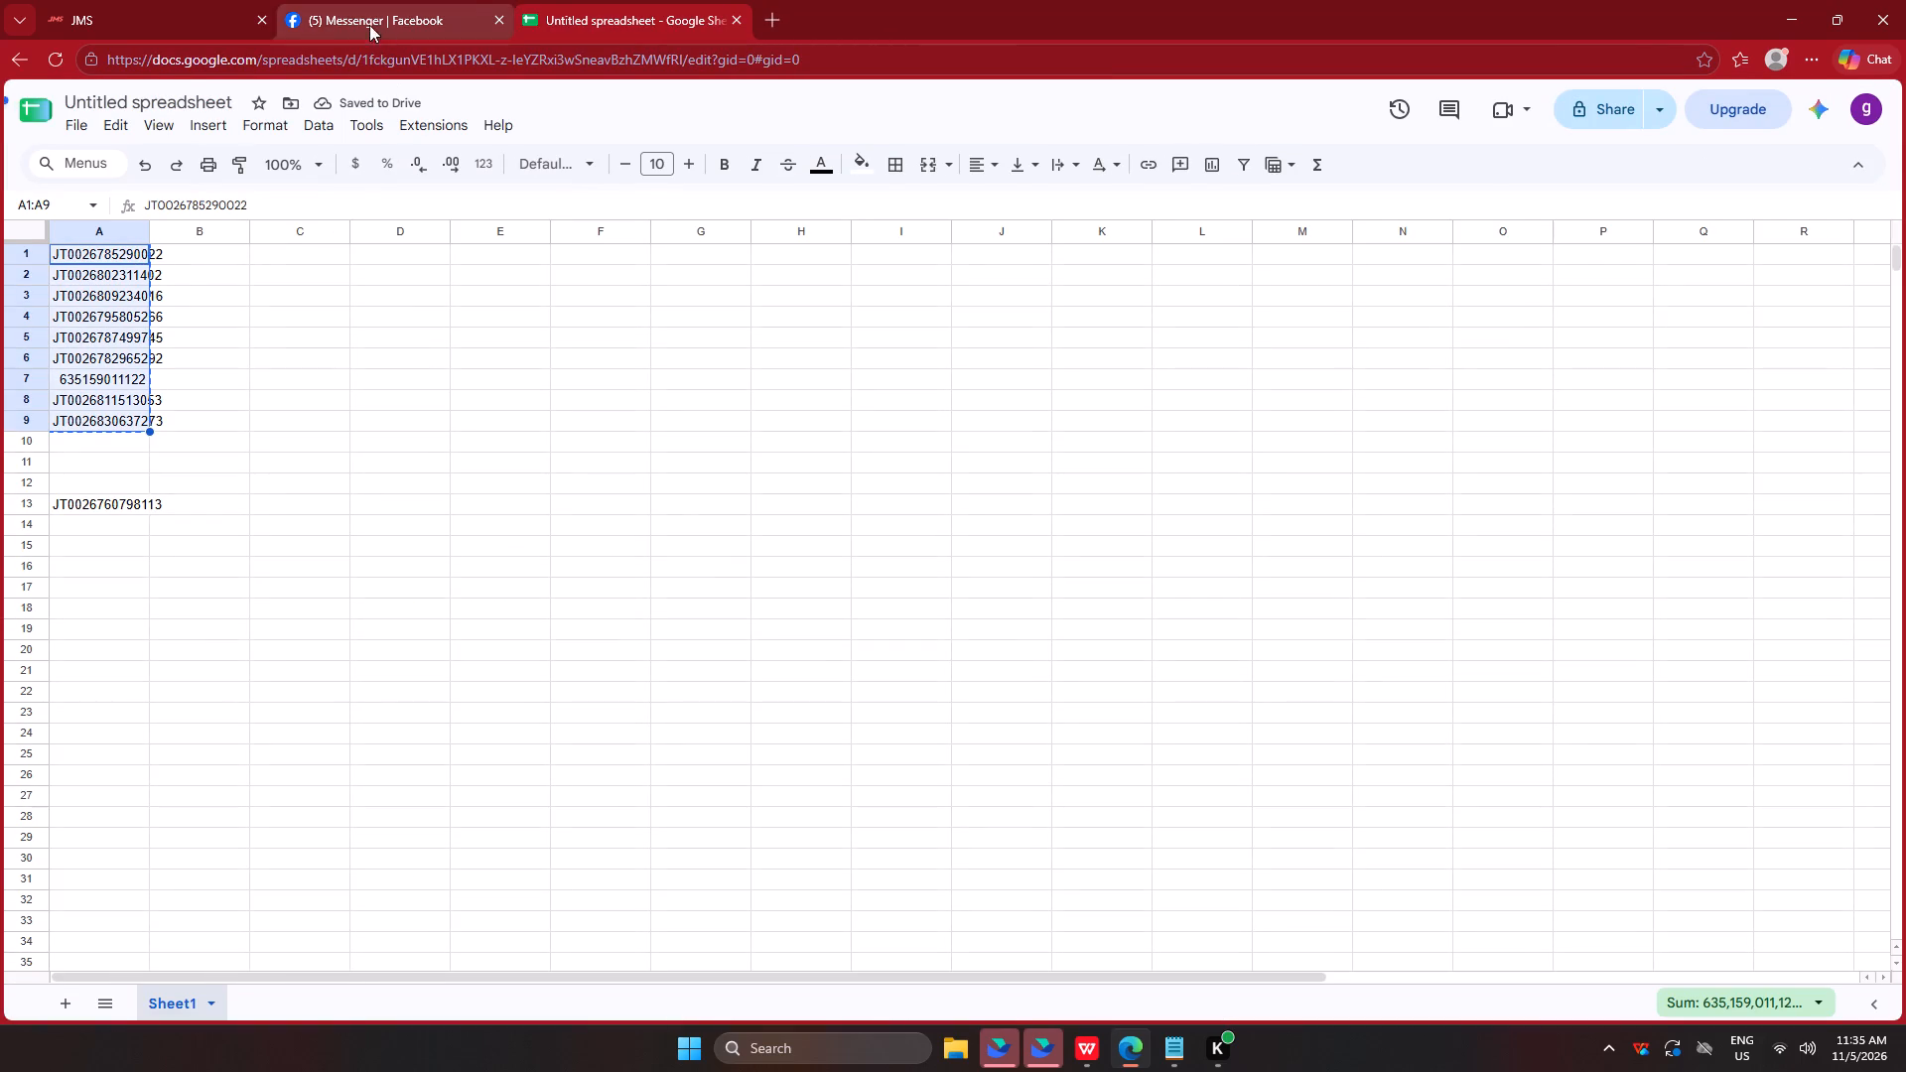
{"action": "key", "text": "ctrl+c"}
{"action": "key", "text": "ctrl+c"}
{"action": "key", "text": "ctrl+c"}
{"action": "key", "text": "ctrl+c"}
{"action": "key", "text": "ctrl+c"}
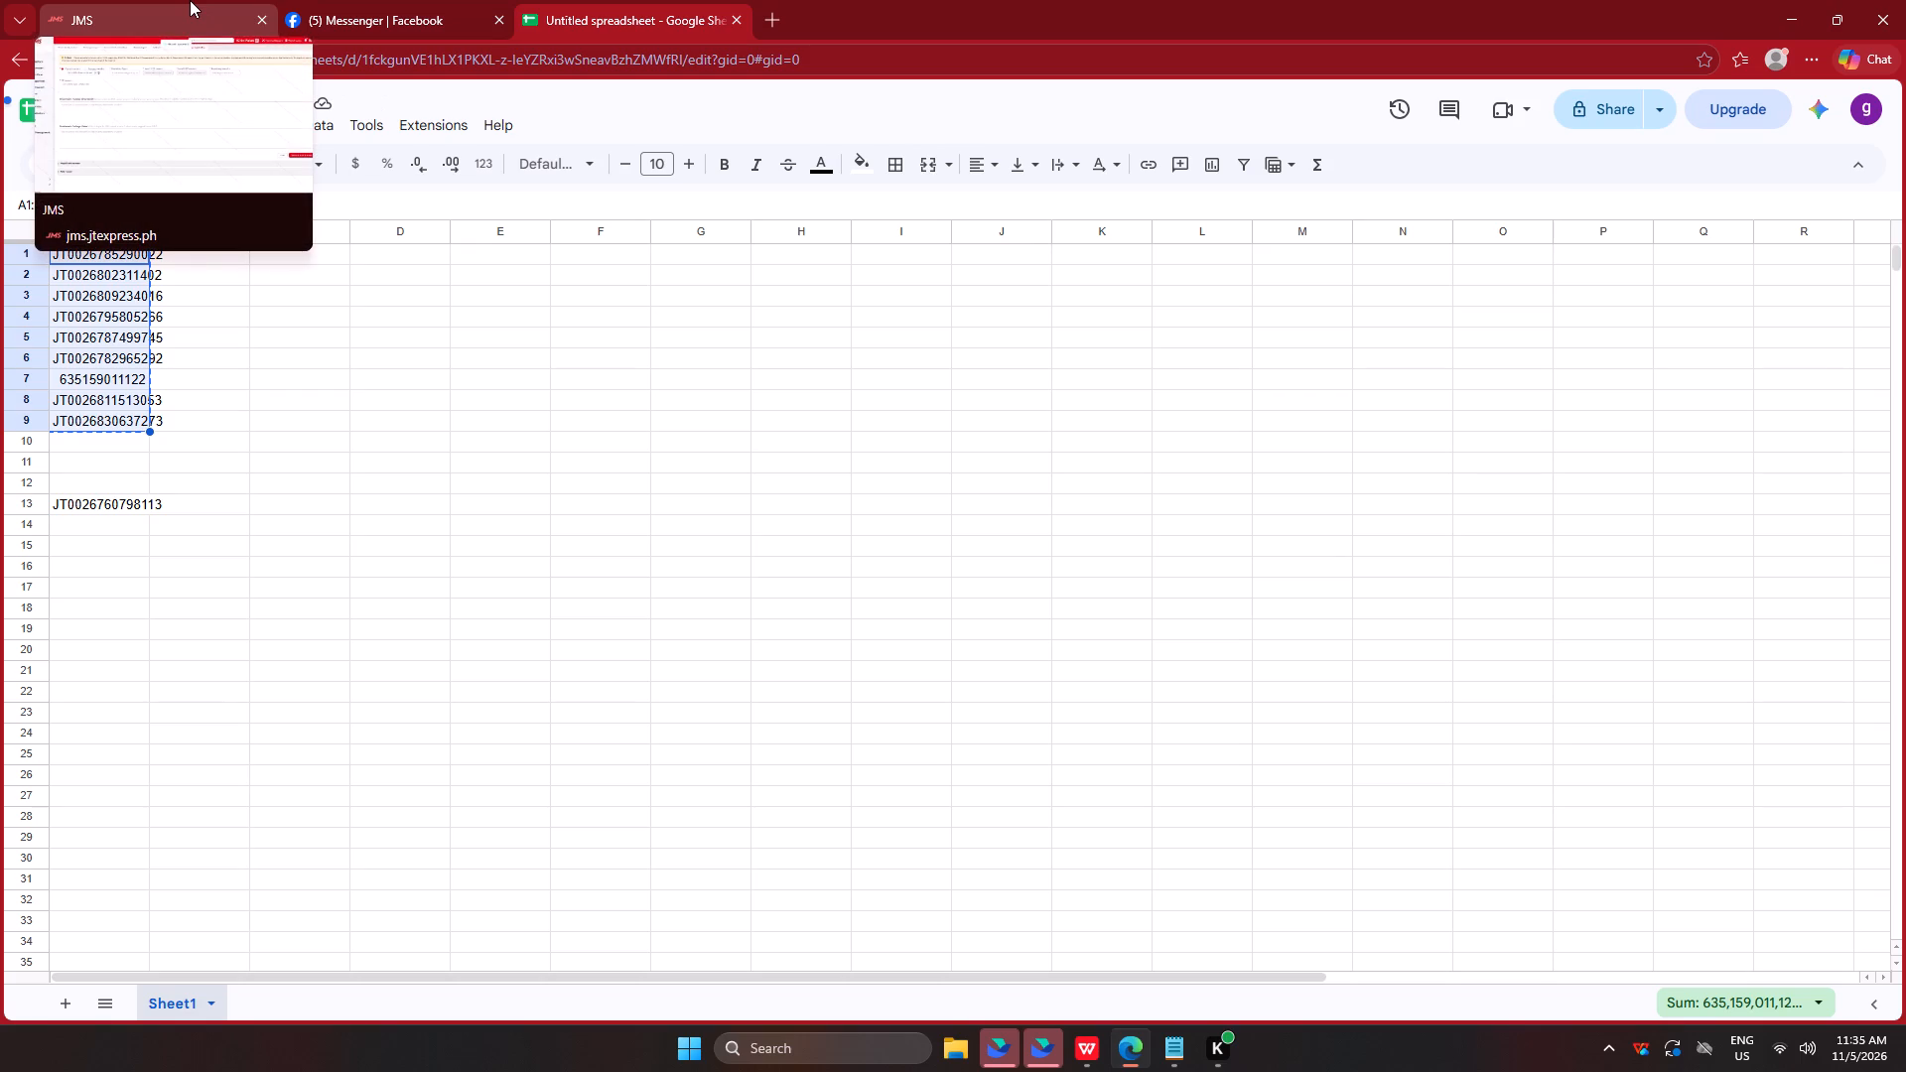
{"action": "key", "text": "ctrl+c"}
{"action": "key", "text": "ctrl+c"}
{"action": "key", "text": "ctrl+c"}
{"action": "key", "text": "ctrl+c"}
{"action": "left_click", "coordinate": [185, 0]}
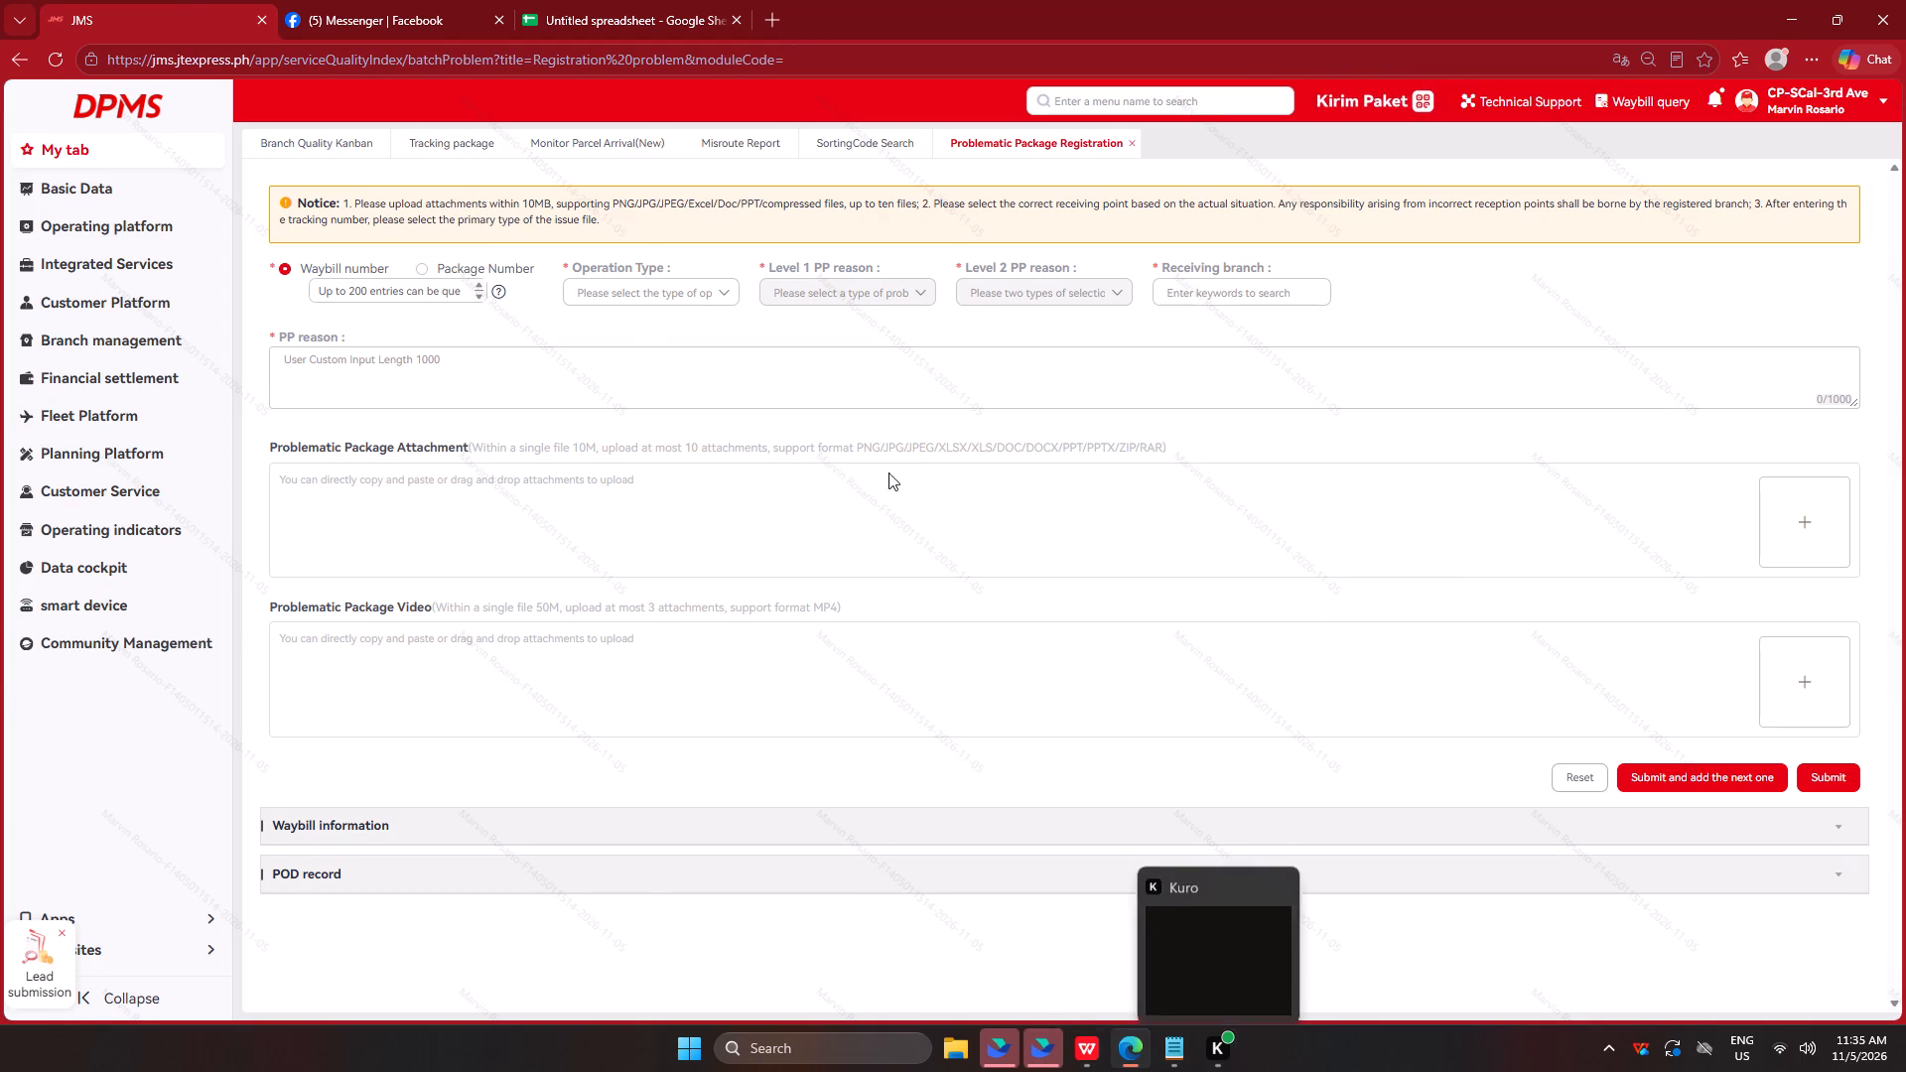
{"action": "left_click", "coordinate": [579, 0]}
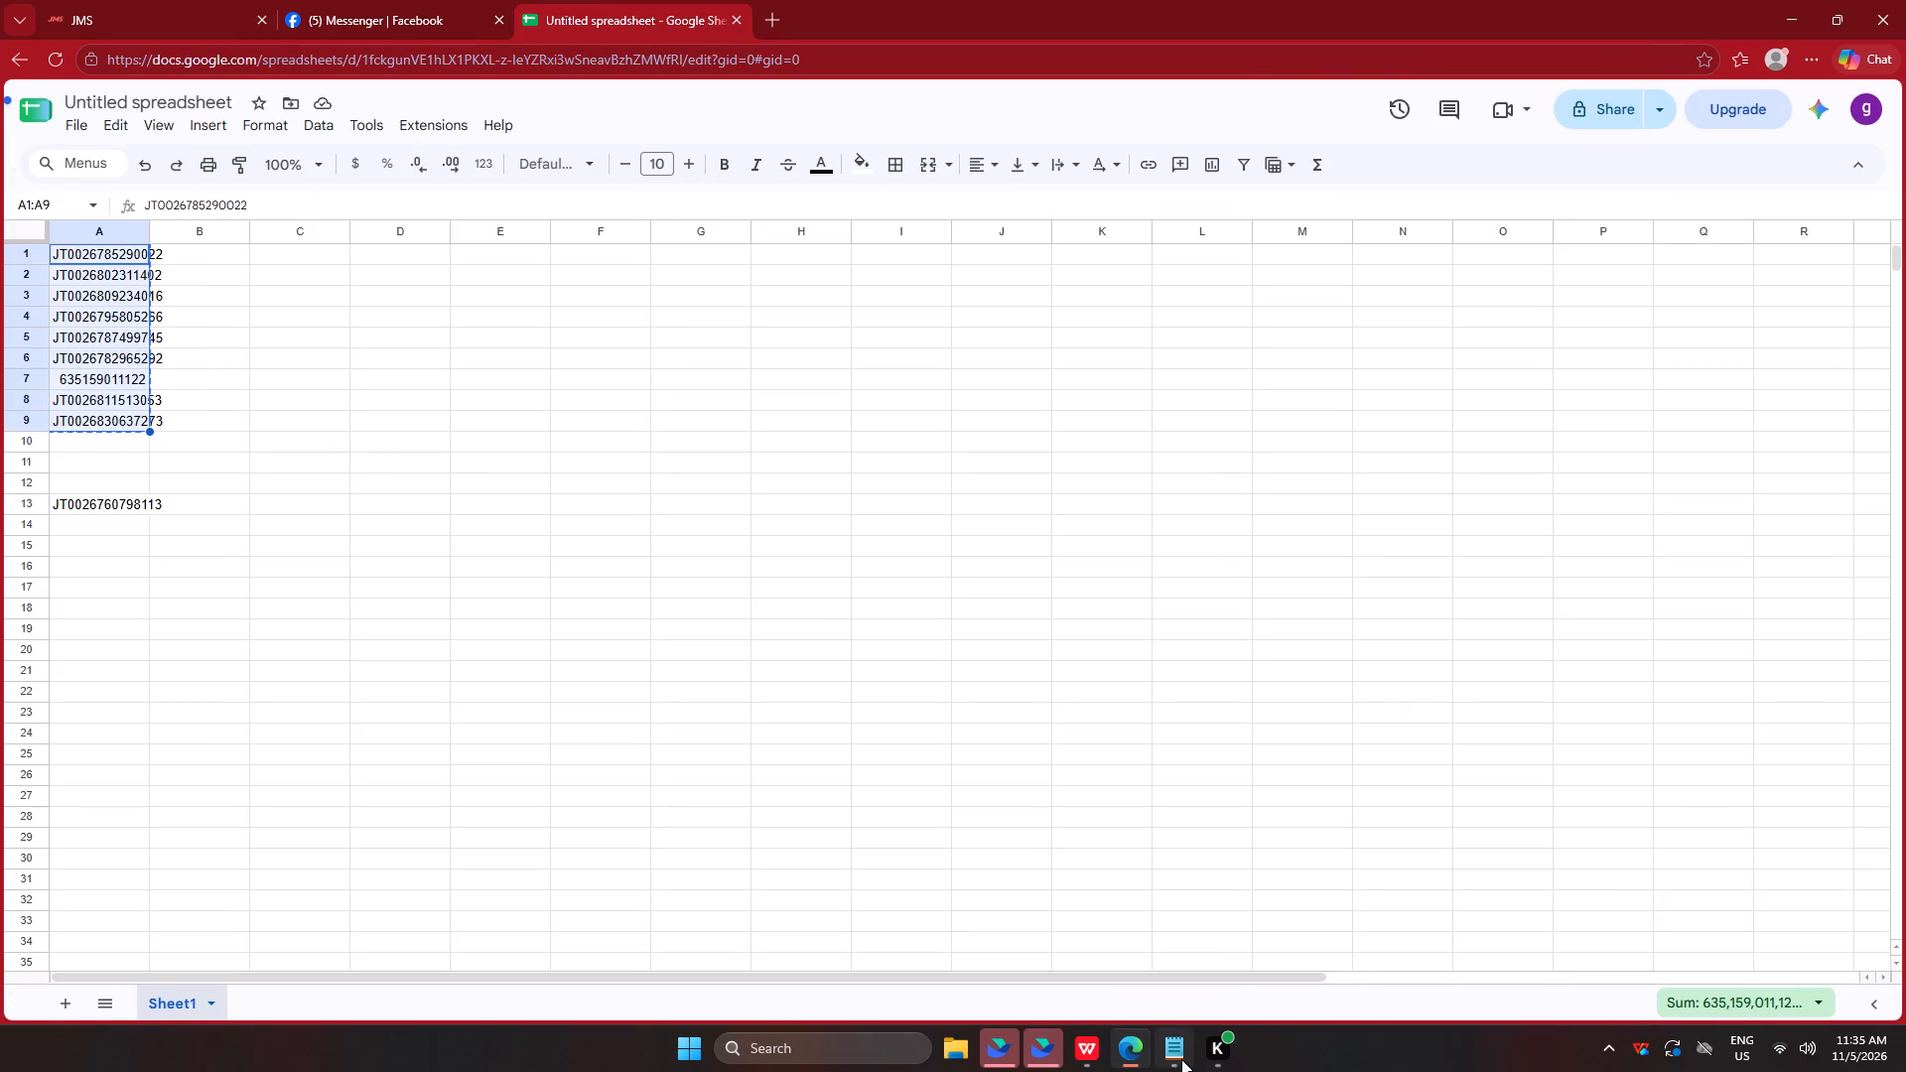
Switch to the MISROUTE TEMPLATE document in WPS Office and go to the waybill list on the 3RD AVE 2 page.
{"action": "left_click", "coordinate": [1080, 1048]}
{"action": "left_click", "coordinate": [643, 3]}
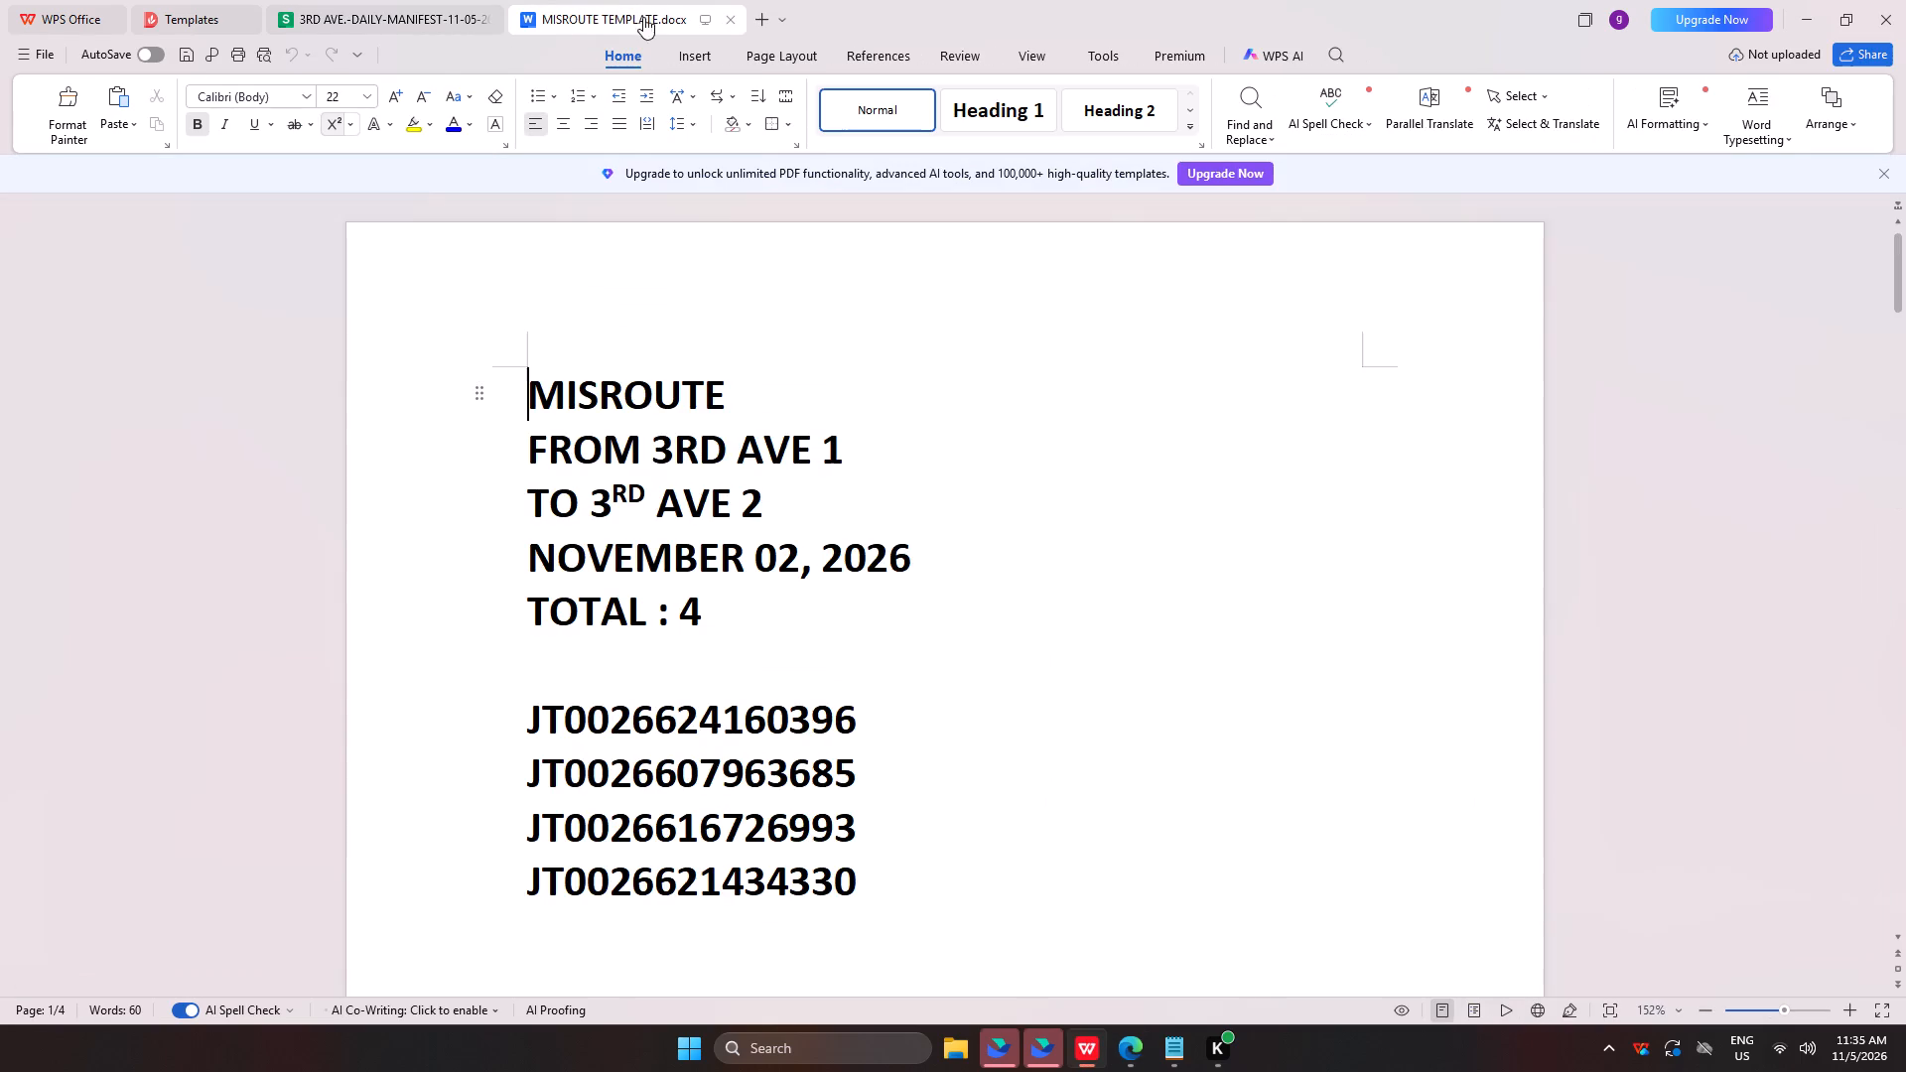
{"action": "scroll", "coordinate": [797, 684], "scroll_direction": "down", "scroll_amount": 3}
{"action": "scroll", "coordinate": [790, 788], "scroll_direction": "down", "scroll_amount": 1}
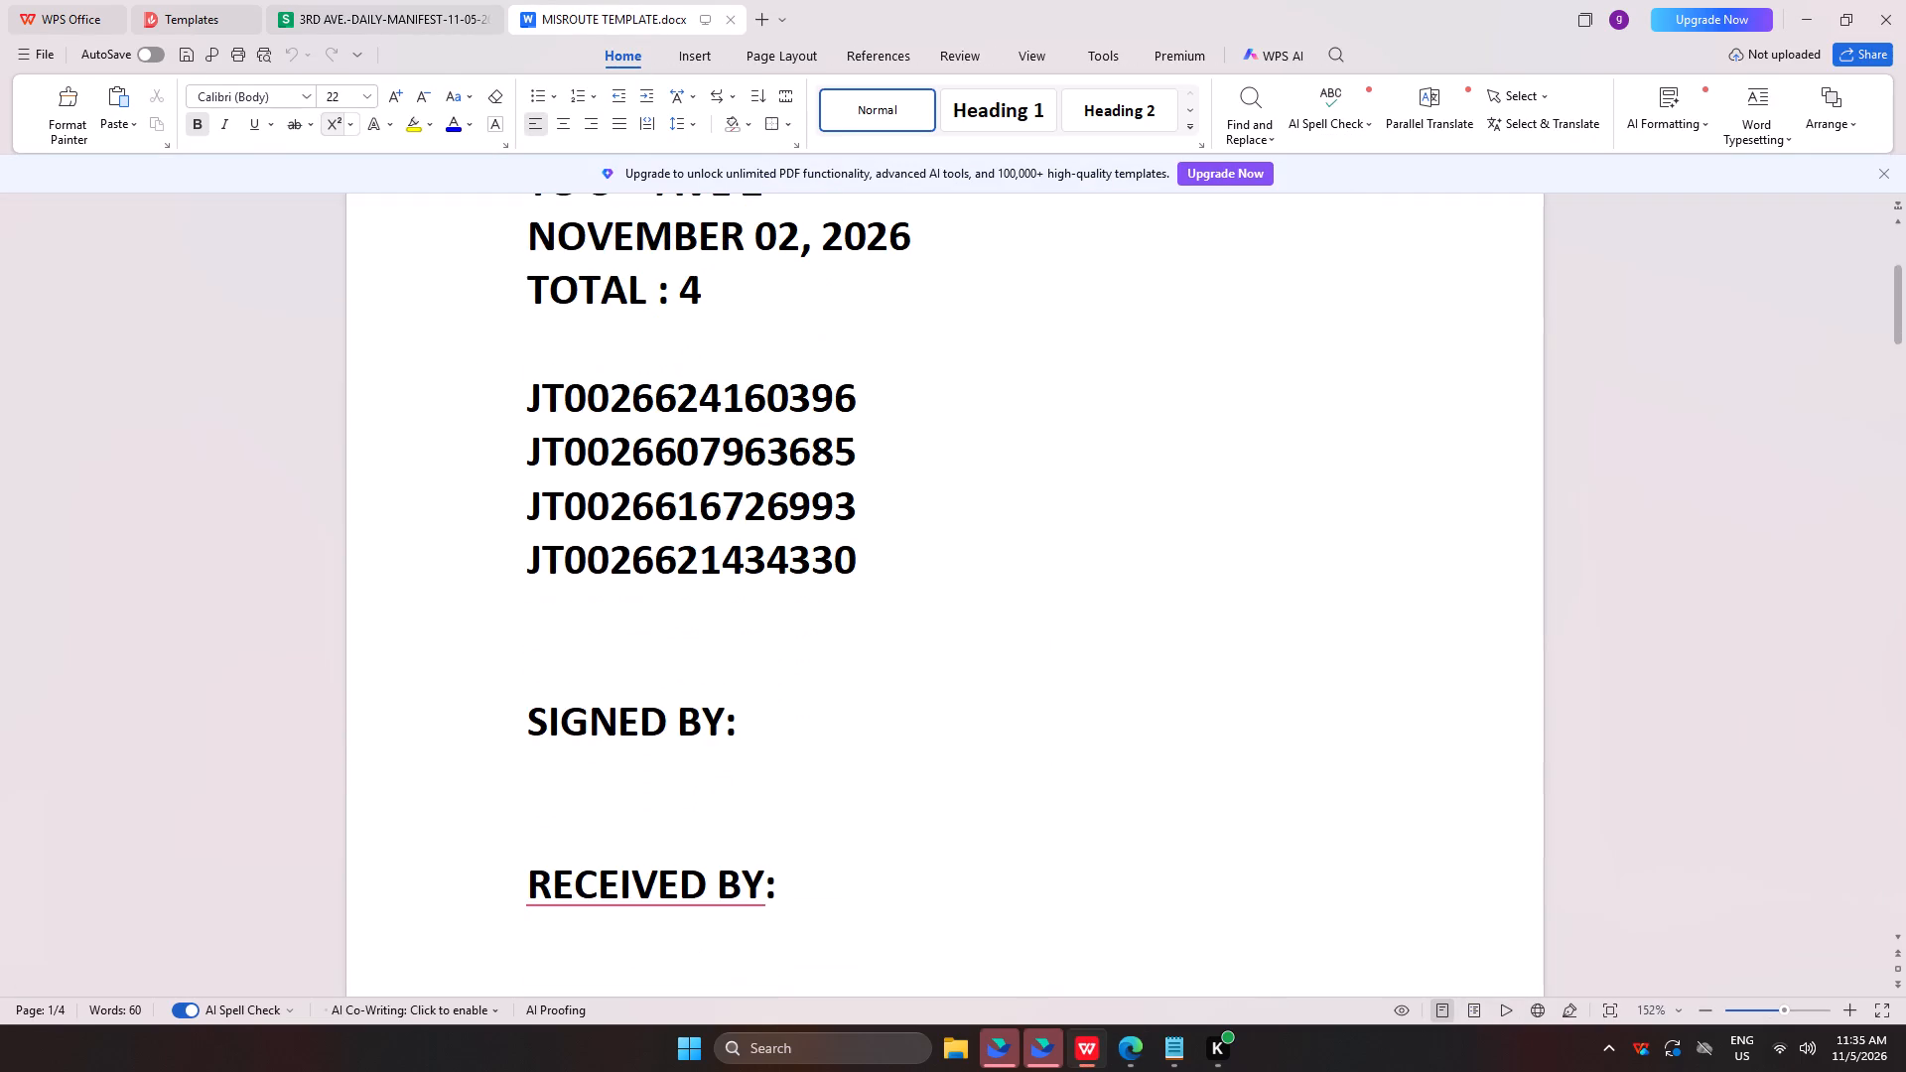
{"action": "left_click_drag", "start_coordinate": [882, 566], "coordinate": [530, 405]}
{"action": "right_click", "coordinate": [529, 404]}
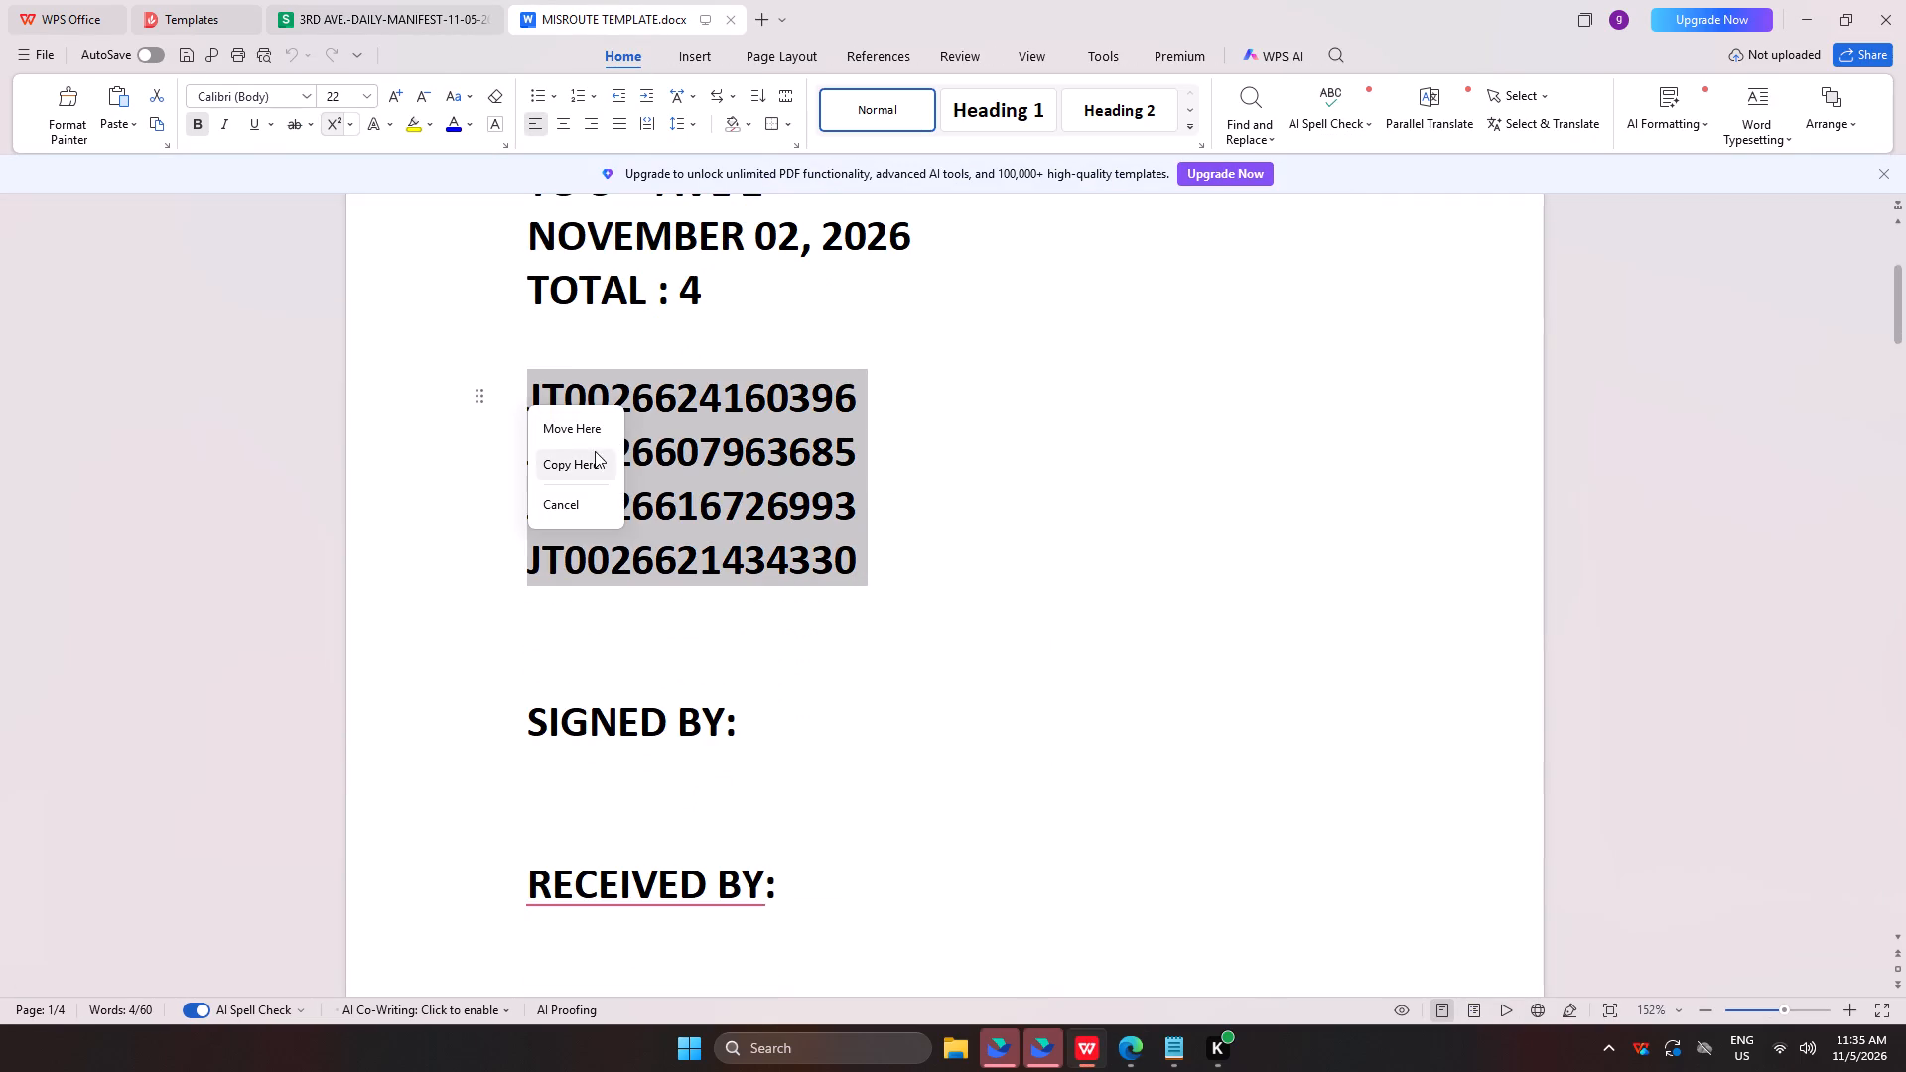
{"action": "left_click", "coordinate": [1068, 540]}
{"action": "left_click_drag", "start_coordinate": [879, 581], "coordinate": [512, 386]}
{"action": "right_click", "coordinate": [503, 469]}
{"action": "left_click", "coordinate": [1104, 577]}
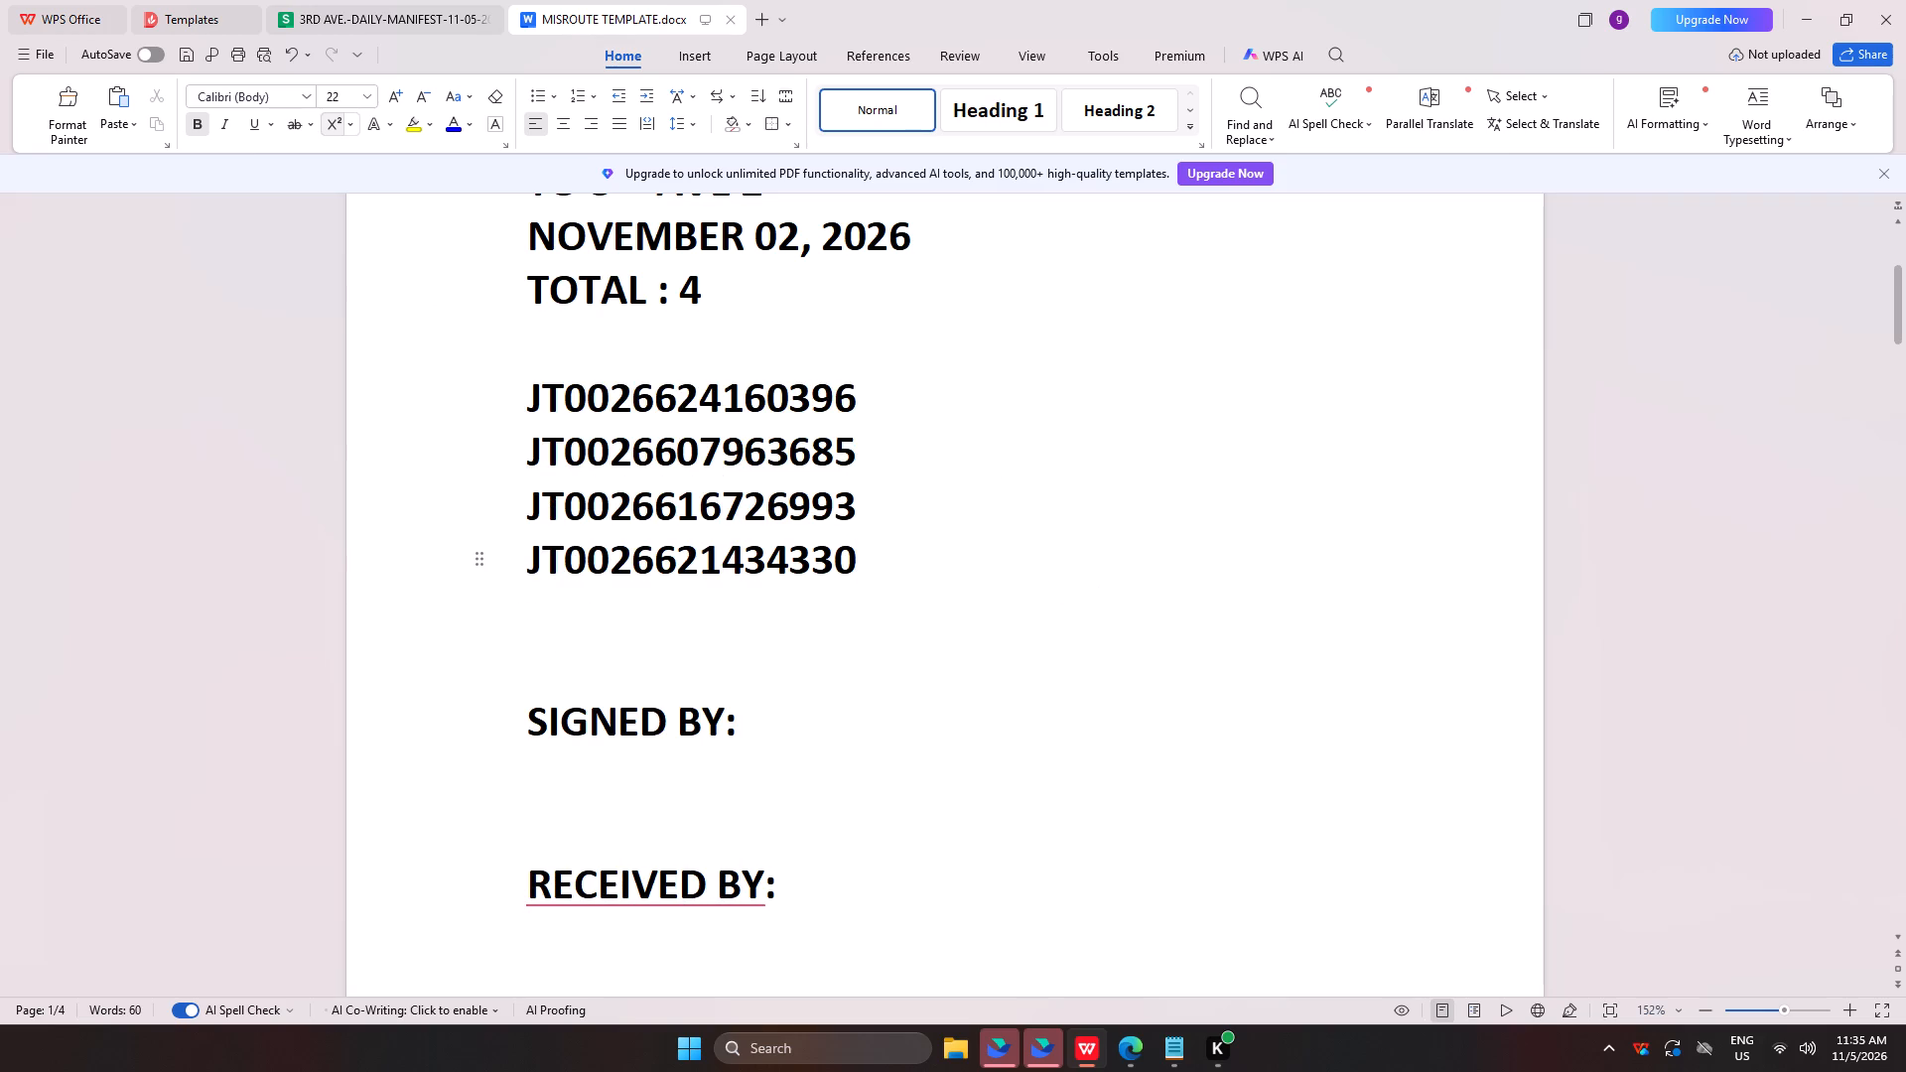
{"action": "key", "text": "Return"}
{"action": "key", "text": "Return"}
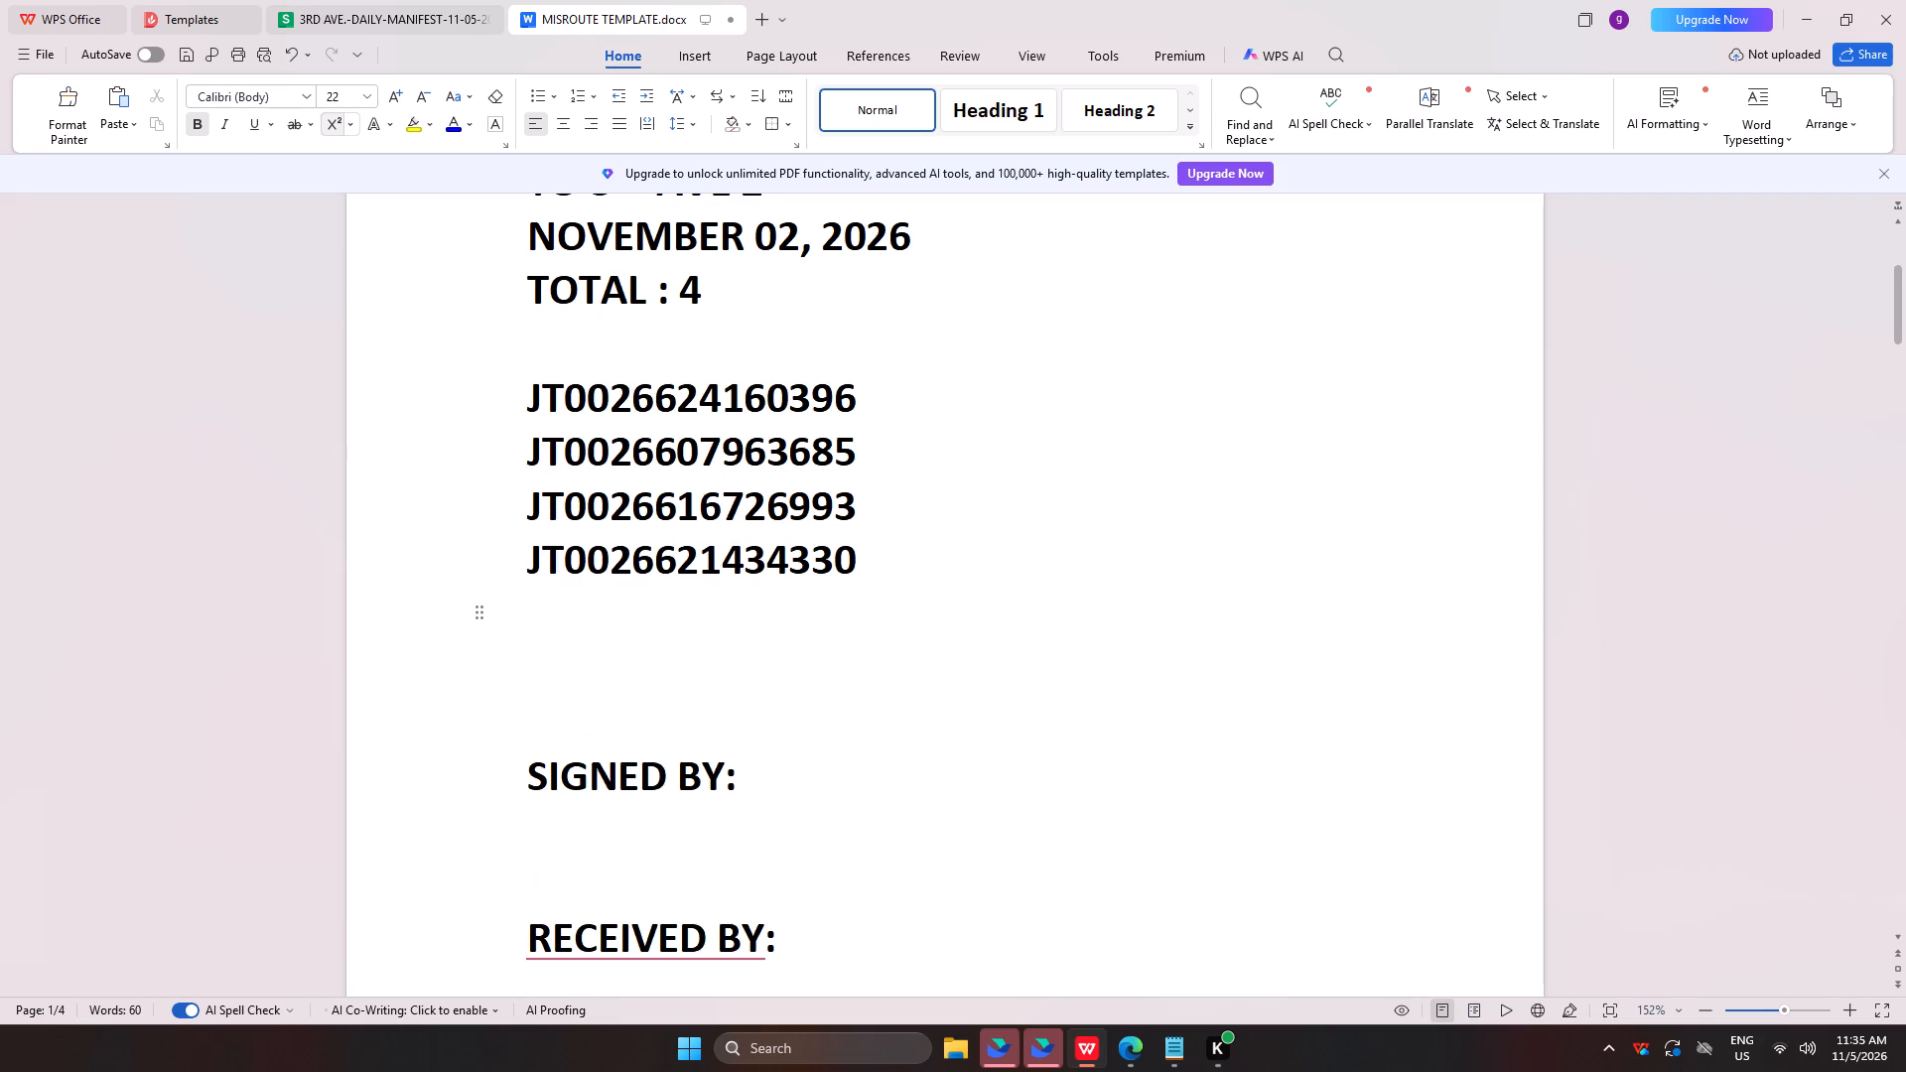
{"action": "right_click", "coordinate": [584, 660]}
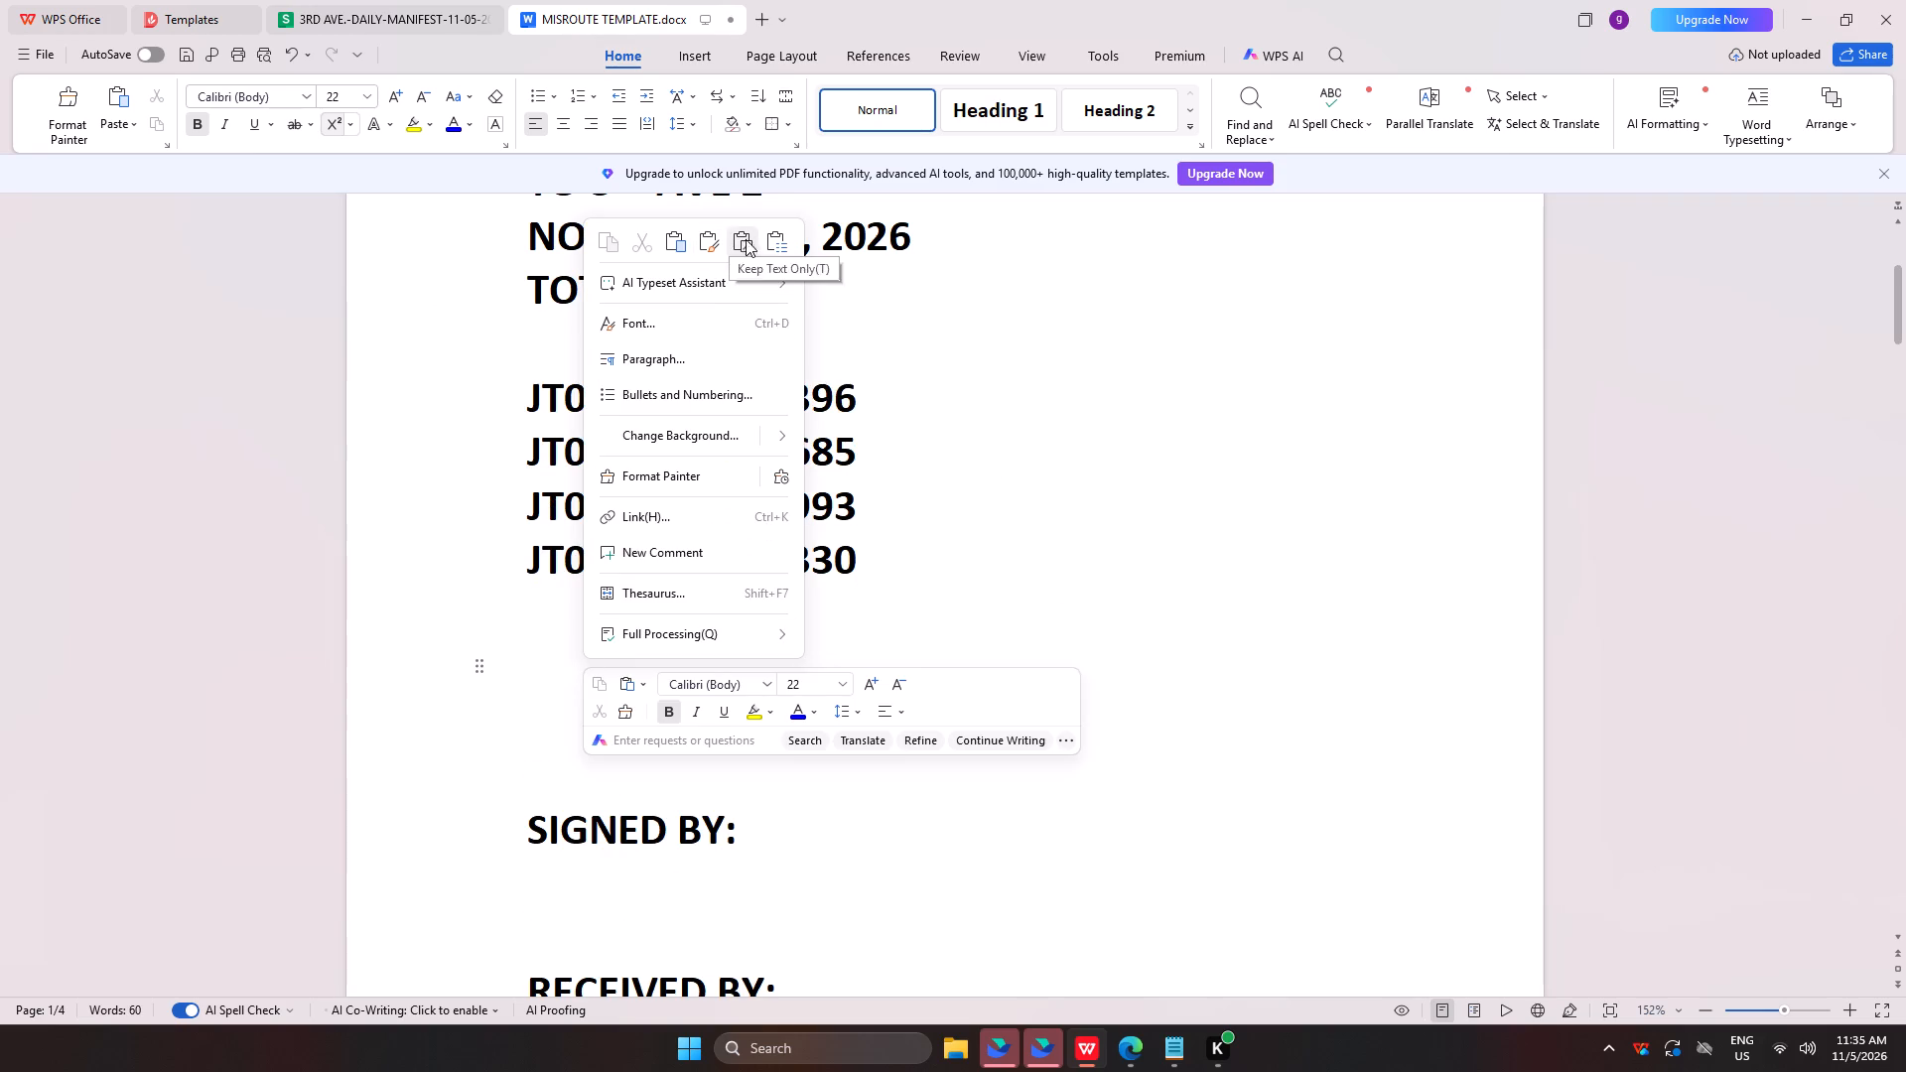
{"action": "left_click", "coordinate": [744, 240]}
Delete the four old waybill numbers and the surplus blank lines above the pasted list on the 3RD AVE 2 page.
{"action": "left_click_drag", "start_coordinate": [899, 465], "coordinate": [511, 317]}
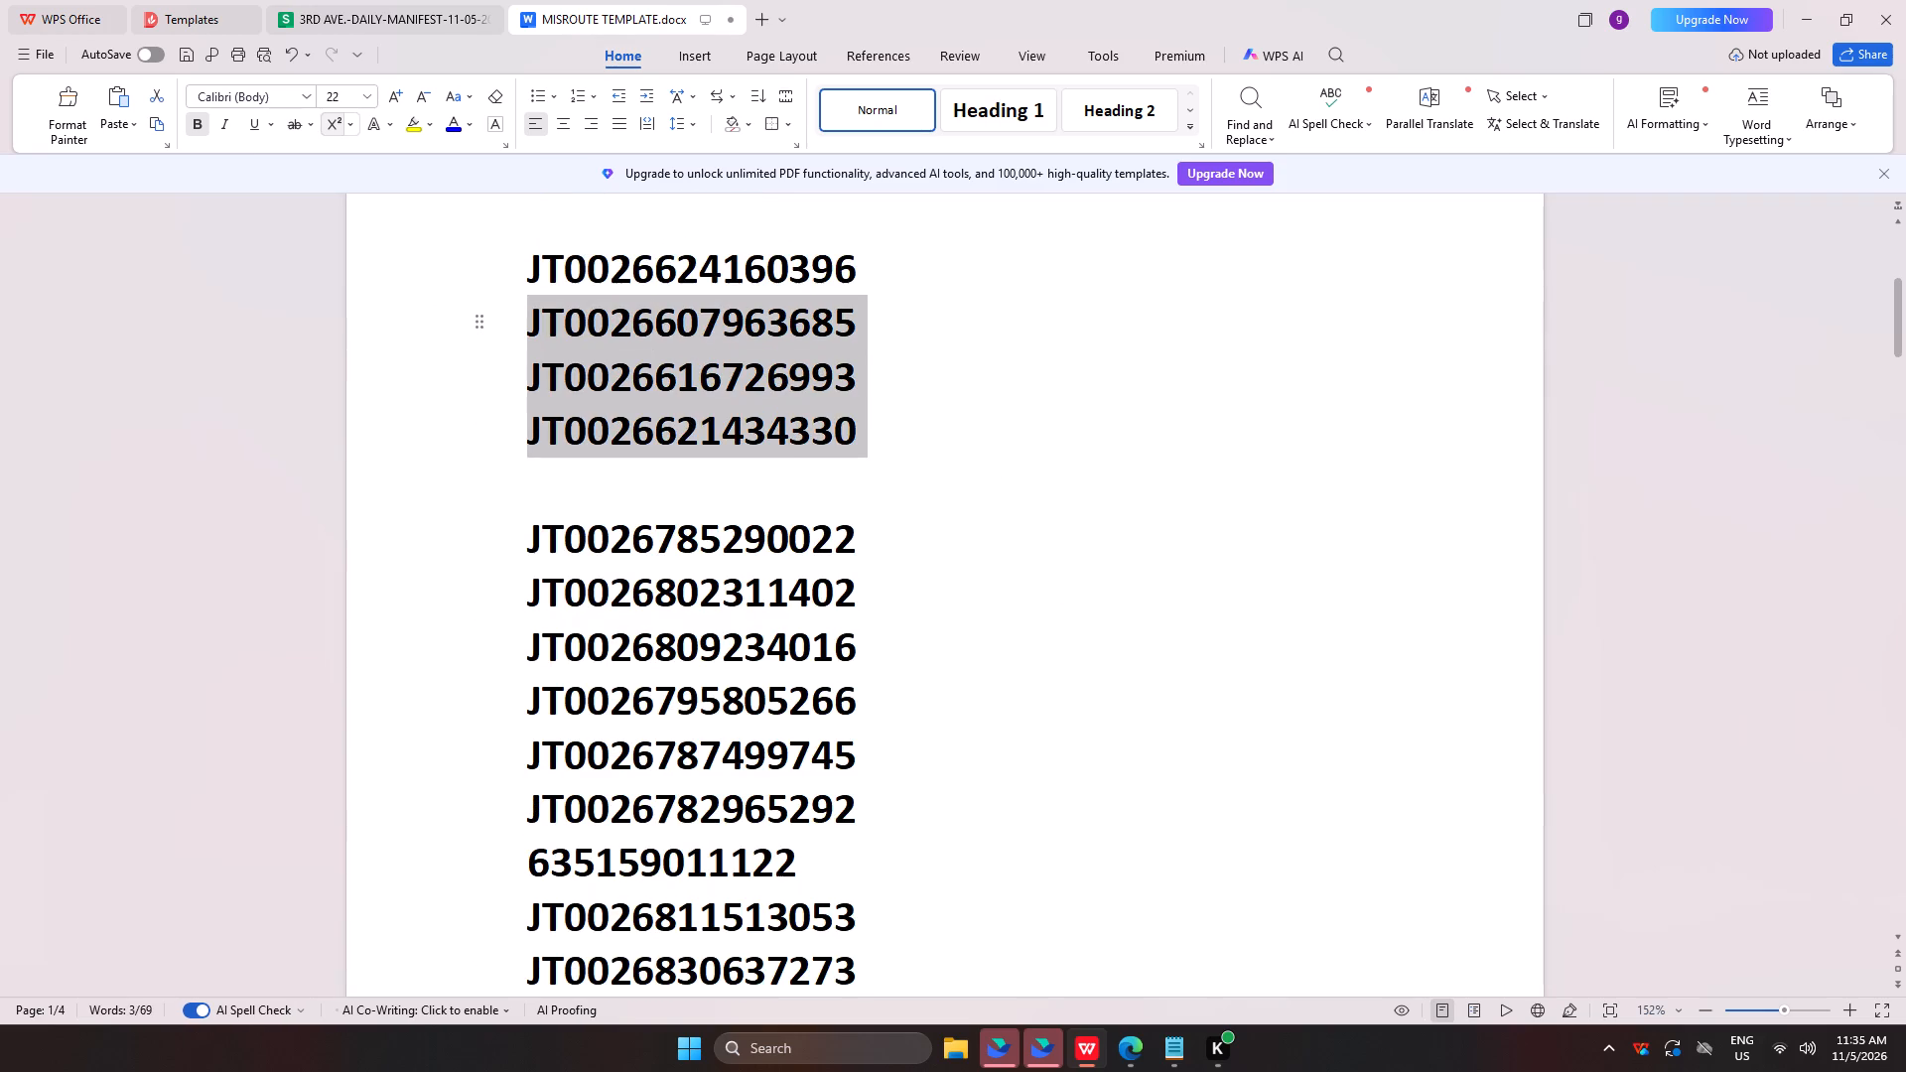
{"action": "left_click_drag", "start_coordinate": [511, 317], "coordinate": [511, 319]}
{"action": "left_click_drag", "start_coordinate": [565, 499], "coordinate": [533, 255]}
{"action": "key", "text": "BackSpace"}
{"action": "scroll", "coordinate": [829, 580], "scroll_direction": "up", "scroll_amount": 3}
{"action": "key", "text": "BackSpace"}
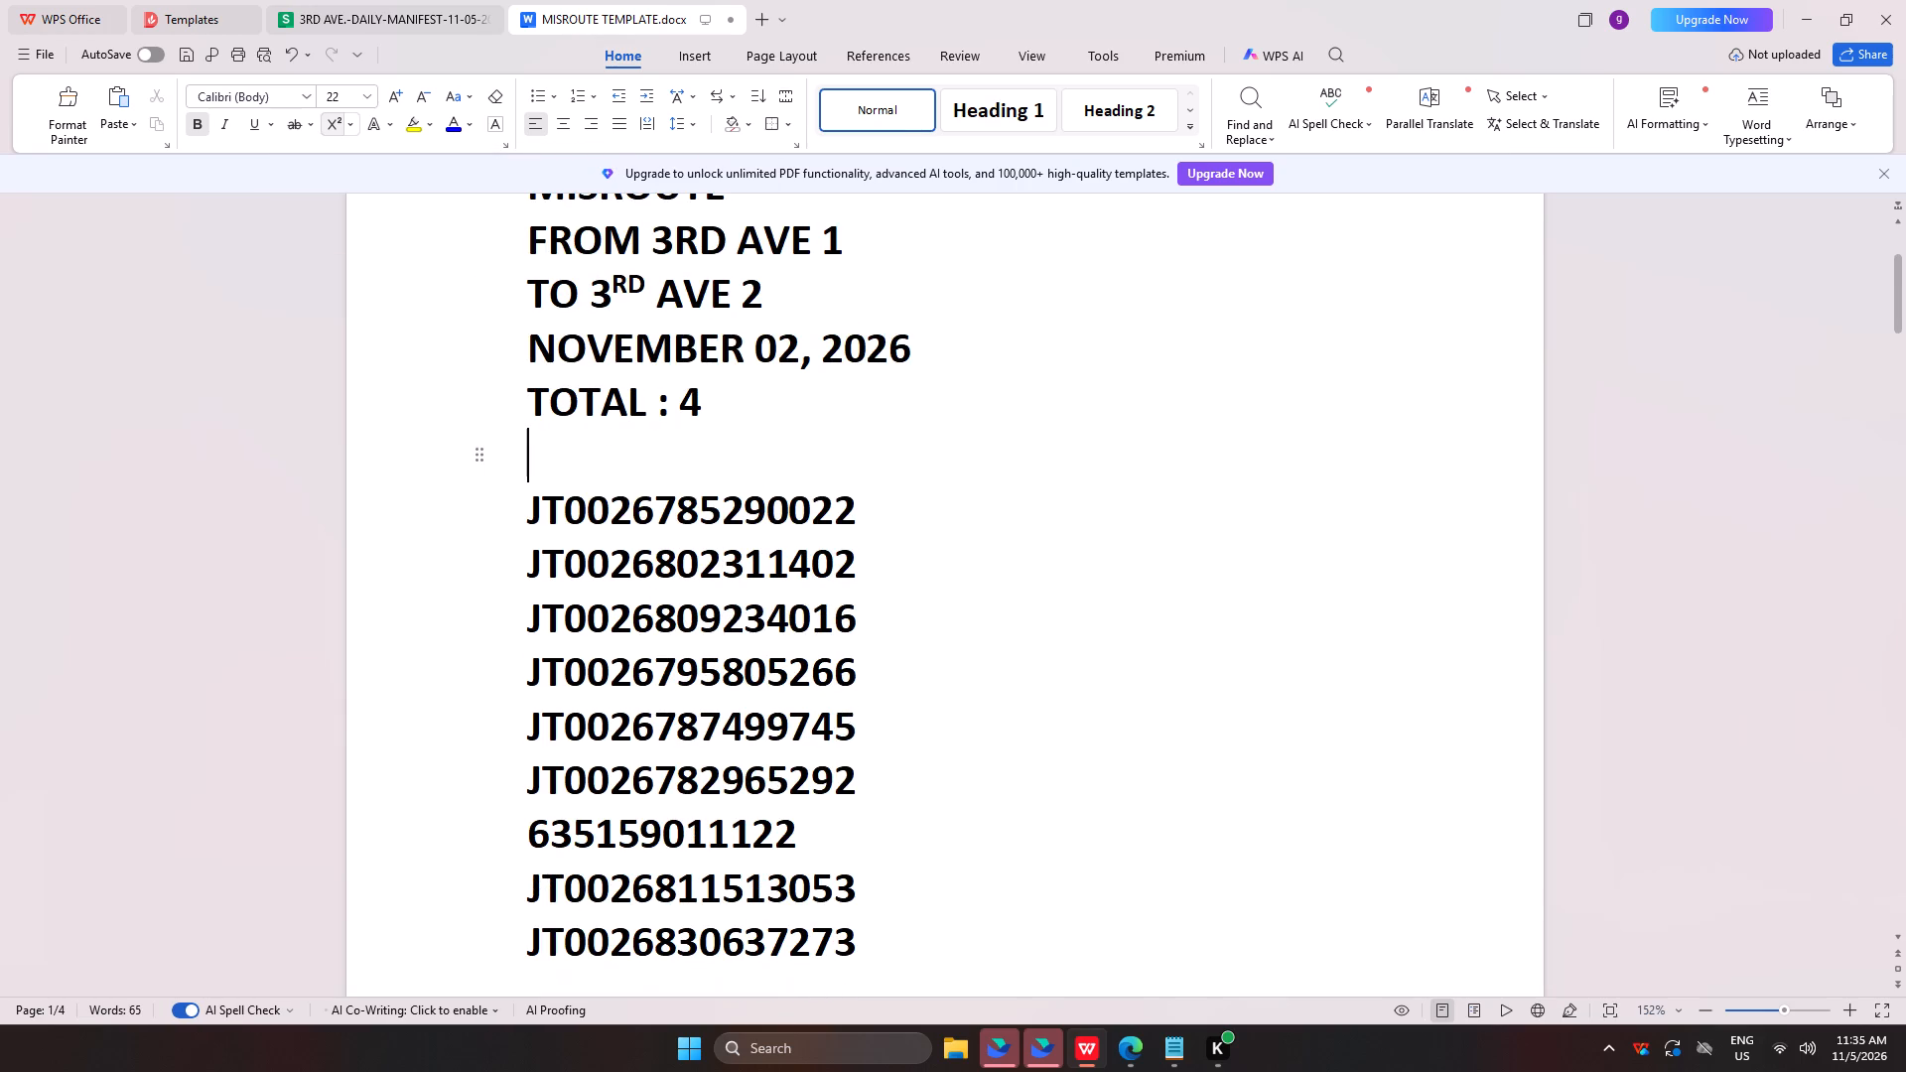
Set the total to 9 and the date to NOVEMBER 05, 2026 on the 3RD AVE 2 page.
{"action": "left_click_drag", "start_coordinate": [725, 399], "coordinate": [679, 401]}
{"action": "key", "text": "BackSpace"}
{"action": "key", "text": "9"}
{"action": "scroll", "coordinate": [678, 399], "scroll_direction": "up", "scroll_amount": 3}
{"action": "left_click", "coordinate": [795, 561]}
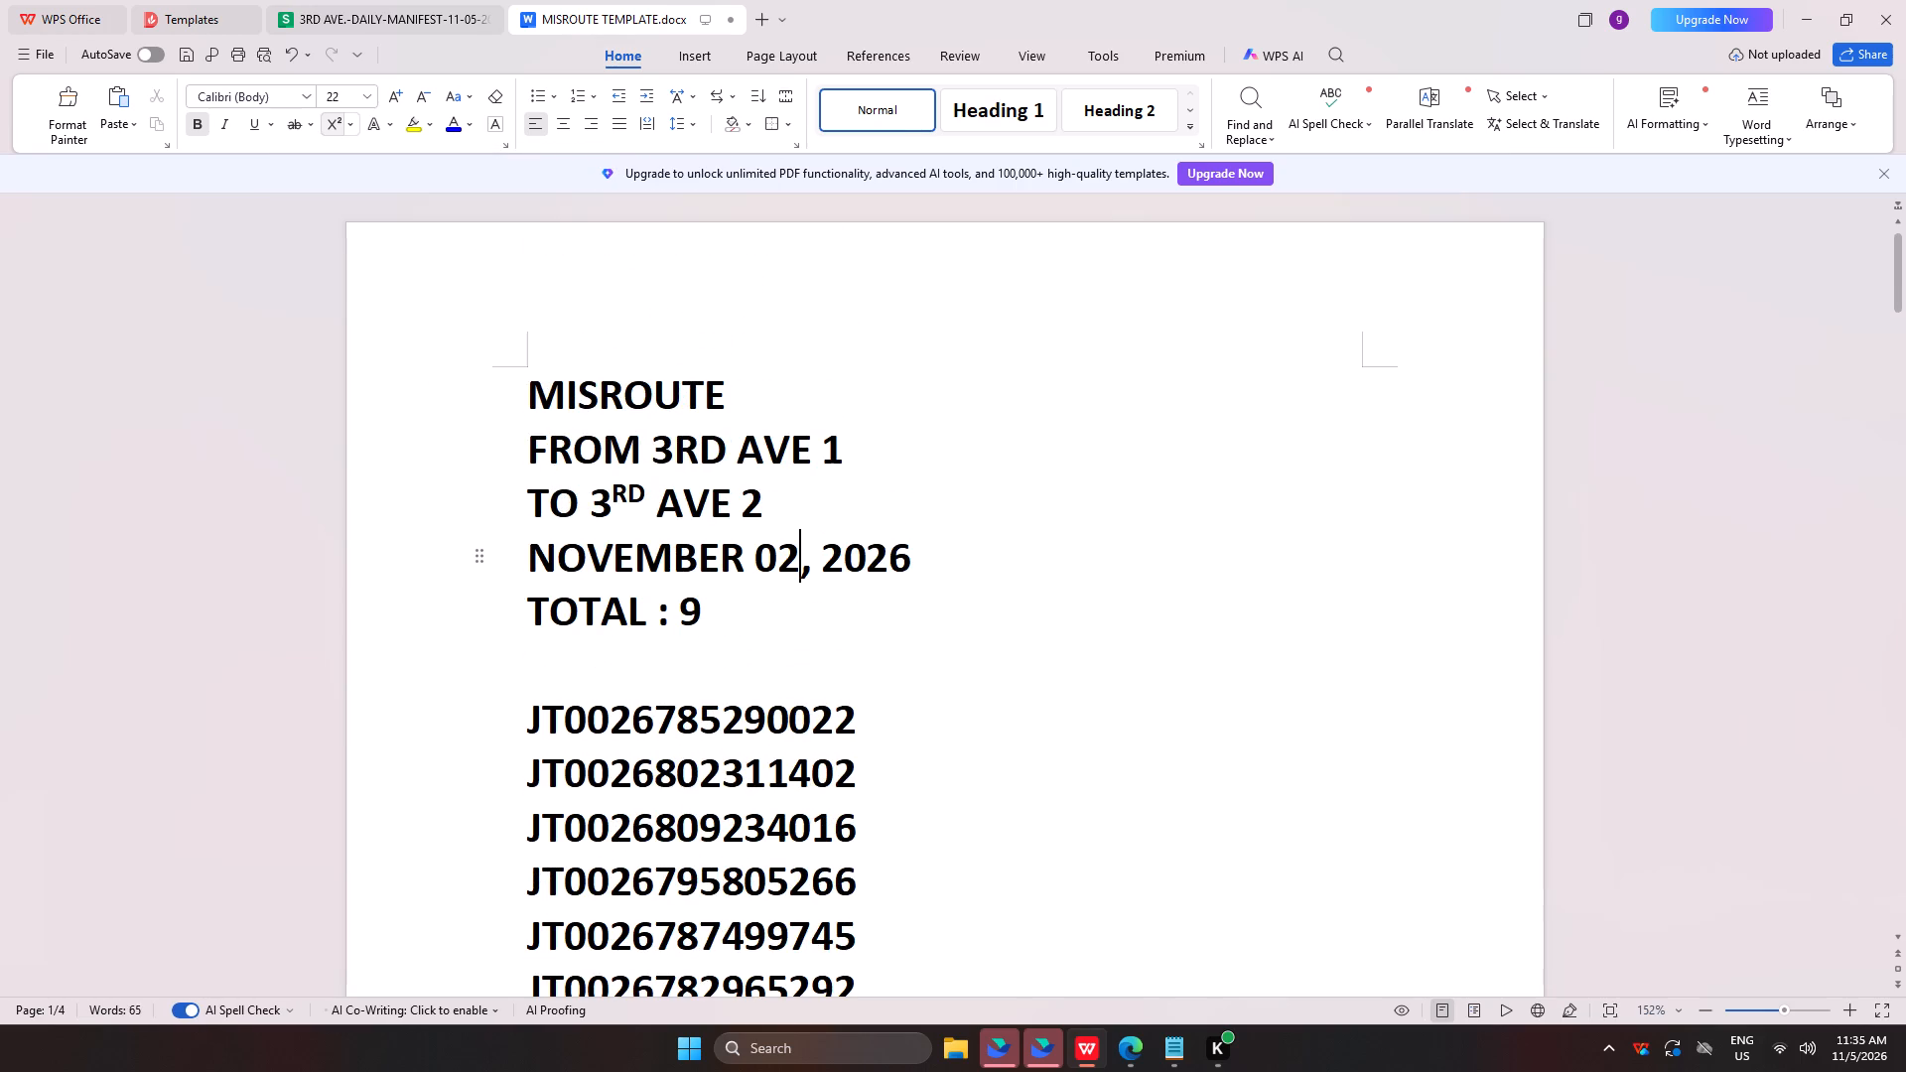
{"action": "key", "text": "BackSpace"}
{"action": "key", "text": "5"}
{"action": "scroll", "coordinate": [794, 561], "scroll_direction": "down", "scroll_amount": 5}
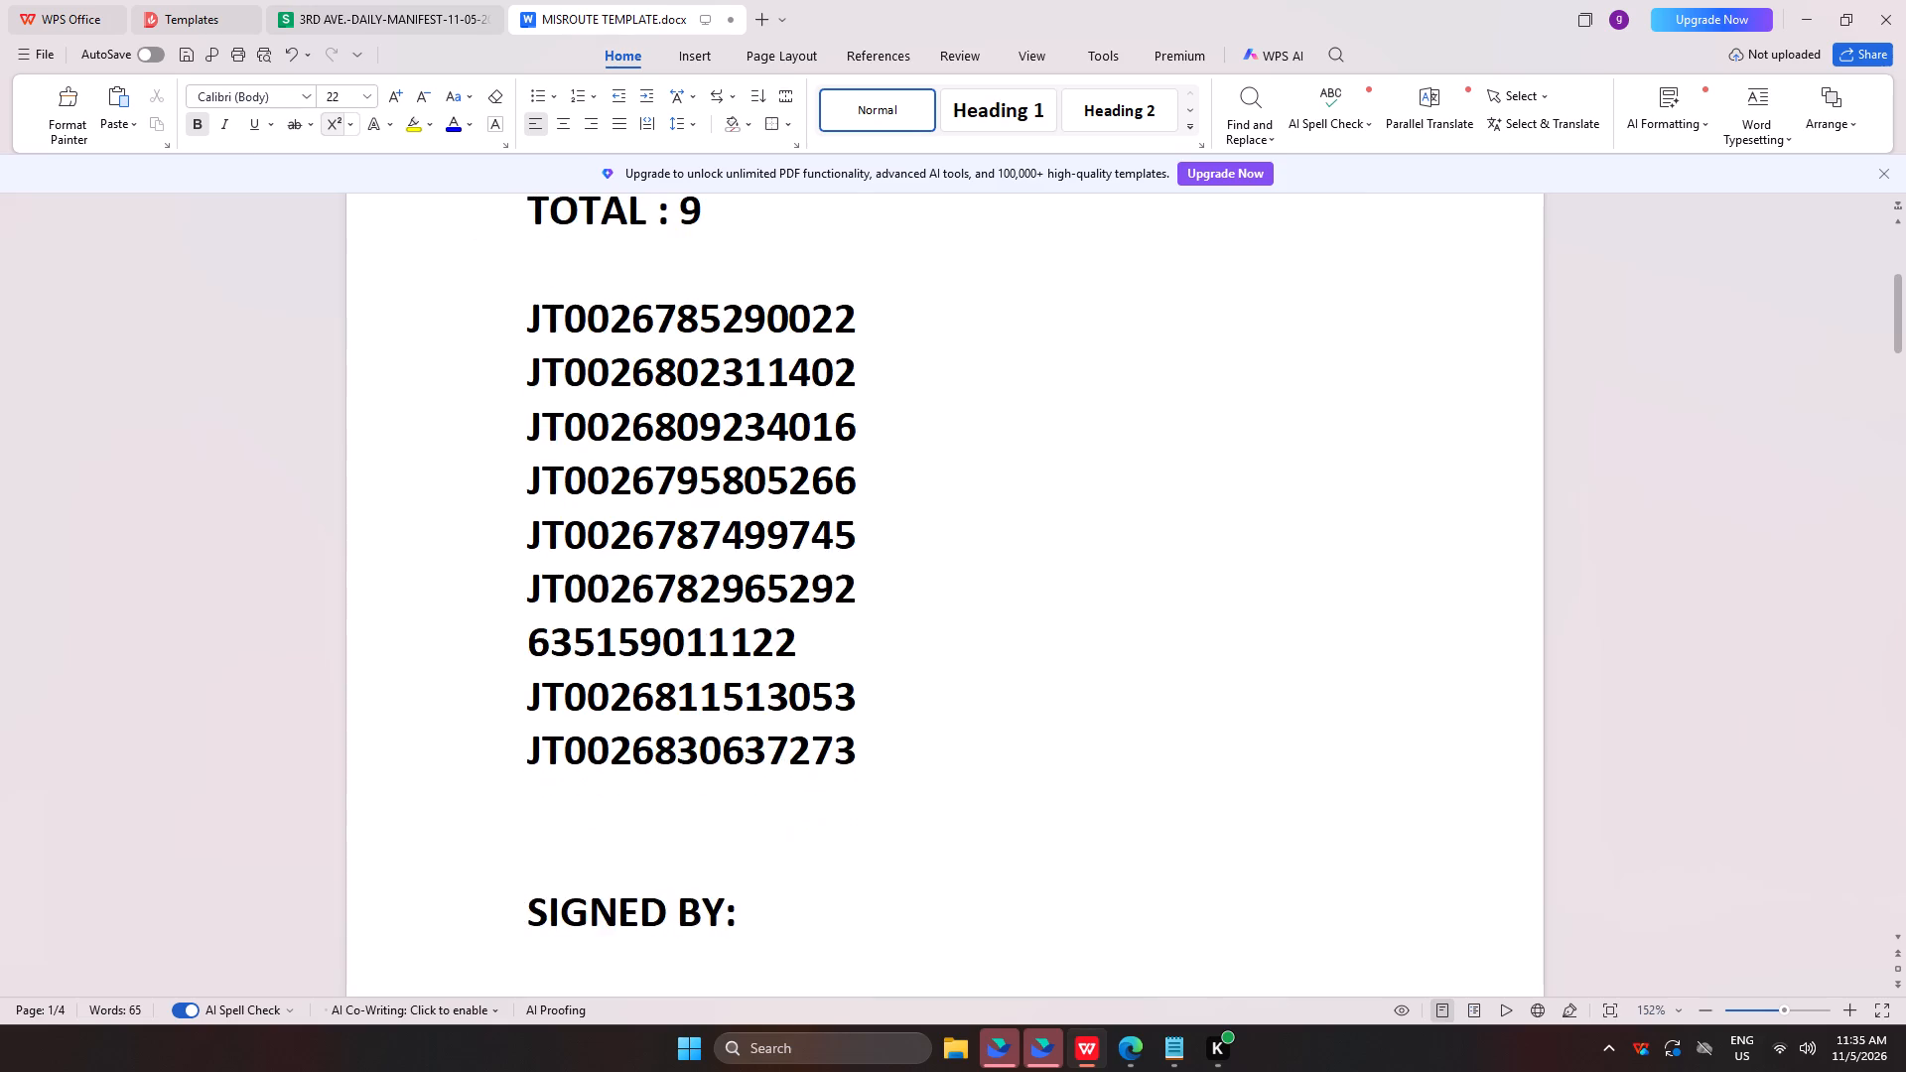
{"action": "scroll", "coordinate": [809, 675], "scroll_direction": "down", "scroll_amount": 5}
{"action": "scroll", "coordinate": [804, 742], "scroll_direction": "down", "scroll_amount": 20}
{"action": "scroll", "coordinate": [804, 742], "scroll_direction": "down", "scroll_amount": 5}
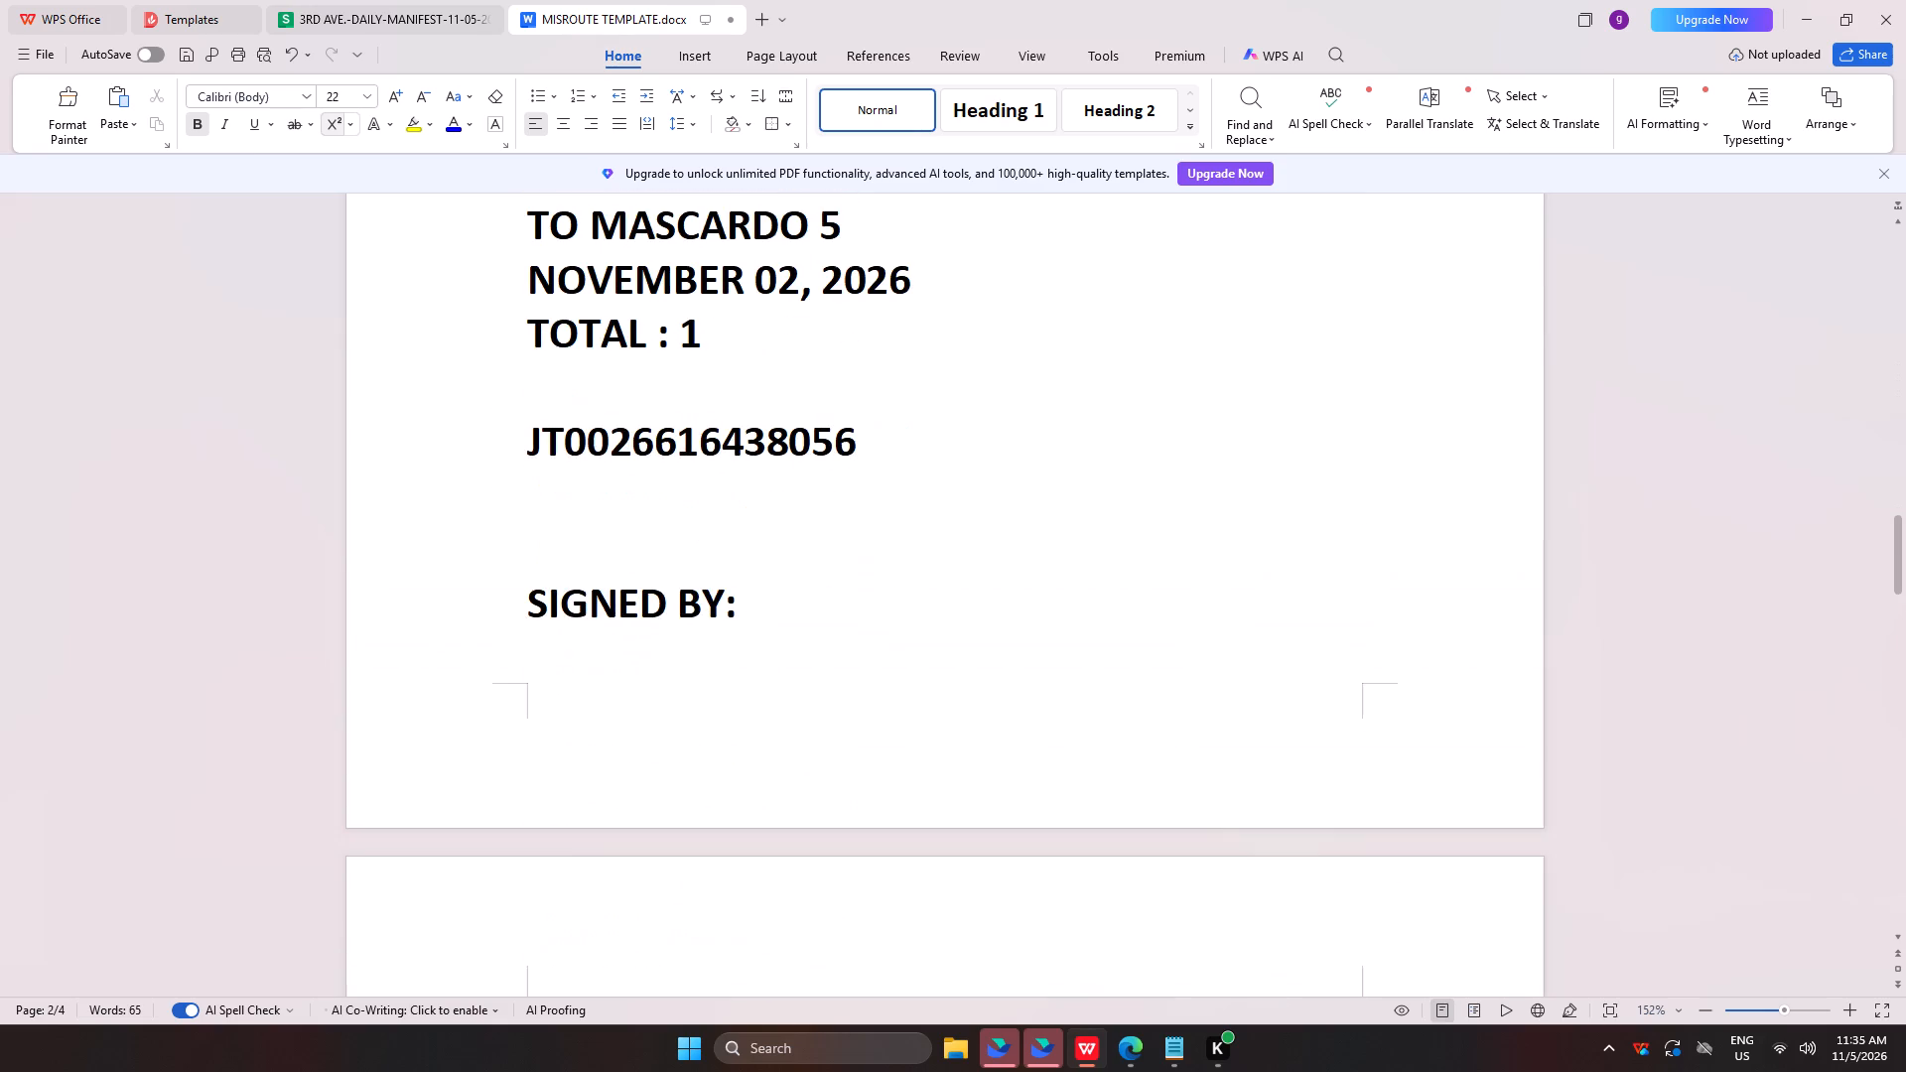
{"action": "scroll", "coordinate": [815, 764], "scroll_direction": "down", "scroll_amount": 20}
{"action": "scroll", "coordinate": [815, 764], "scroll_direction": "down", "scroll_amount": 20}
{"action": "scroll", "coordinate": [815, 764], "scroll_direction": "down", "scroll_amount": 3}
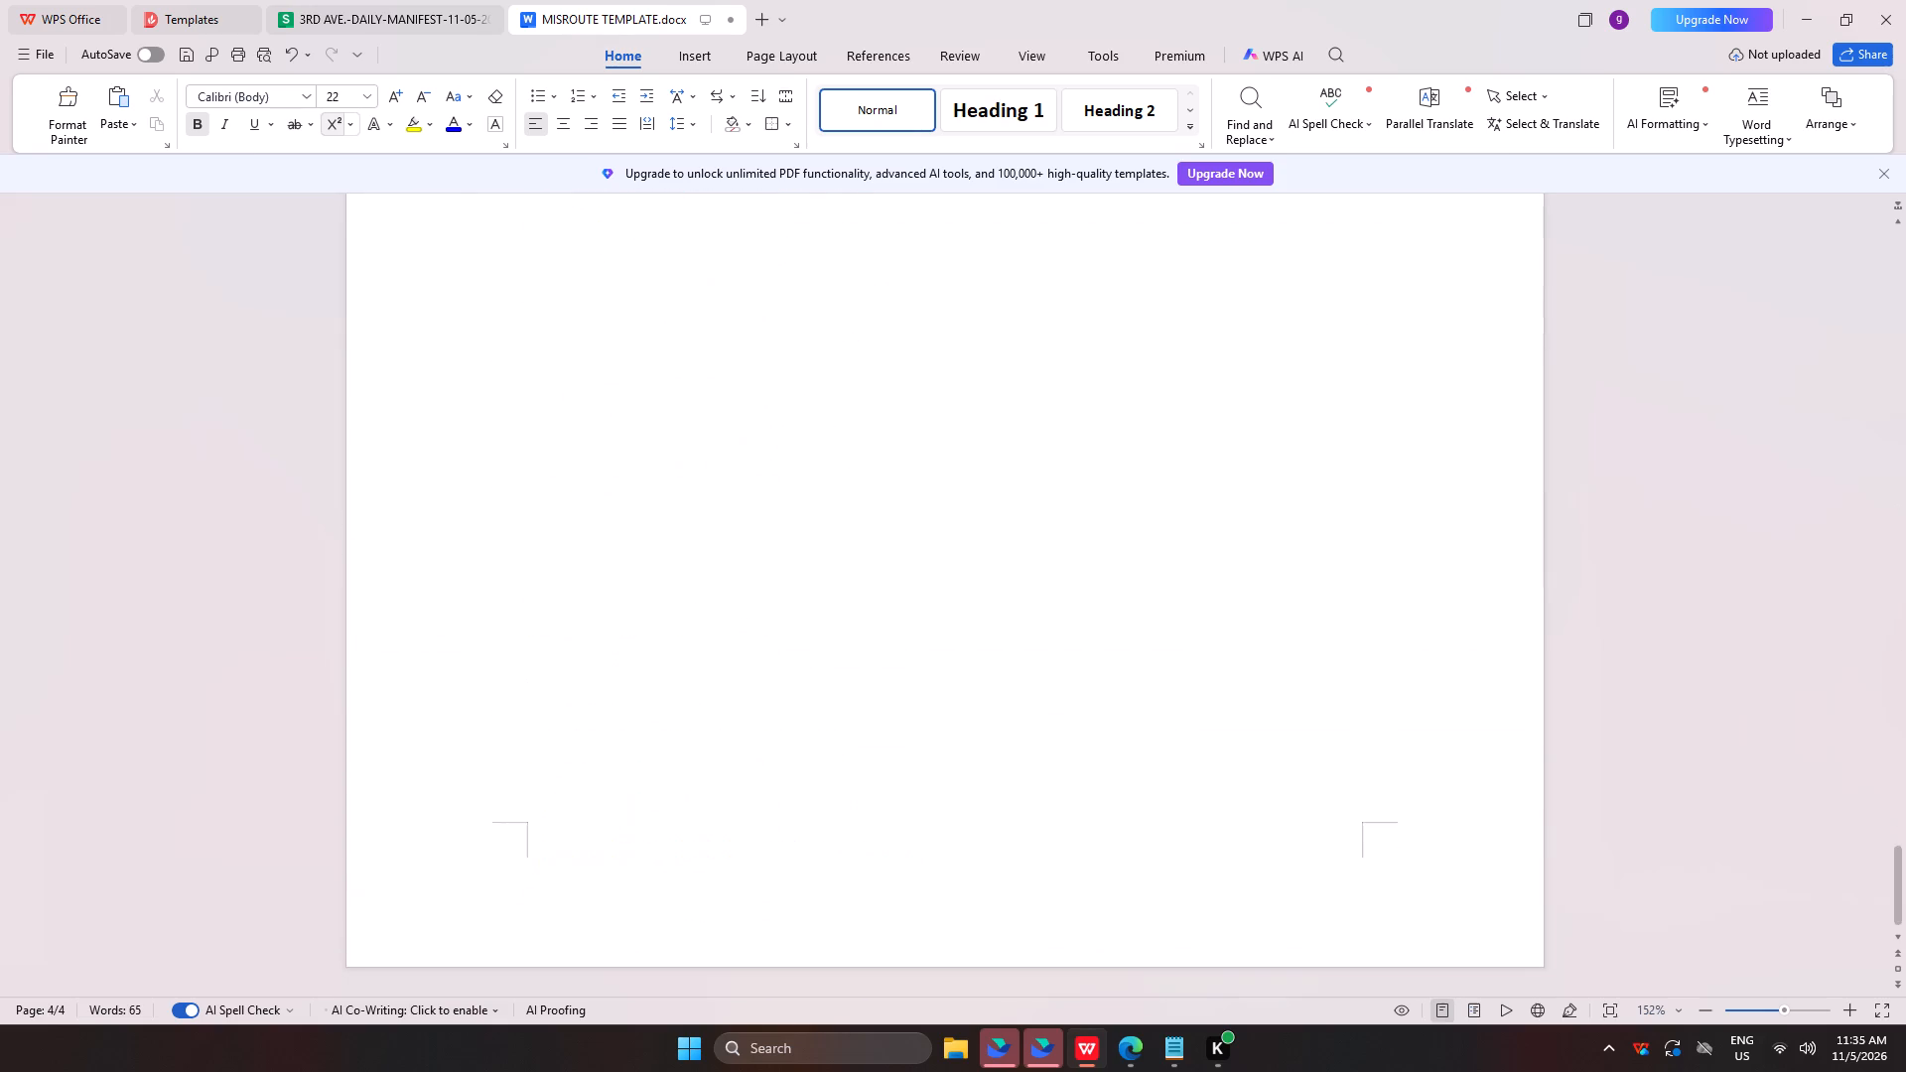
{"action": "scroll", "coordinate": [820, 772], "scroll_direction": "up", "scroll_amount": 20}
{"action": "key", "text": "alt+Tab"}
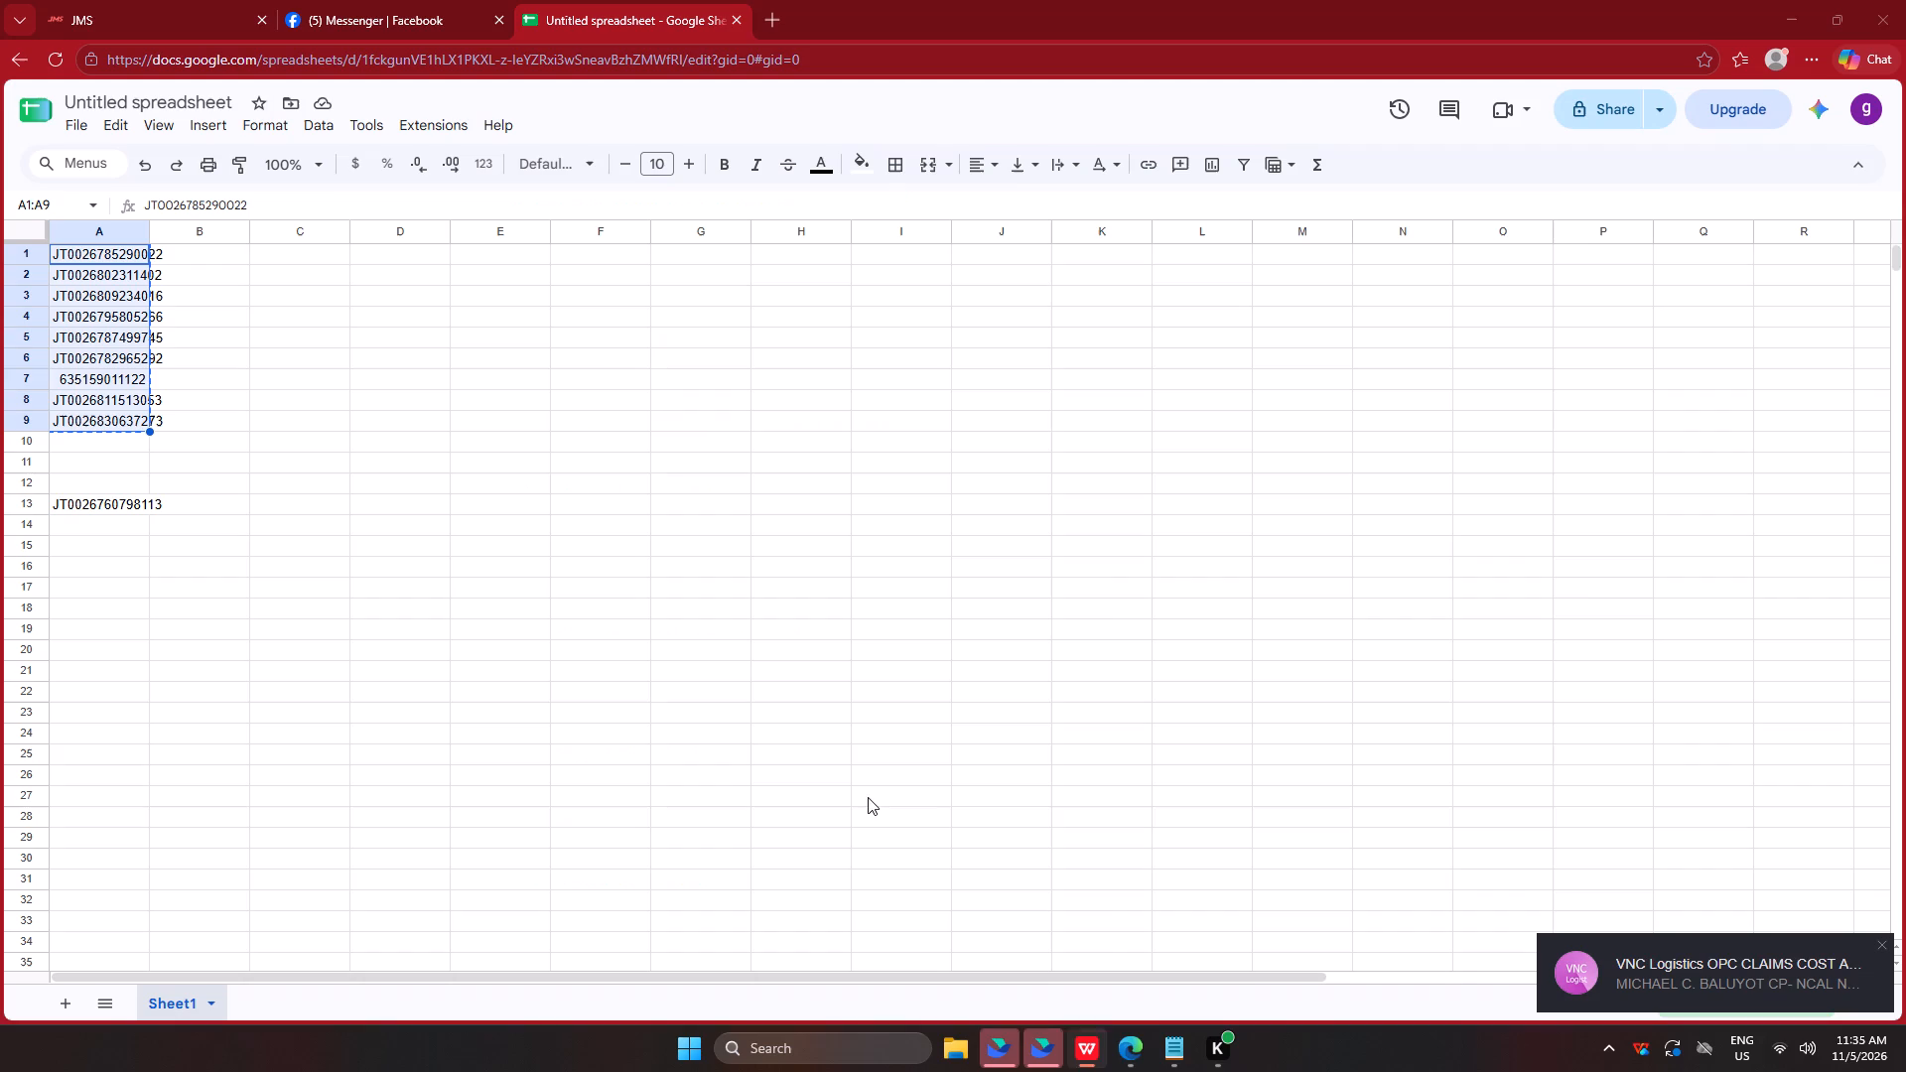
{"action": "left_click", "coordinate": [108, 504]}
{"action": "key", "text": "ctrl+c"}
{"action": "key", "text": "alt+Tab"}
Remove the surplus blank lines above the MASCARDO 5 section so that it starts at the top of its page.
{"action": "scroll", "coordinate": [944, 655], "scroll_direction": "up", "scroll_amount": 4}
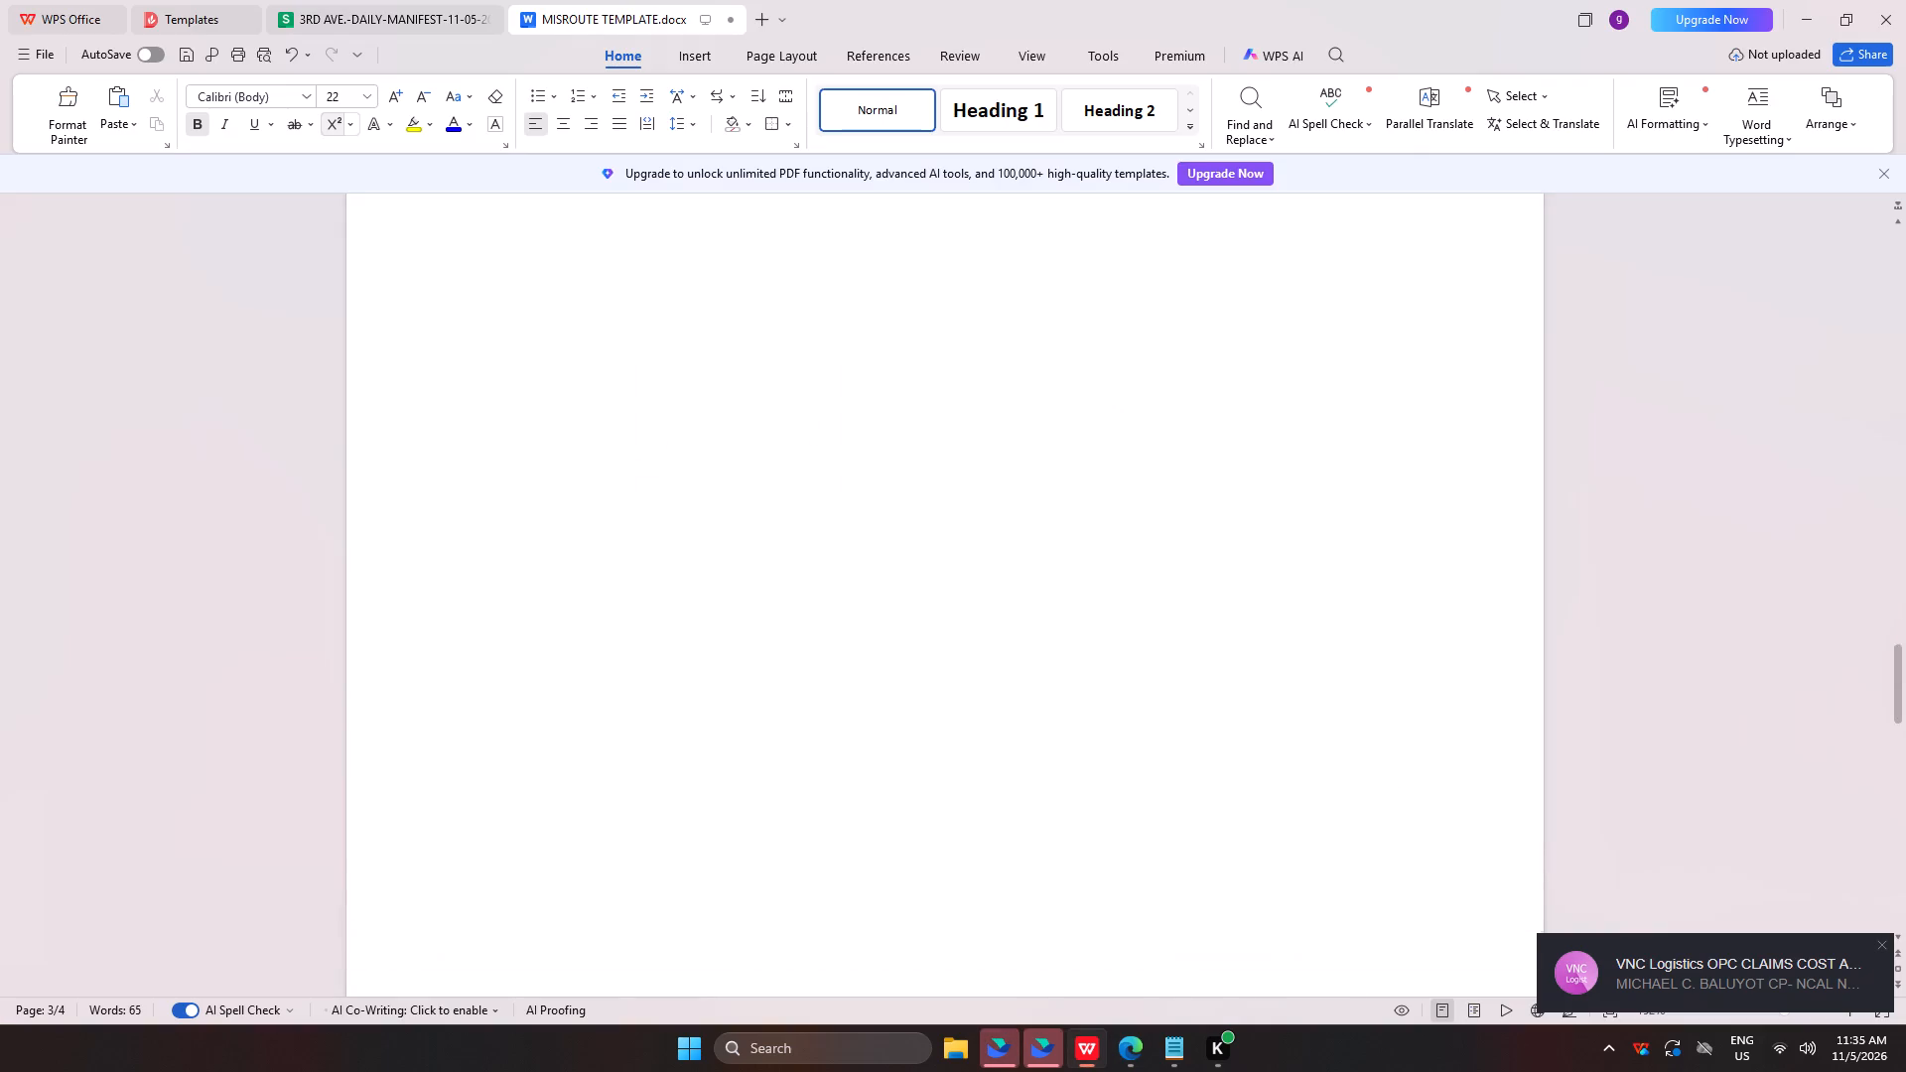
{"action": "scroll", "coordinate": [974, 653], "scroll_direction": "up", "scroll_amount": 20}
{"action": "scroll", "coordinate": [974, 653], "scroll_direction": "up", "scroll_amount": 19}
{"action": "scroll", "coordinate": [997, 600], "scroll_direction": "up", "scroll_amount": 12}
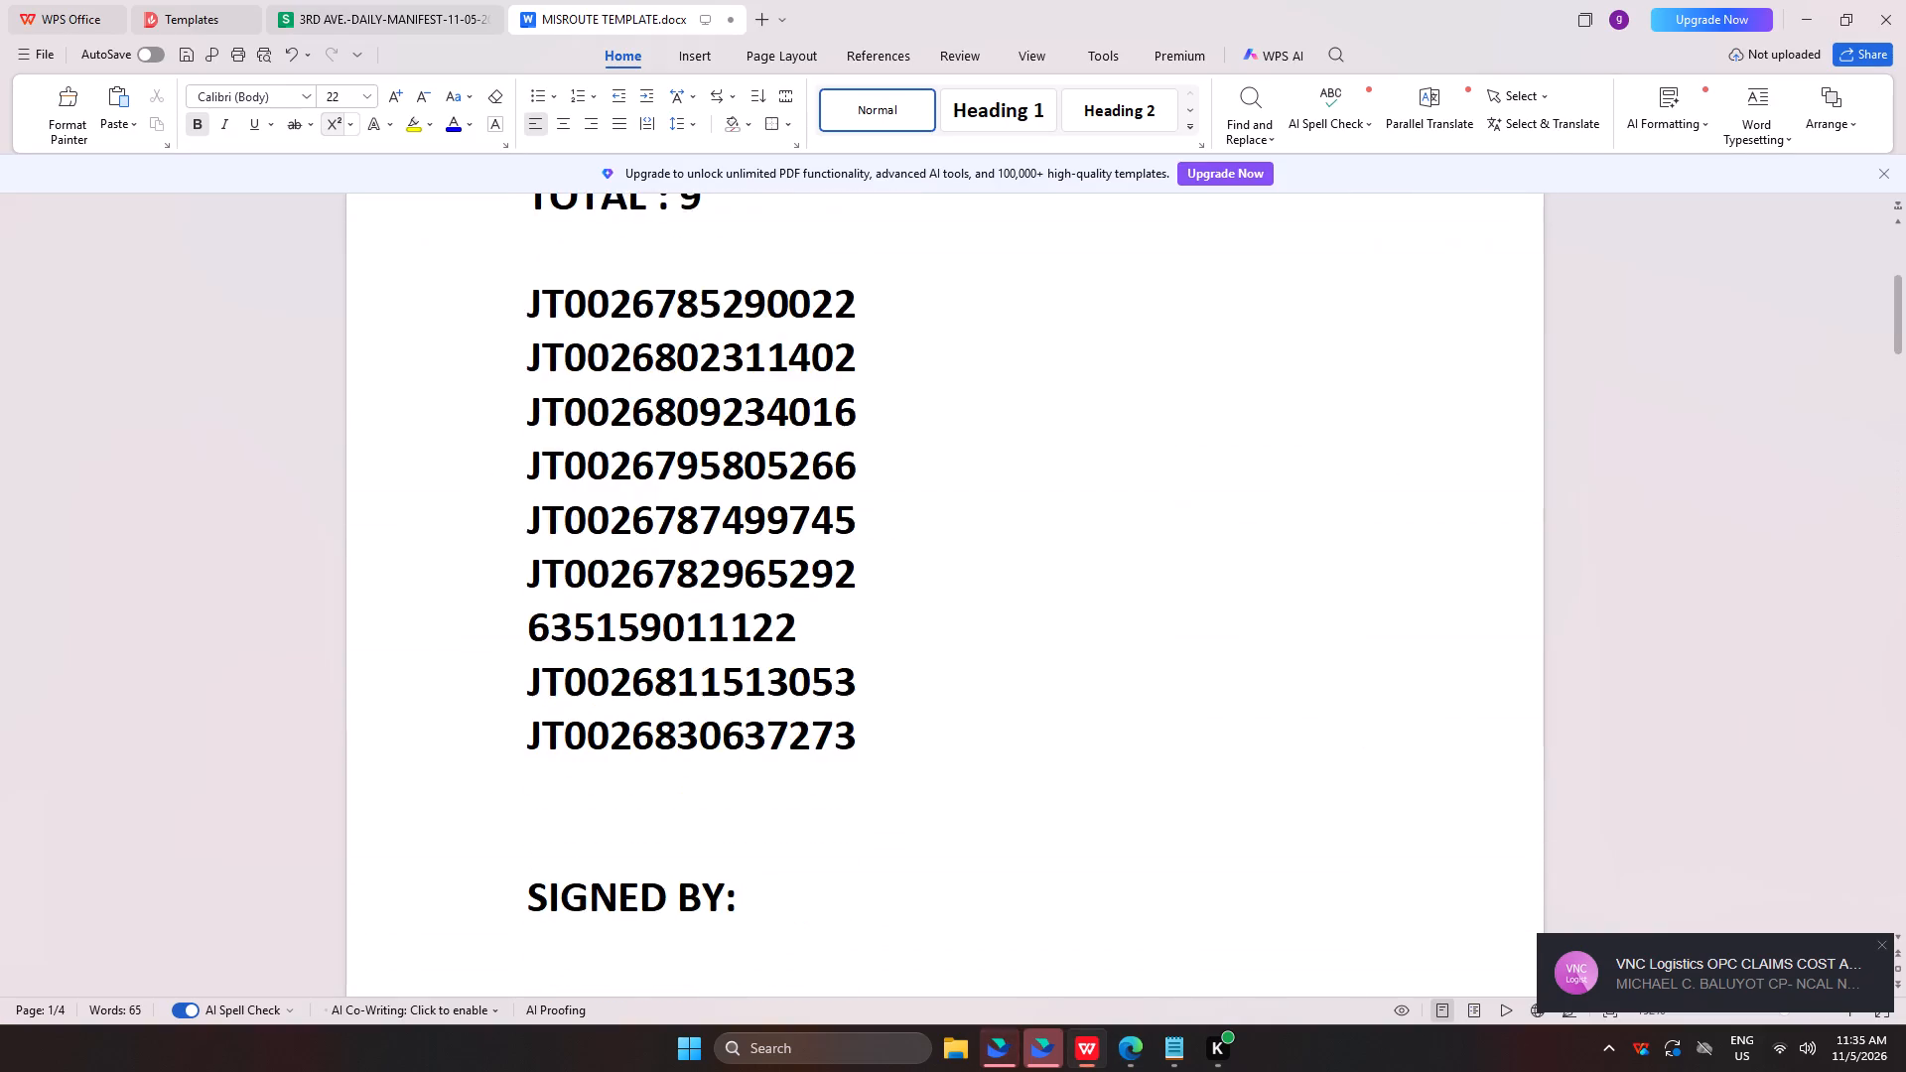
{"action": "scroll", "coordinate": [997, 600], "scroll_direction": "up", "scroll_amount": 5}
{"action": "scroll", "coordinate": [970, 615], "scroll_direction": "down", "scroll_amount": 20}
{"action": "scroll", "coordinate": [970, 615], "scroll_direction": "down", "scroll_amount": 7}
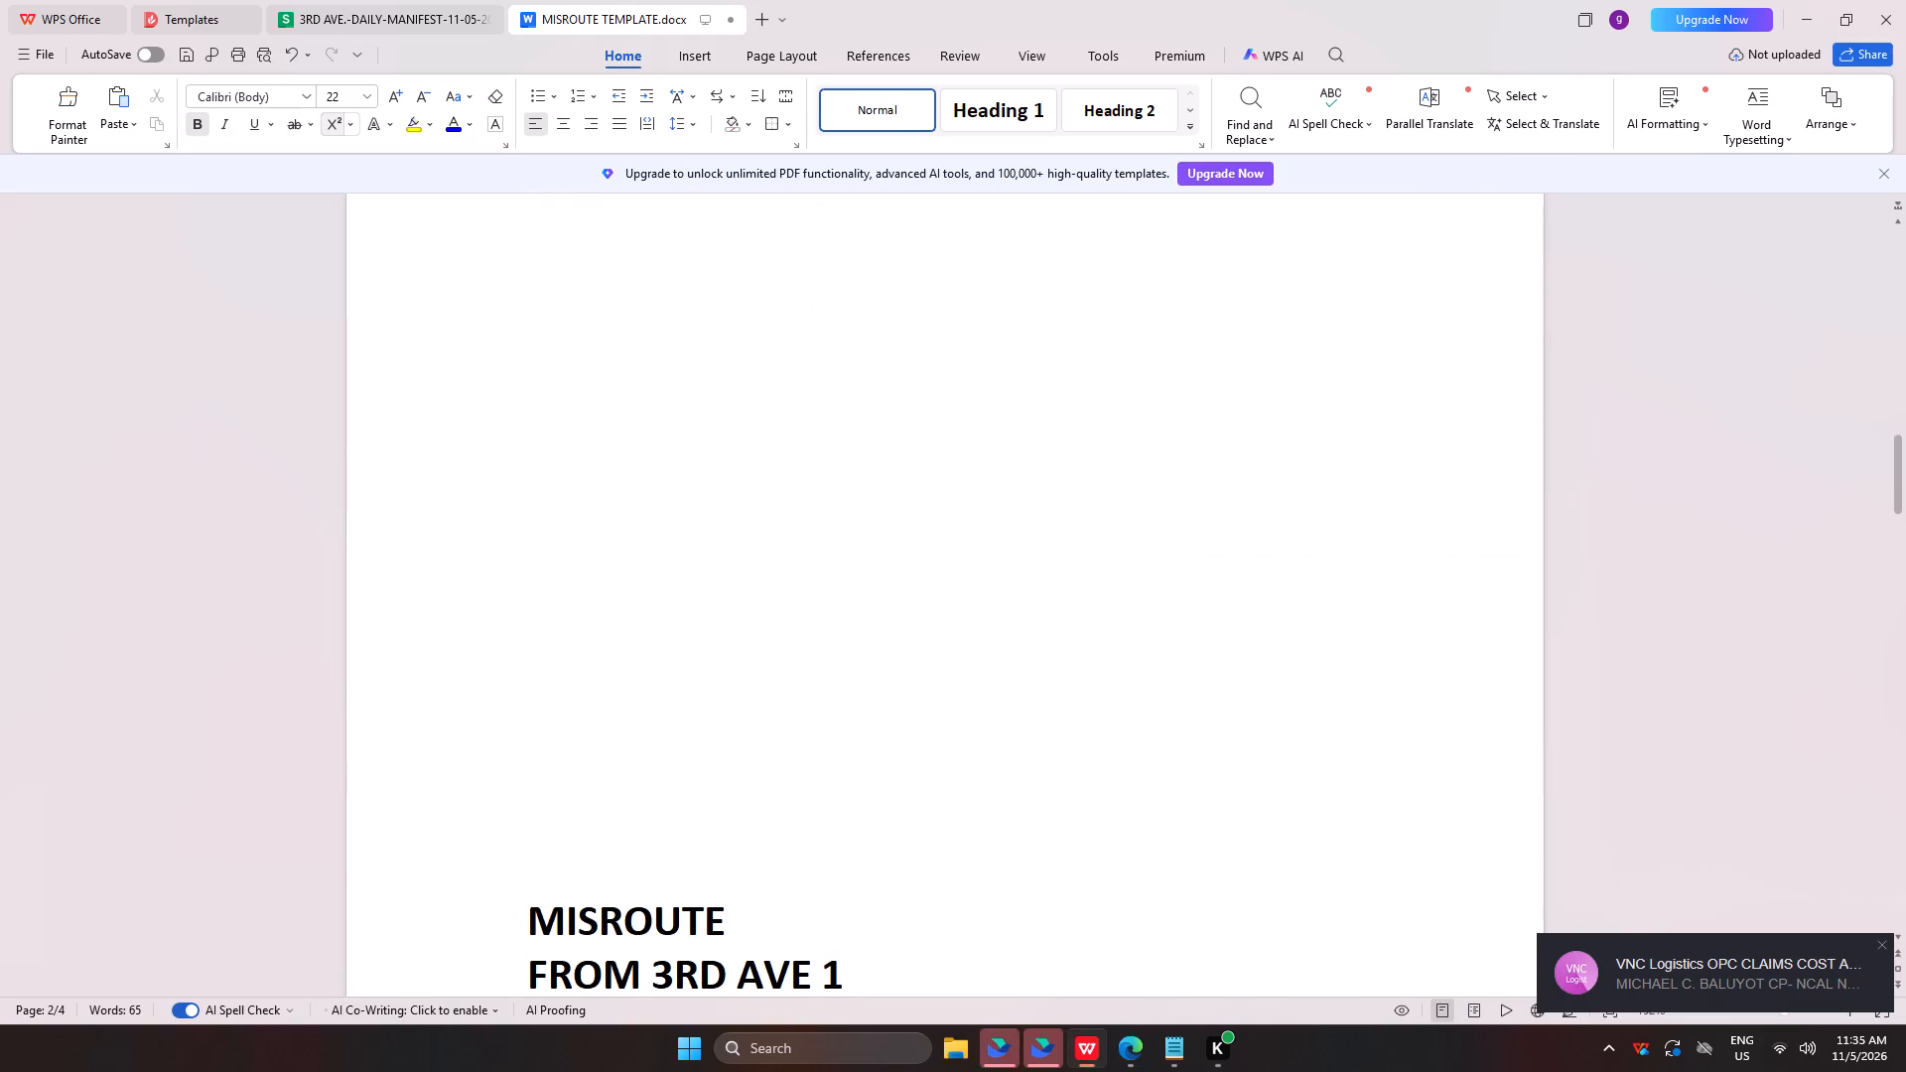
{"action": "left_click", "coordinate": [603, 889]}
{"action": "key", "text": "BackSpace"}
{"action": "key", "text": "BackSpace"}
{"action": "key", "text": "BackSpace"}
{"action": "key", "text": "BackSpace"}
{"action": "key", "text": "BackSpace"}
{"action": "key", "text": "BackSpace"}
{"action": "key", "text": "BackSpace"}
{"action": "key", "text": "BackSpace"}
{"action": "key", "text": "BackSpace"}
{"action": "key", "text": "BackSpace"}
{"action": "key", "text": "BackSpace"}
{"action": "key", "text": "BackSpace"}
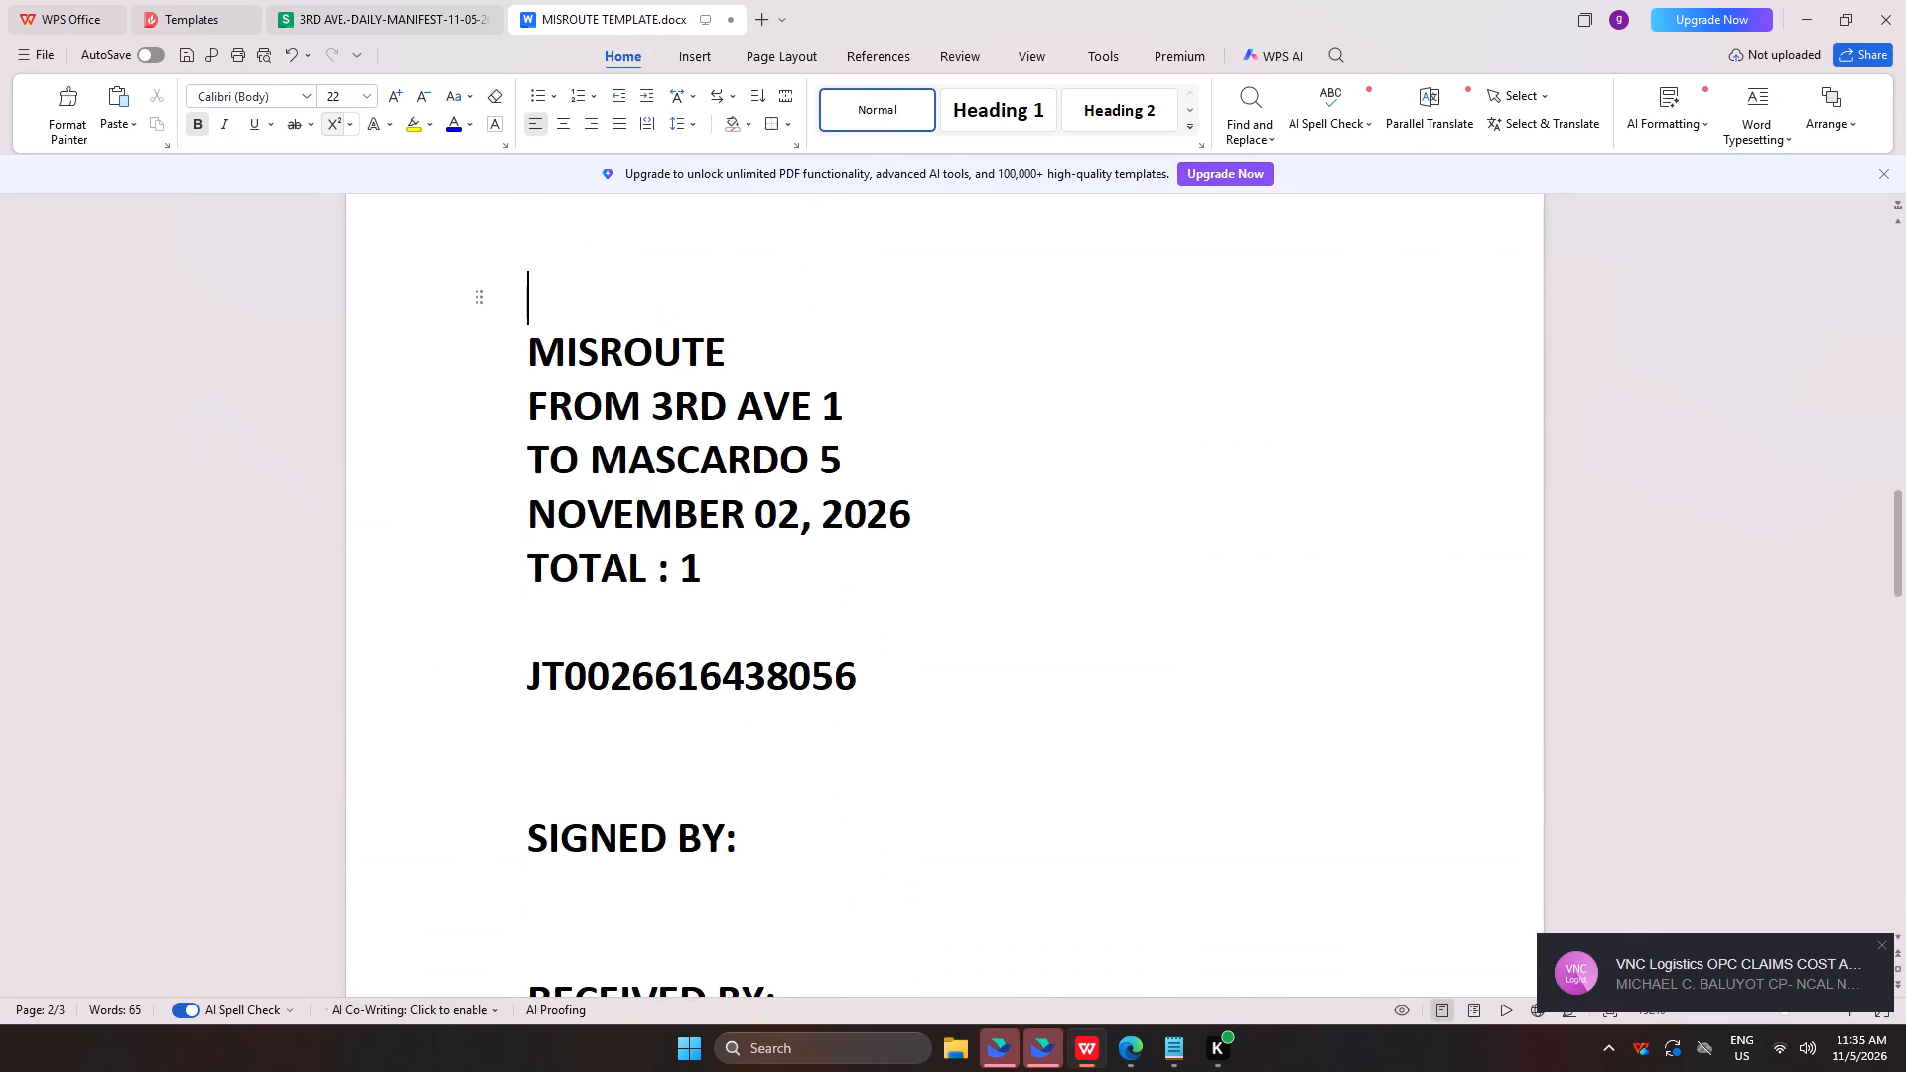
{"action": "scroll", "coordinate": [995, 624], "scroll_direction": "up", "scroll_amount": 8}
{"action": "key", "text": "BackSpace"}
{"action": "key", "text": "BackSpace"}
{"action": "key", "text": "BackSpace"}
{"action": "scroll", "coordinate": [994, 630], "scroll_direction": "down", "scroll_amount": 2}
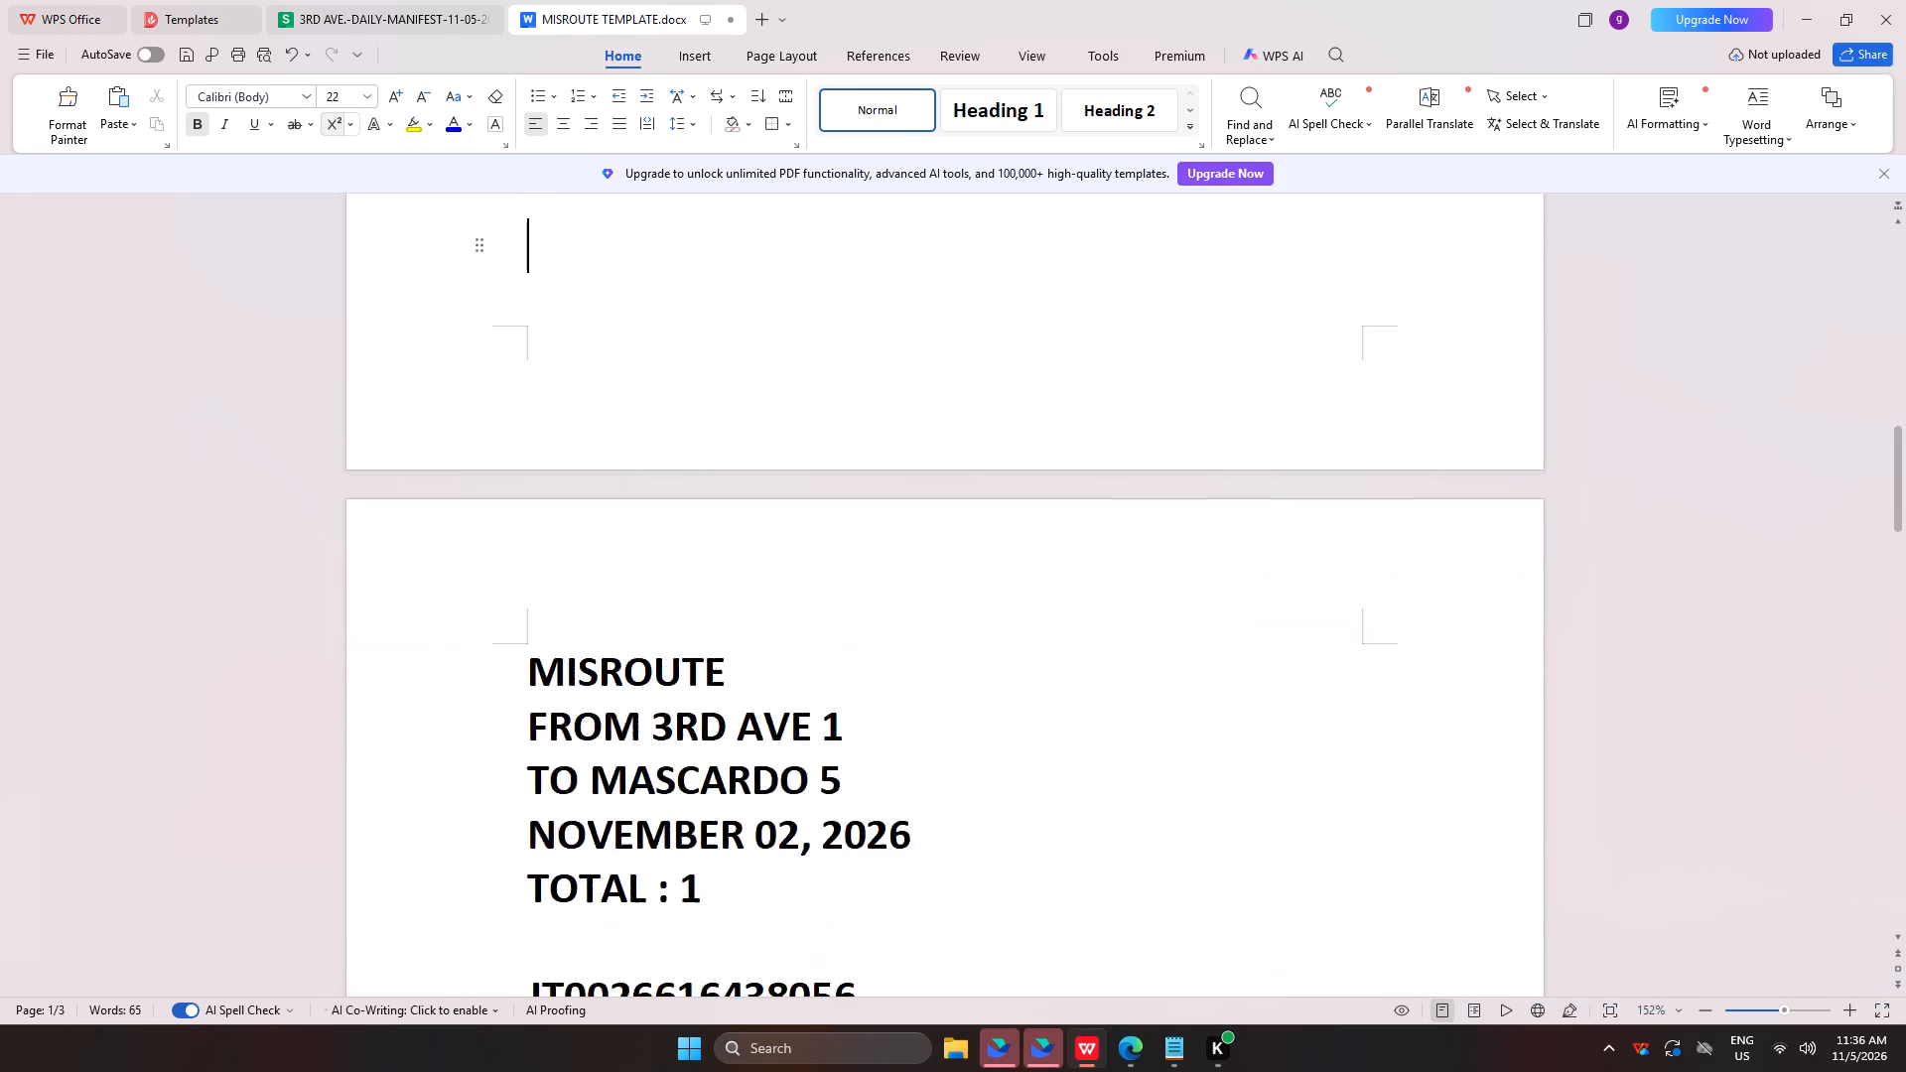
Remove the surplus blank lines above the R.PAPA 2 section so that it starts at the top of its page.
{"action": "scroll", "coordinate": [994, 632], "scroll_direction": "down", "scroll_amount": 4}
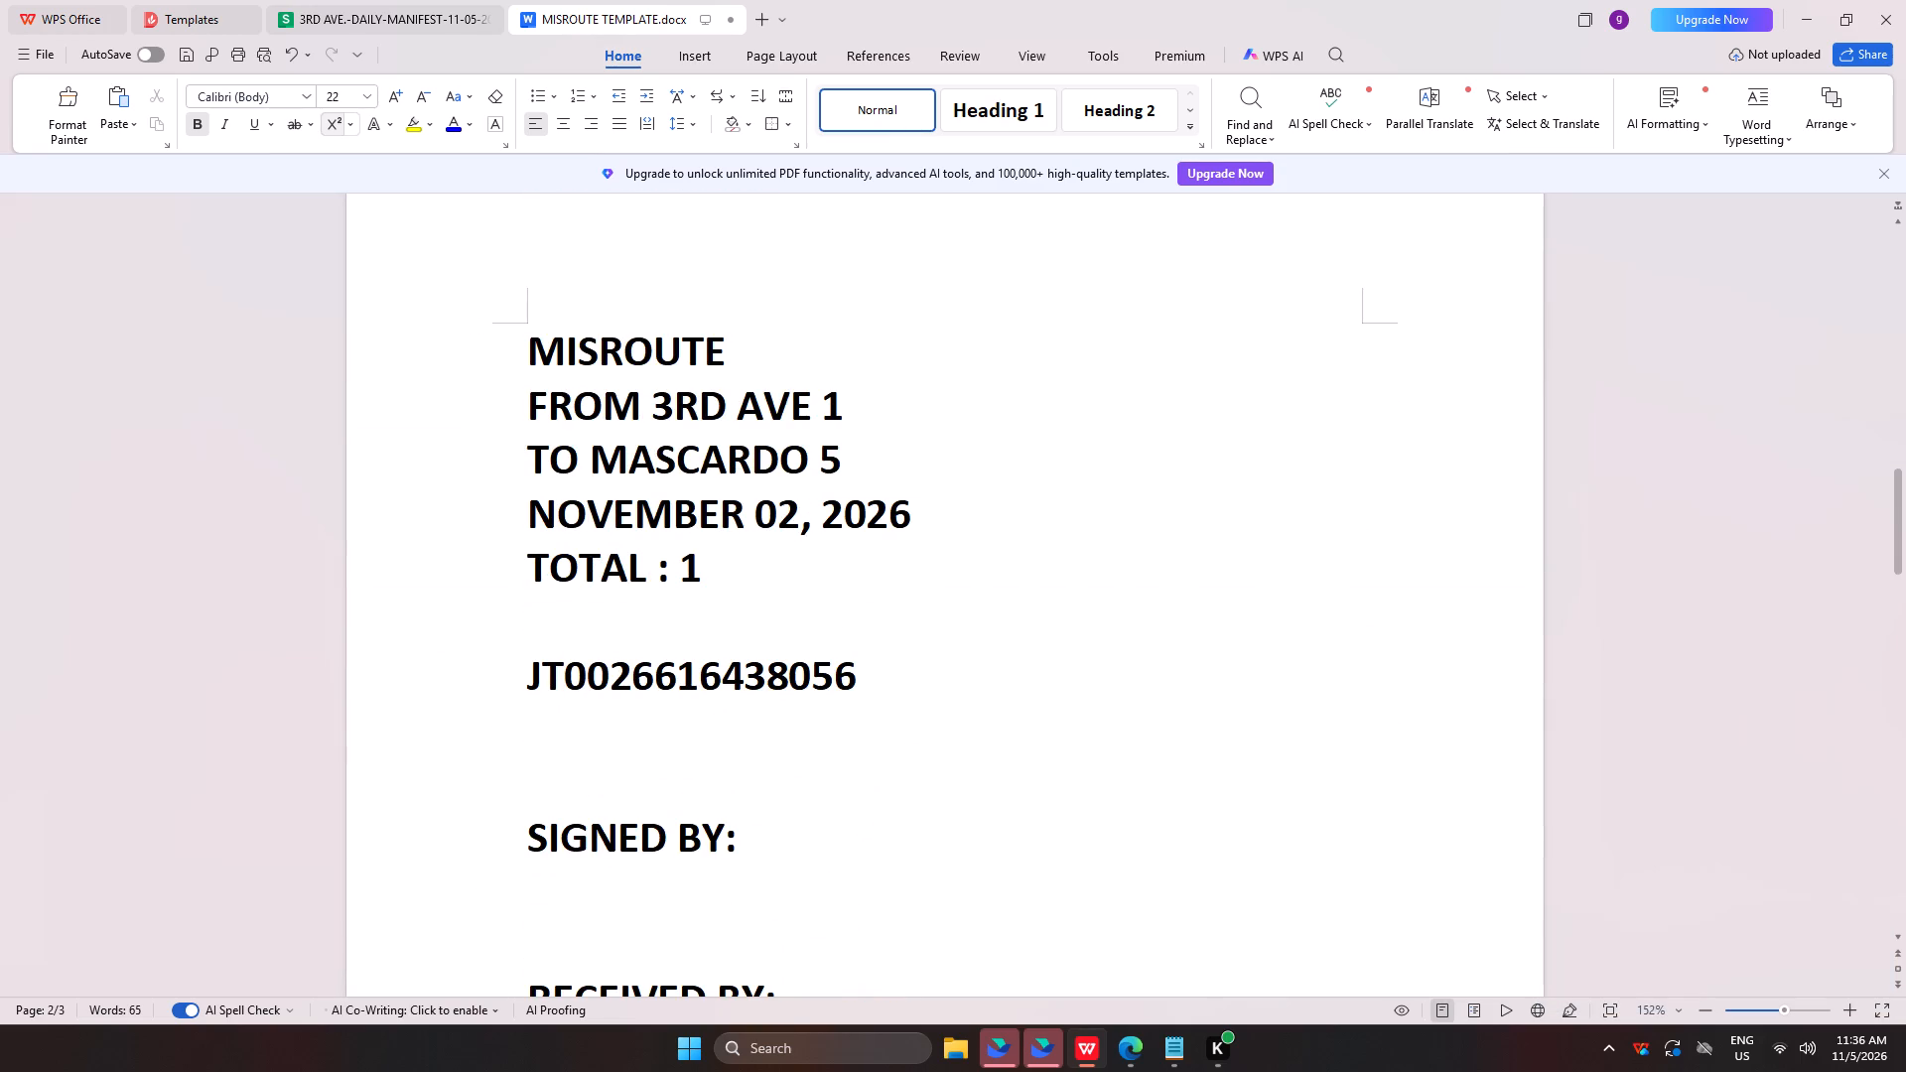
{"action": "scroll", "coordinate": [867, 722], "scroll_direction": "down", "scroll_amount": 4}
{"action": "scroll", "coordinate": [865, 726], "scroll_direction": "up", "scroll_amount": 1}
{"action": "scroll", "coordinate": [865, 726], "scroll_direction": "down", "scroll_amount": 20}
{"action": "scroll", "coordinate": [865, 726], "scroll_direction": "down", "scroll_amount": 2}
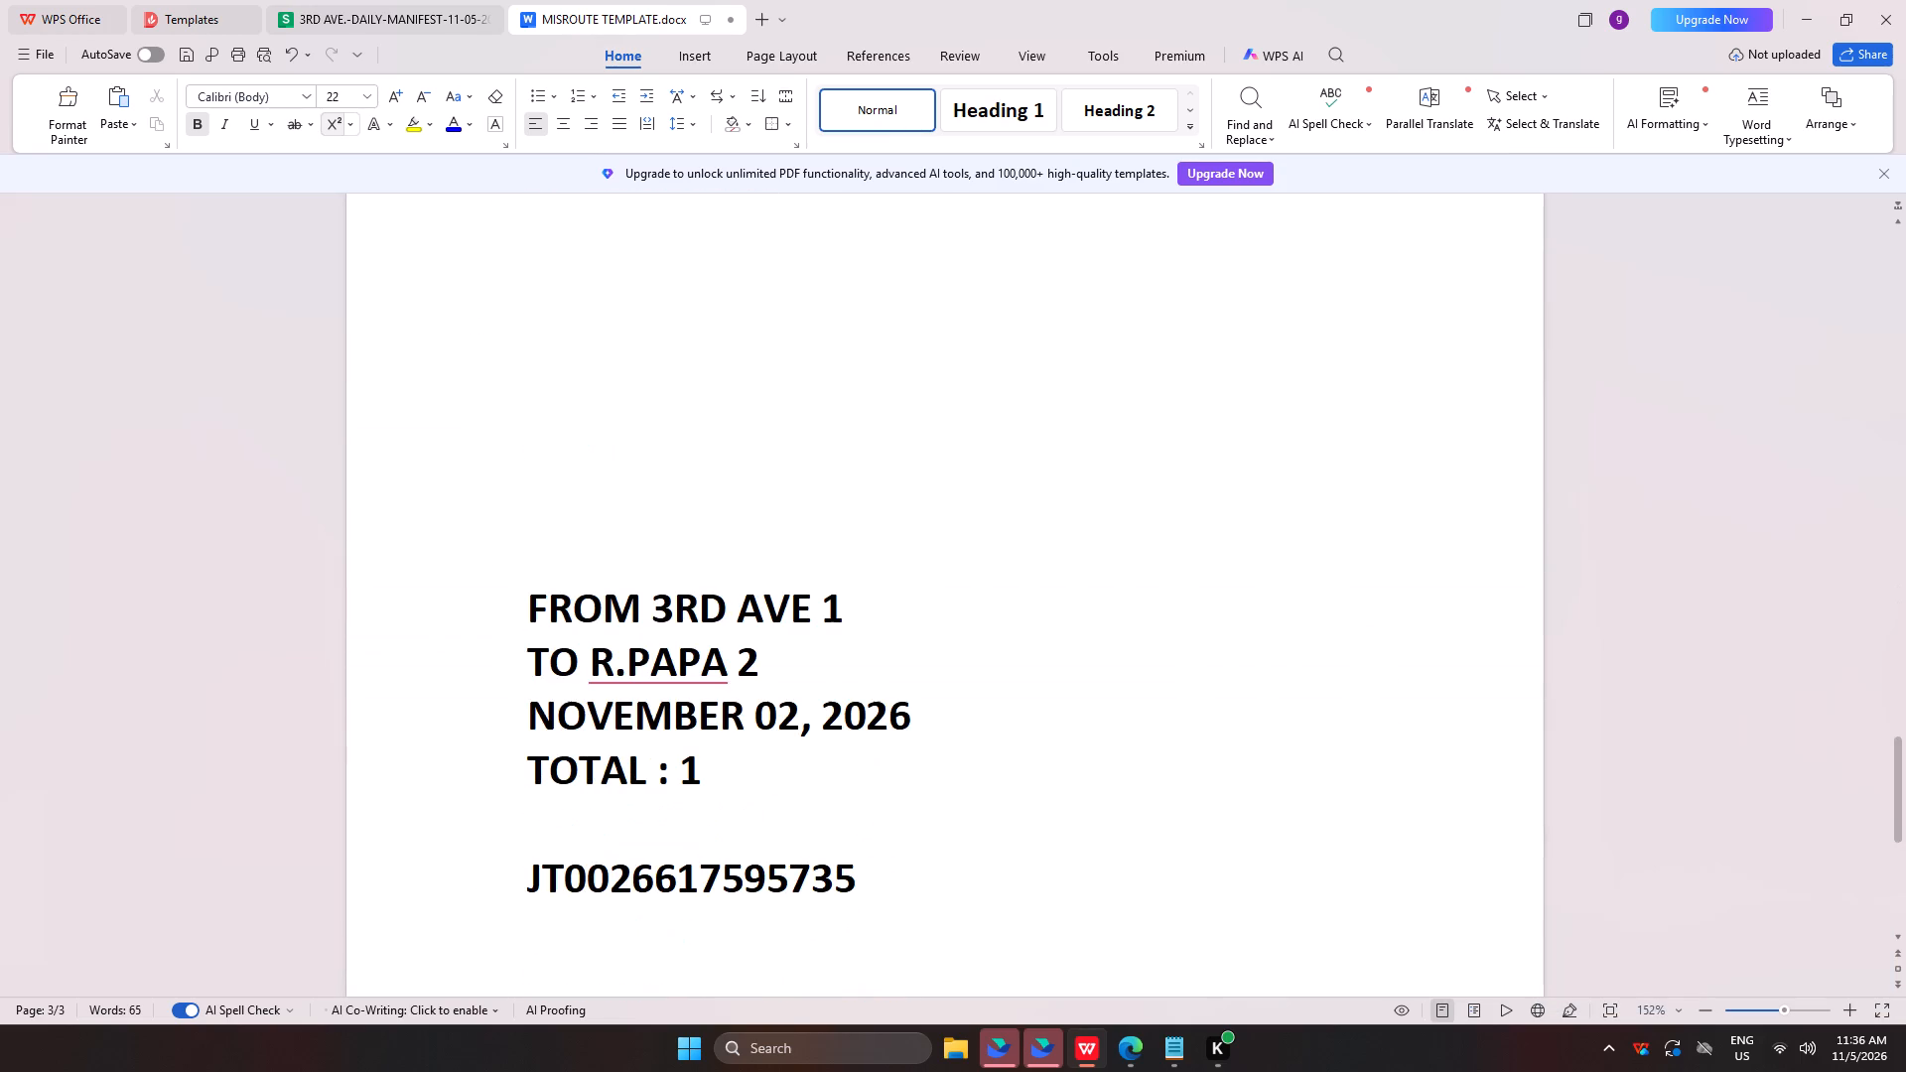
{"action": "left_click", "coordinate": [698, 583]}
{"action": "left_click", "coordinate": [702, 568]}
{"action": "key", "text": "BackSpace"}
{"action": "key", "text": "BackSpace"}
{"action": "key", "text": "BackSpace"}
{"action": "key", "text": "BackSpace"}
{"action": "key", "text": "BackSpace"}
{"action": "key", "text": "BackSpace"}
{"action": "key", "text": "BackSpace"}
{"action": "key", "text": "BackSpace"}
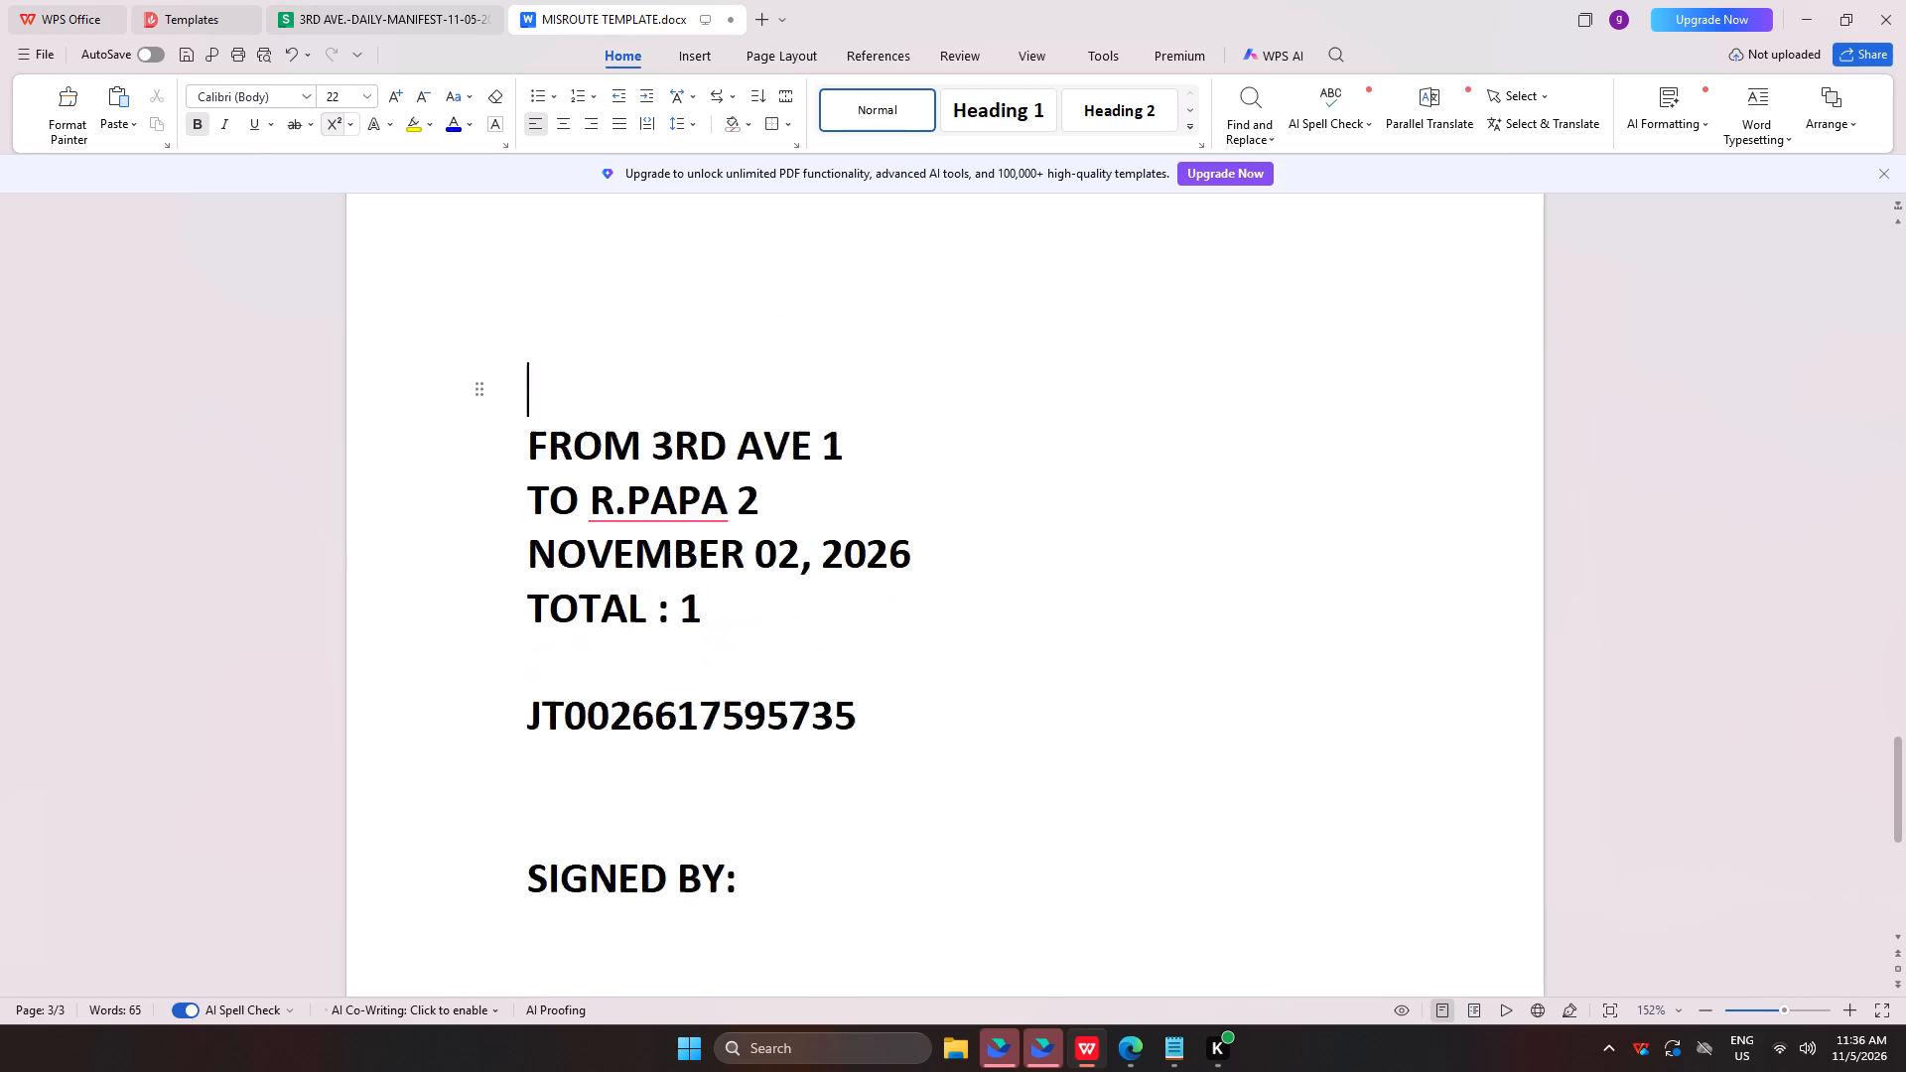
{"action": "scroll", "coordinate": [887, 619], "scroll_direction": "up", "scroll_amount": 4}
{"action": "key", "text": "BackSpace"}
{"action": "key", "text": "BackSpace"}
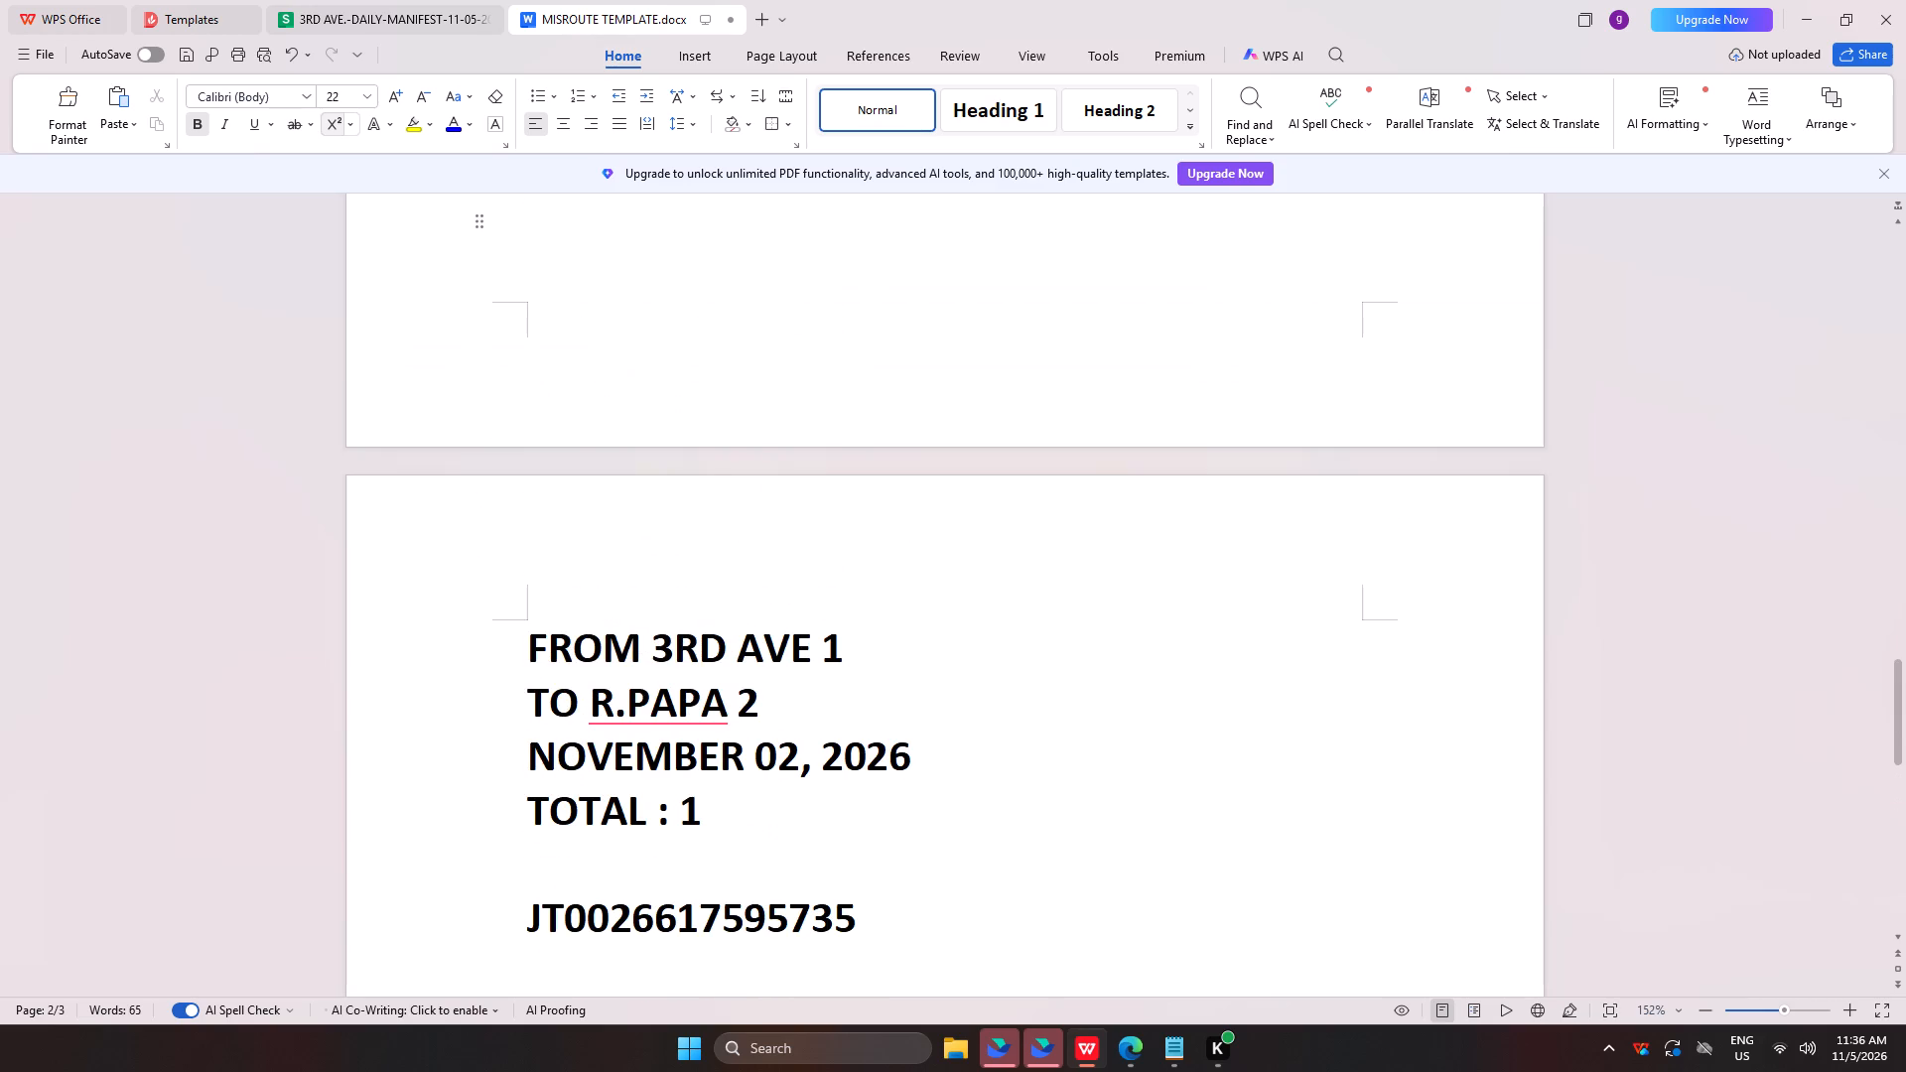
Change the R.PAPA 2 section's destination to EAST GRACE and its date to NOVEMBER 05, 2026.
{"action": "left_click_drag", "start_coordinate": [767, 701], "coordinate": [602, 714]}
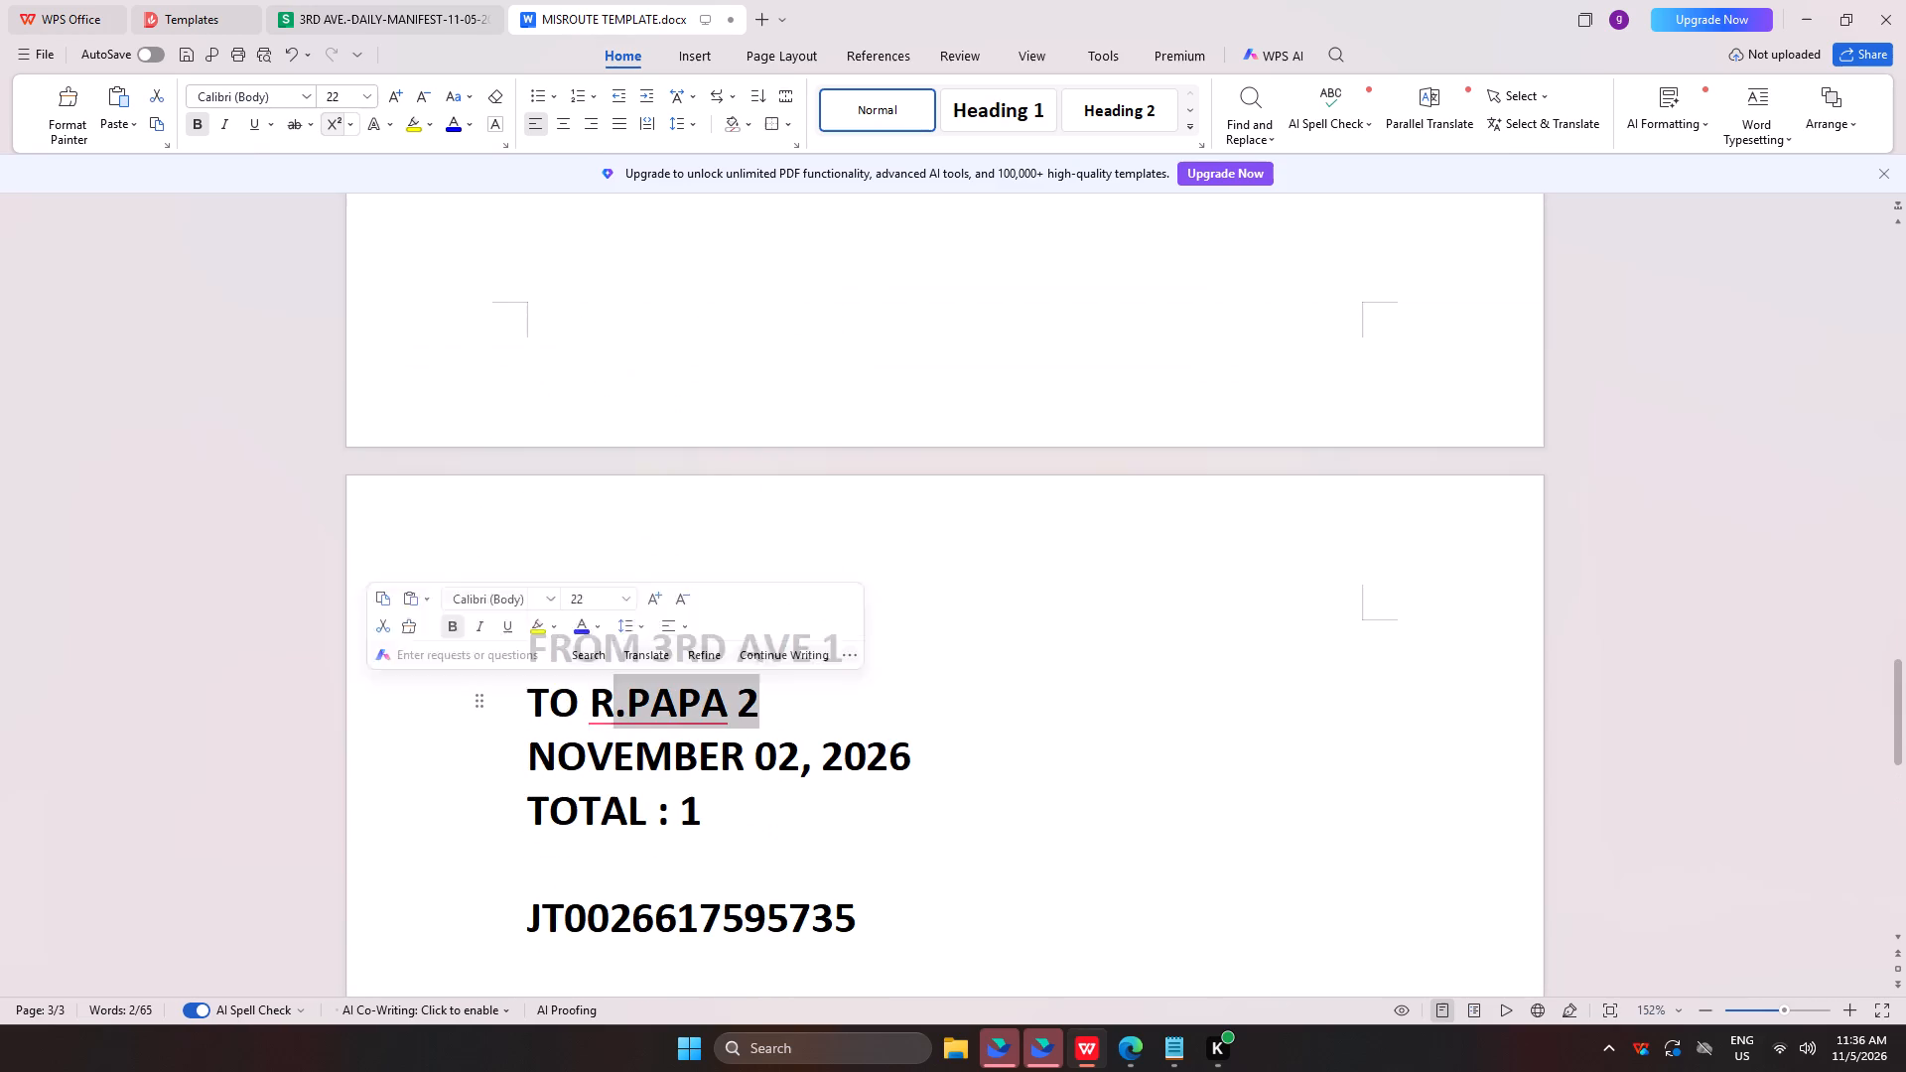
{"action": "key", "text": "3"}
{"action": "key", "text": "BackSpace"}
{"action": "key", "text": "BackSpace"}
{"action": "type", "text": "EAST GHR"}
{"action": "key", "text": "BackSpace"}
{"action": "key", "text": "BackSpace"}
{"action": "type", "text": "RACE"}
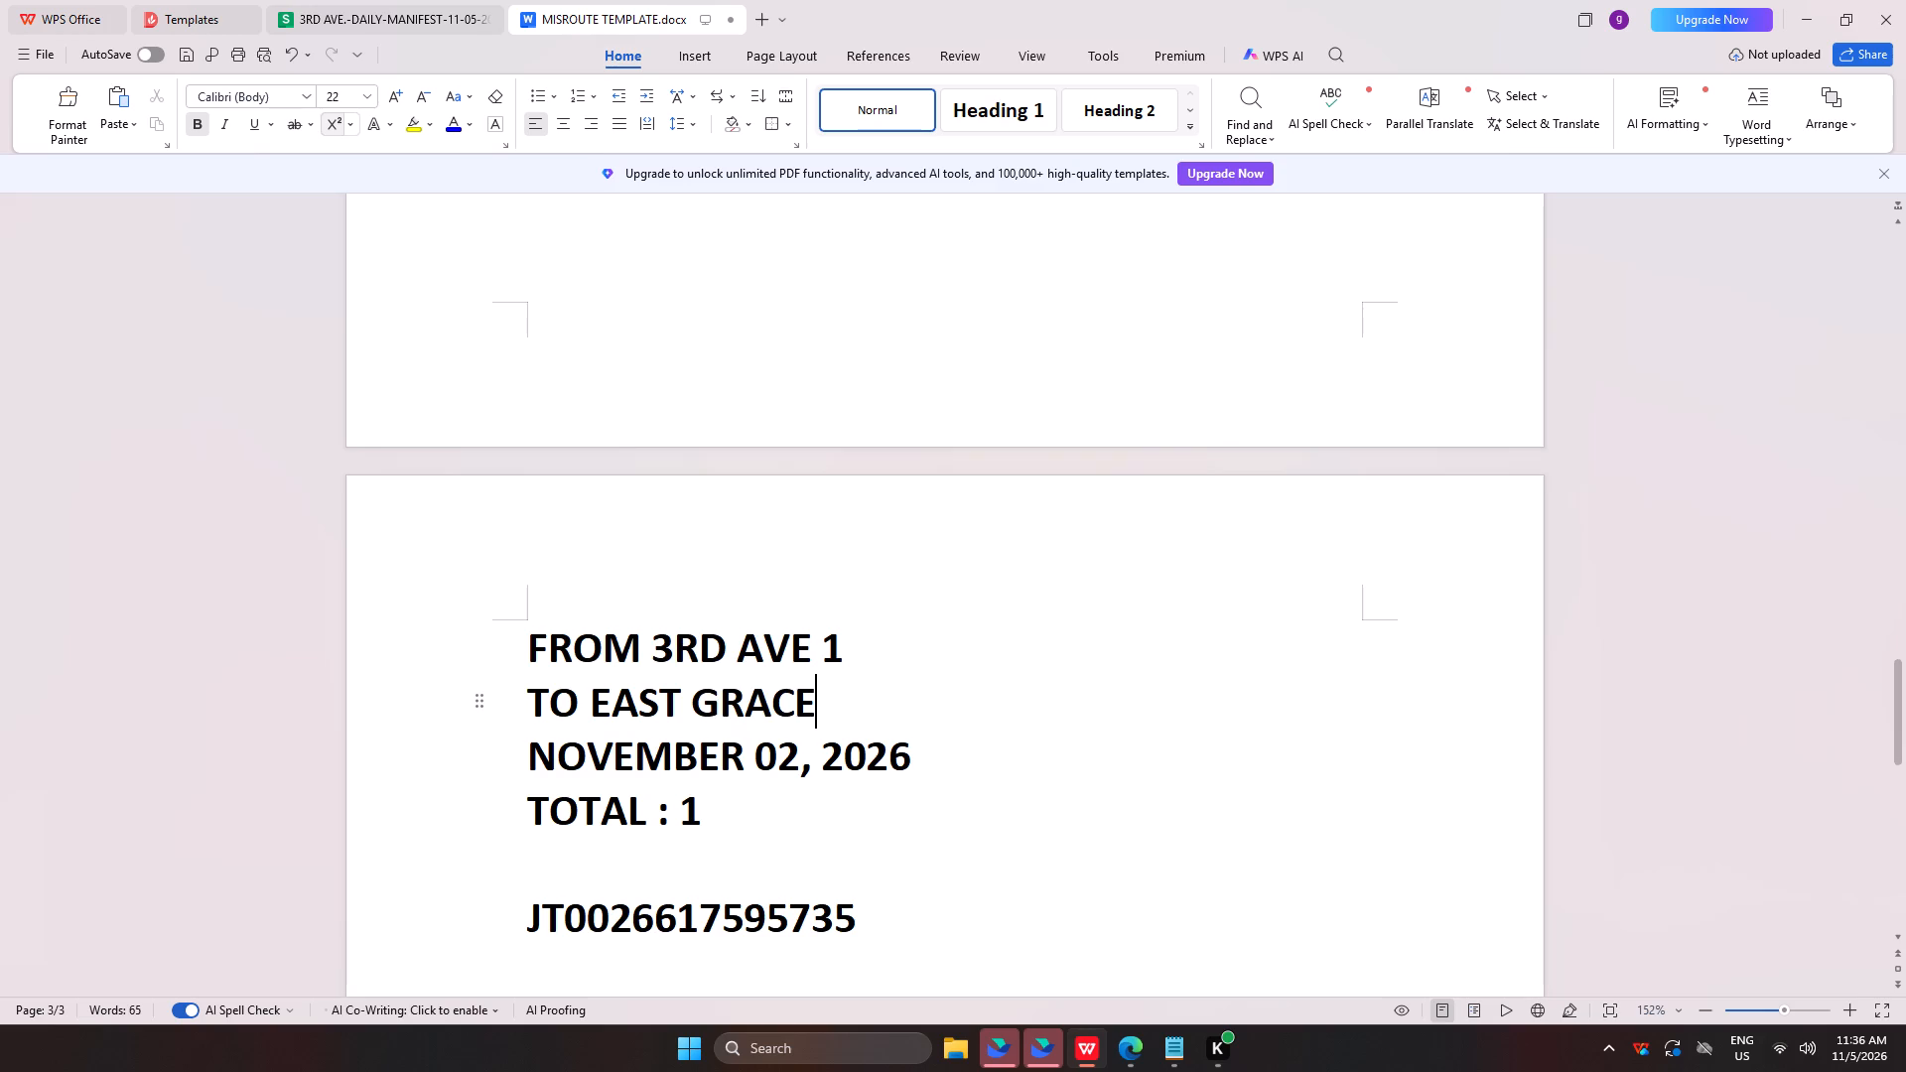
{"action": "left_click", "coordinate": [795, 765]}
{"action": "key", "text": "BackSpace"}
{"action": "key", "text": "5"}
{"action": "left_click_drag", "start_coordinate": [867, 927], "coordinate": [520, 931]}
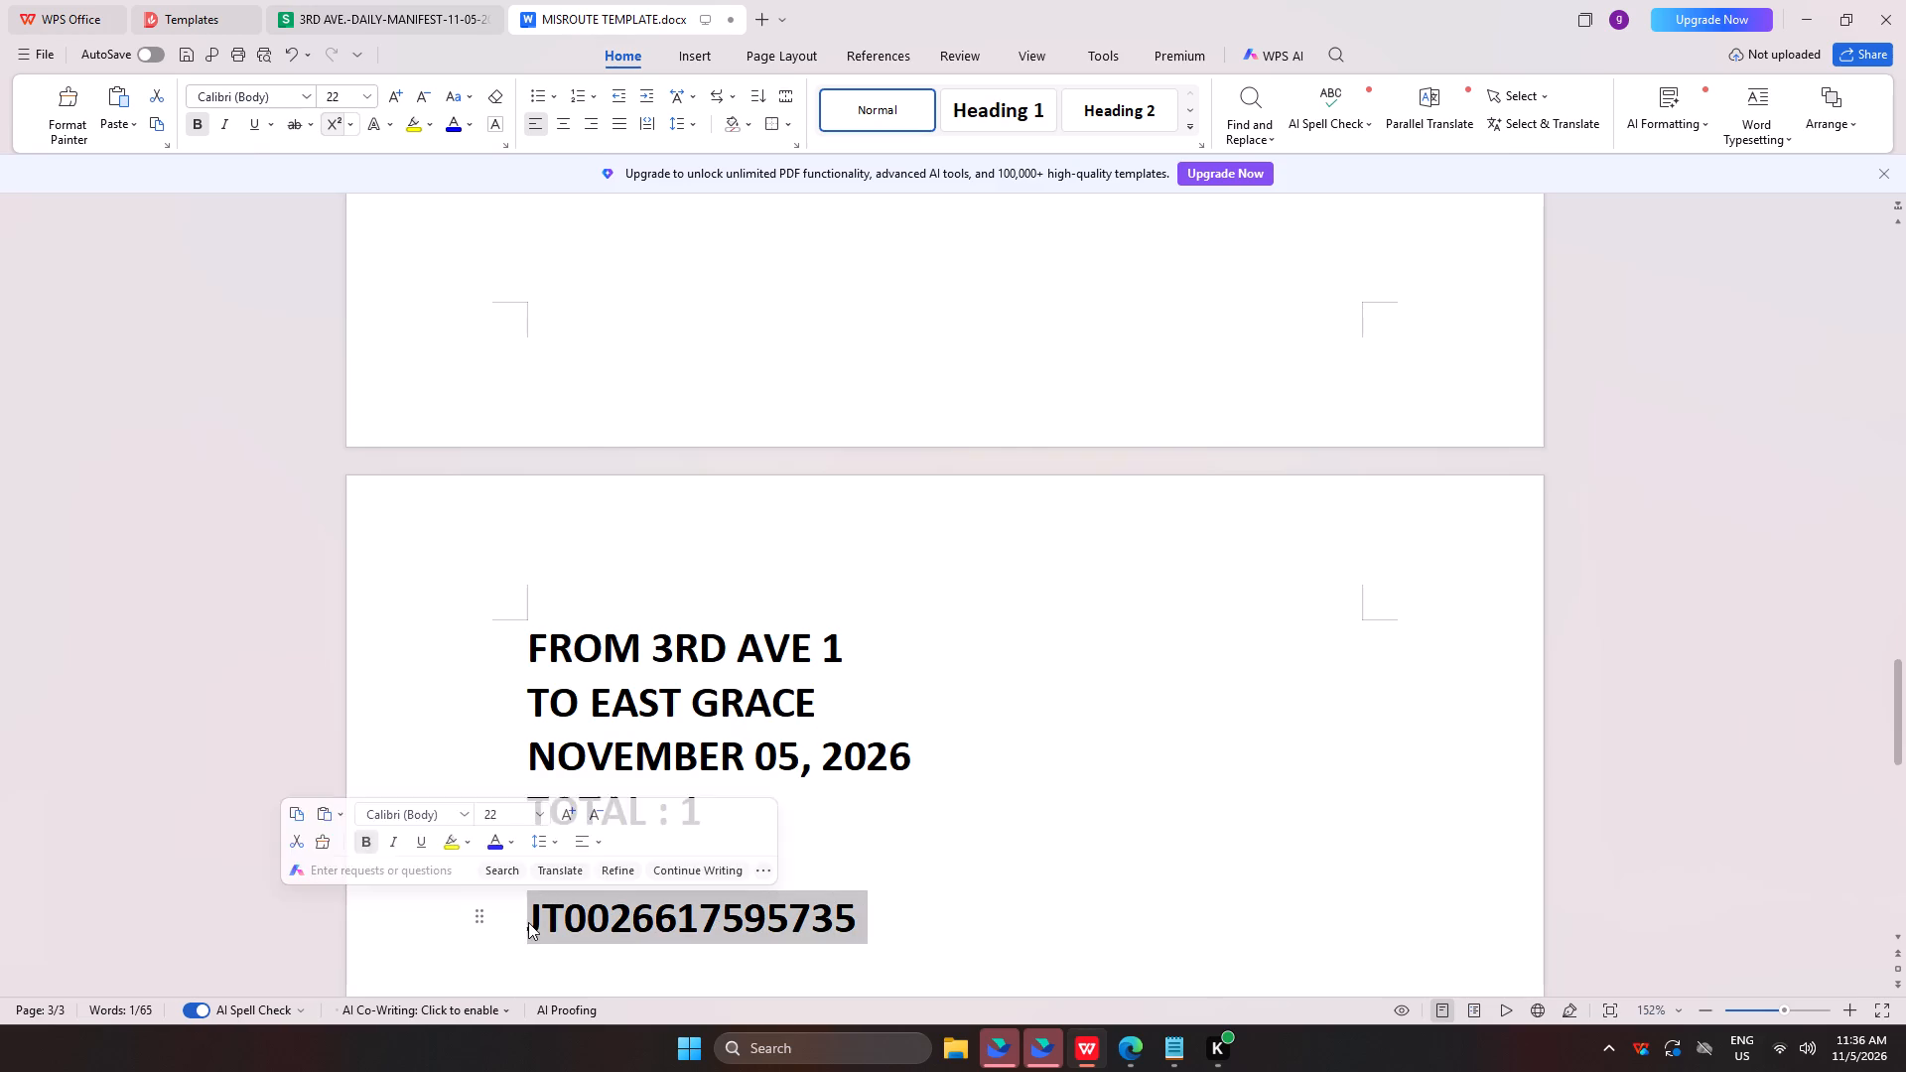
{"action": "right_click", "coordinate": [528, 922]}
{"action": "left_click", "coordinate": [686, 508]}
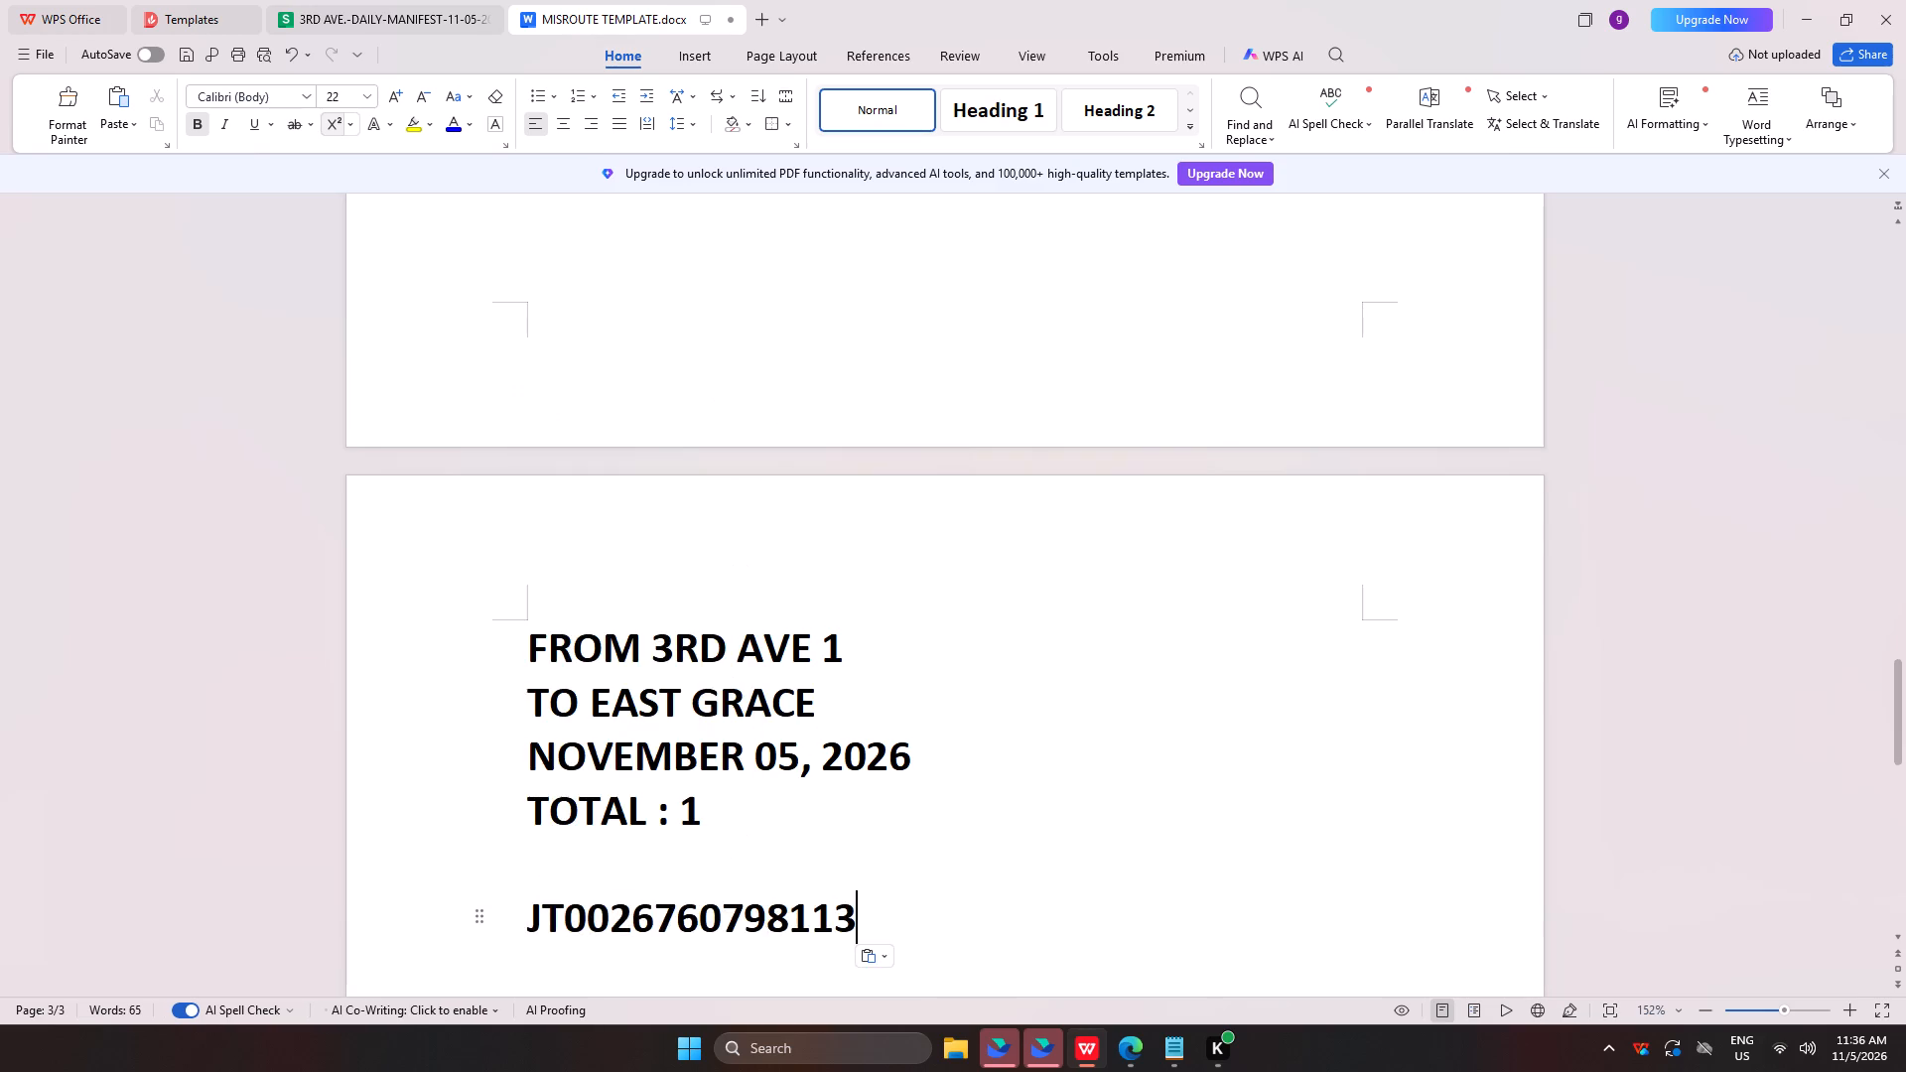
Set the date of the MASCARDO 5 section to NOVEMBER 05, 2026.
{"action": "scroll", "coordinate": [883, 757], "scroll_direction": "up", "scroll_amount": 13}
{"action": "scroll", "coordinate": [738, 570], "scroll_direction": "up", "scroll_amount": 3}
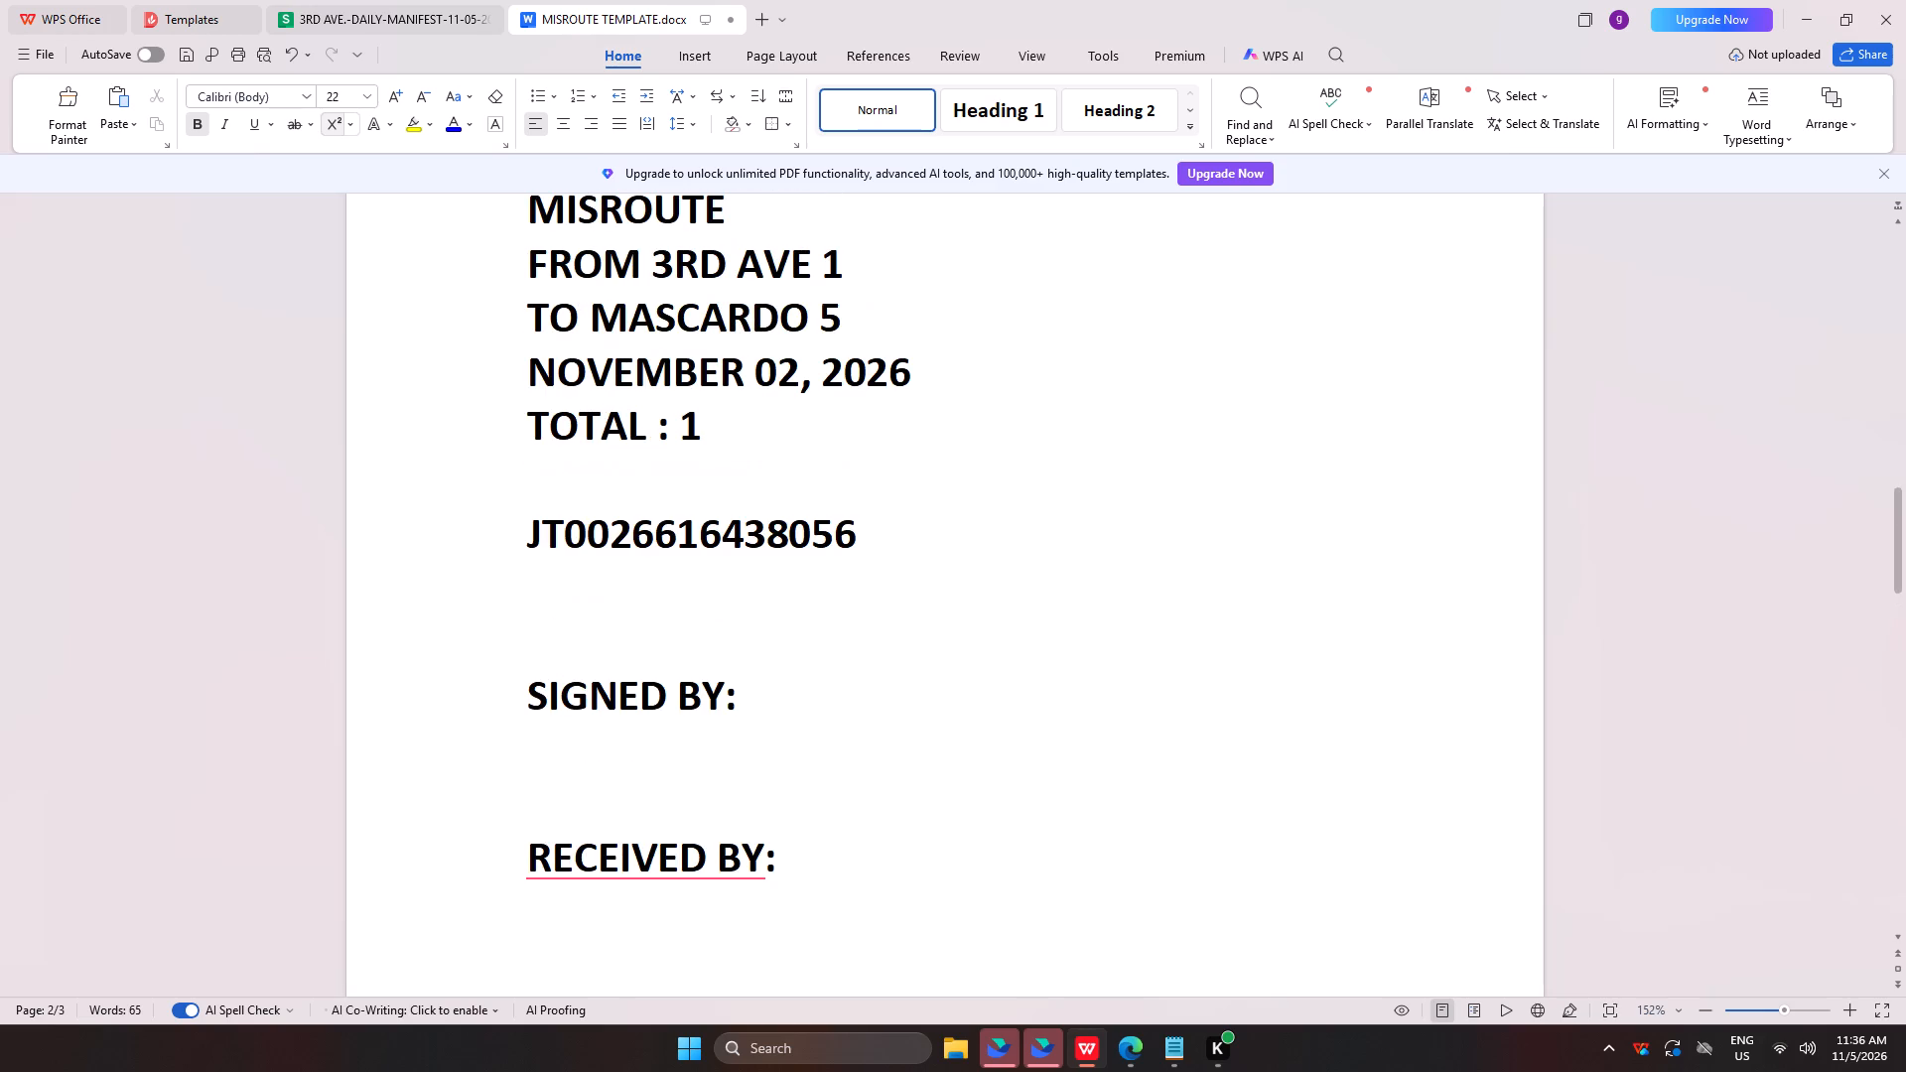
{"action": "left_click", "coordinate": [795, 374]}
{"action": "key", "text": "BackSpace"}
{"action": "key", "text": "5"}
{"action": "left_click_drag", "start_coordinate": [871, 526], "coordinate": [656, 548]}
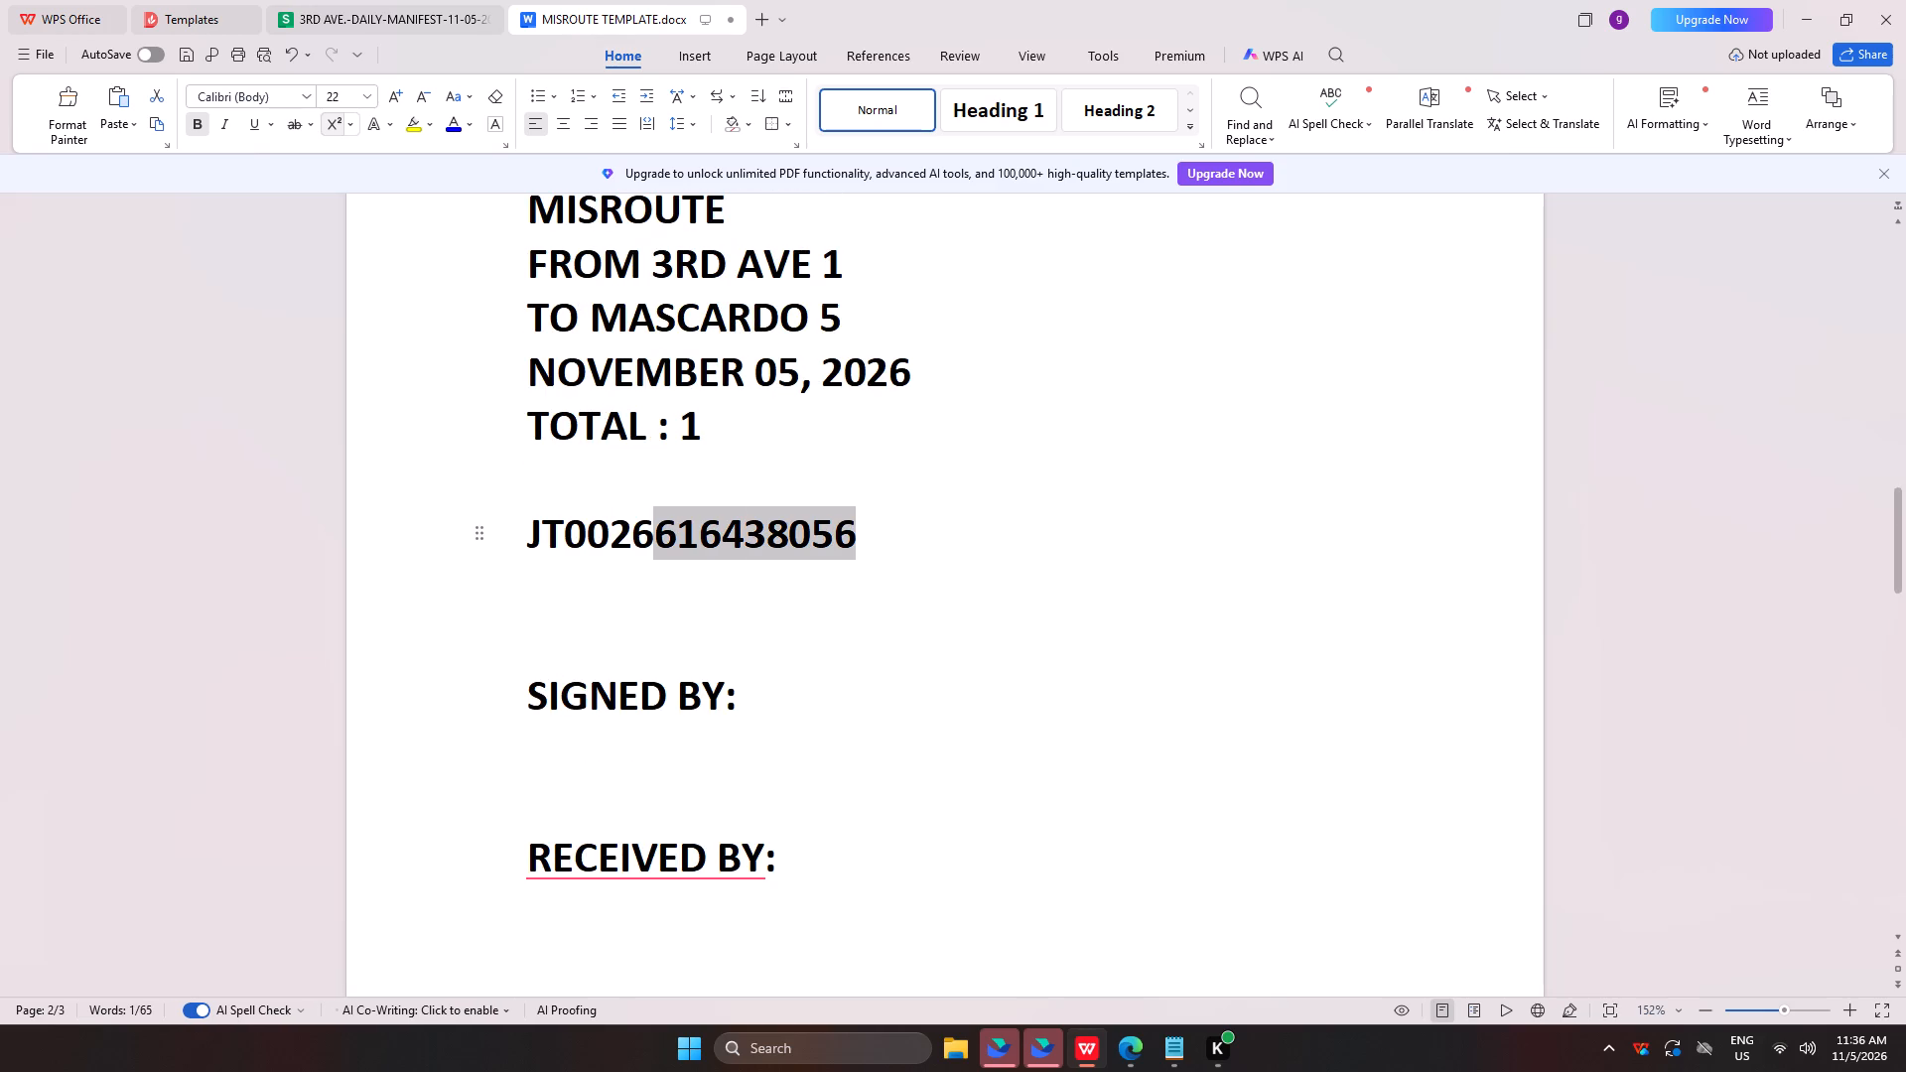
{"action": "left_click_drag", "start_coordinate": [656, 548], "coordinate": [657, 547]}
{"action": "key", "text": "7"}
{"action": "key", "text": "9"}
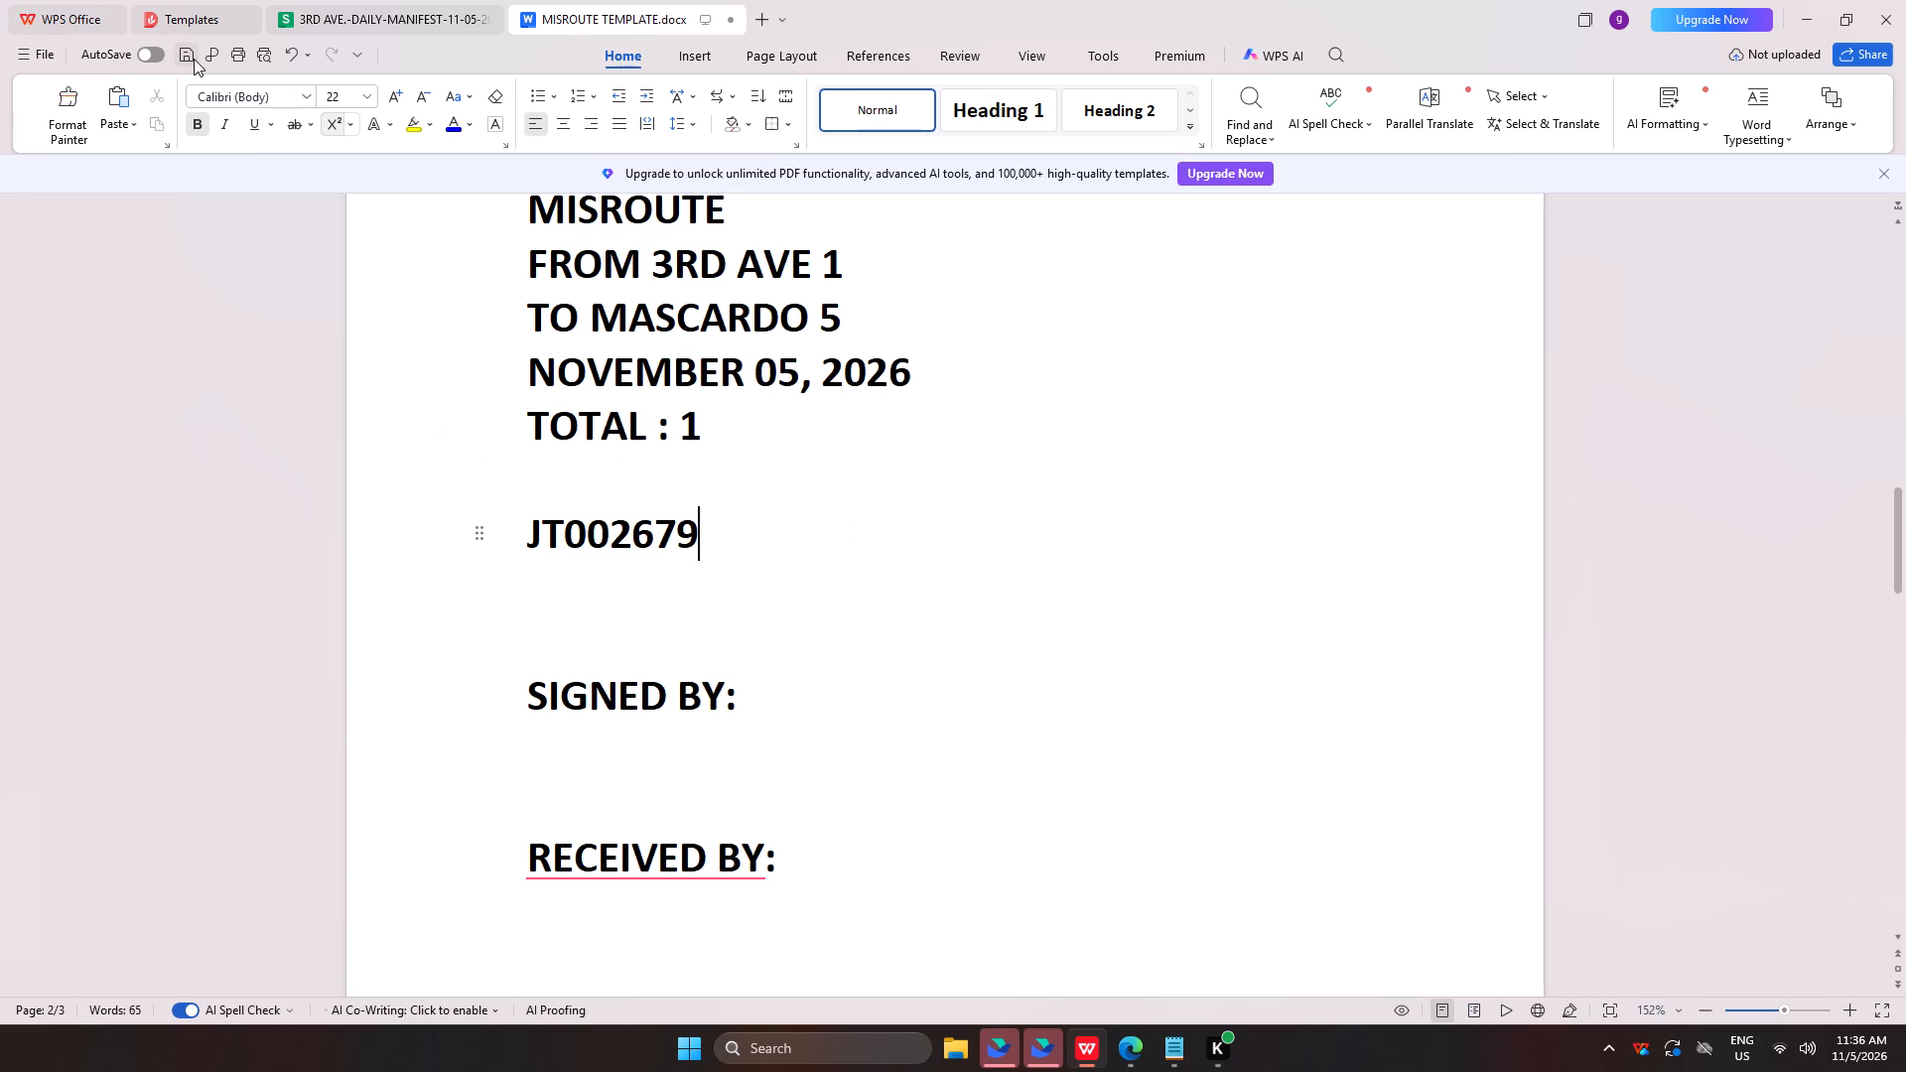
{"action": "key", "text": "3"}
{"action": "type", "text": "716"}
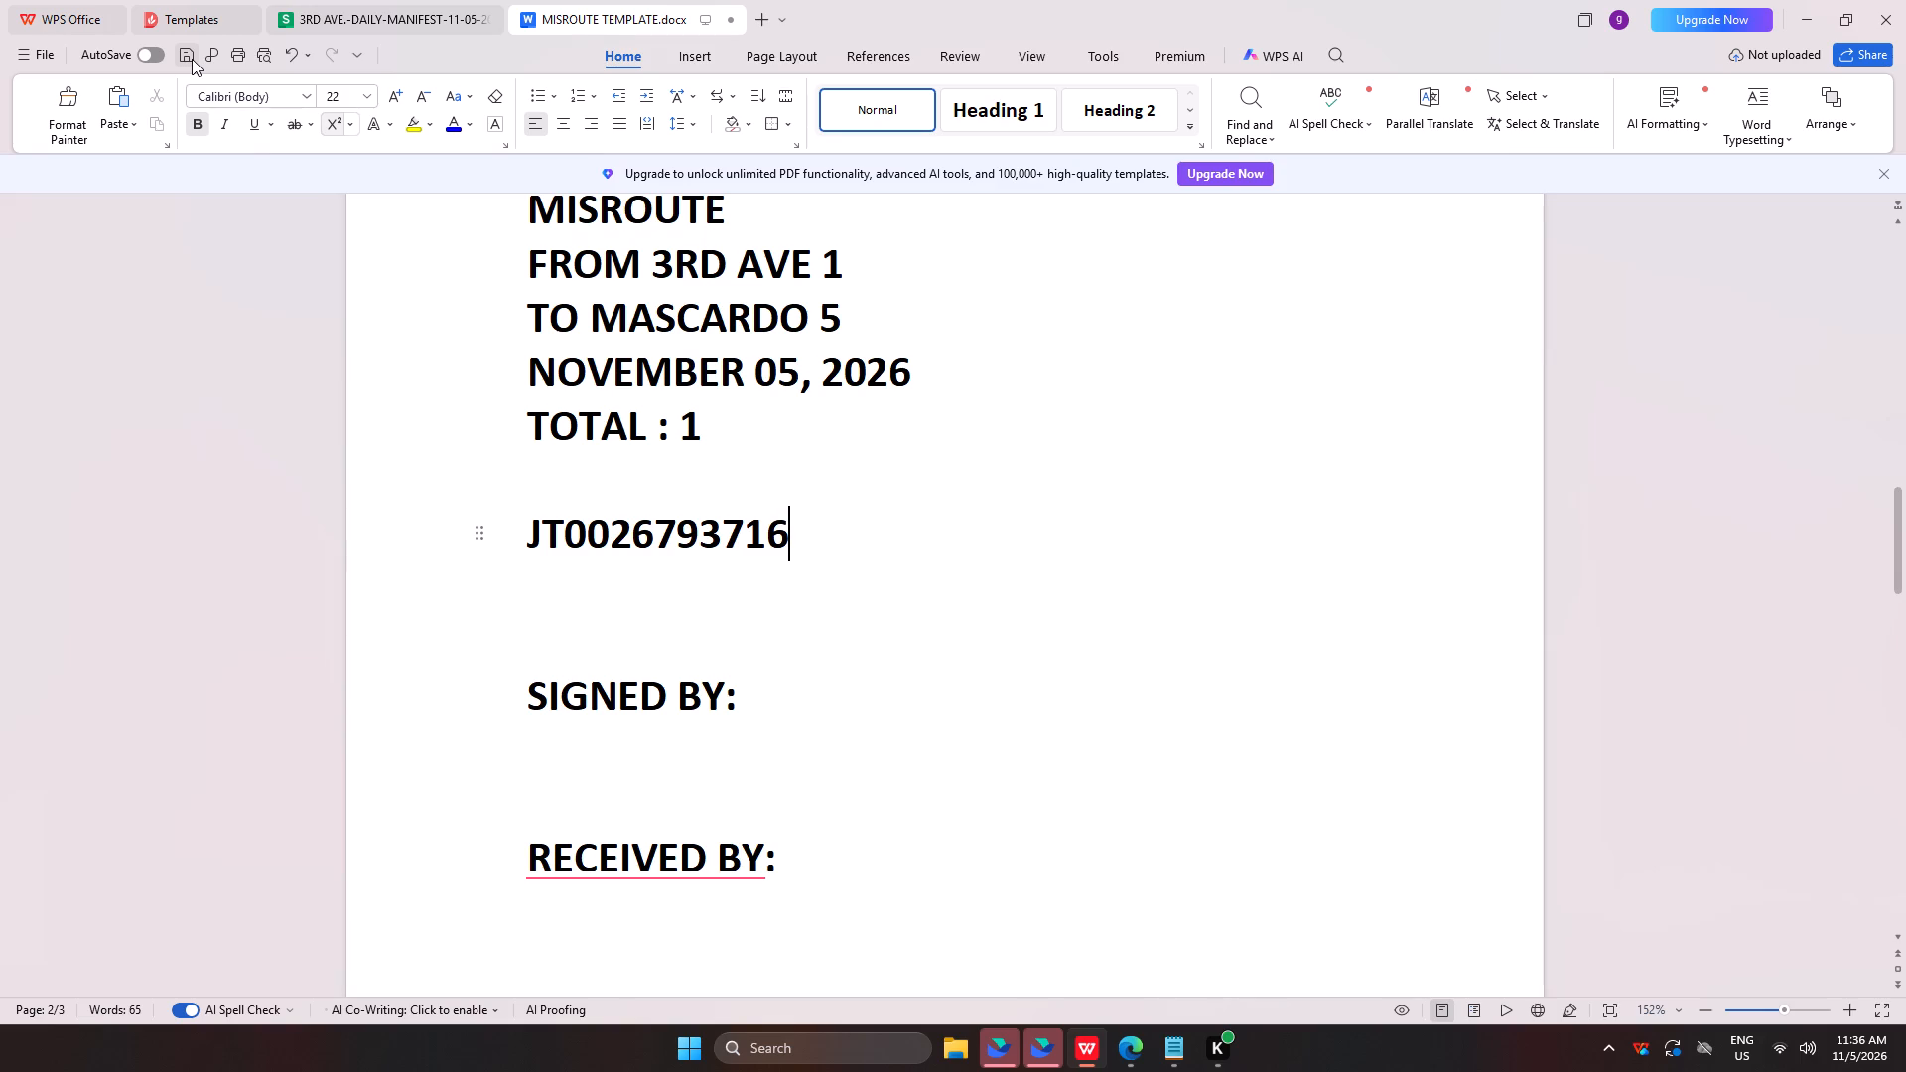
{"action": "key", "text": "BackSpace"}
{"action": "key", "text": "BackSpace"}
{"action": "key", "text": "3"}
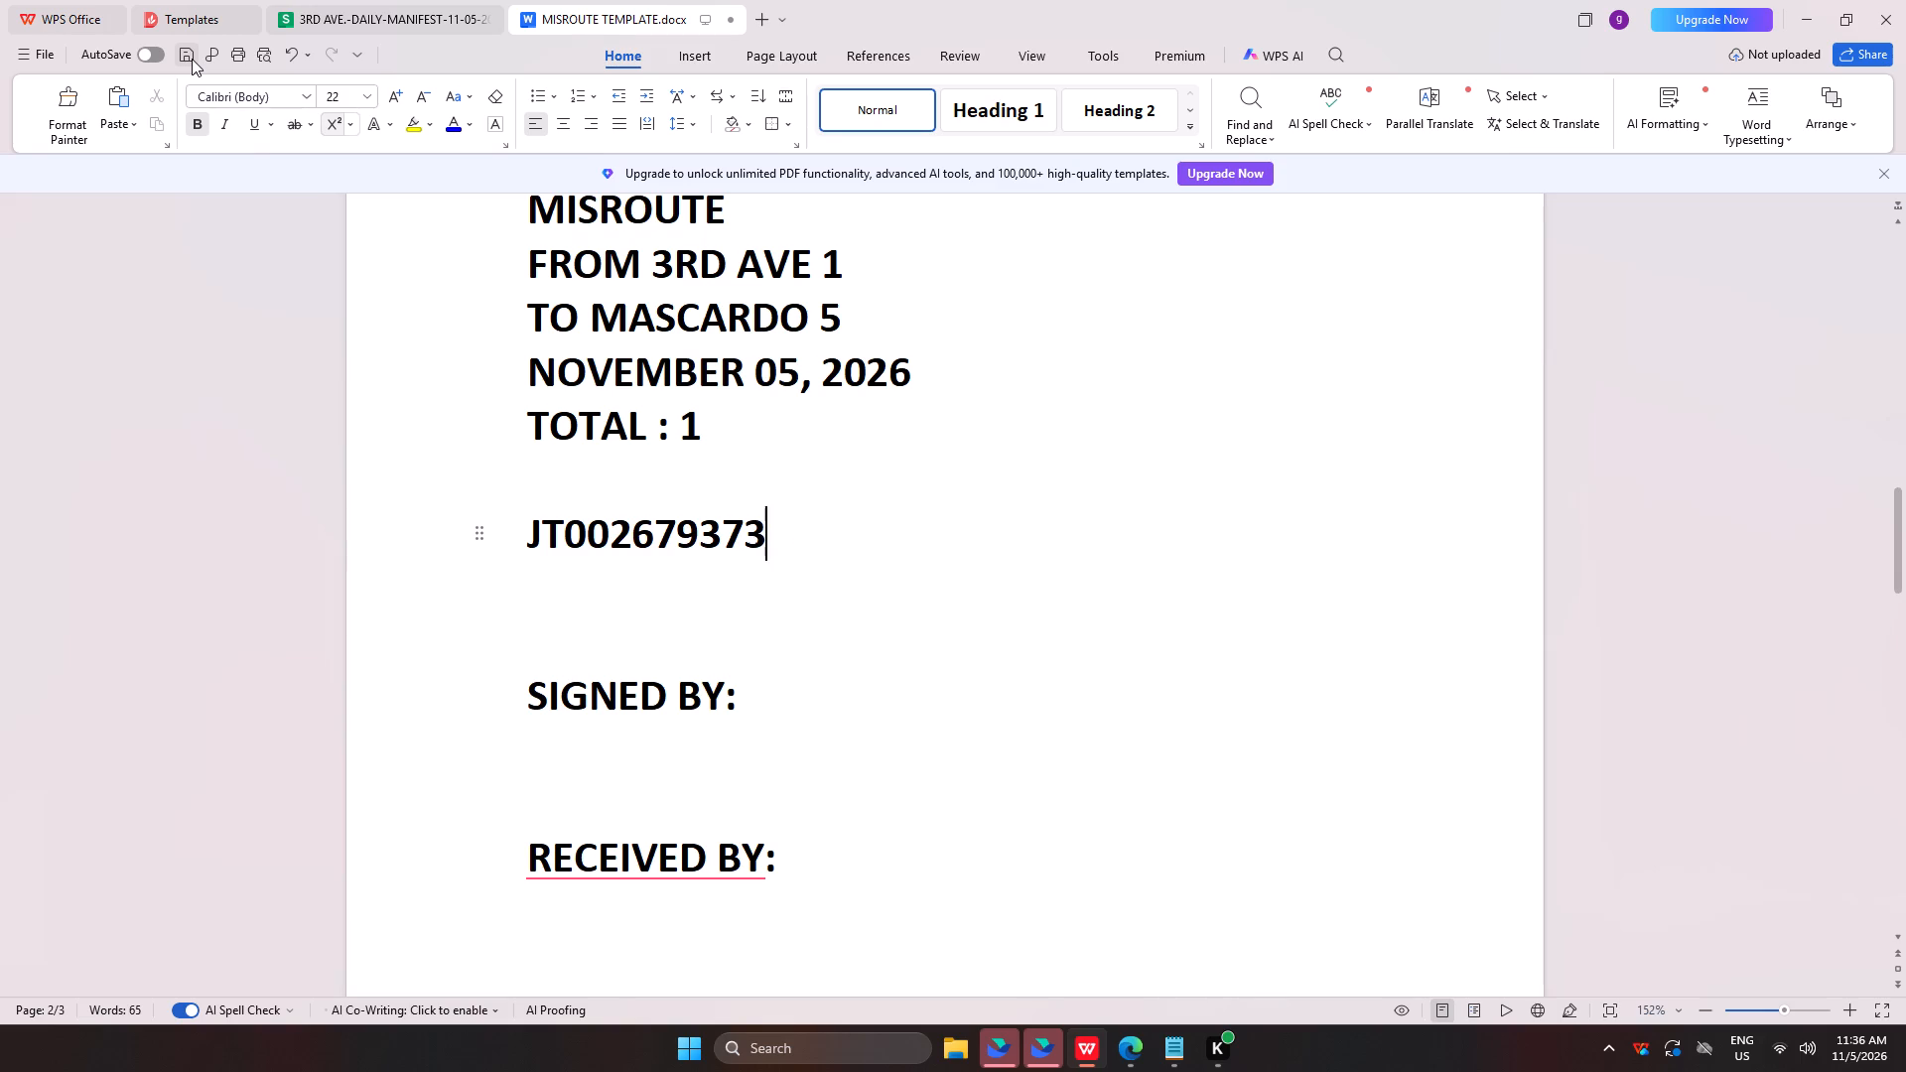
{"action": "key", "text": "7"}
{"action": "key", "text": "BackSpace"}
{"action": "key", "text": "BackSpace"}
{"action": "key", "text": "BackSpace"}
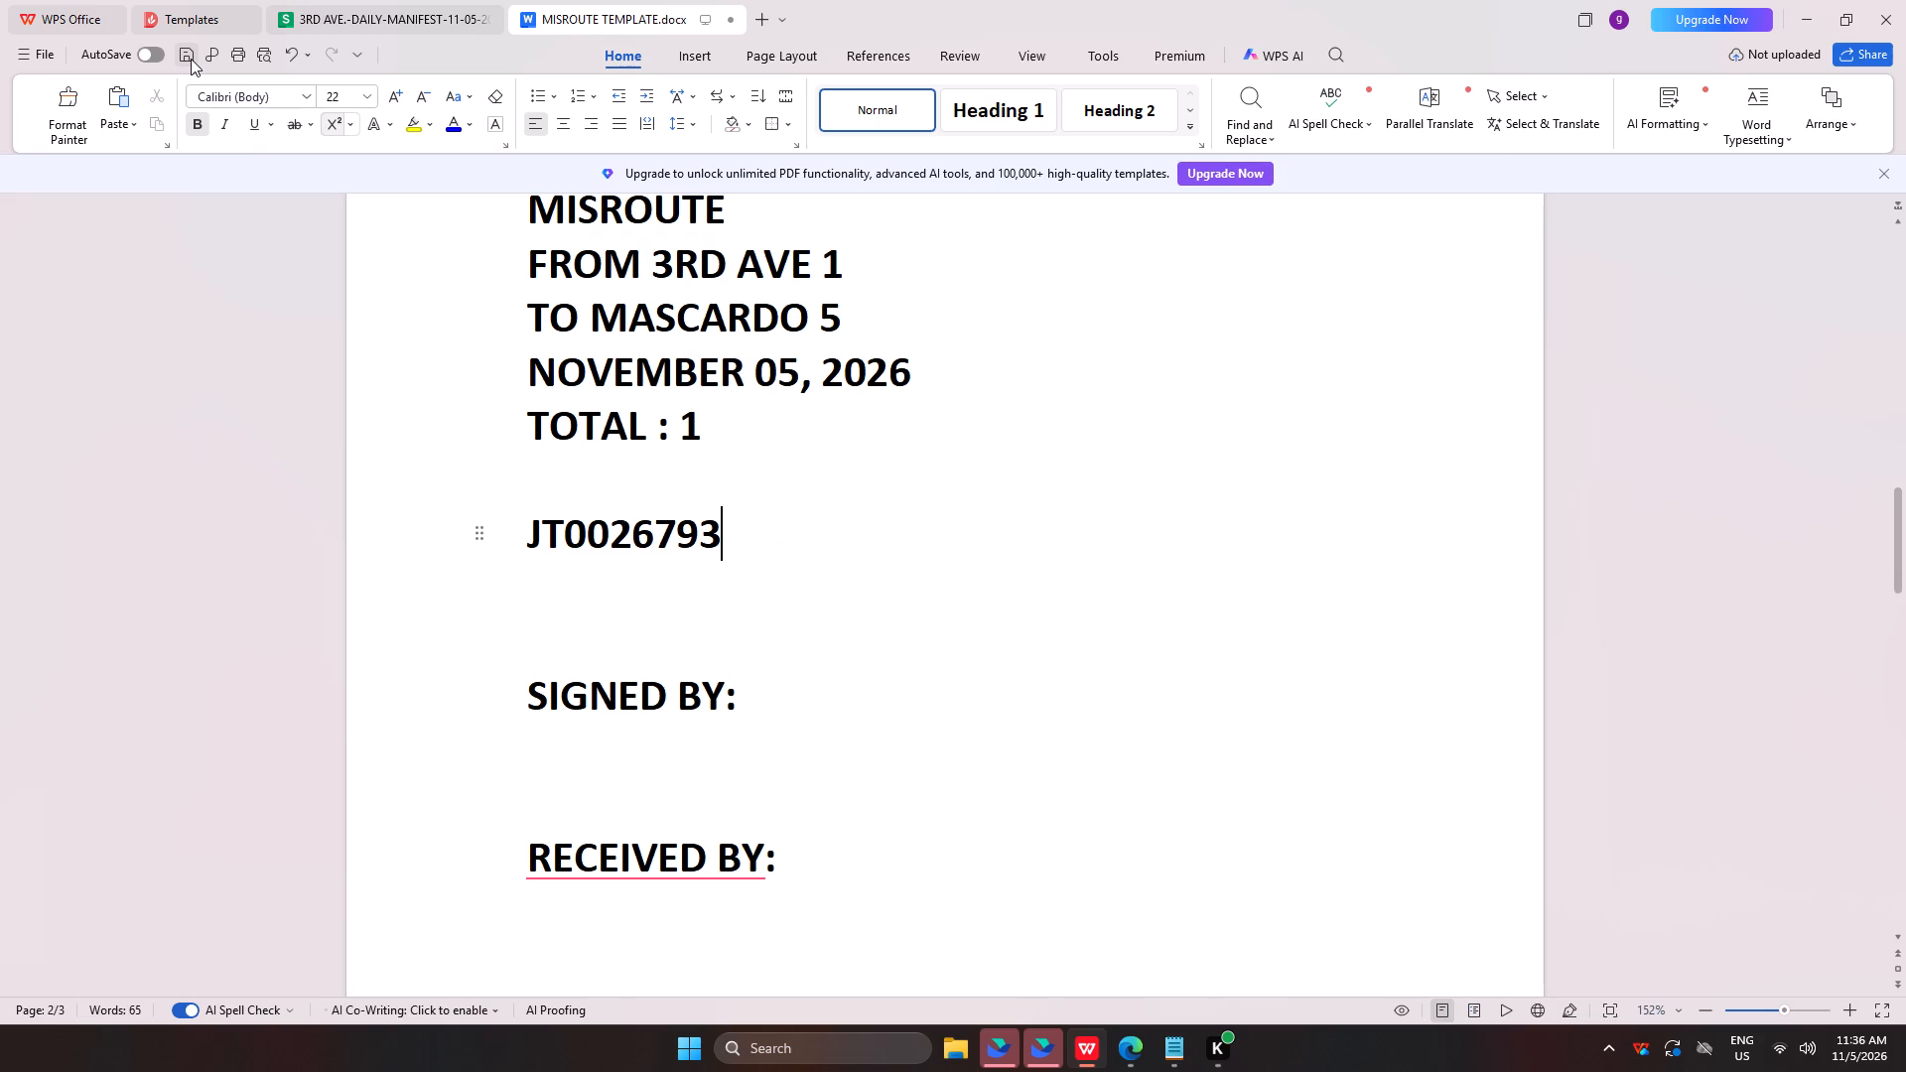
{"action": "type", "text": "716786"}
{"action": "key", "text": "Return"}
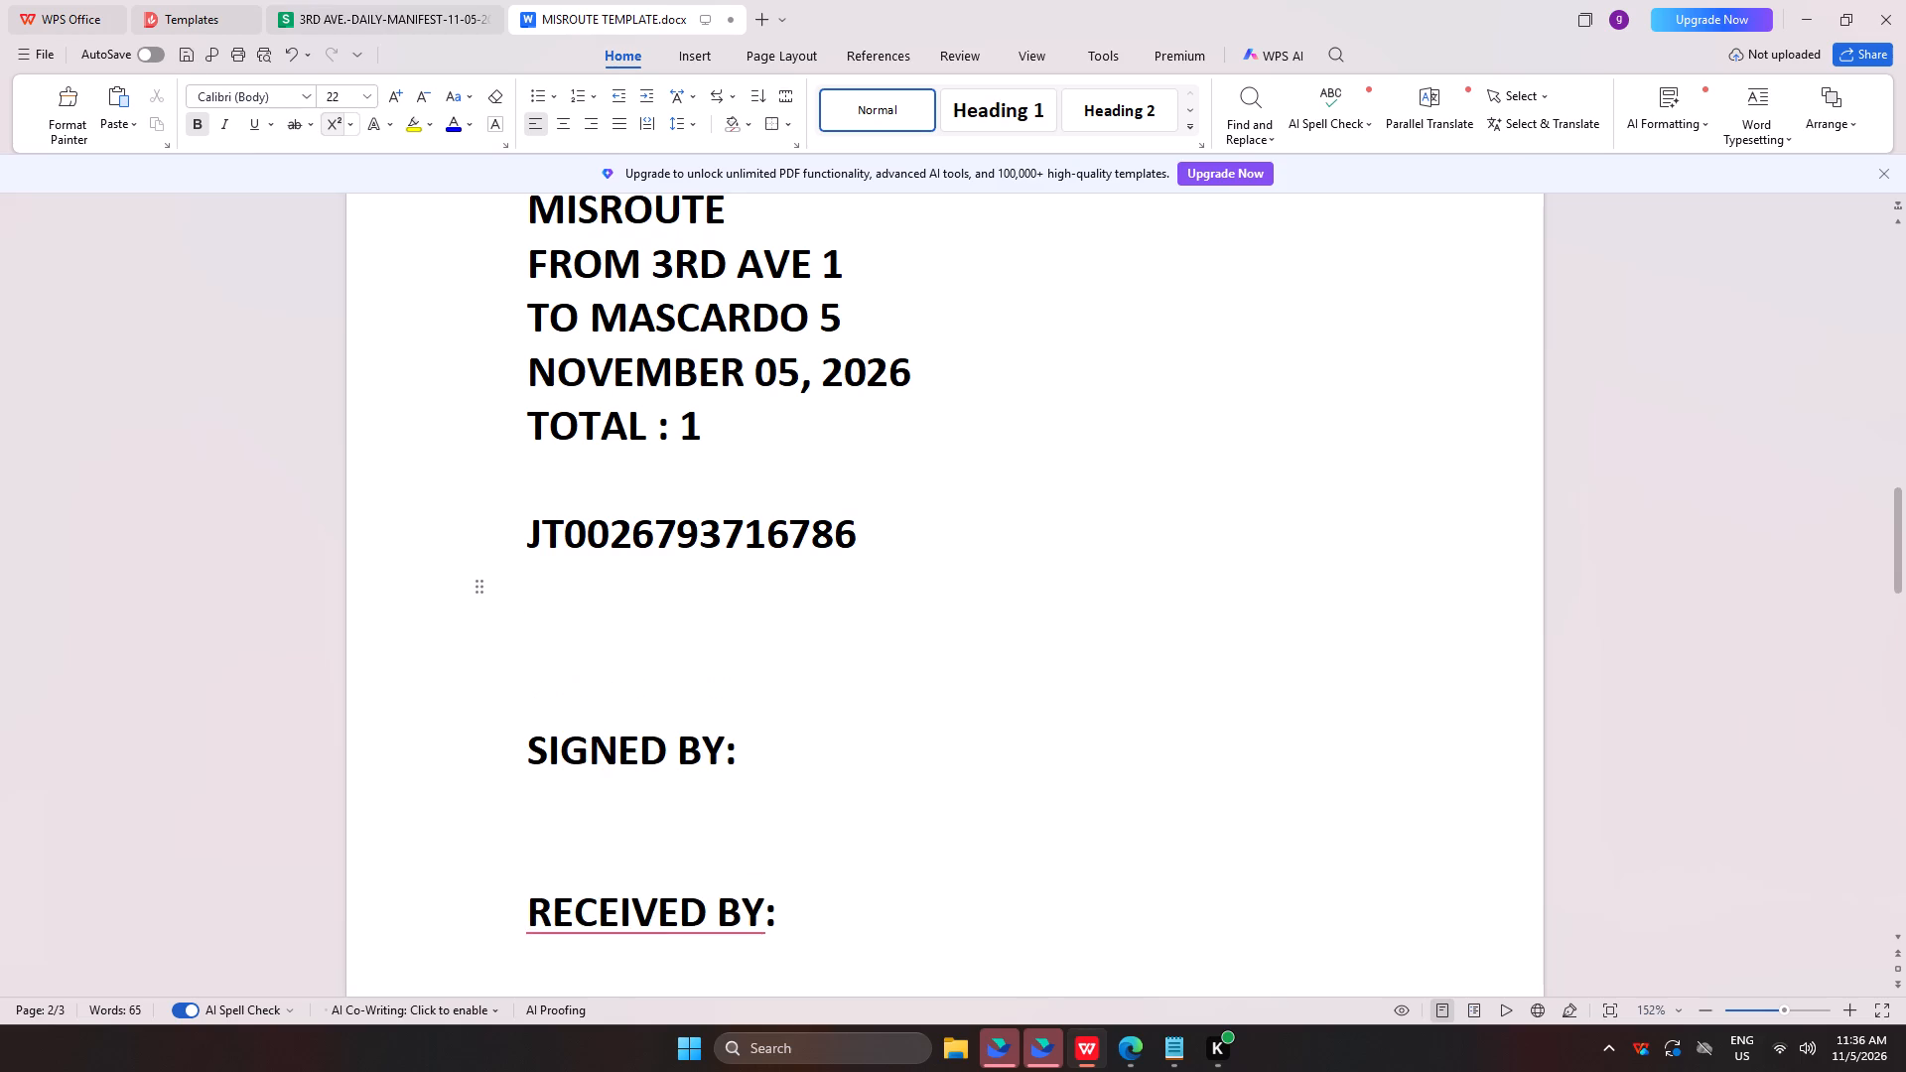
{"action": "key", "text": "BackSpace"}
Save a copy of the document to the Desktop as MISROUTE 05.docx and close it.
{"action": "scroll", "coordinate": [950, 726], "scroll_direction": "up", "scroll_amount": 15}
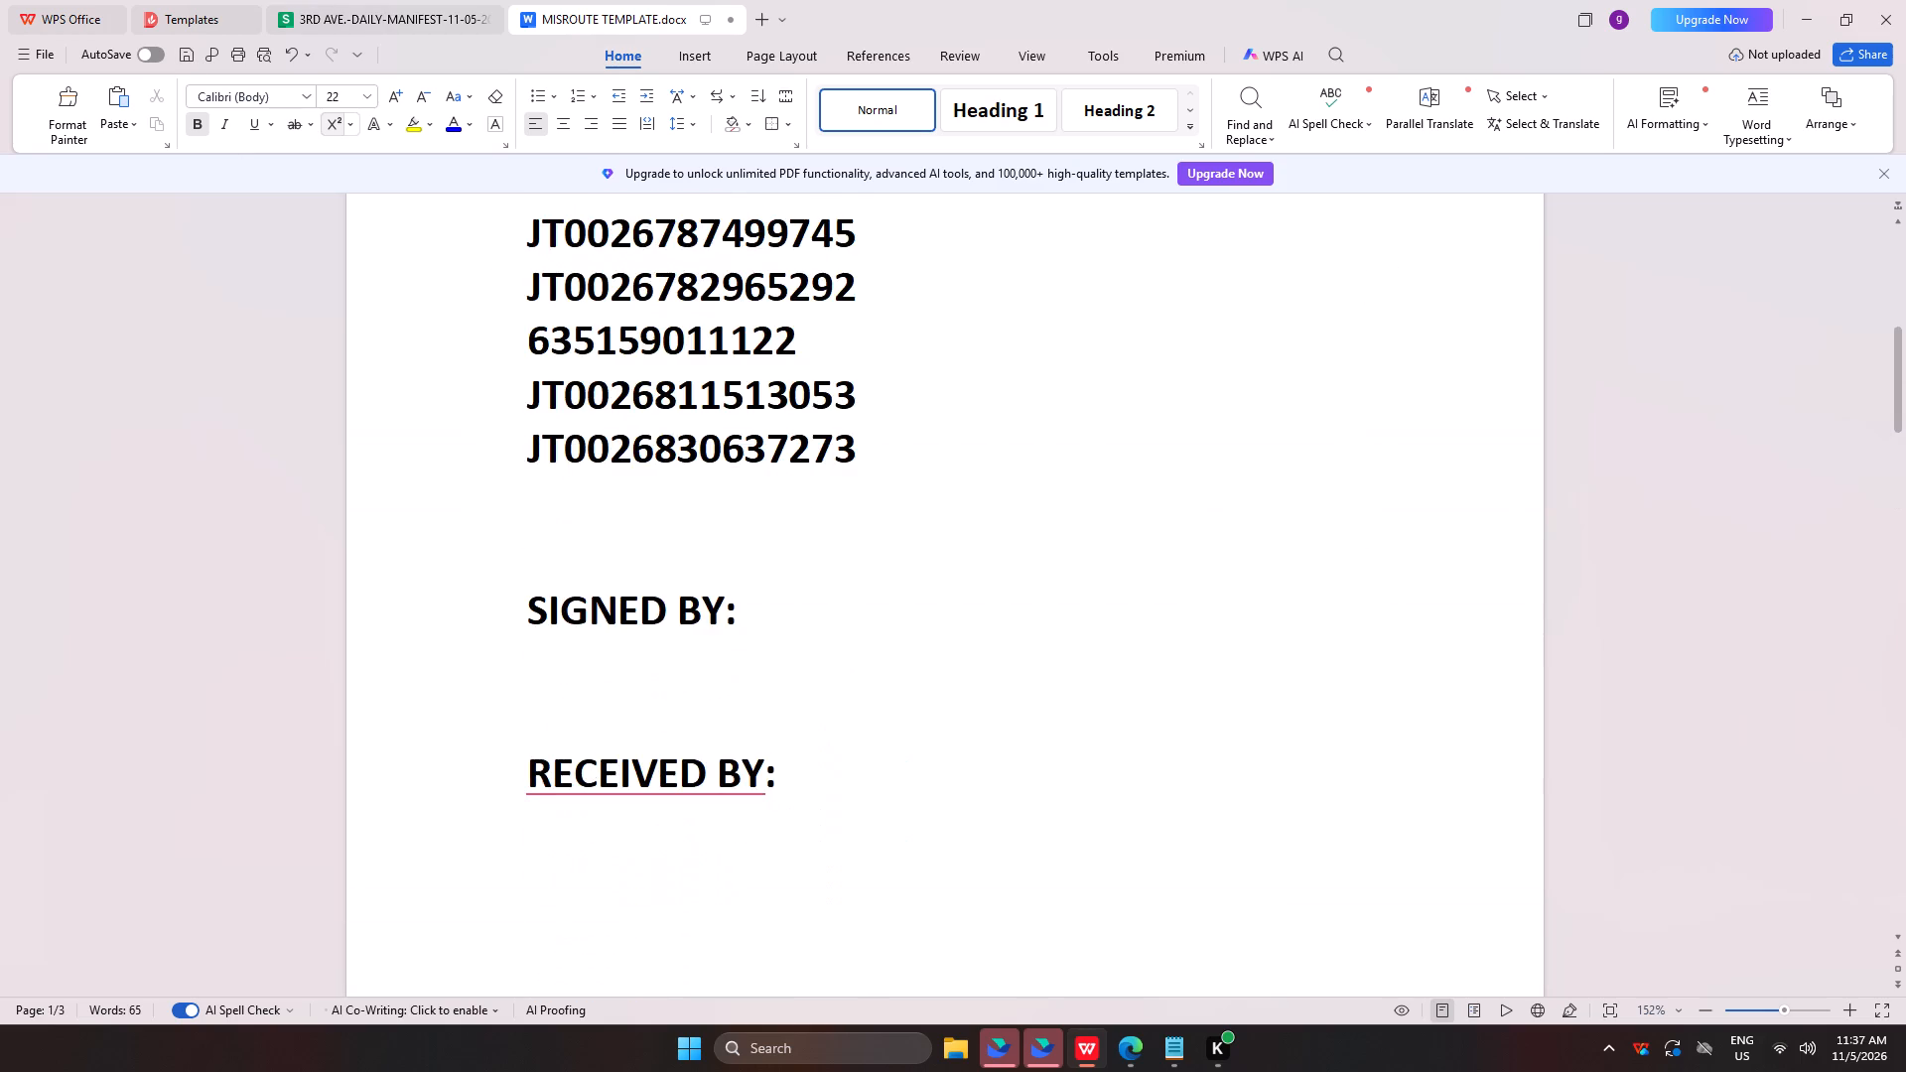
{"action": "scroll", "coordinate": [974, 694], "scroll_direction": "up", "scroll_amount": 7}
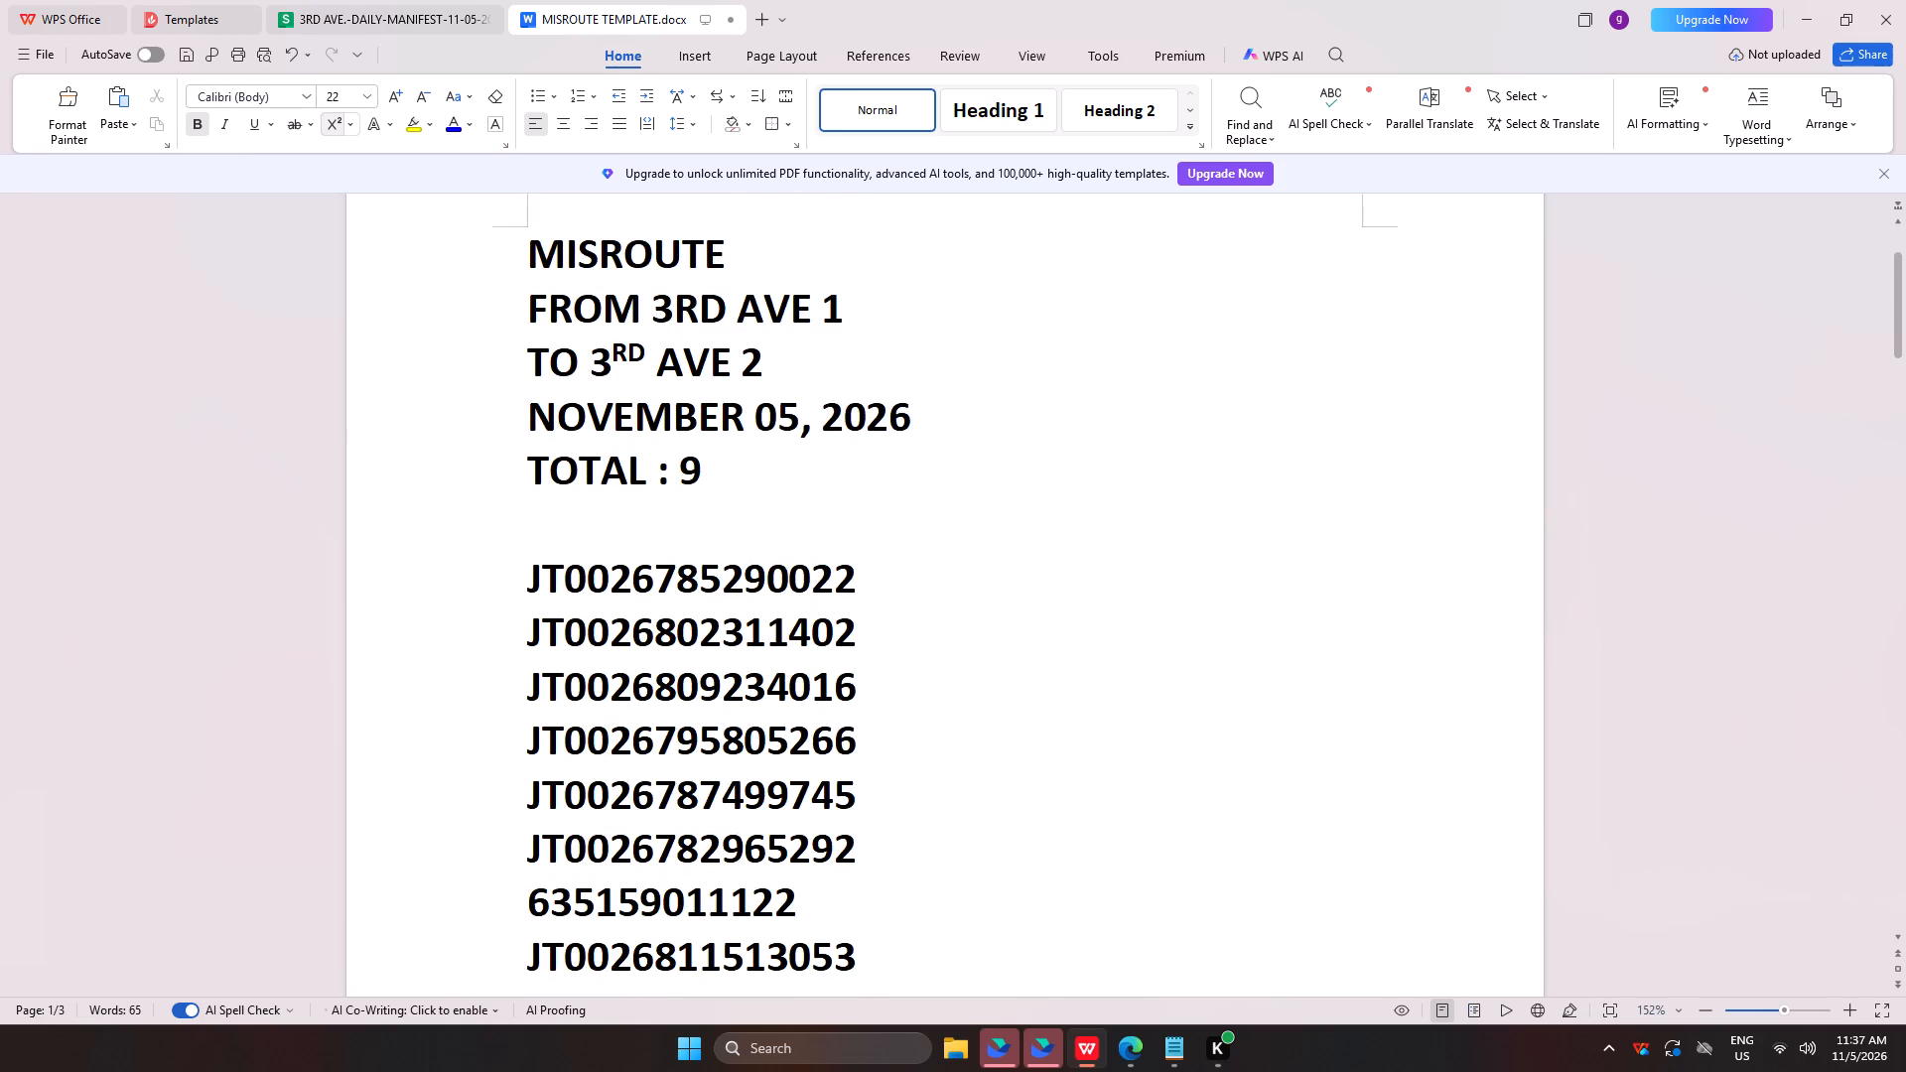
{"action": "left_click", "coordinate": [25, 67]}
{"action": "left_click", "coordinate": [44, 50]}
{"action": "left_click", "coordinate": [83, 249]}
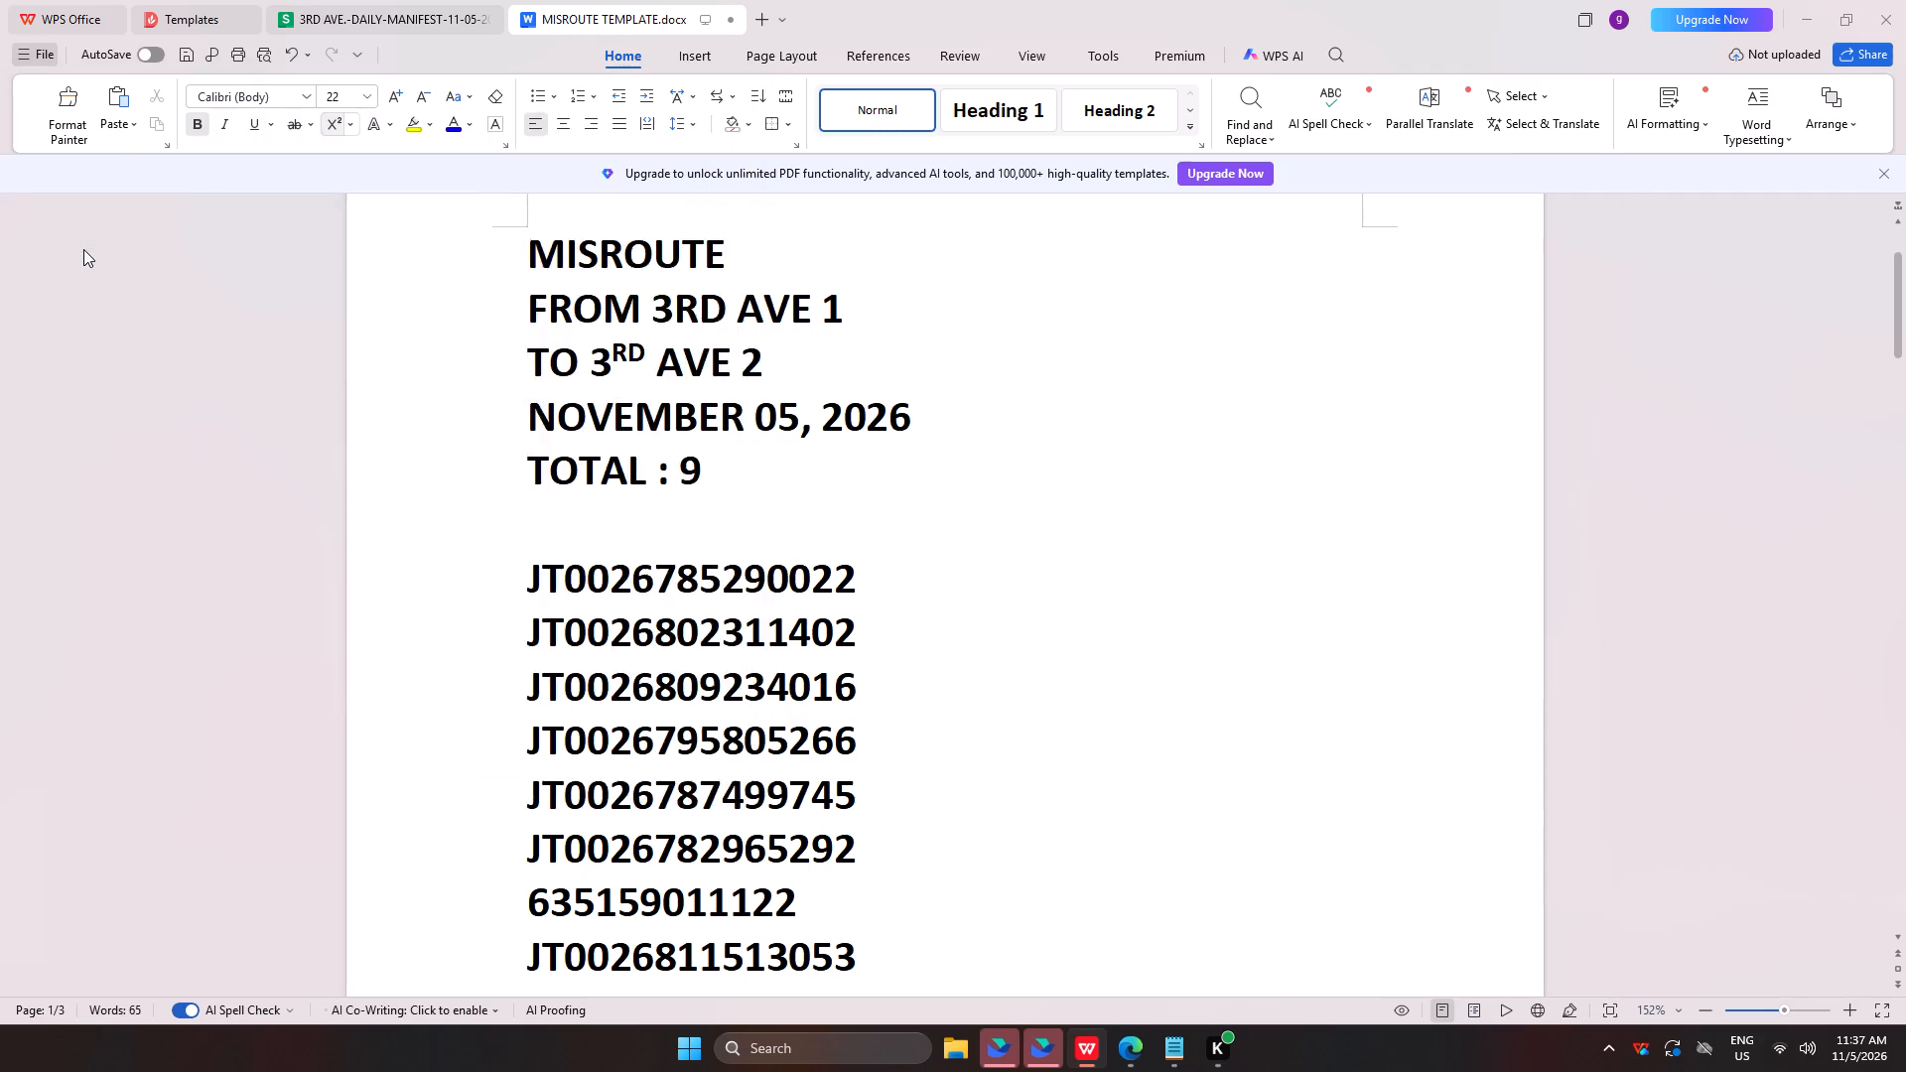
{"action": "left_click", "coordinate": [359, 526]}
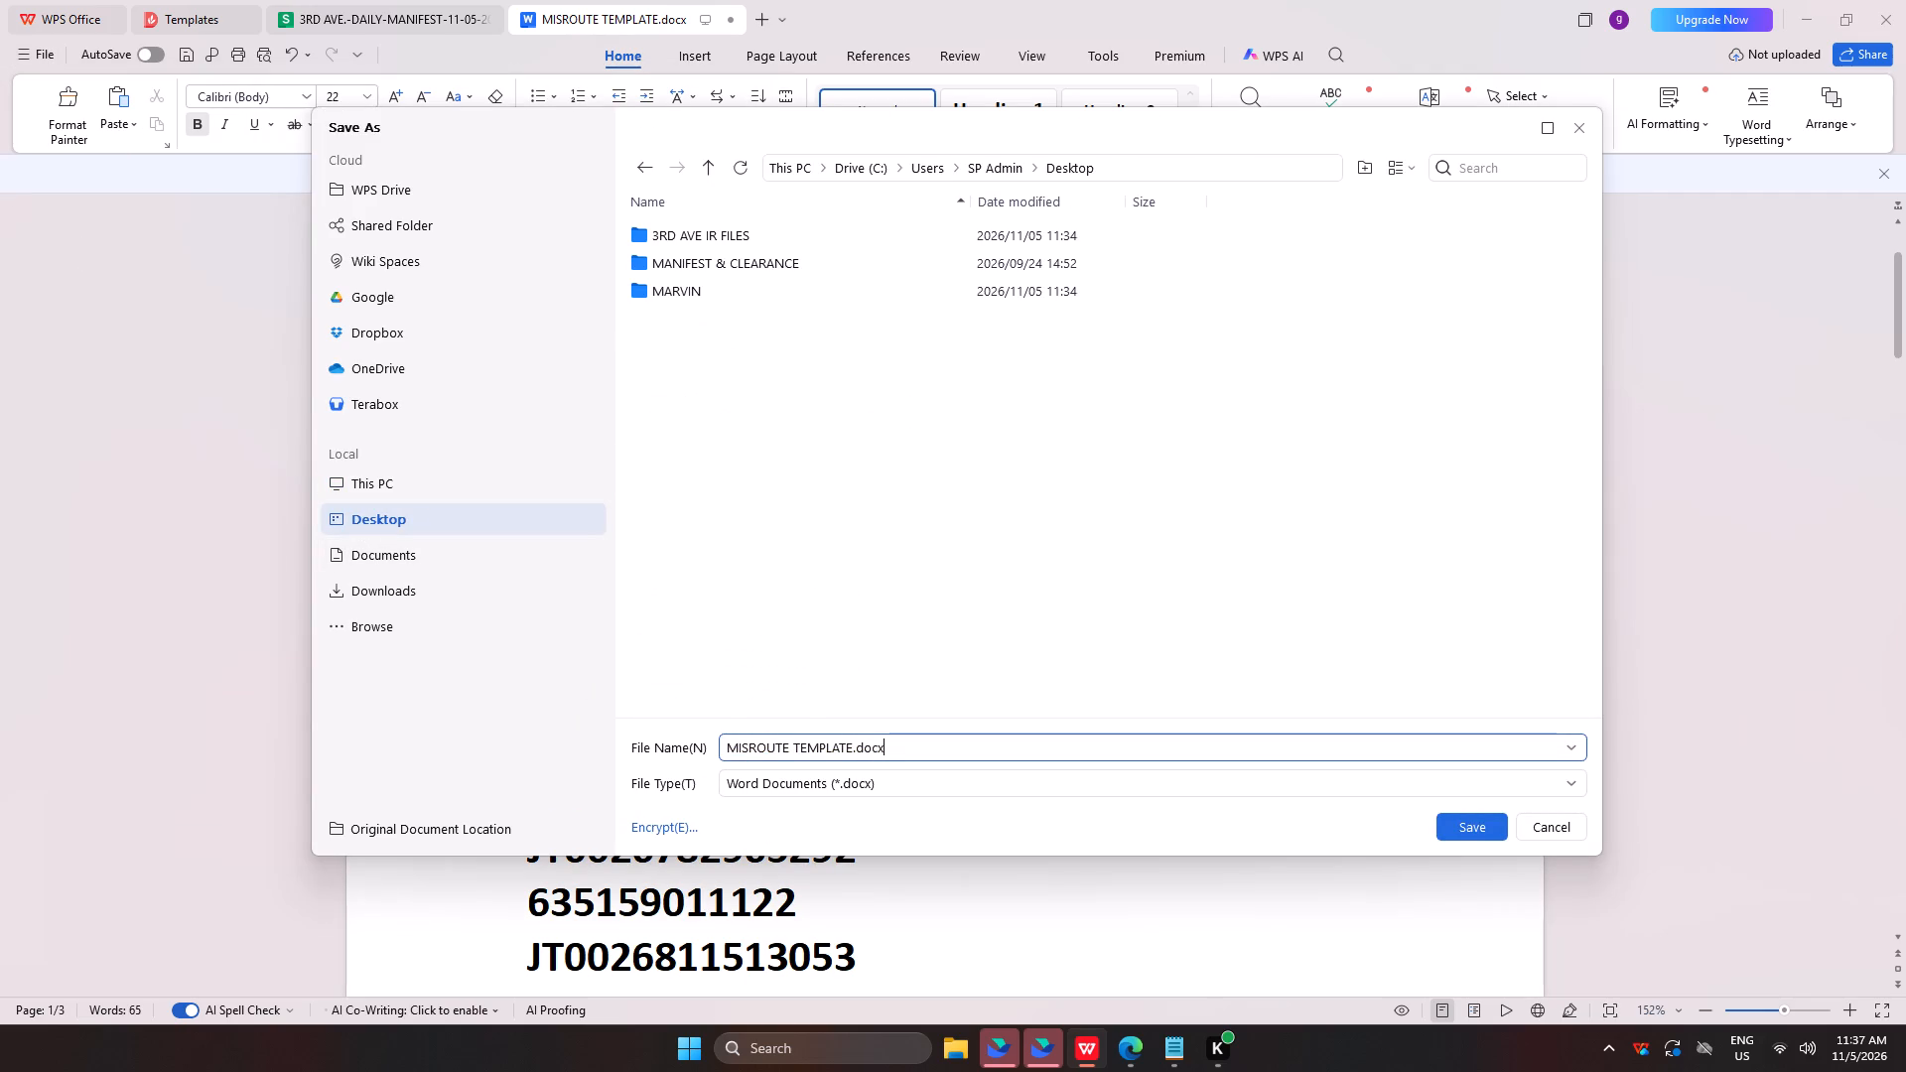
{"action": "left_click_drag", "start_coordinate": [850, 745], "coordinate": [794, 754]}
{"action": "type", "text": "05"}
{"action": "key", "text": "Return"}
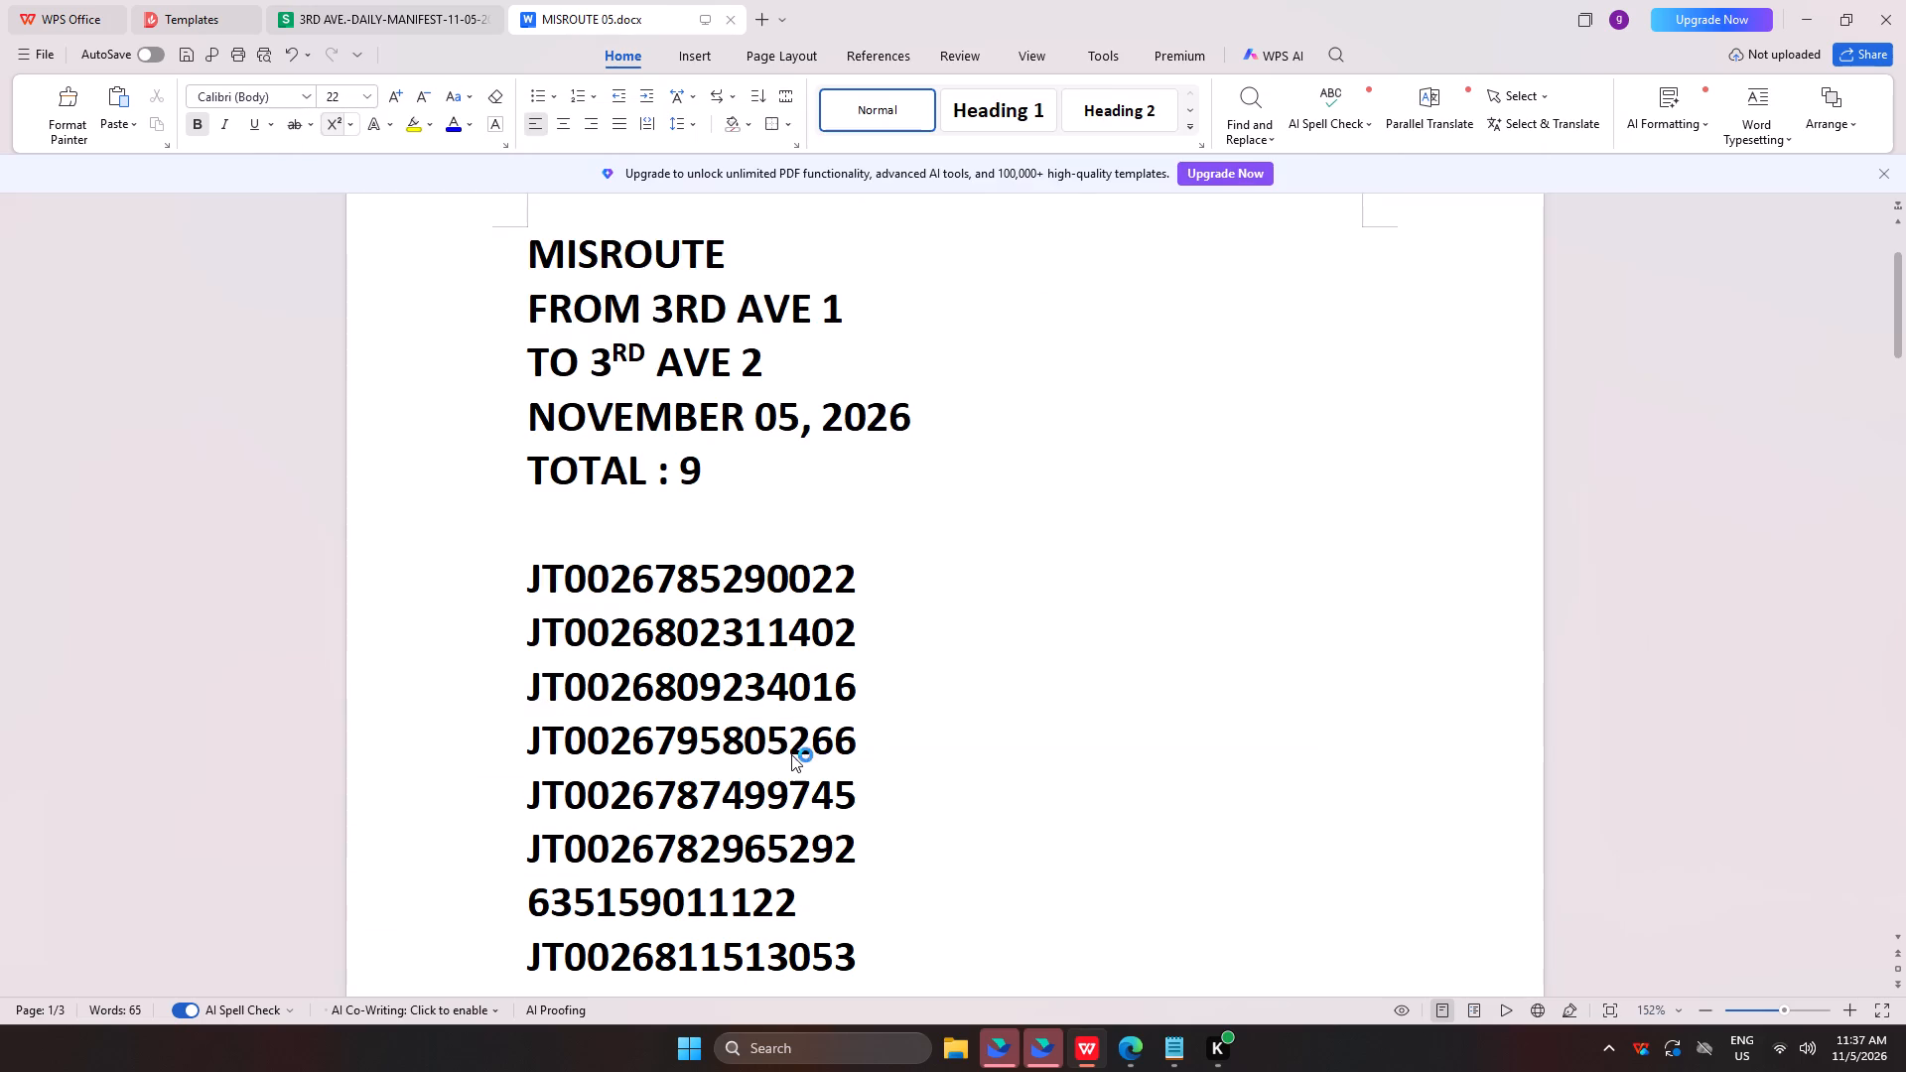
{"action": "left_click", "coordinate": [726, 22]}
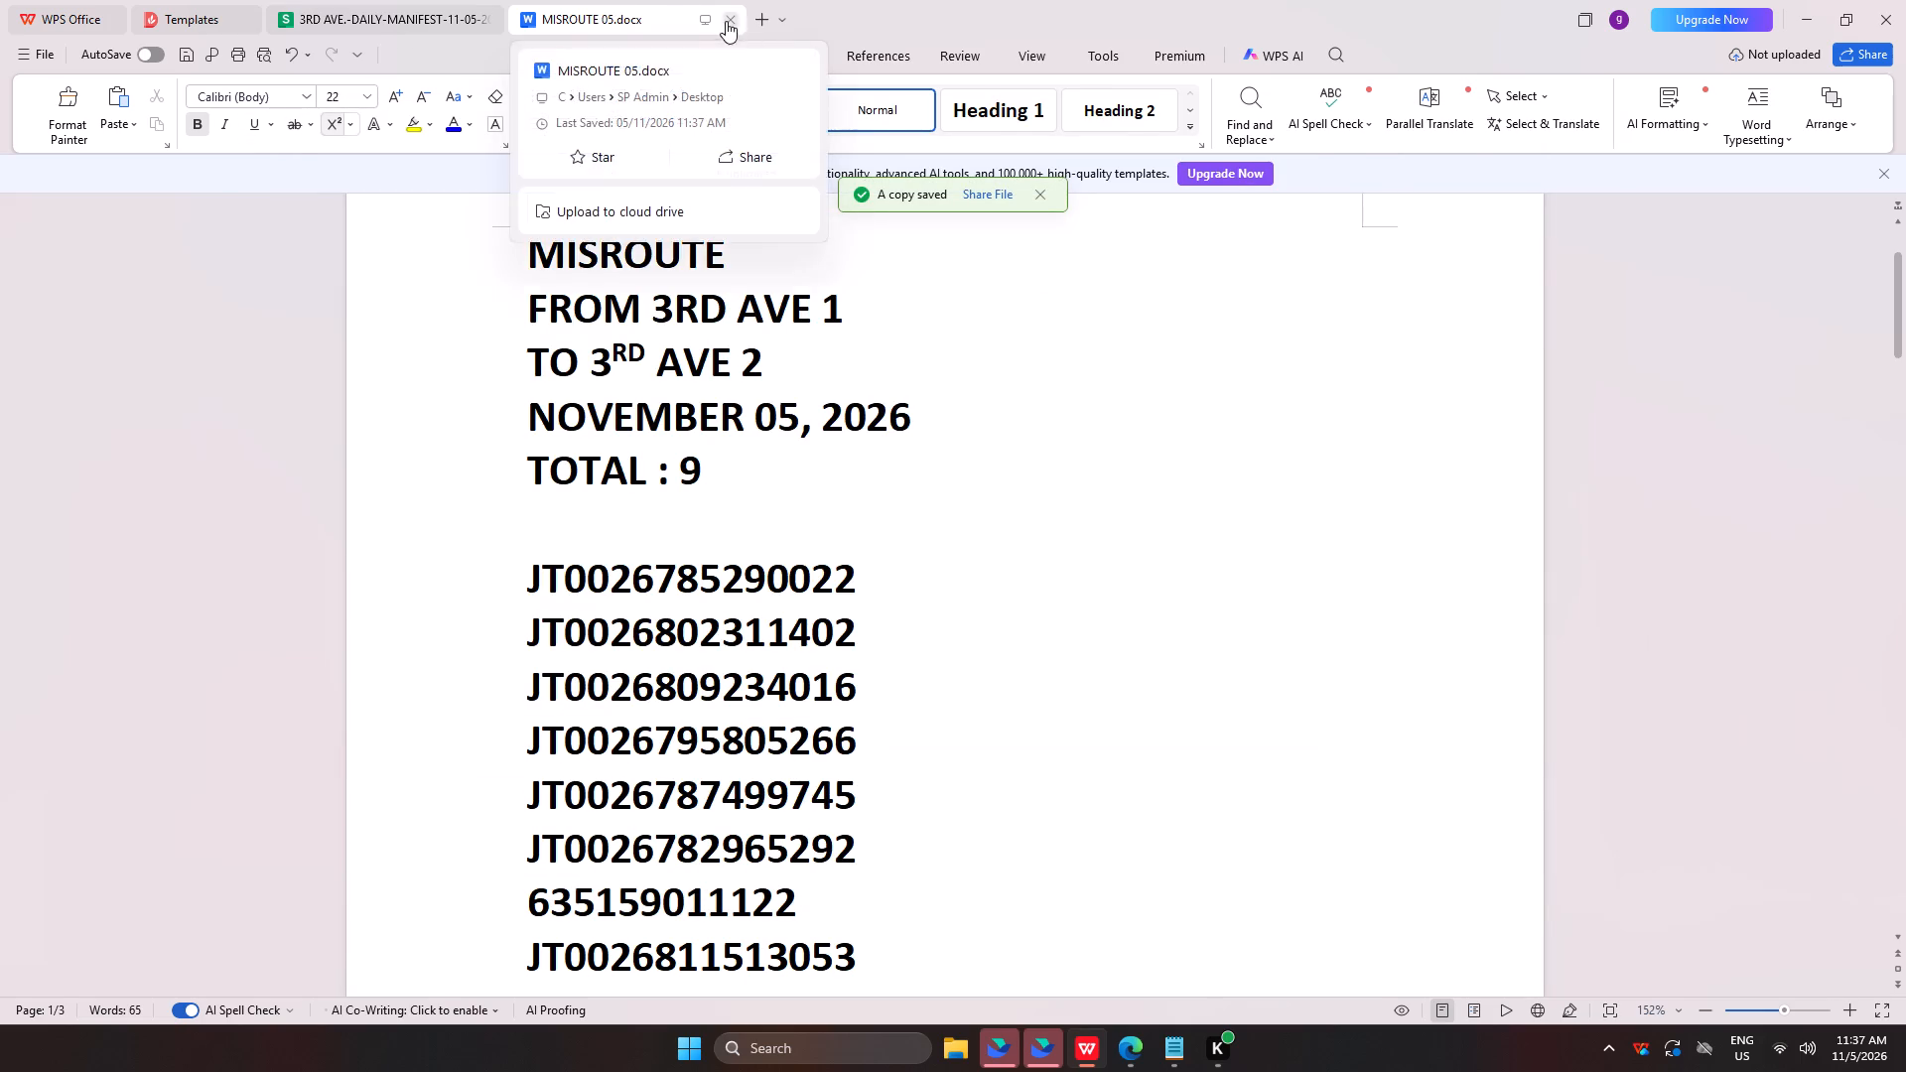
Move the MISROUTE 05 file to the empty lower middle area of the desktop.
{"action": "left_click", "coordinate": [1905, 1071]}
{"action": "left_click_drag", "start_coordinate": [40, 533], "coordinate": [651, 780]}
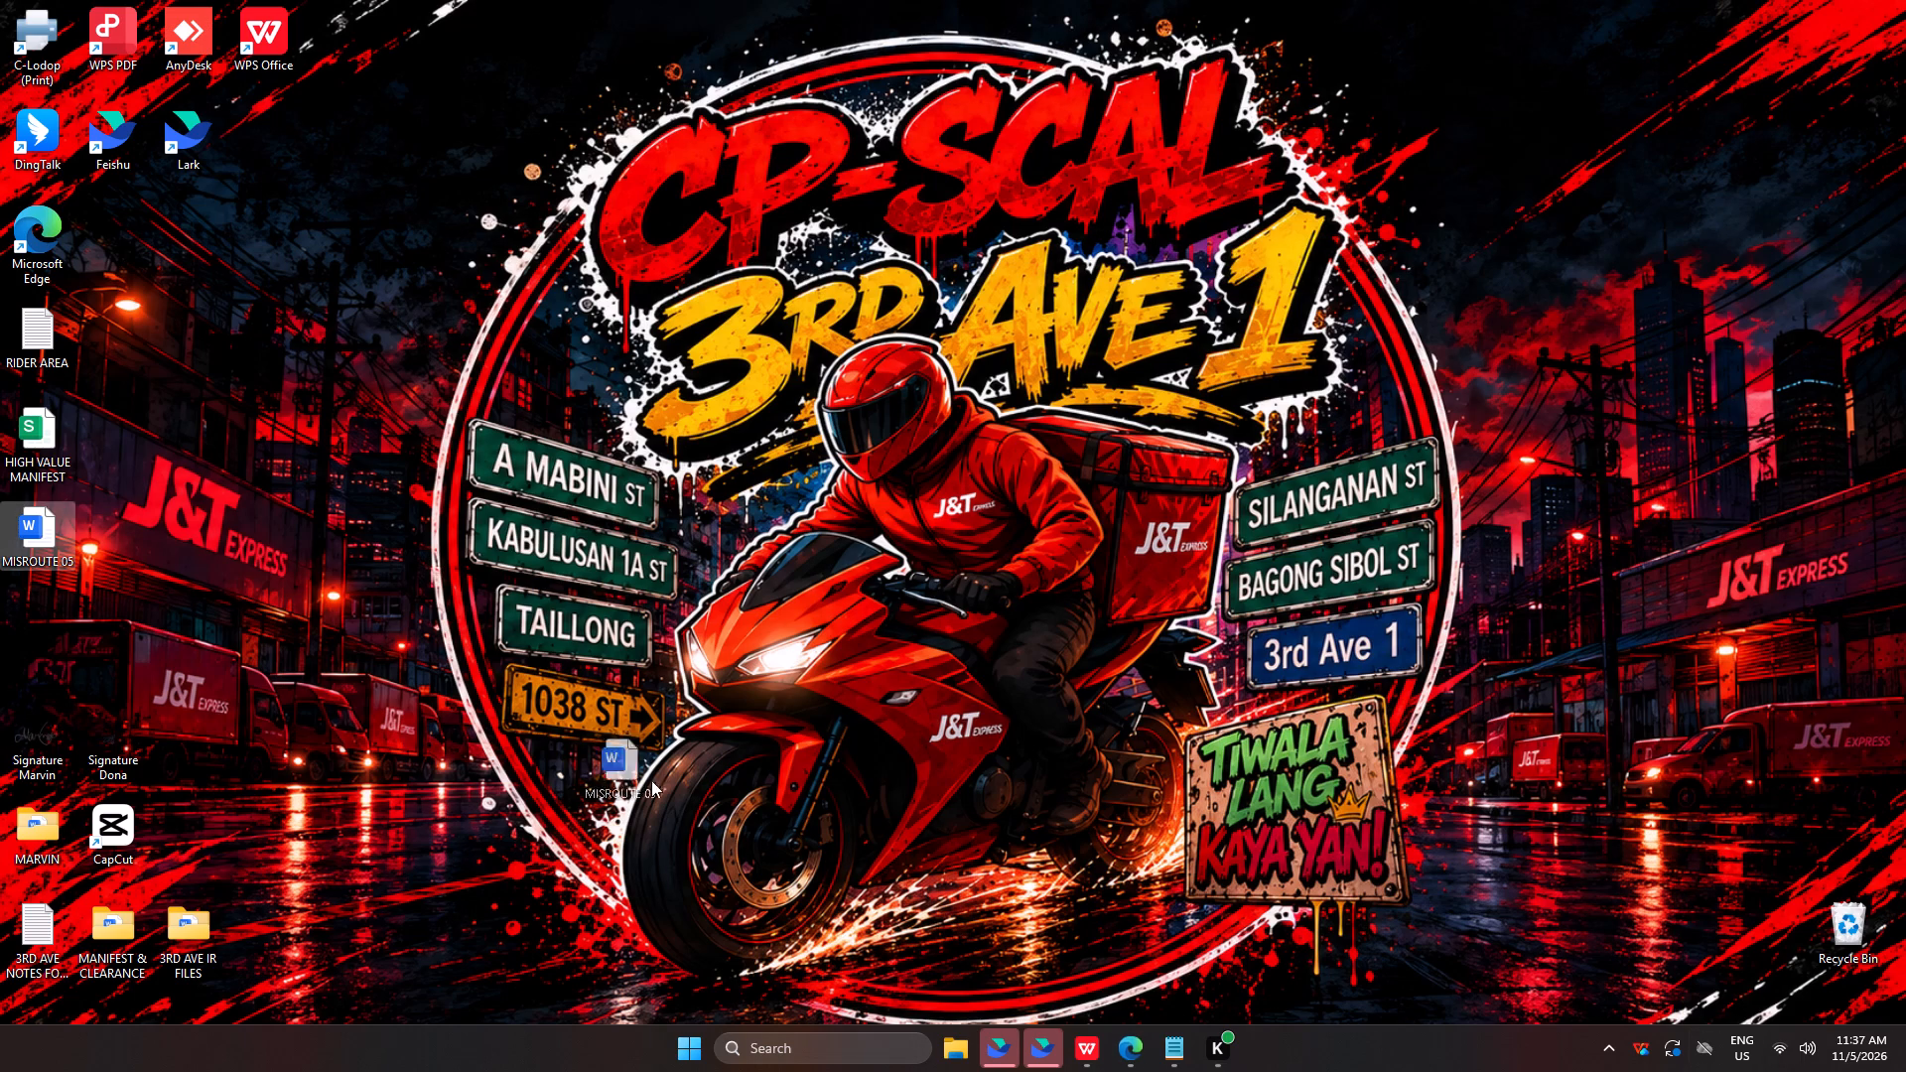
{"action": "left_click_drag", "start_coordinate": [651, 780], "coordinate": [955, 887]}
Dismiss the bulkhead uploading notifications in Feishu and Lark, and expand Lark's pinned chats.
{"action": "left_click", "coordinate": [1051, 1045]}
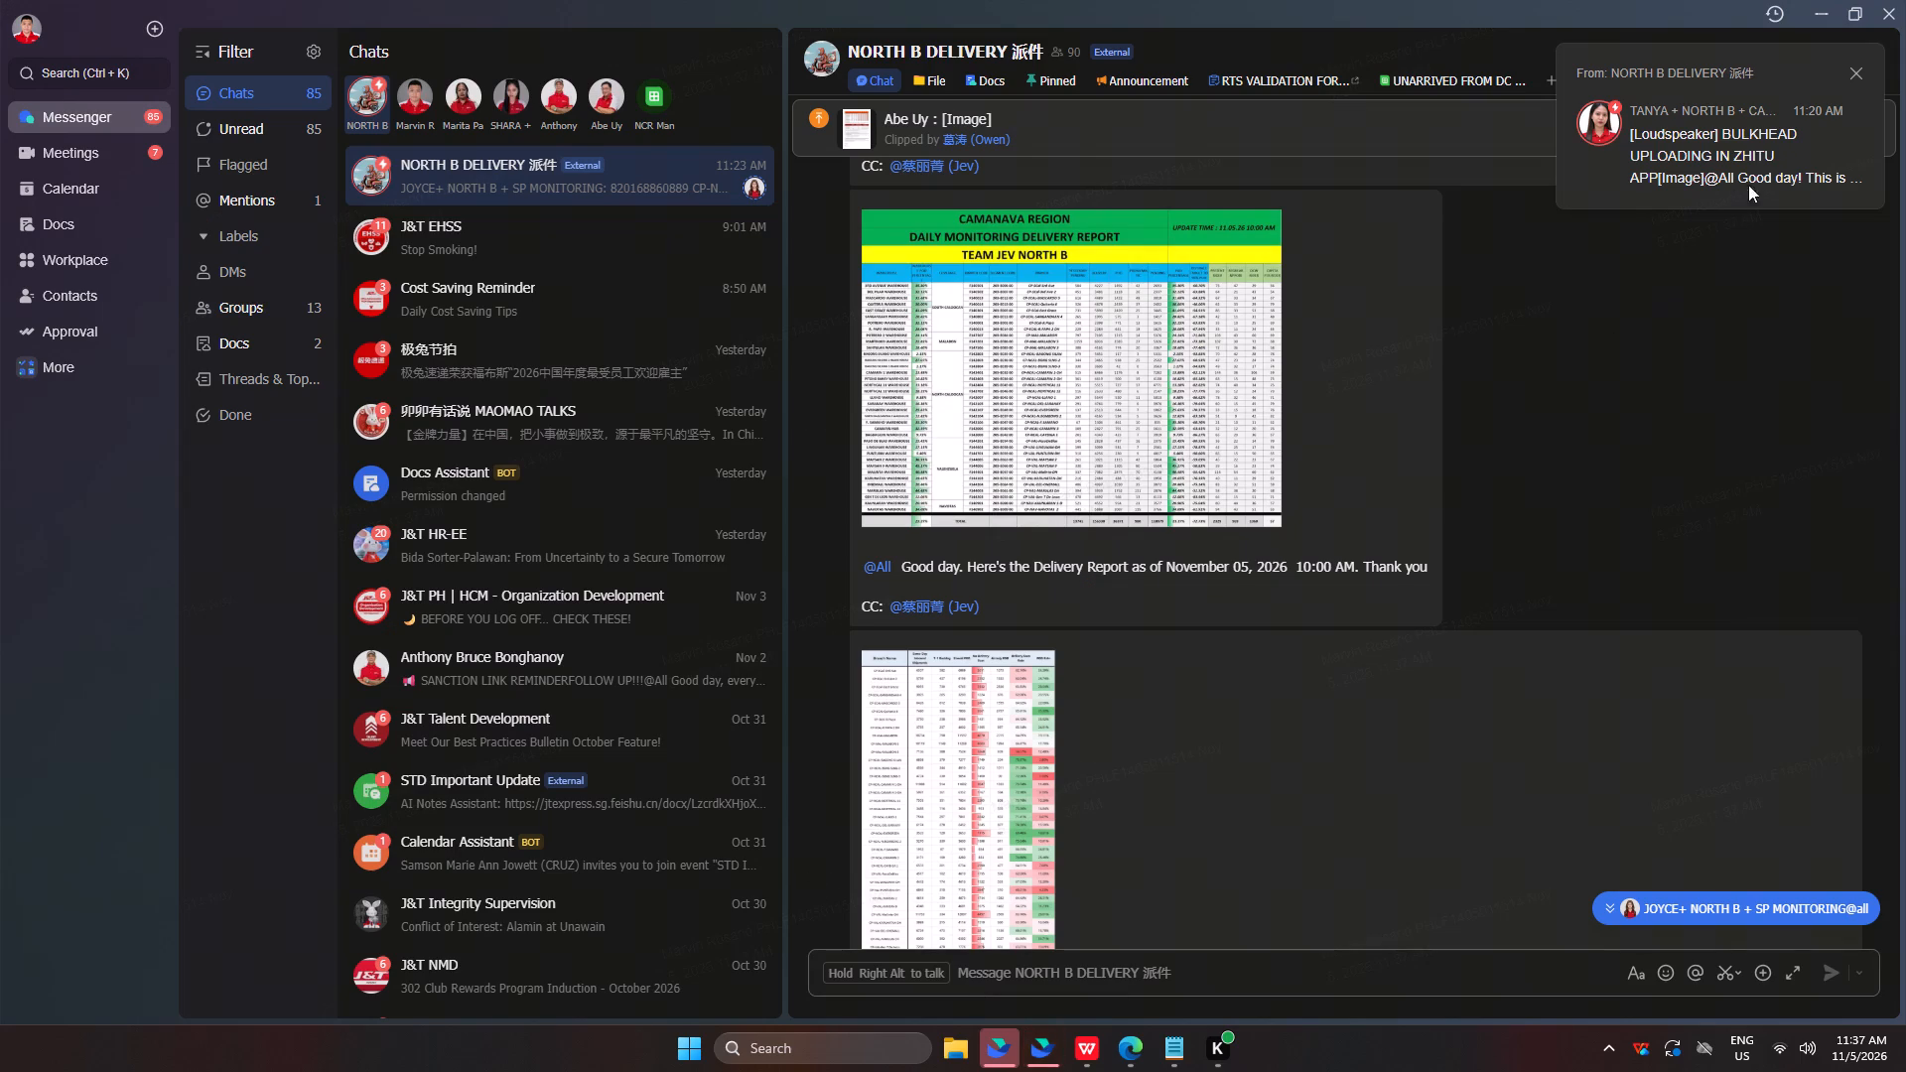
{"action": "left_click", "coordinate": [1850, 68]}
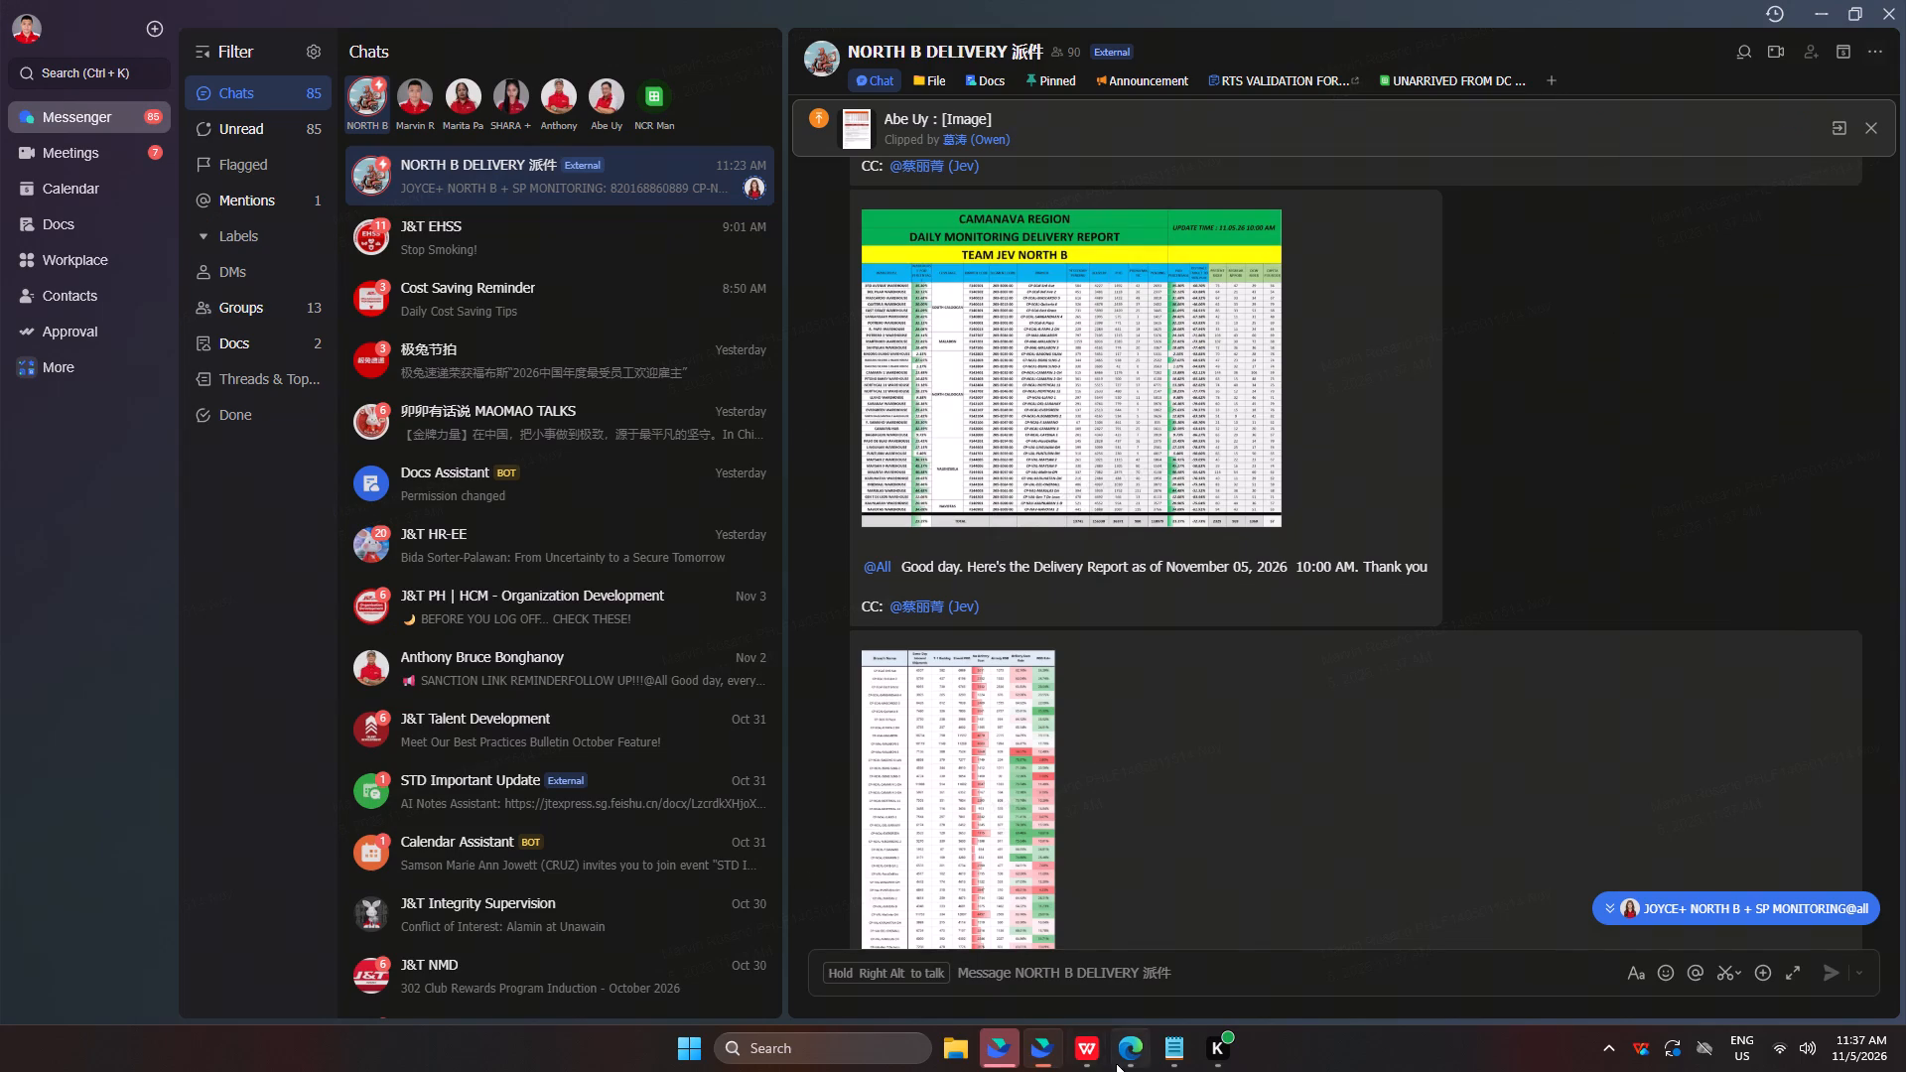
{"action": "left_click", "coordinate": [998, 1059]}
{"action": "scroll", "coordinate": [890, 717], "scroll_direction": "down", "scroll_amount": 5}
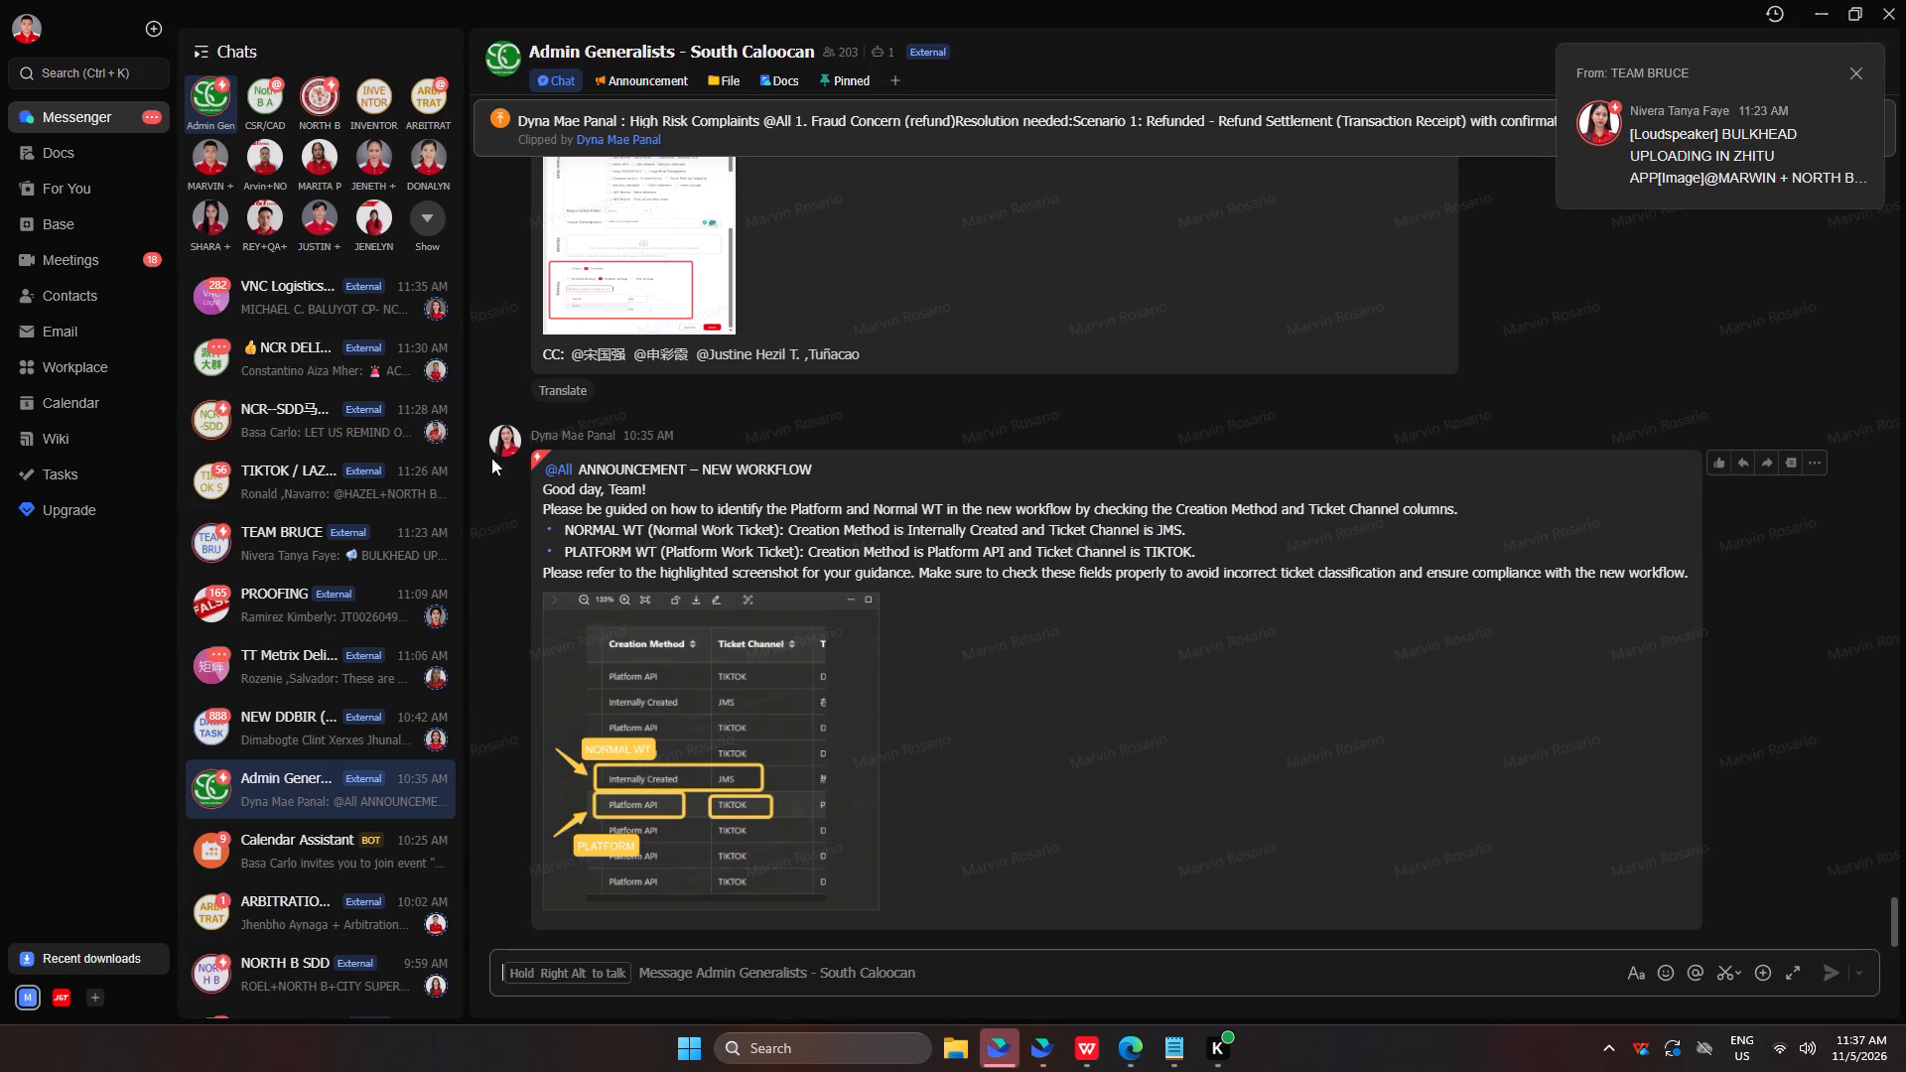
{"action": "left_click", "coordinate": [435, 211]}
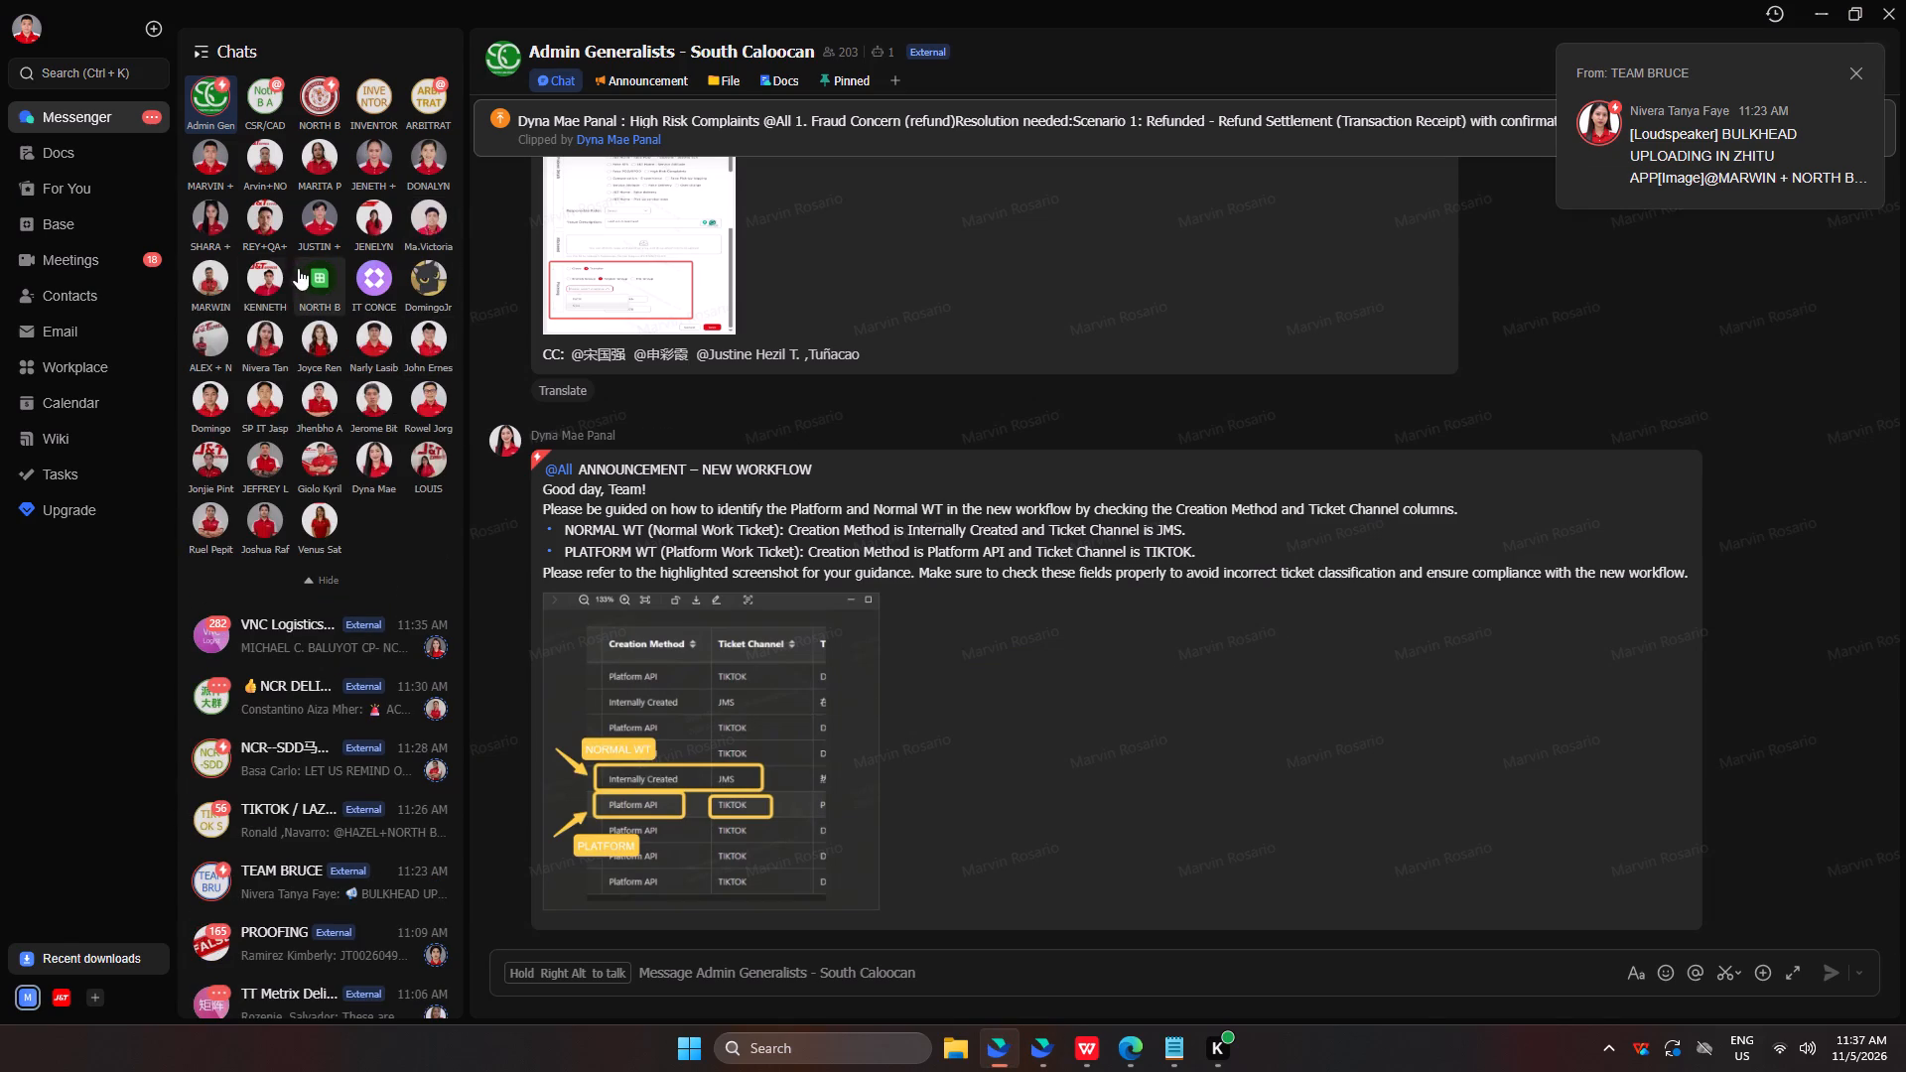
{"action": "scroll", "coordinate": [268, 444], "scroll_direction": "down", "scroll_amount": 6}
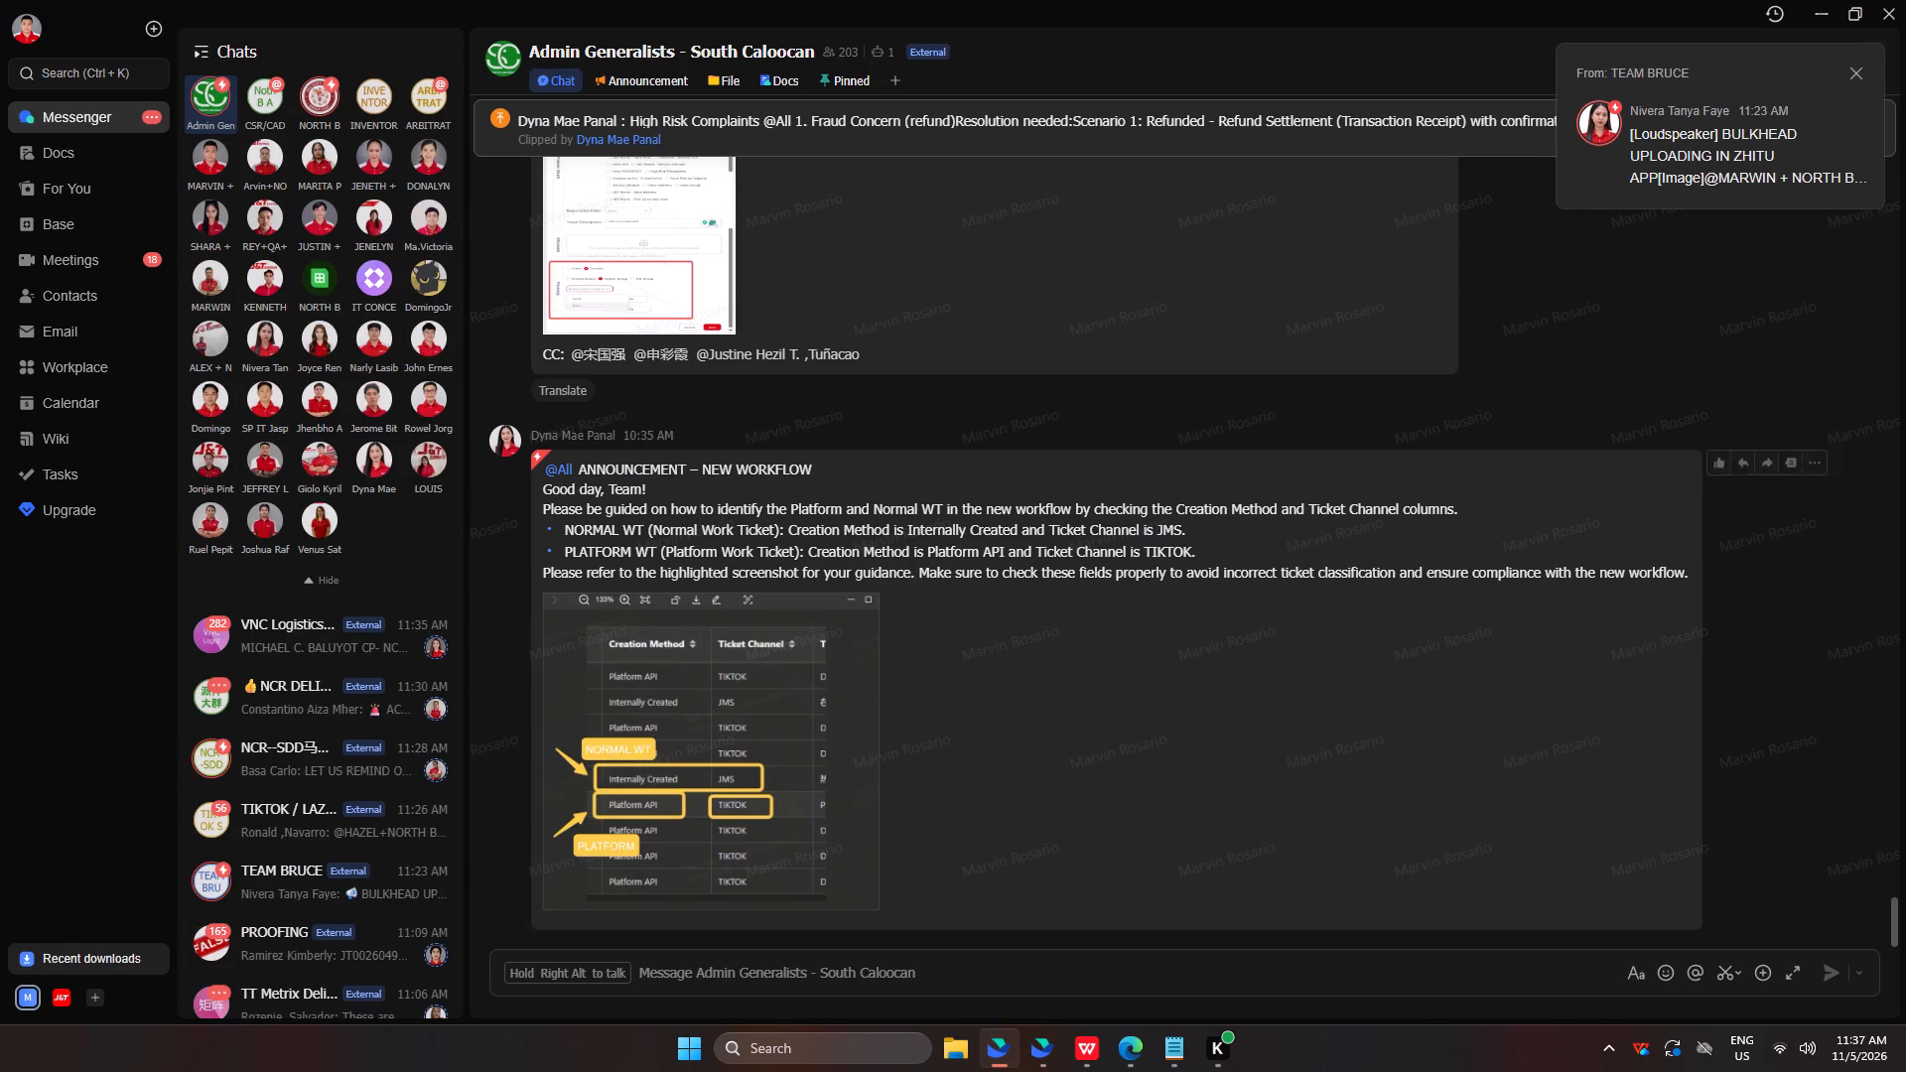
{"action": "left_click", "coordinate": [1853, 70]}
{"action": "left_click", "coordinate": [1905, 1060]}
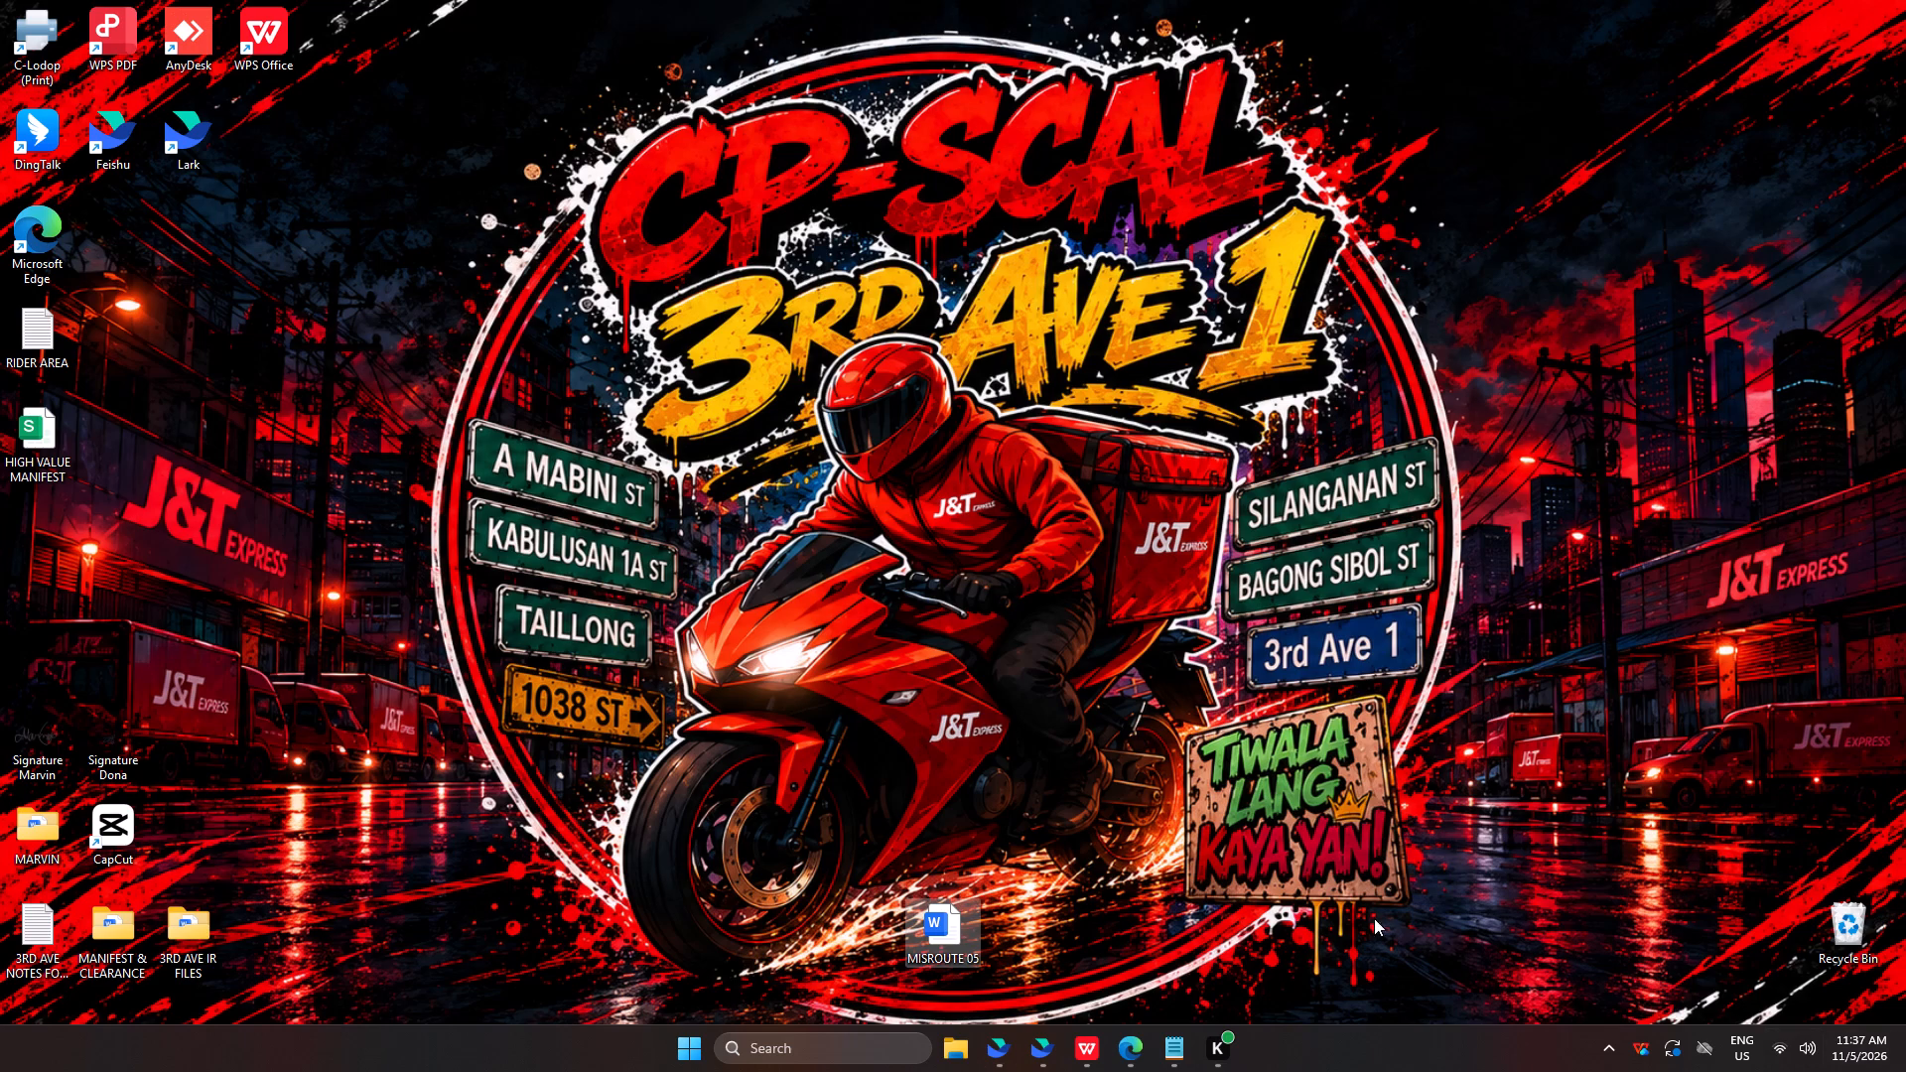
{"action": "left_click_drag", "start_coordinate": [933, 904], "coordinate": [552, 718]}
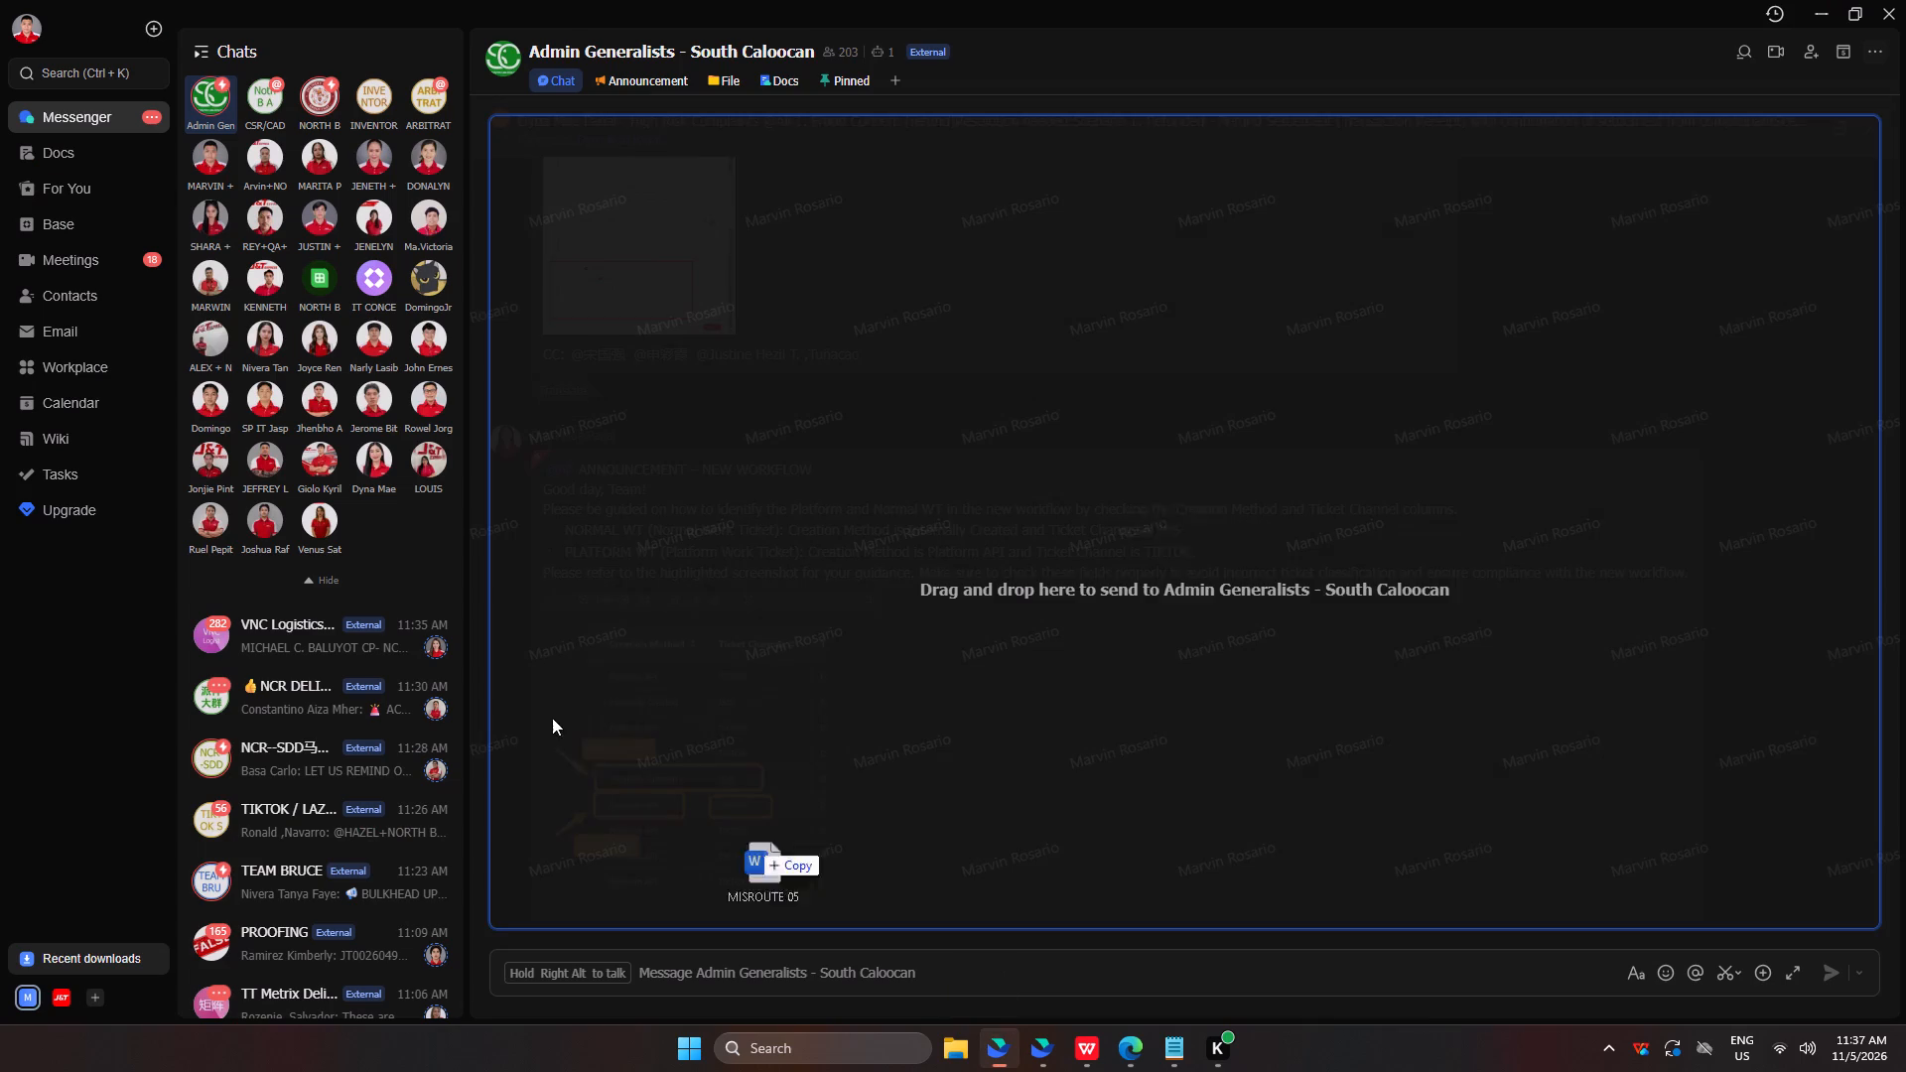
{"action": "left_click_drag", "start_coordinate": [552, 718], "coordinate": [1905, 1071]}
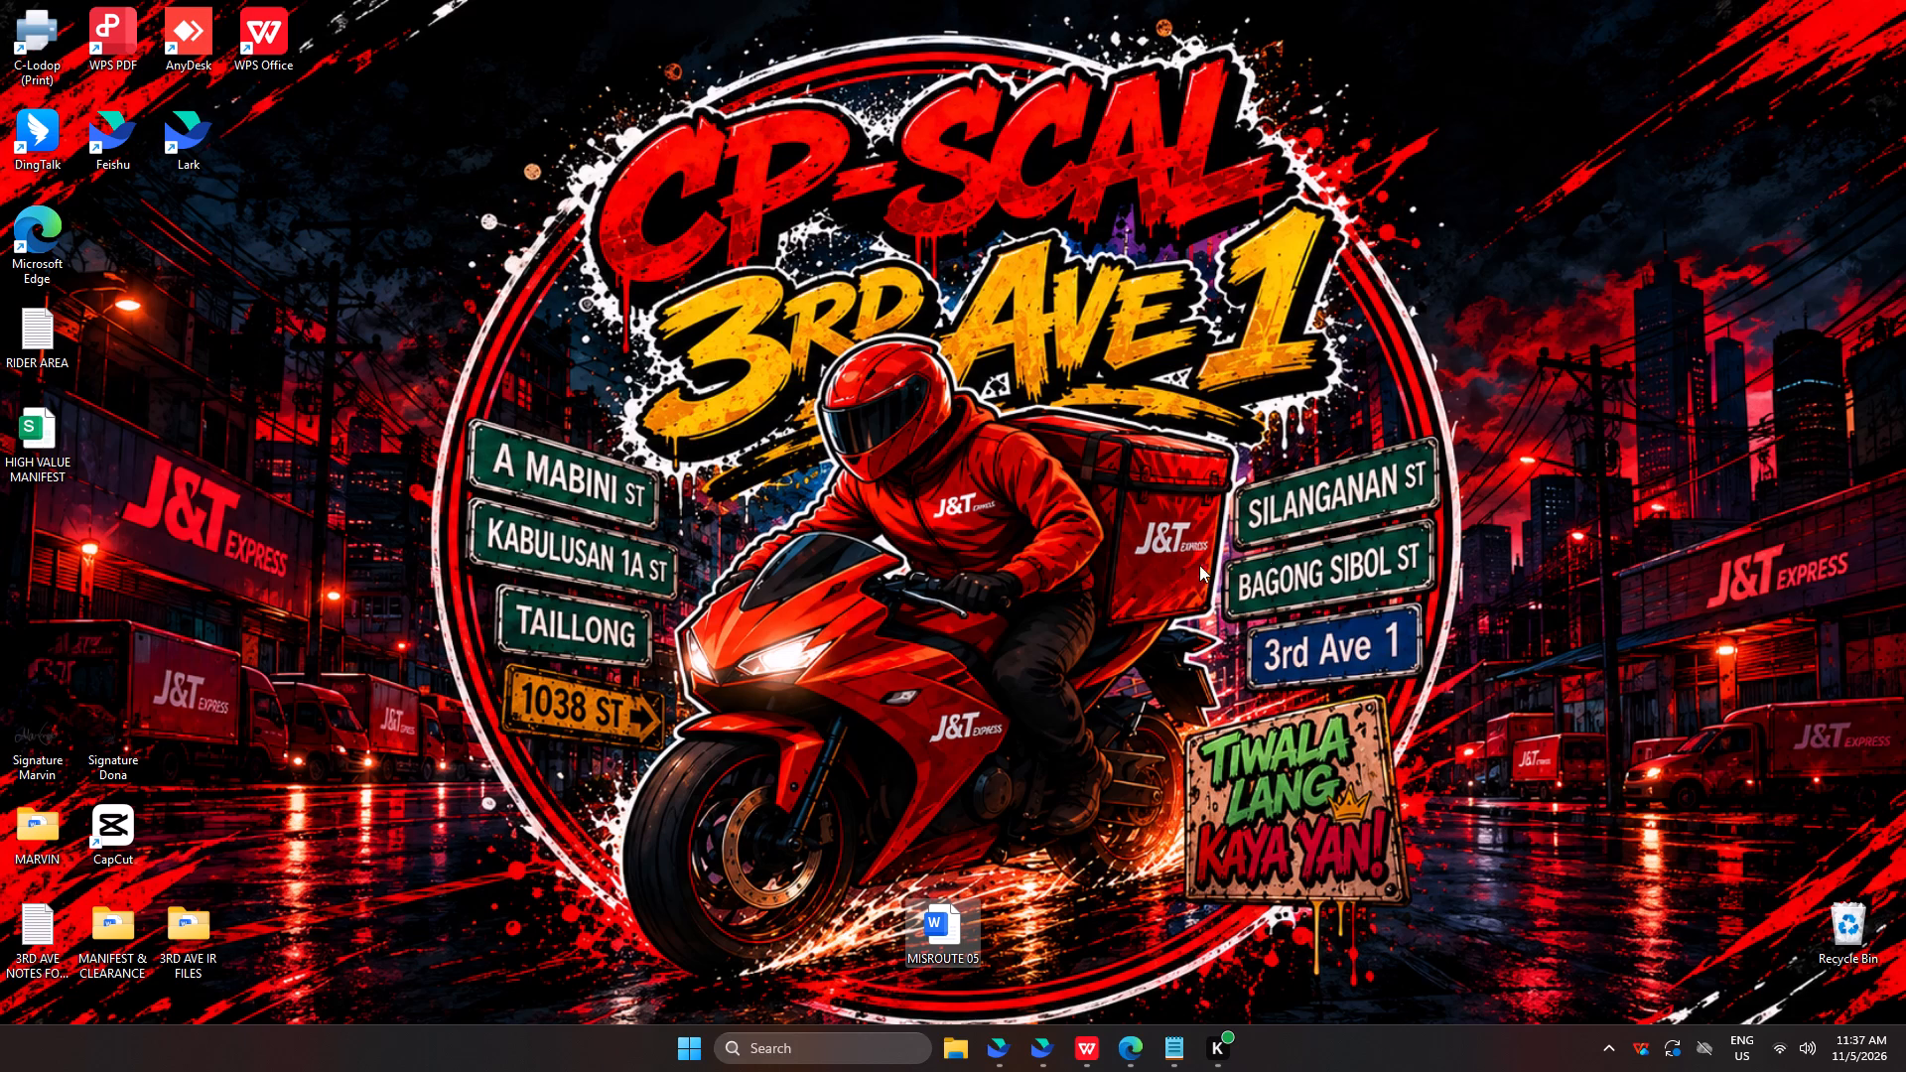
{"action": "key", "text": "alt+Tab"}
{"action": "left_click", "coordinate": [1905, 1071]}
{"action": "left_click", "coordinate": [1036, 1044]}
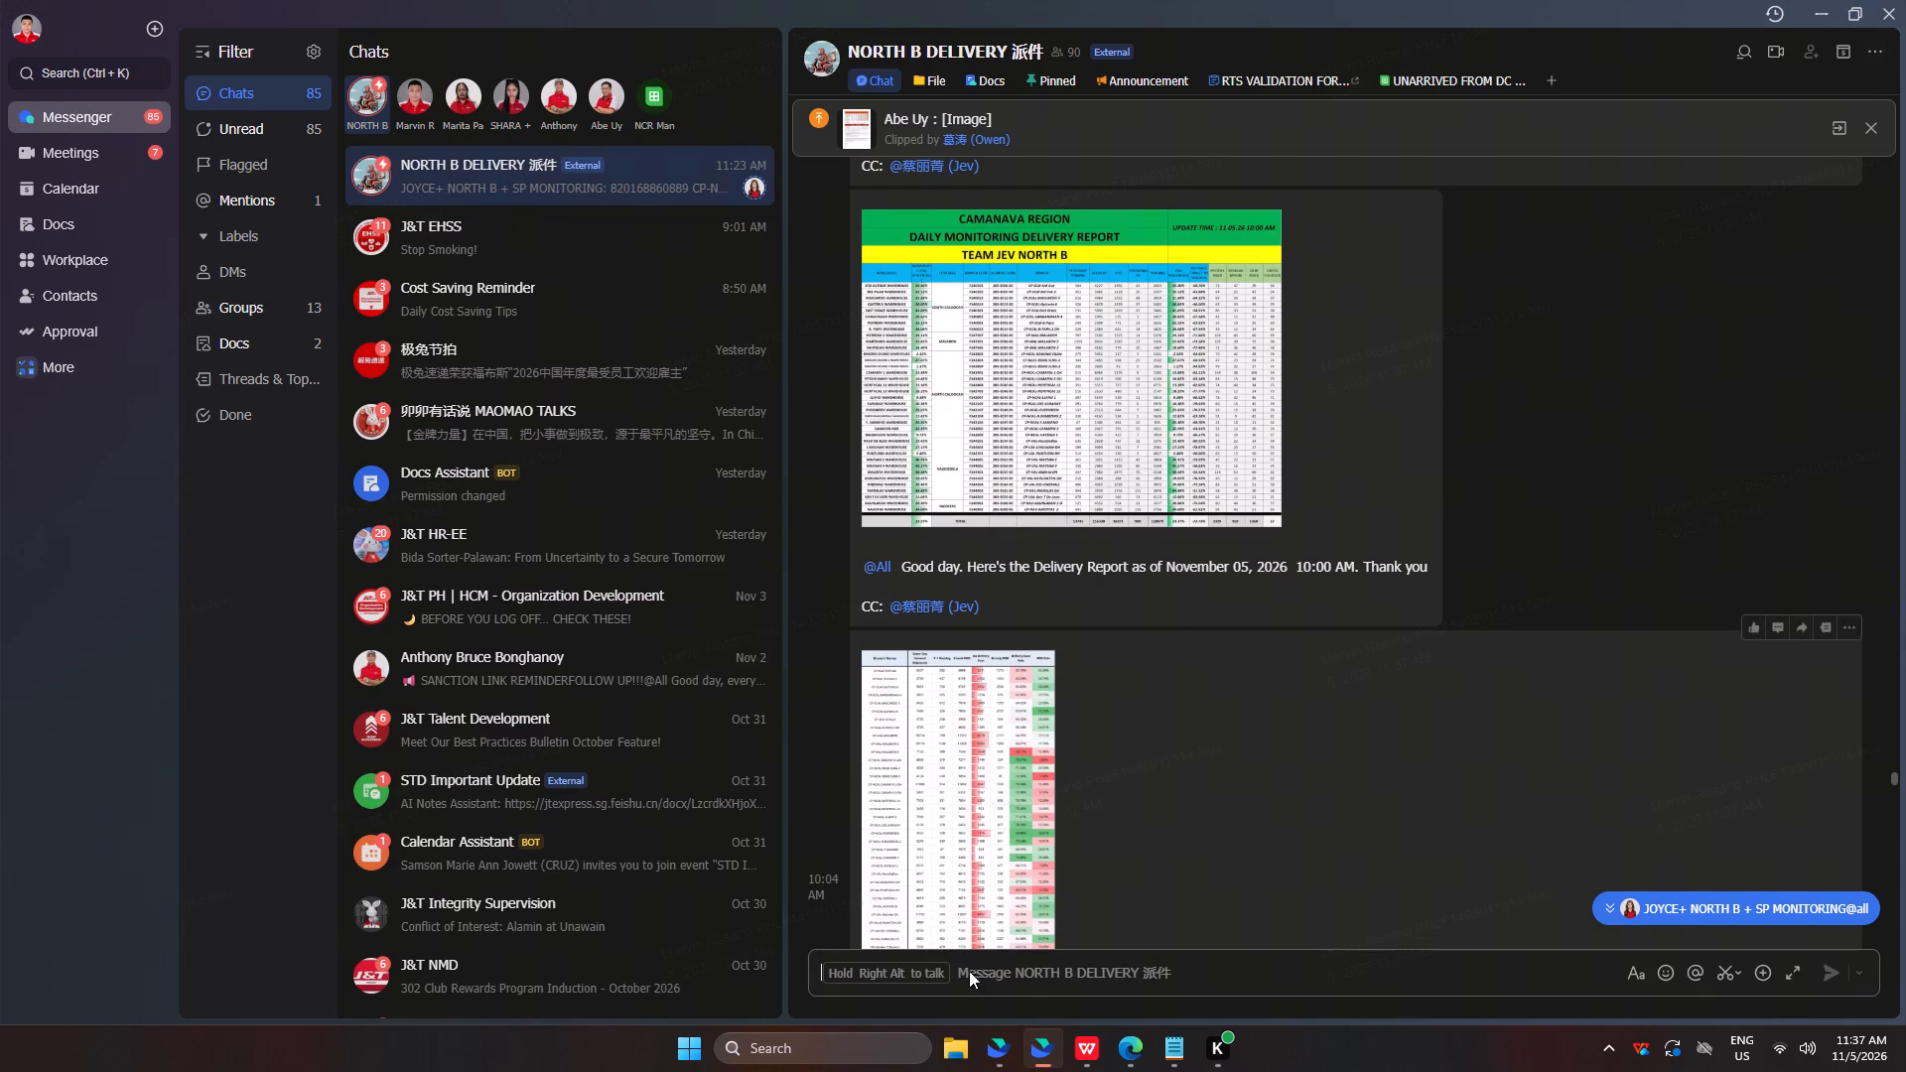
Switch to Lark and open the REY+QA+MAYPAJO DELIVERY chat from the full set of pinned chats.
{"action": "left_click", "coordinate": [994, 1047]}
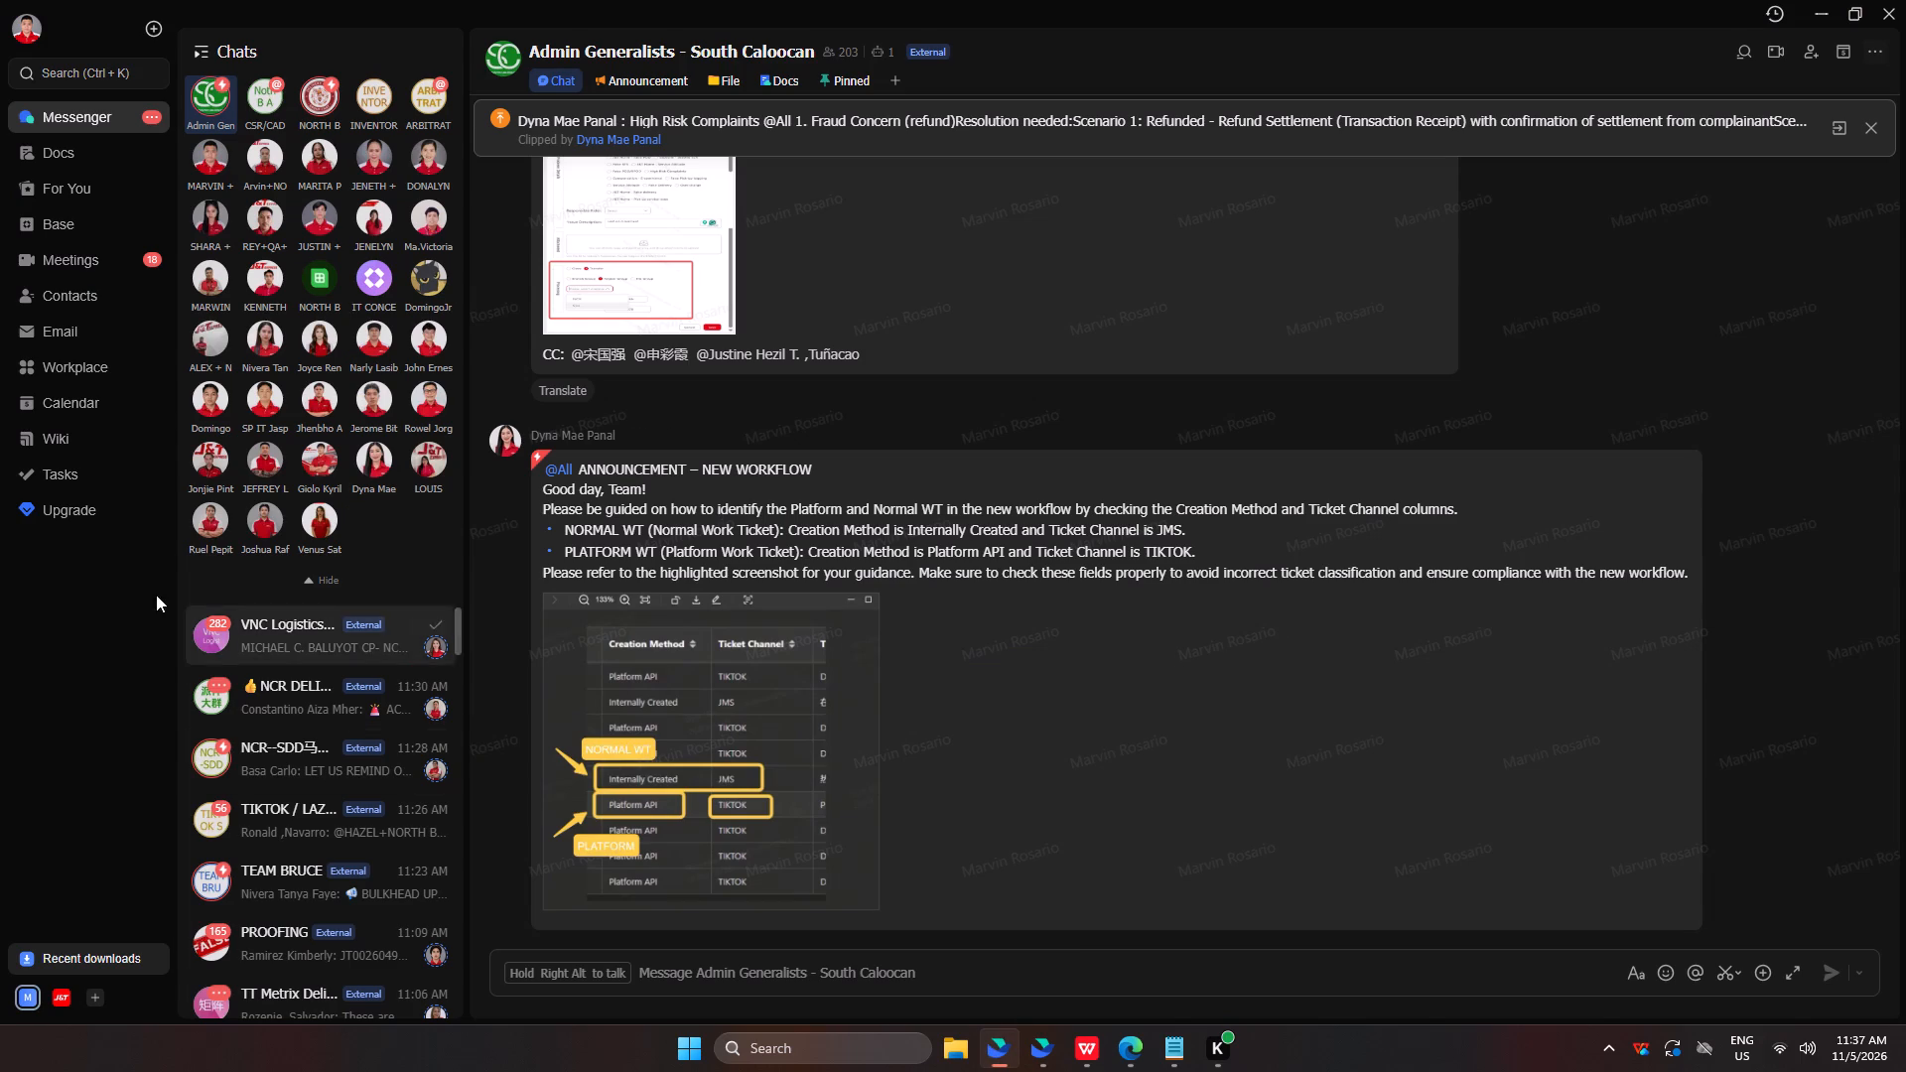
{"action": "left_click", "coordinate": [338, 584]}
{"action": "scroll", "coordinate": [821, 696], "scroll_direction": "down", "scroll_amount": 8}
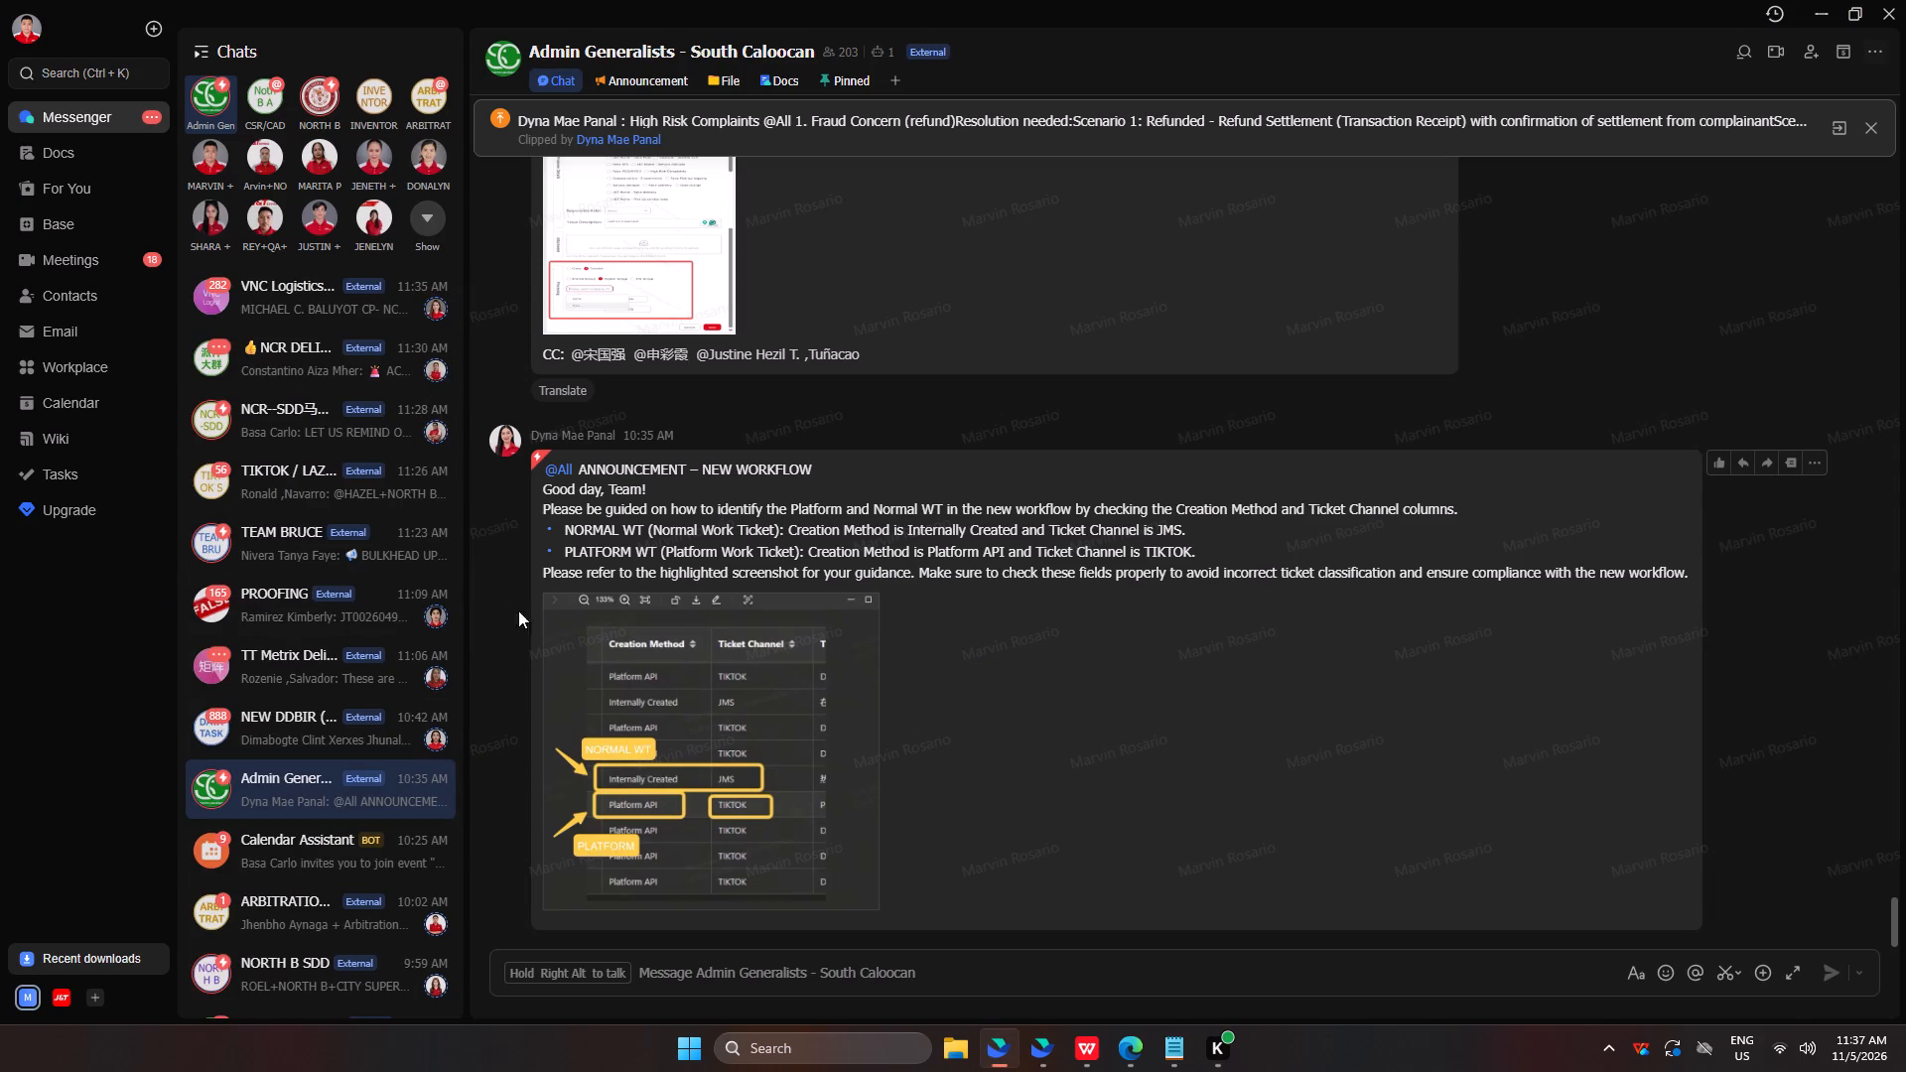
{"action": "left_click", "coordinate": [417, 231]}
{"action": "left_click", "coordinate": [285, 220]}
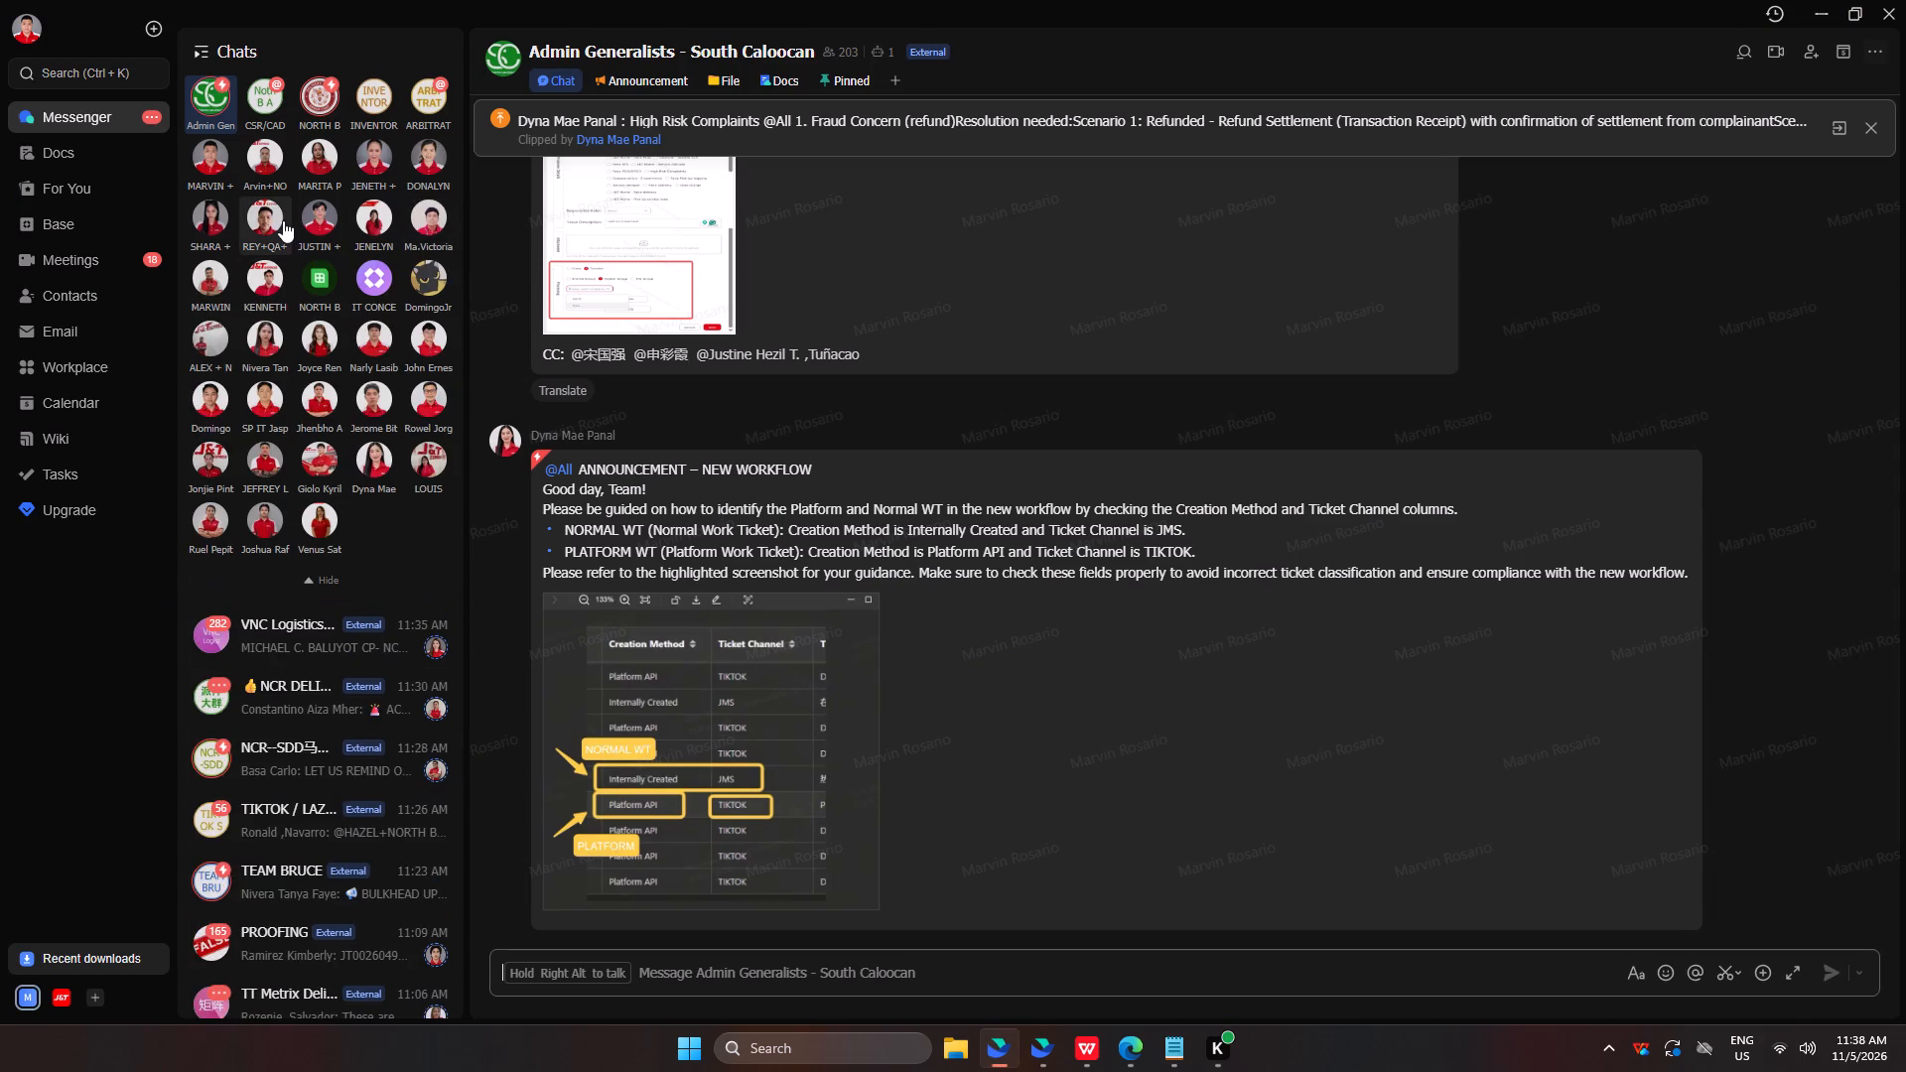
Add the MISROUTE 05 file from the desktop to the REY+QA+MAYPAJO DELIVERY chat for sending.
{"action": "left_click", "coordinate": [1905, 1071]}
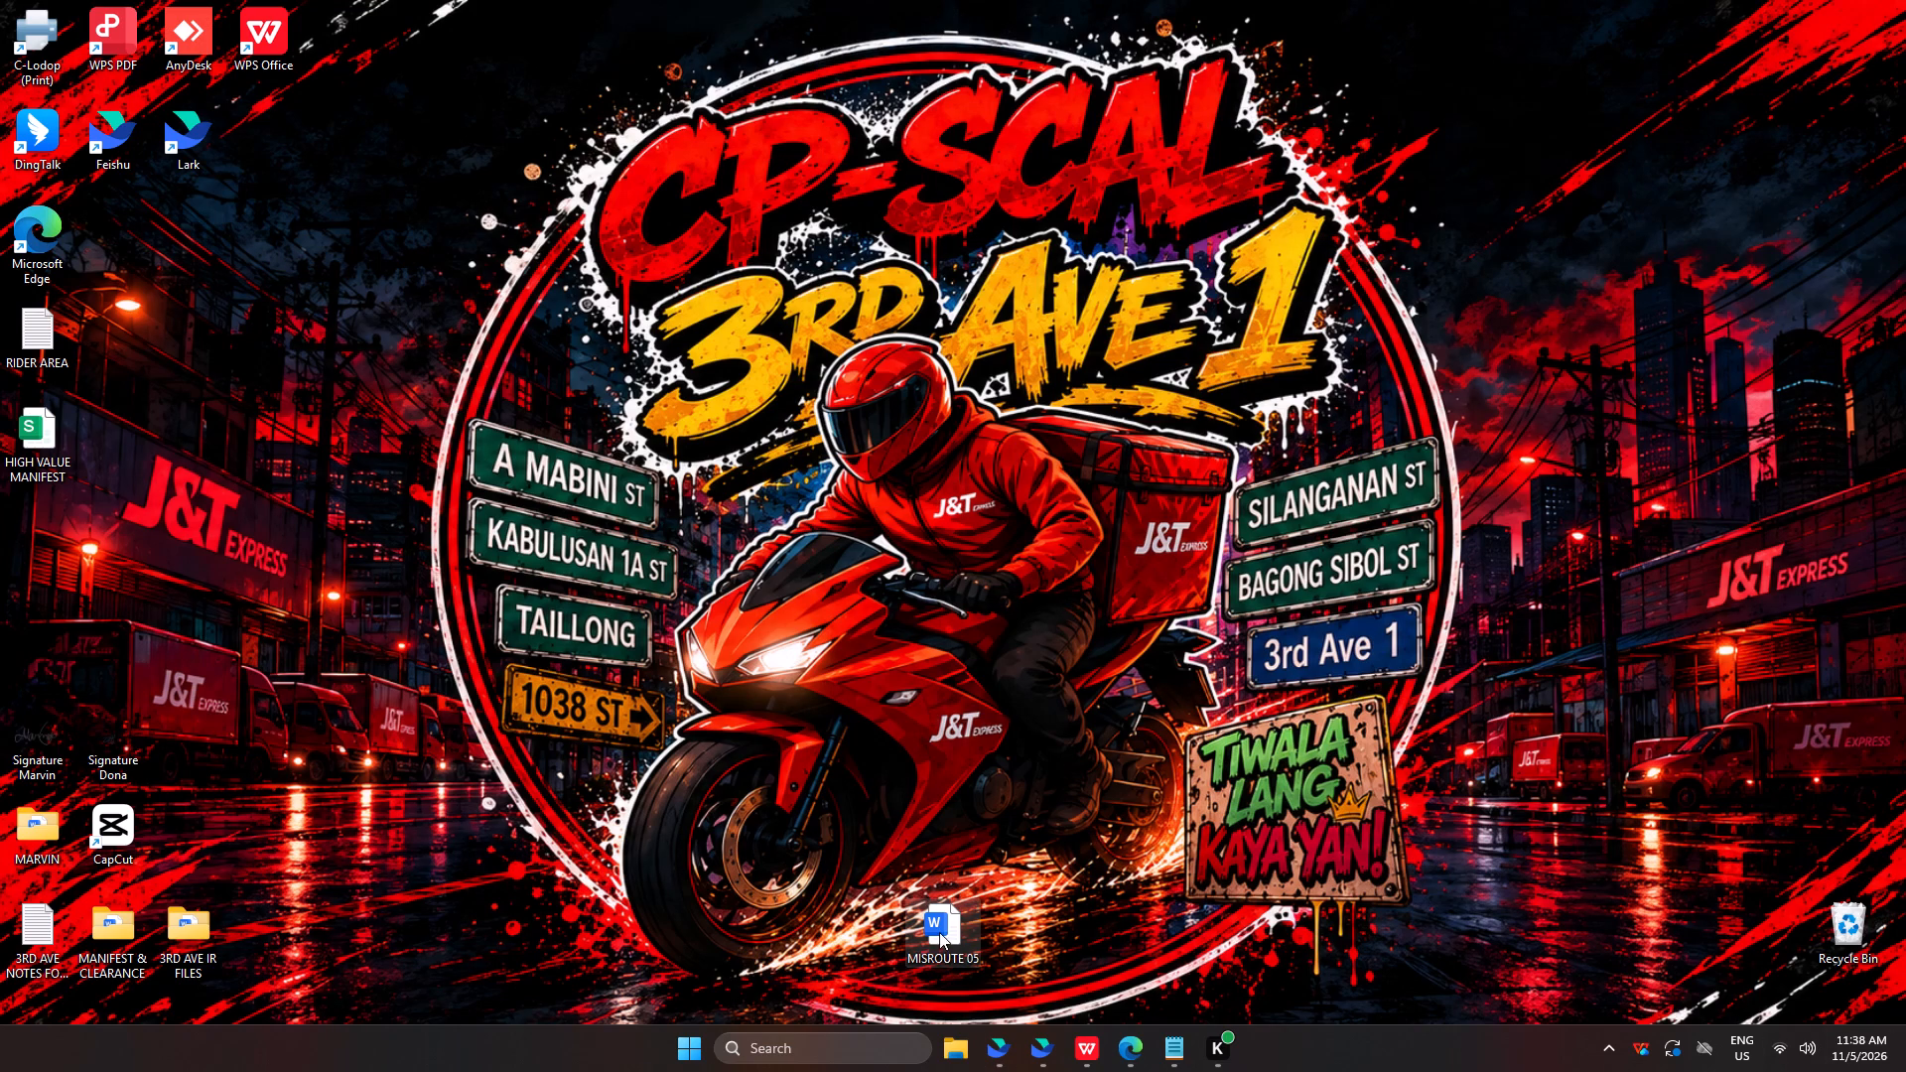
{"action": "left_click_drag", "start_coordinate": [939, 932], "coordinate": [994, 1058]}
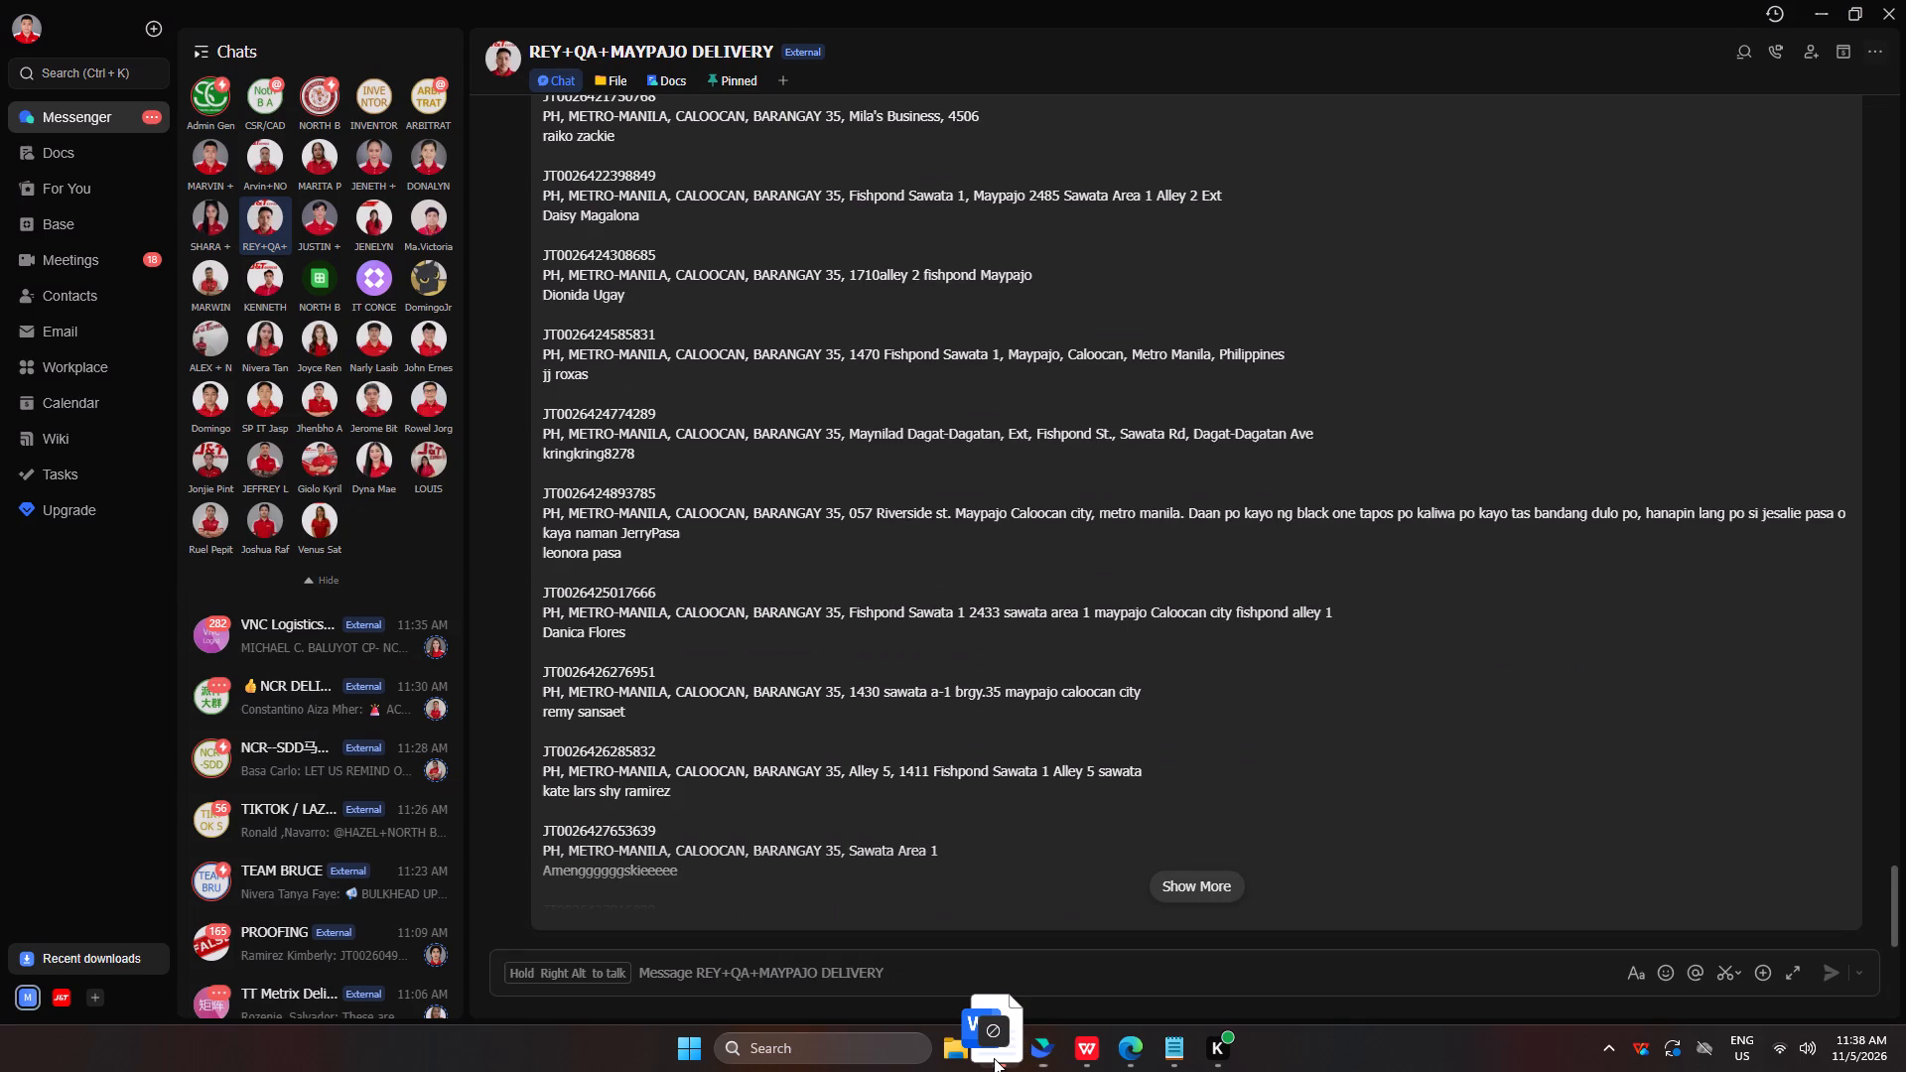
{"action": "left_click_drag", "start_coordinate": [994, 1058], "coordinate": [1001, 830]}
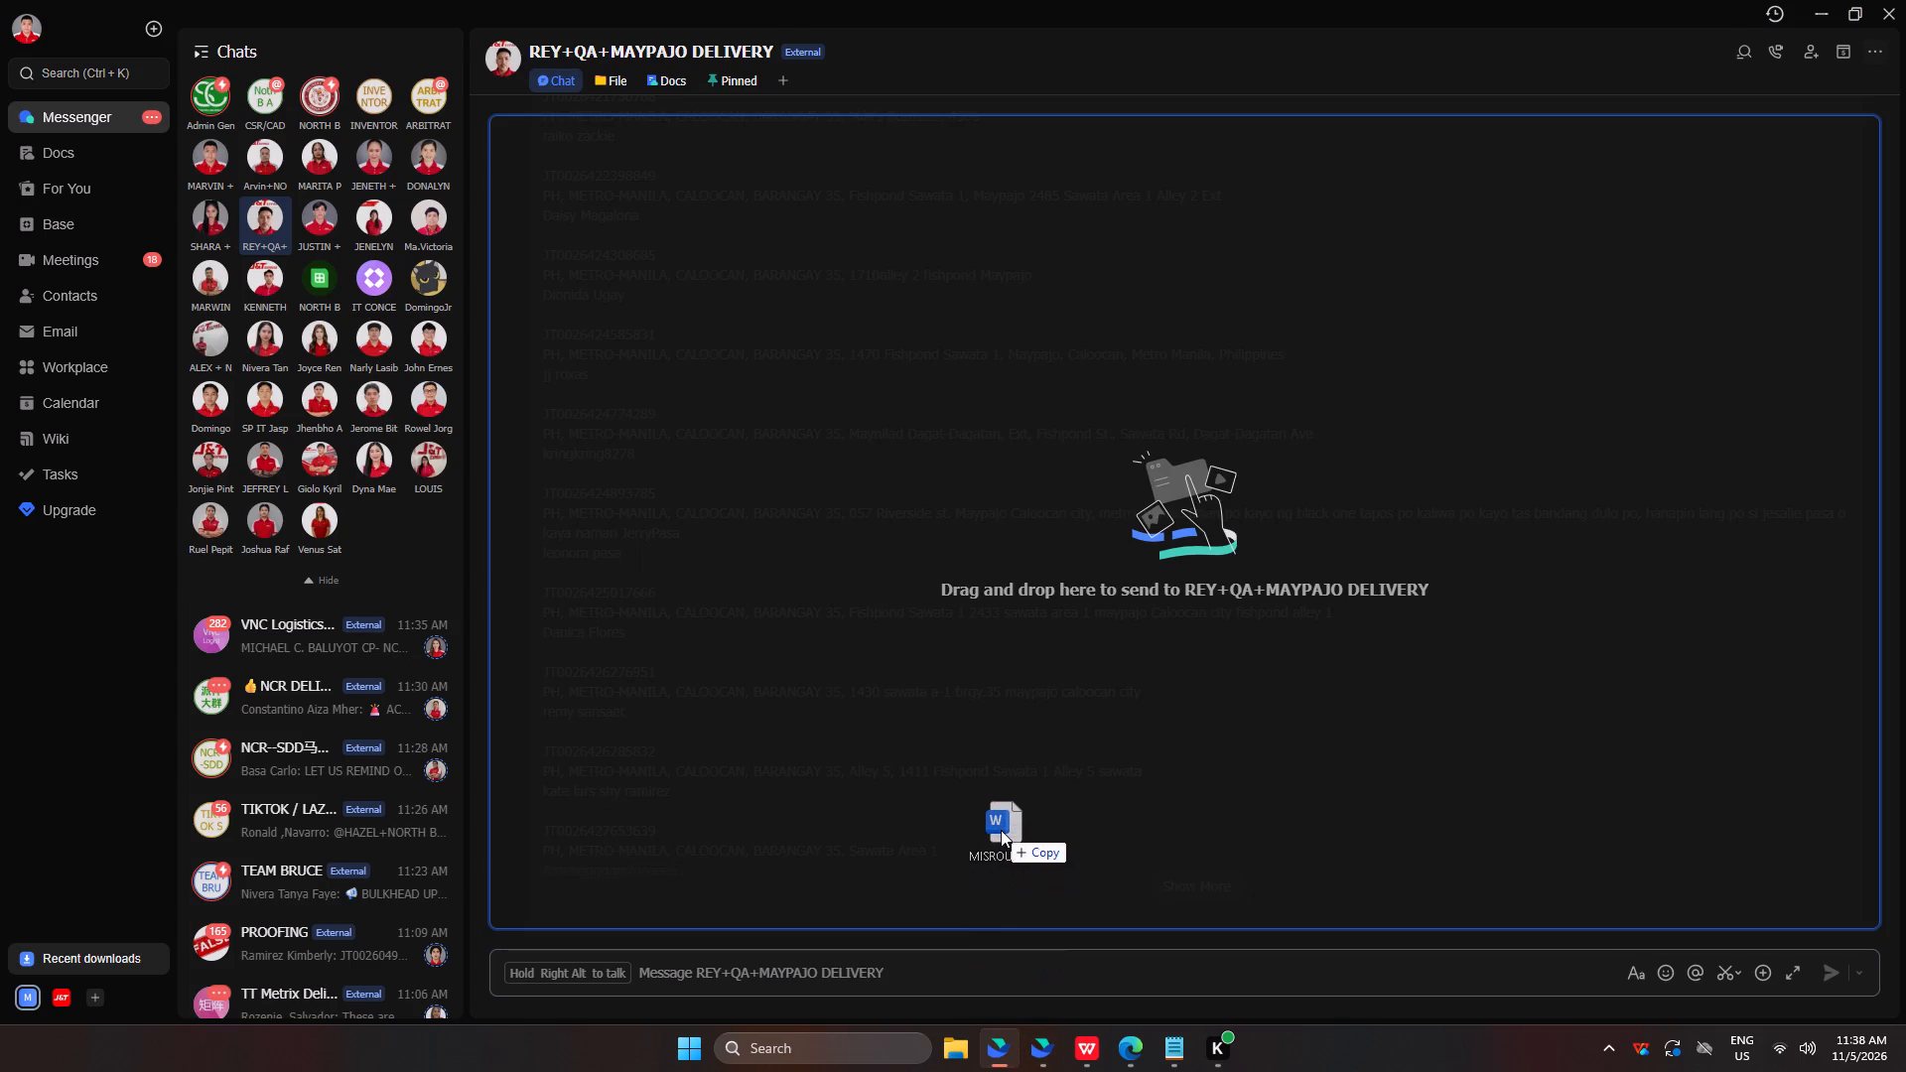
{"action": "left_click_drag", "start_coordinate": [1001, 830], "coordinate": [1001, 825]}
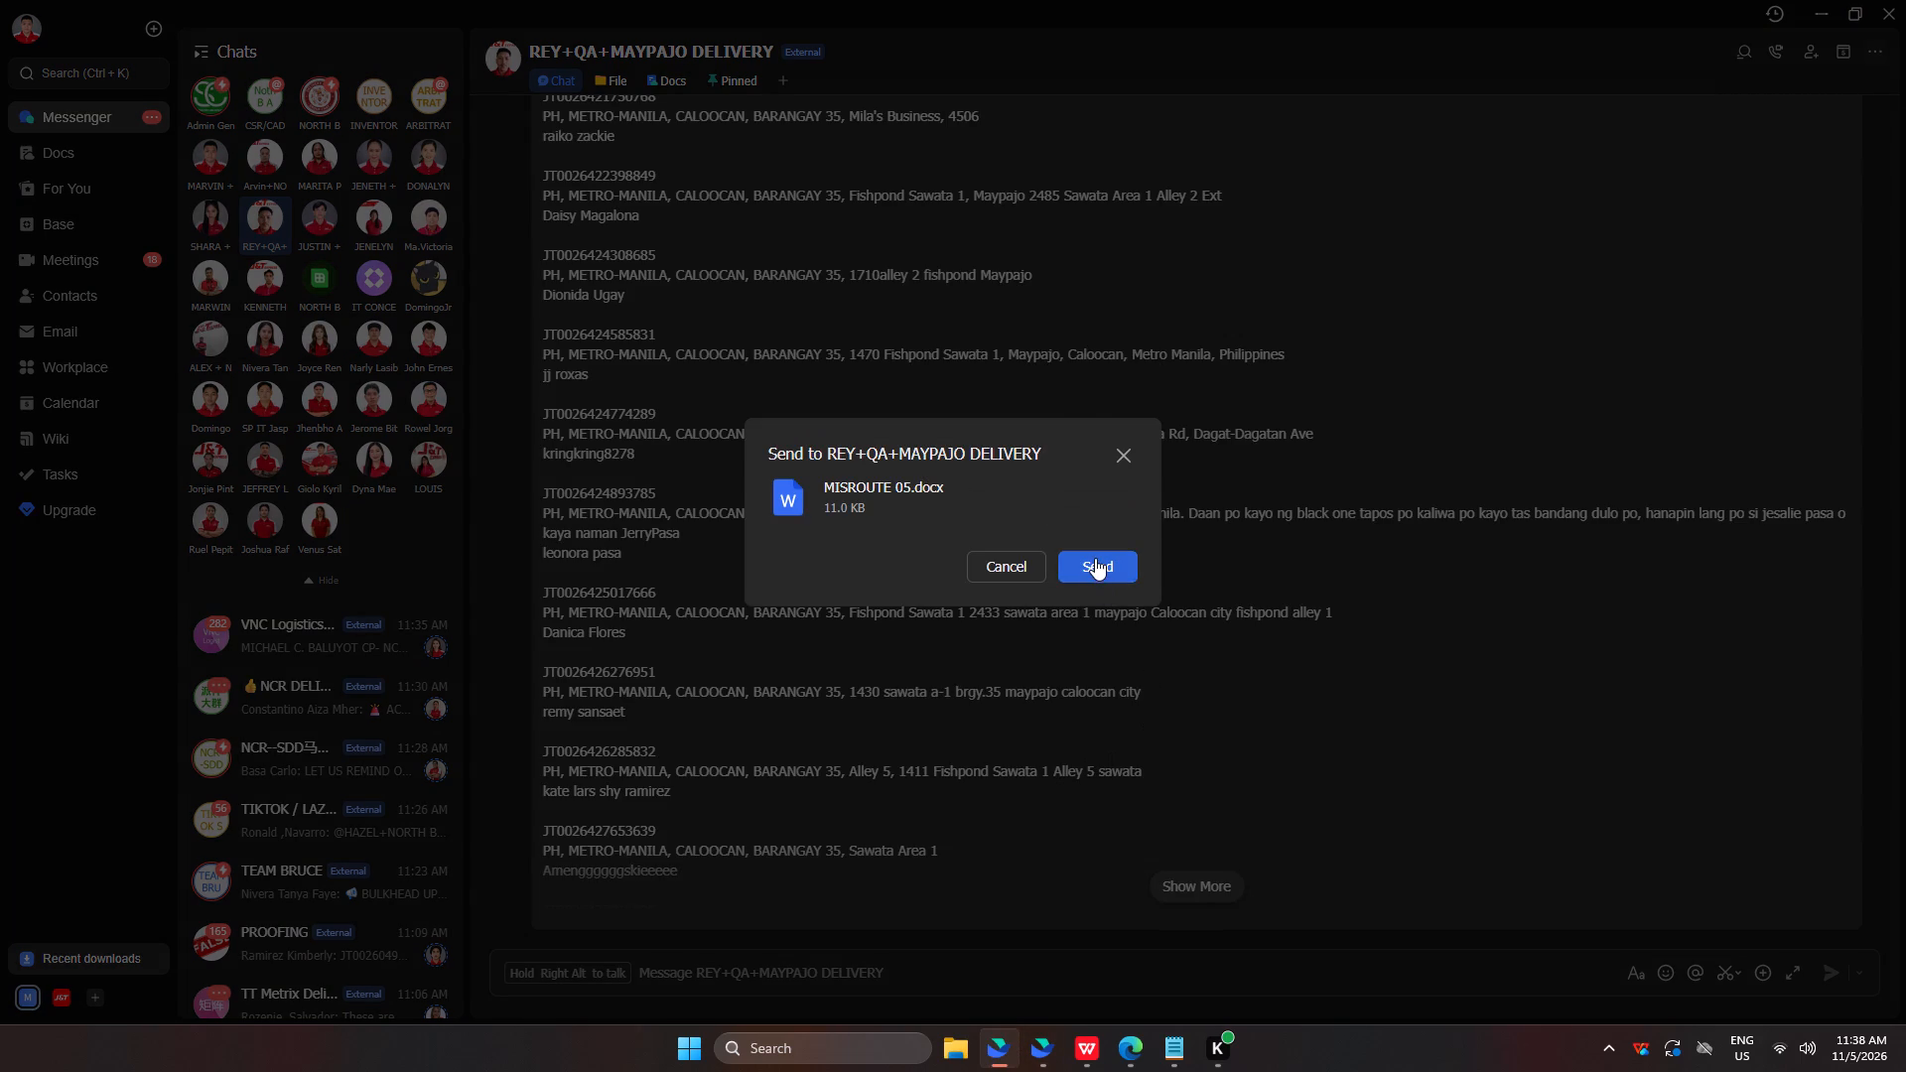
Send the MISROUTE 05.docx file to the REY+QA+MAYPAJO DELIVERY chat.
{"action": "left_click", "coordinate": [1095, 558]}
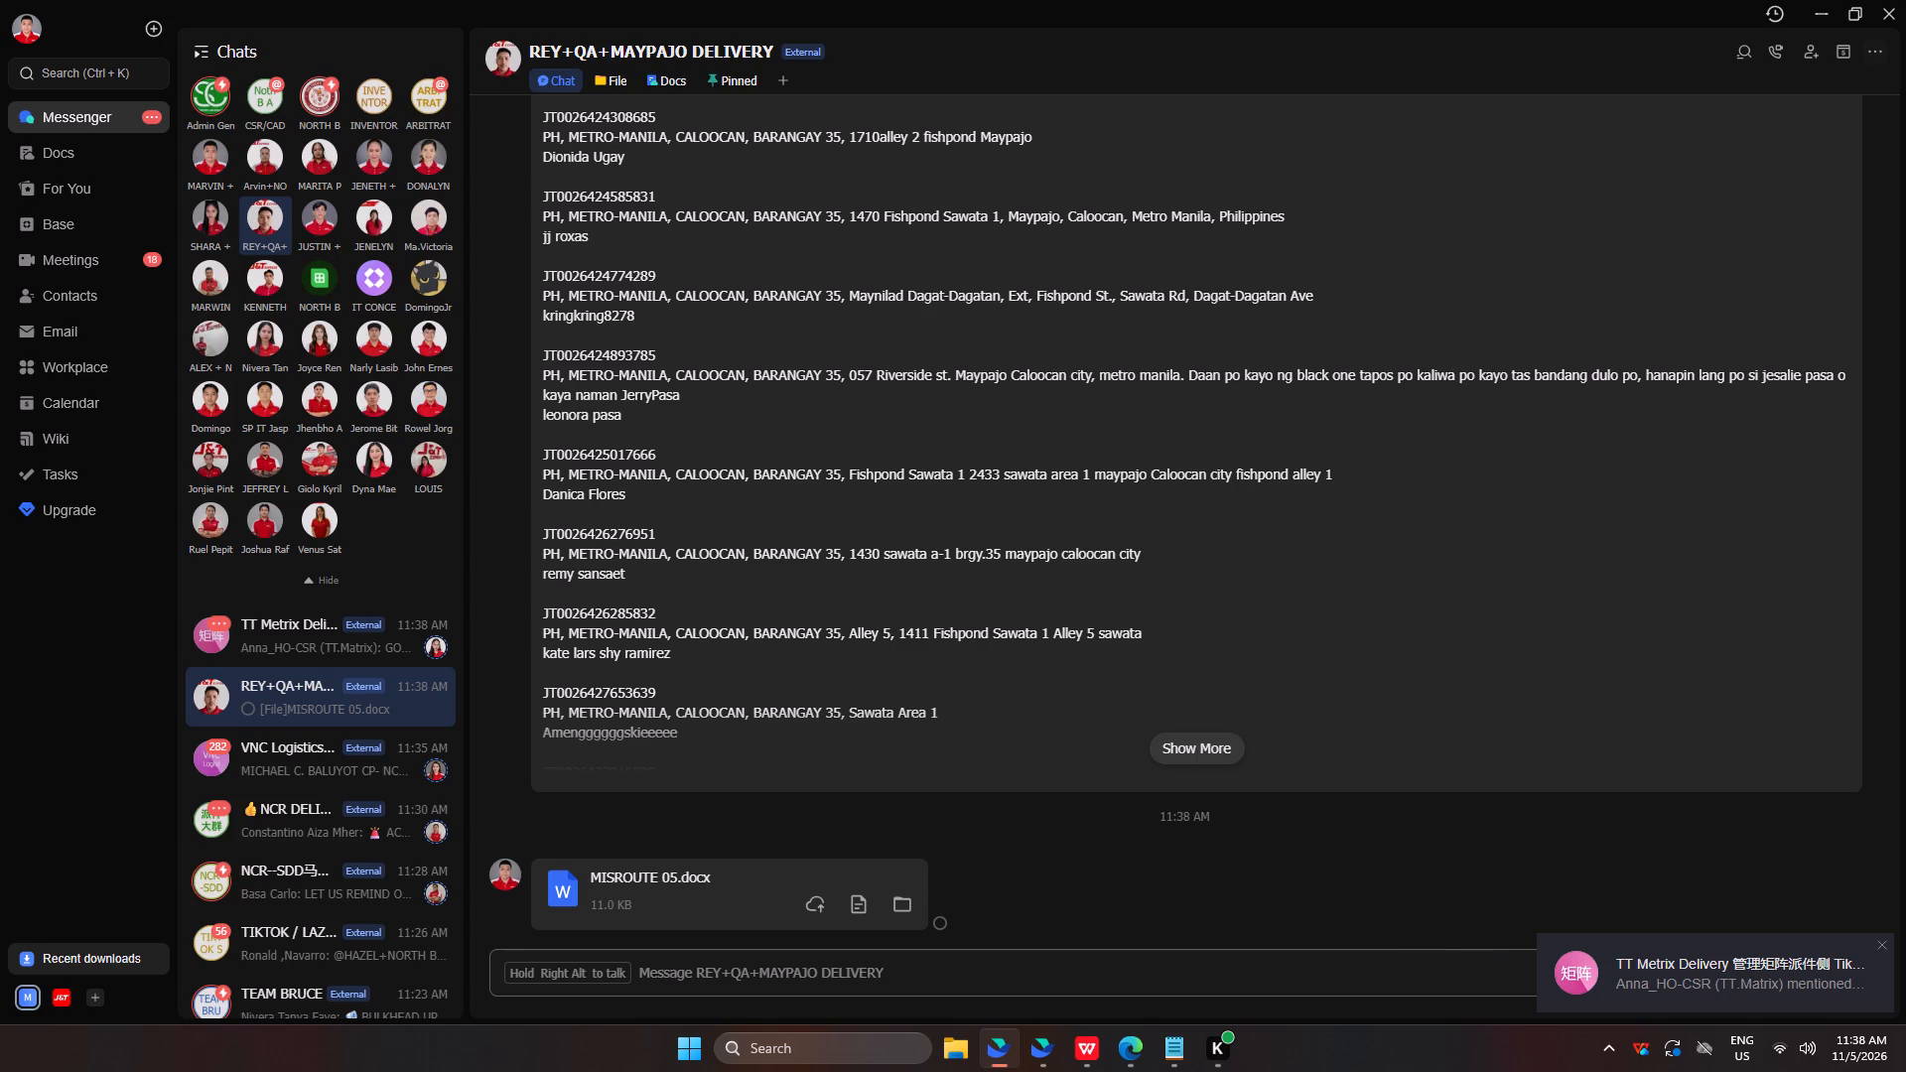
Switch to the Edge browser window with the JMS, Messenger and Untitled spreadsheet pages.
{"action": "left_click", "coordinate": [1086, 1047]}
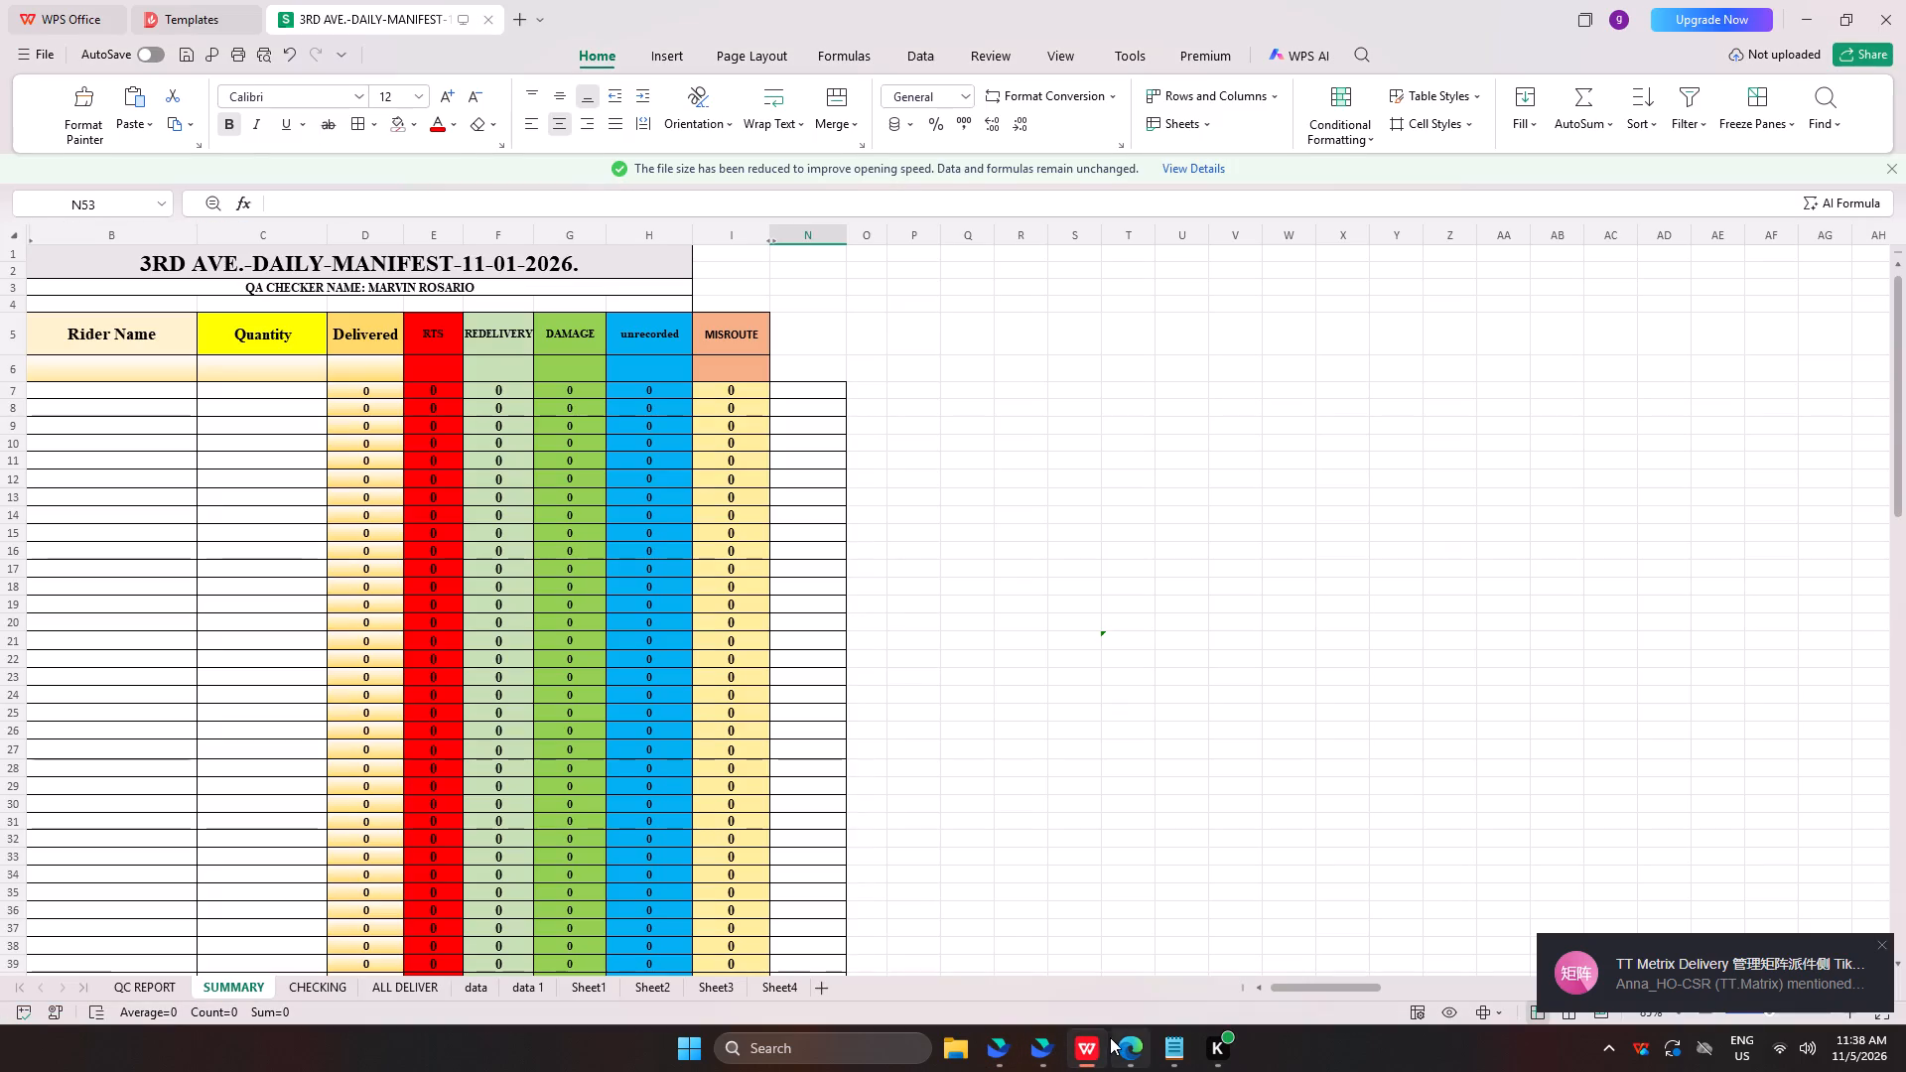
{"action": "left_click", "coordinate": [1115, 1047]}
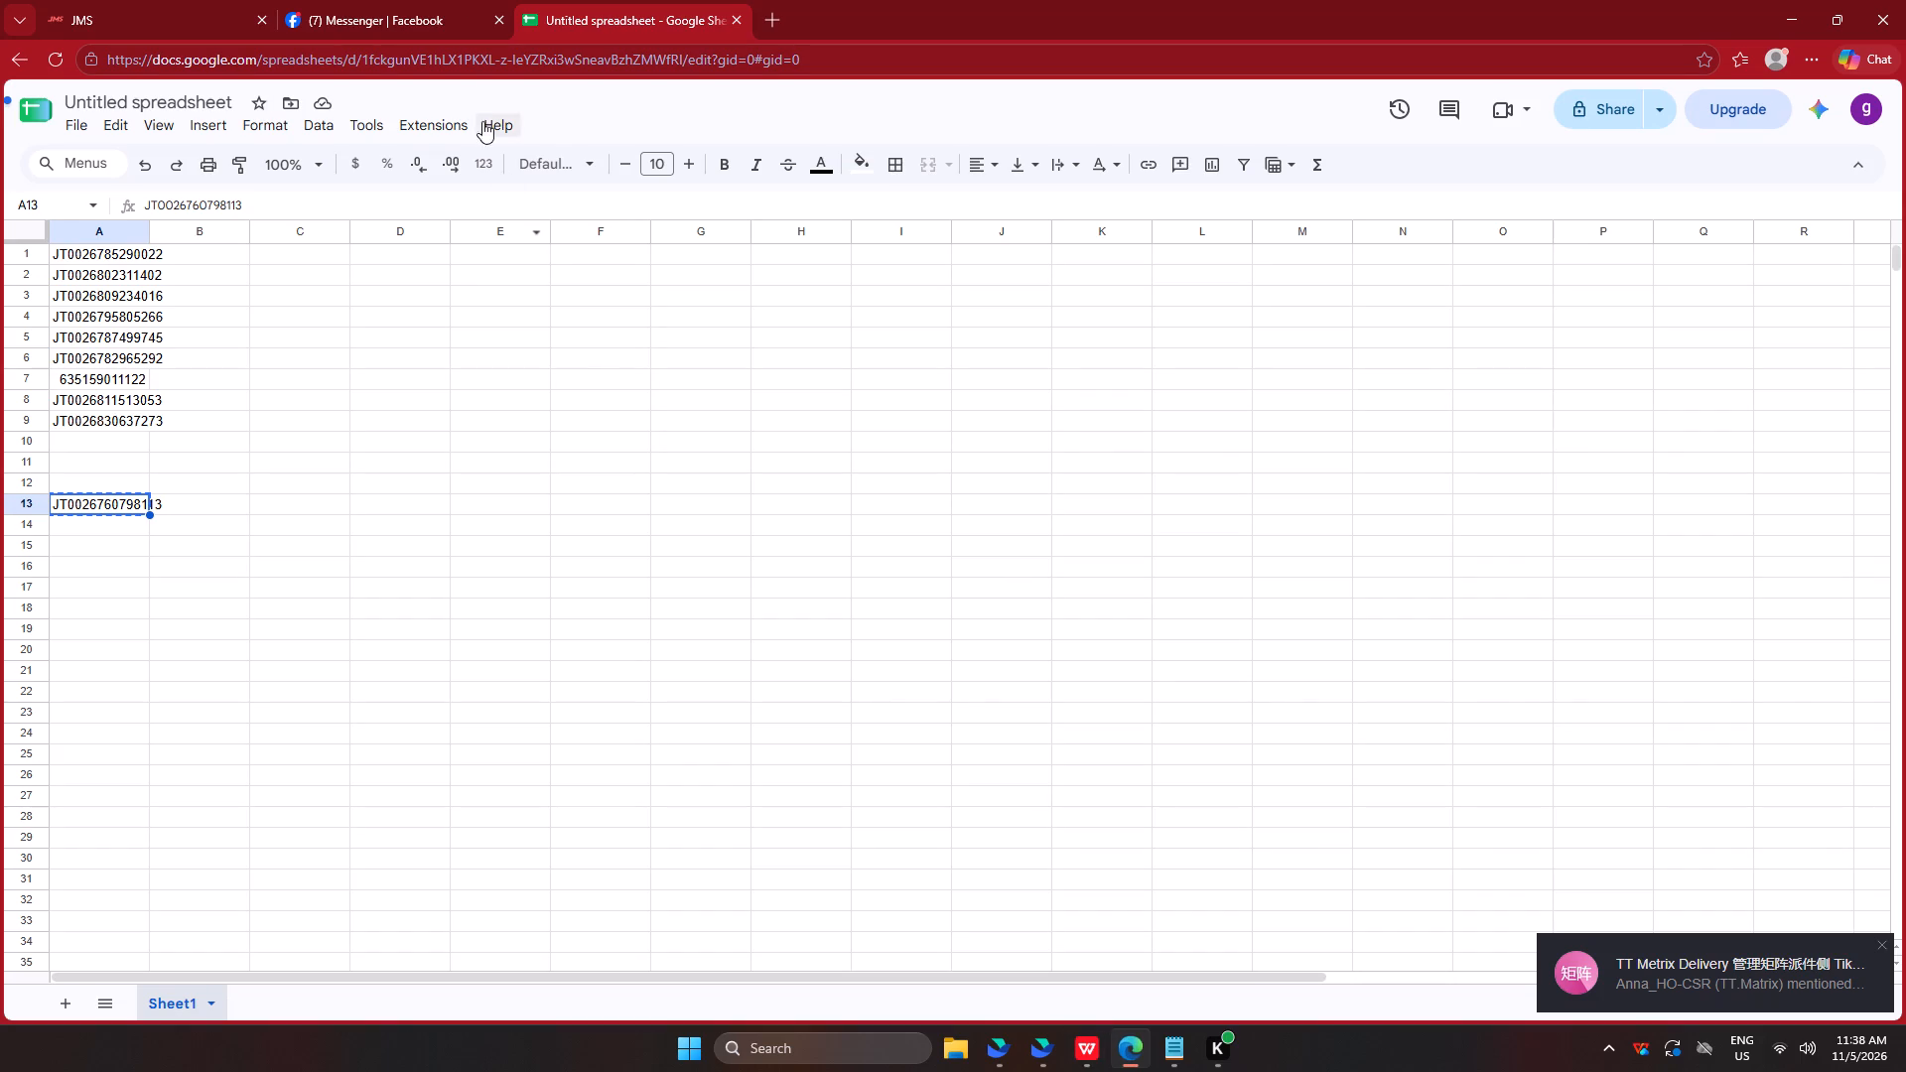
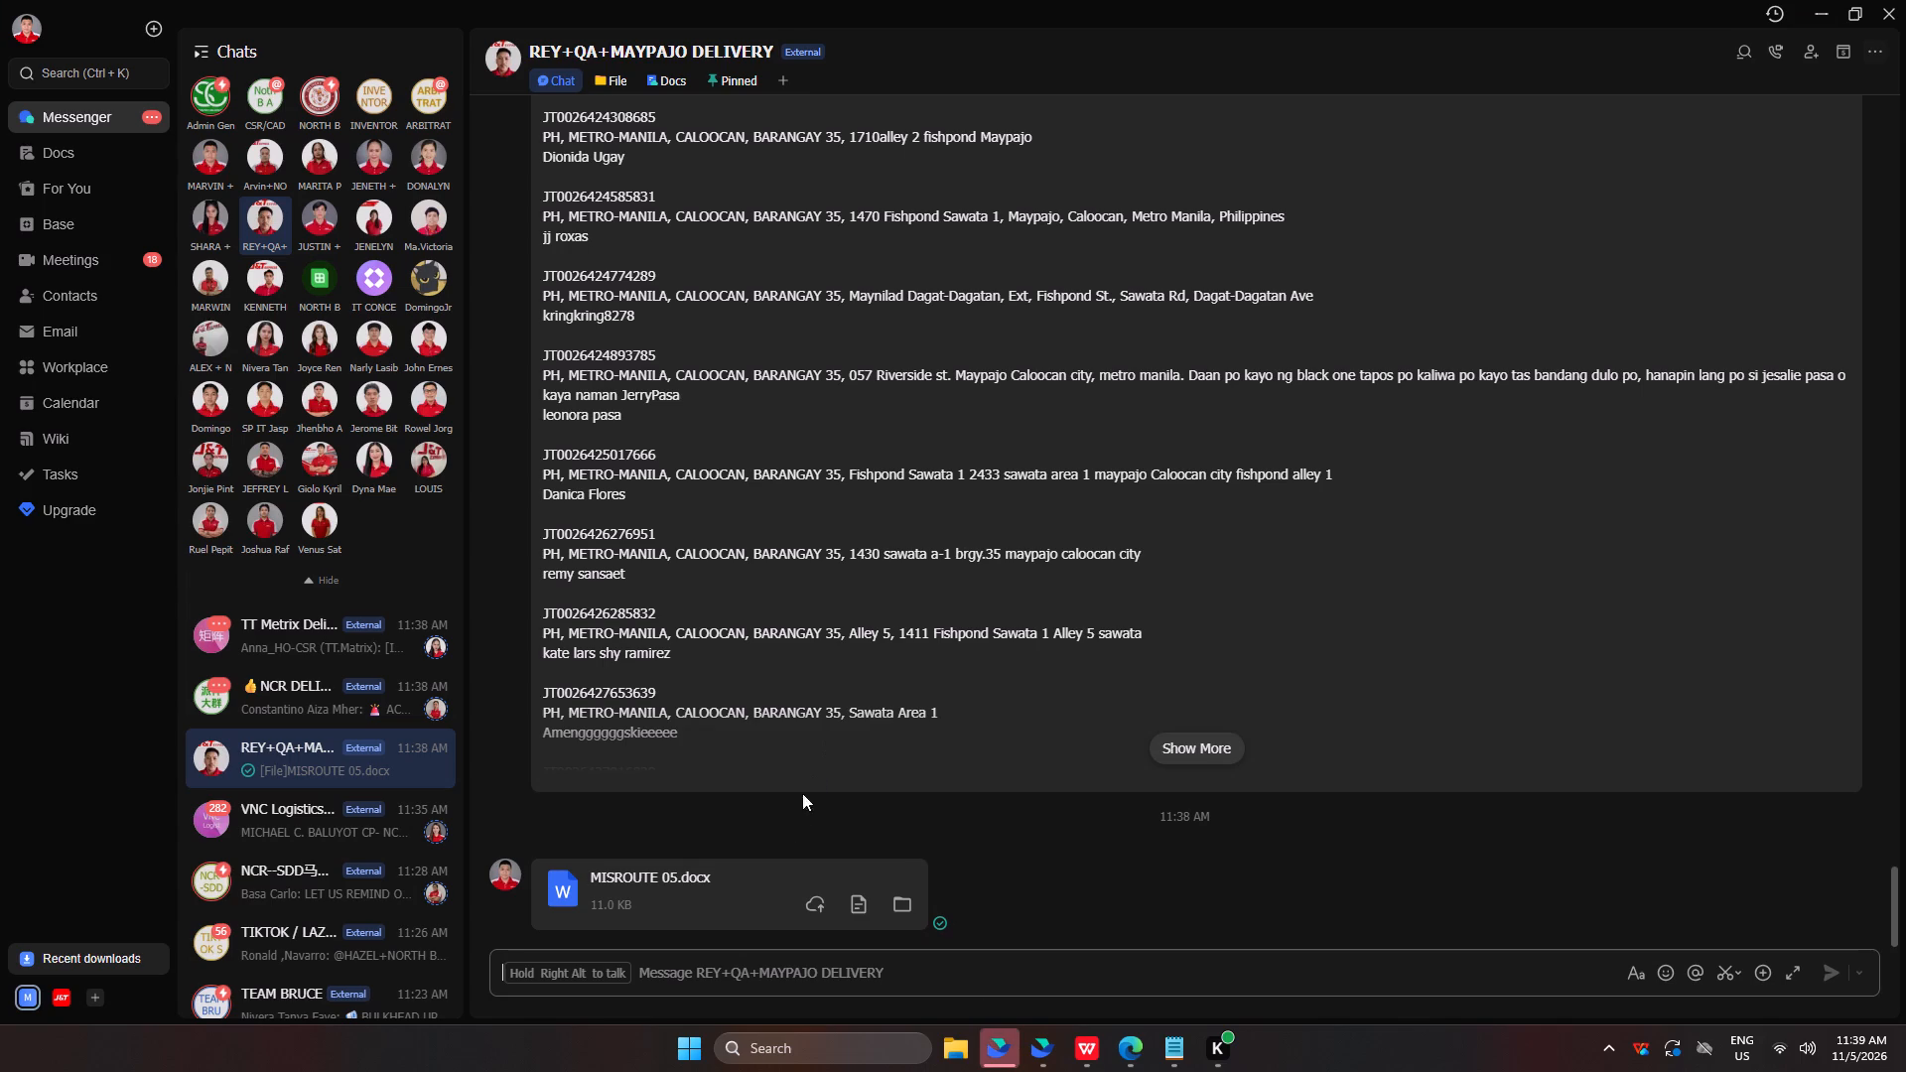
Collapse the expanded pinned chats and review the latest messages around the MISROUTE 05 file in the REY+QA+MAYPAJO DELIVERY chat.
{"action": "left_click", "coordinate": [329, 580]}
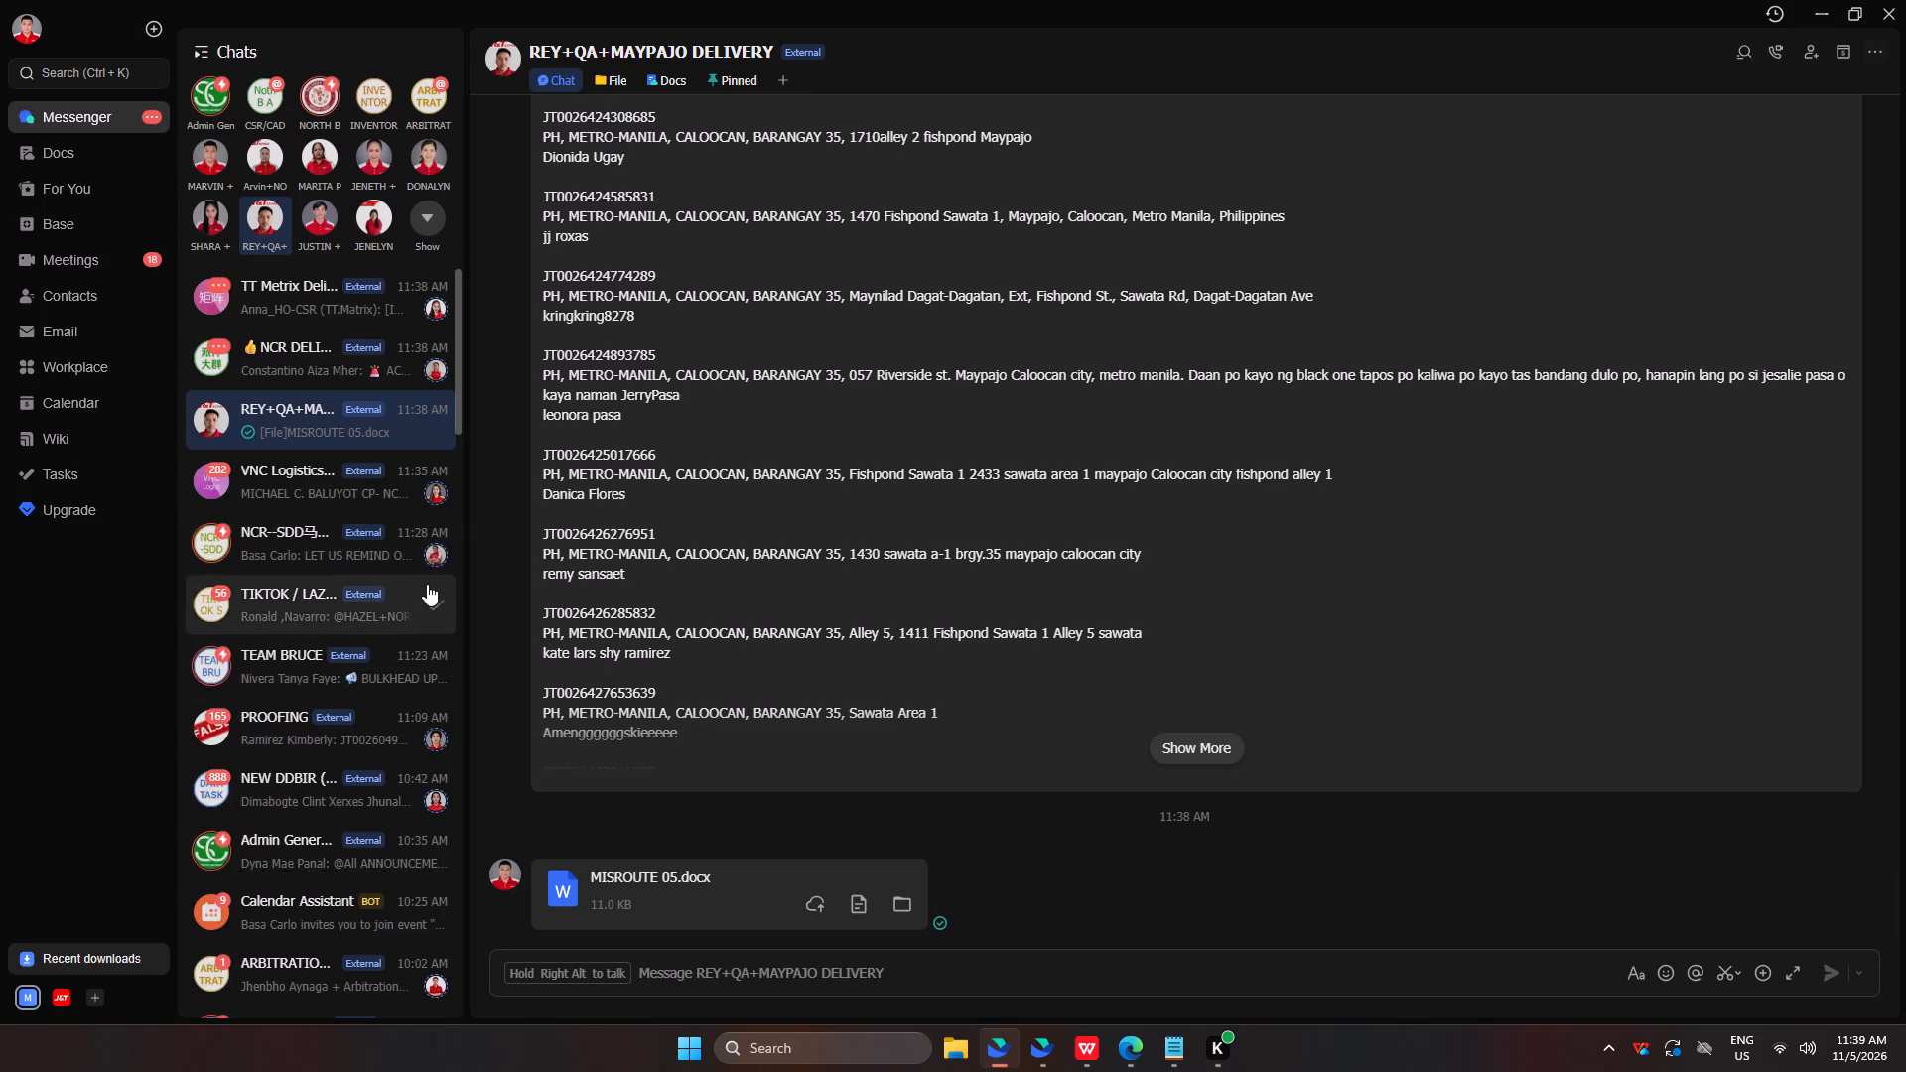
{"action": "scroll", "coordinate": [359, 541], "scroll_direction": "down", "scroll_amount": 4}
{"action": "scroll", "coordinate": [292, 833], "scroll_direction": "up", "scroll_amount": 9}
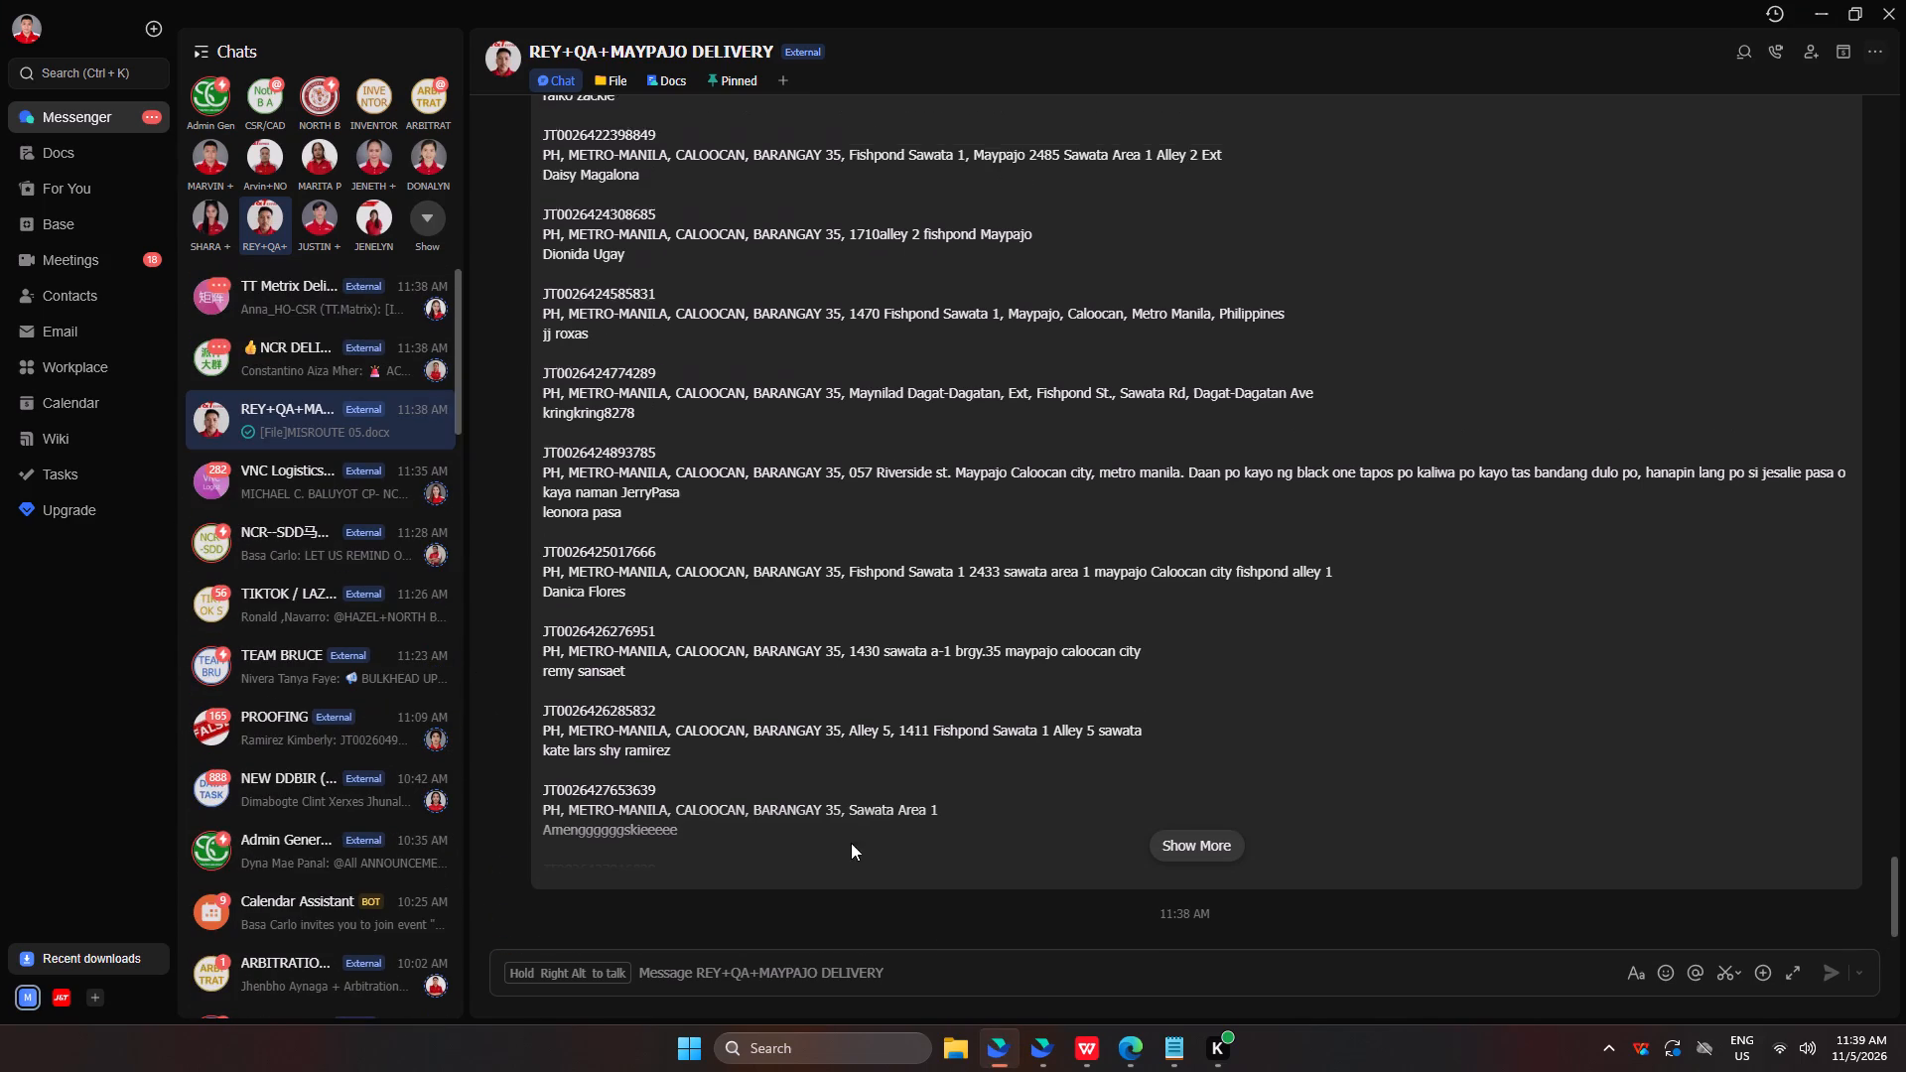
{"action": "scroll", "coordinate": [851, 843], "scroll_direction": "up", "scroll_amount": 4}
{"action": "scroll", "coordinate": [602, 734], "scroll_direction": "up", "scroll_amount": 1}
{"action": "scroll", "coordinate": [768, 774], "scroll_direction": "down", "scroll_amount": 20}
{"action": "scroll", "coordinate": [768, 774], "scroll_direction": "down", "scroll_amount": 4}
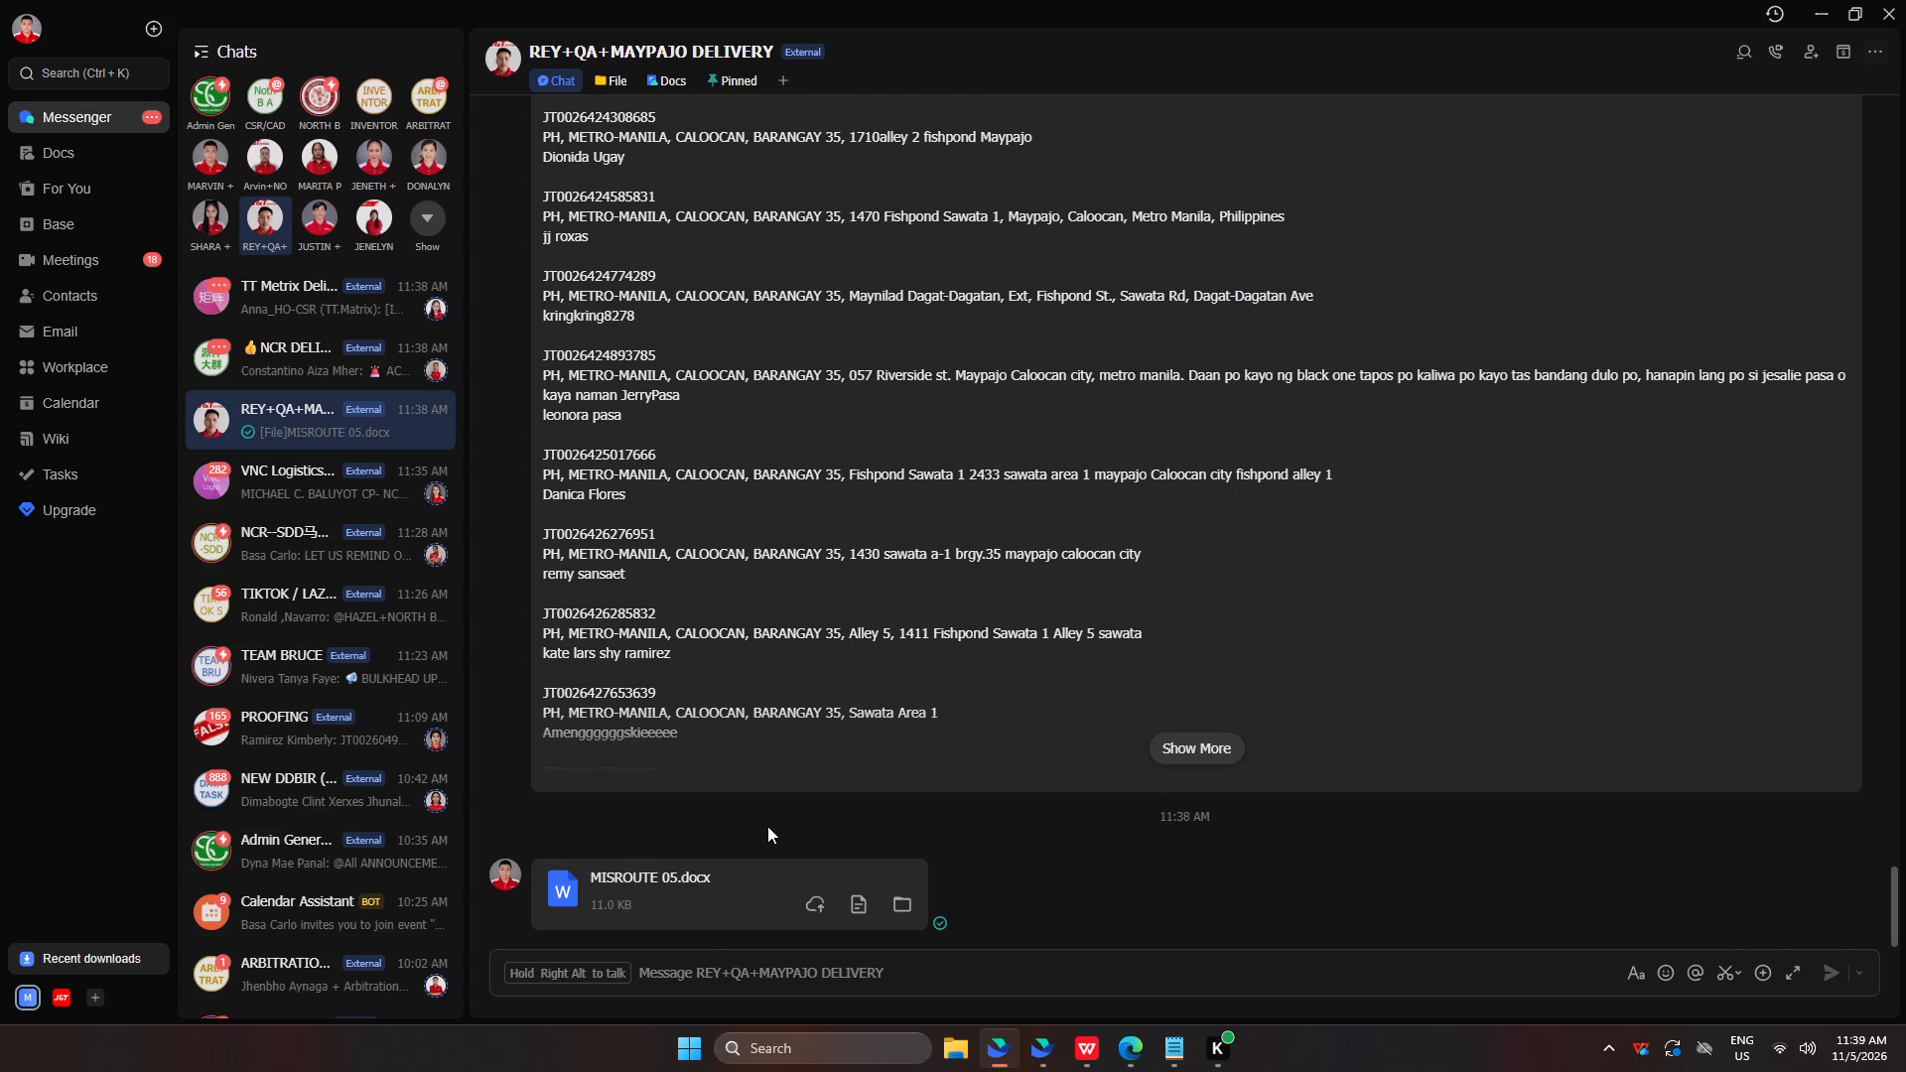
Switch to the 3RD AVE. daily manifest spreadsheet in WPS Office.
{"action": "left_click", "coordinate": [1030, 1061]}
{"action": "left_click", "coordinate": [1081, 1052]}
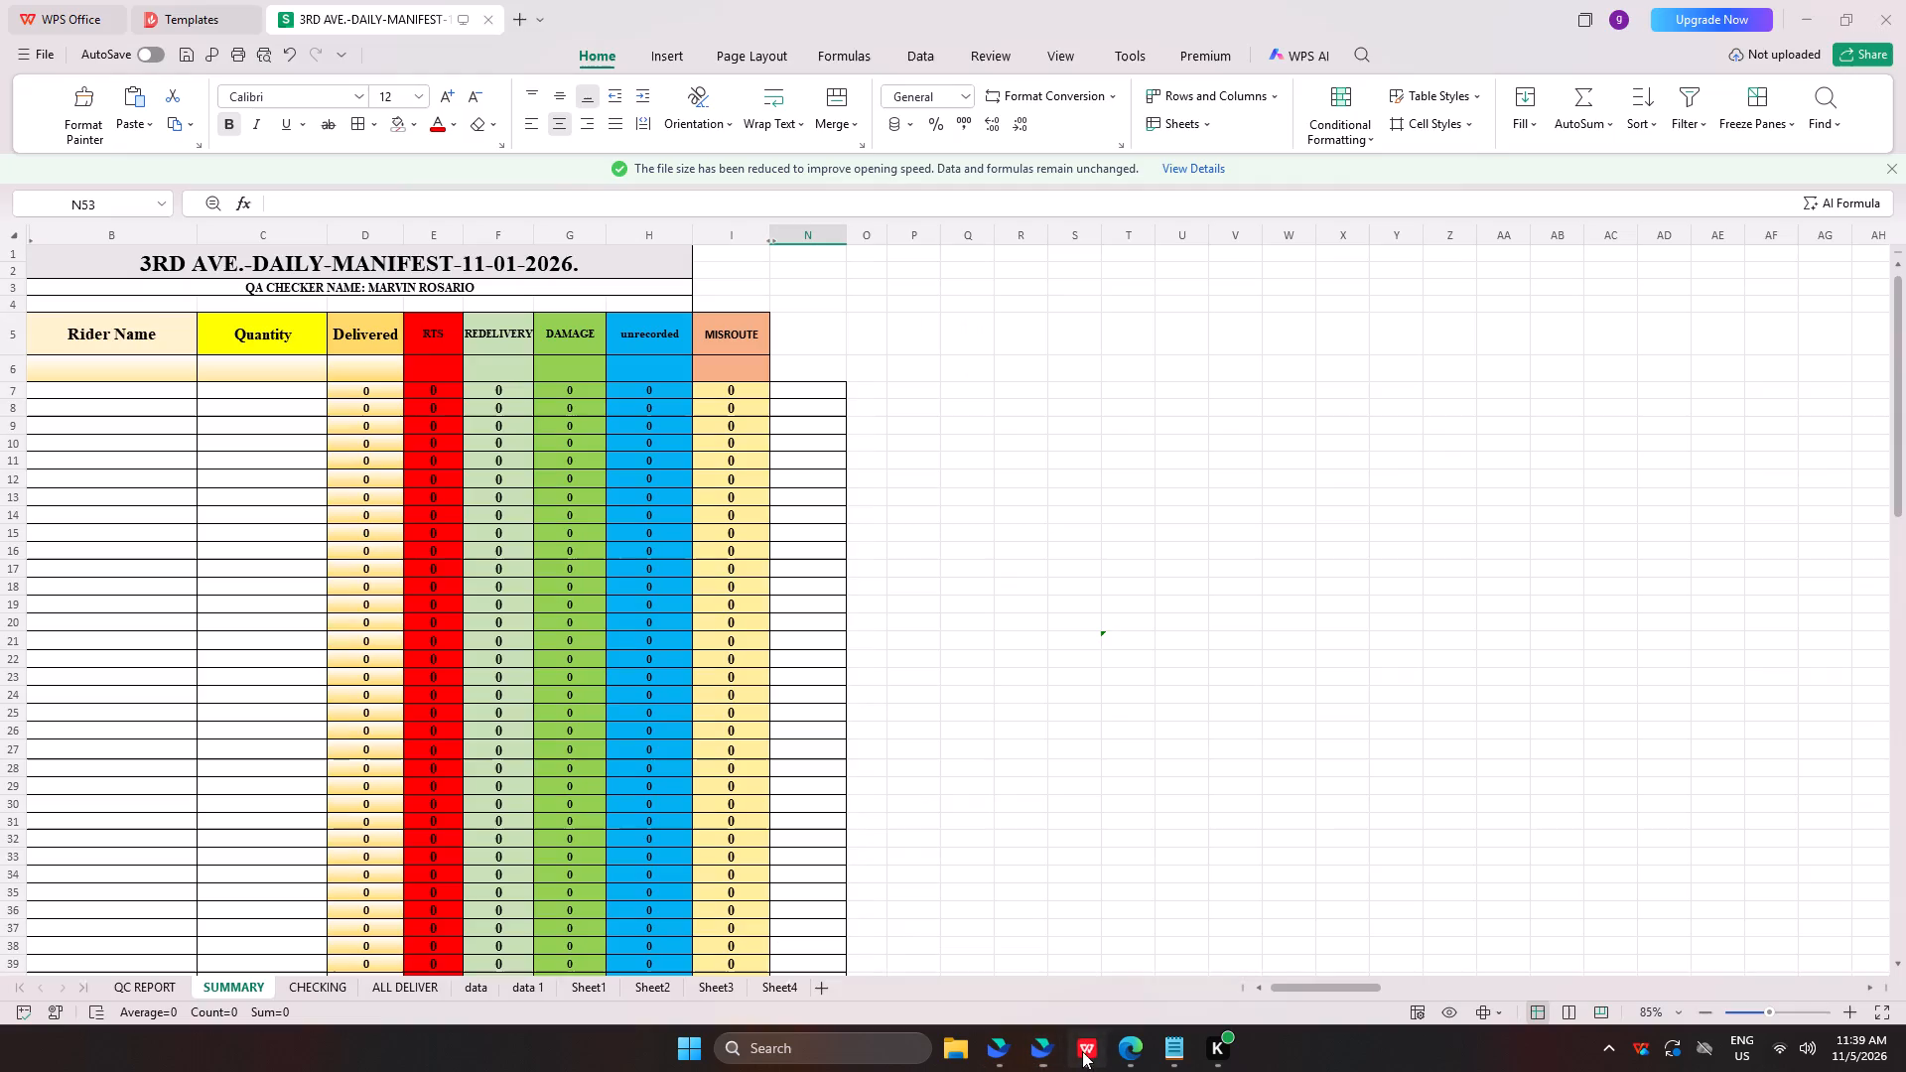
Switch to Feishu and look through the newer messages in the NORTH B DELIVERY 派件 chat.
{"action": "left_click", "coordinate": [1132, 1048]}
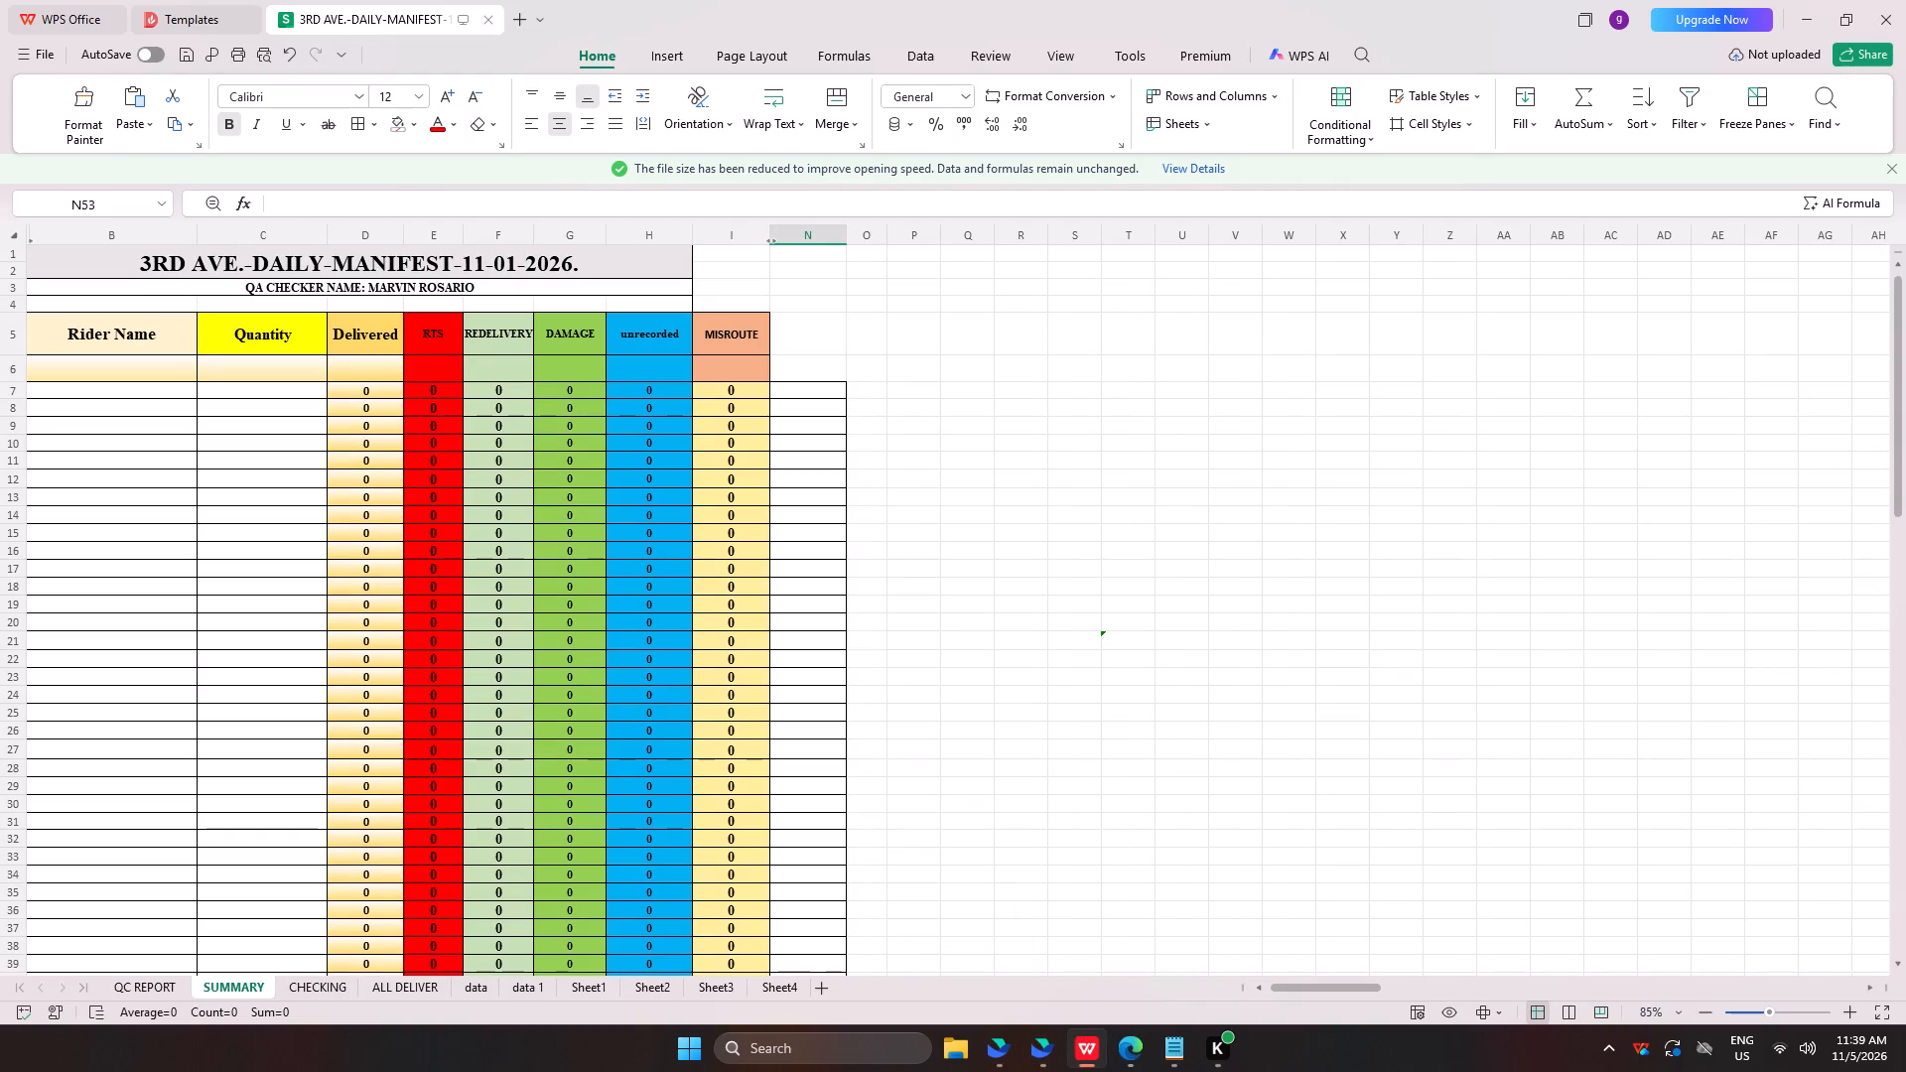
{"action": "key", "text": "alt+Tab"}
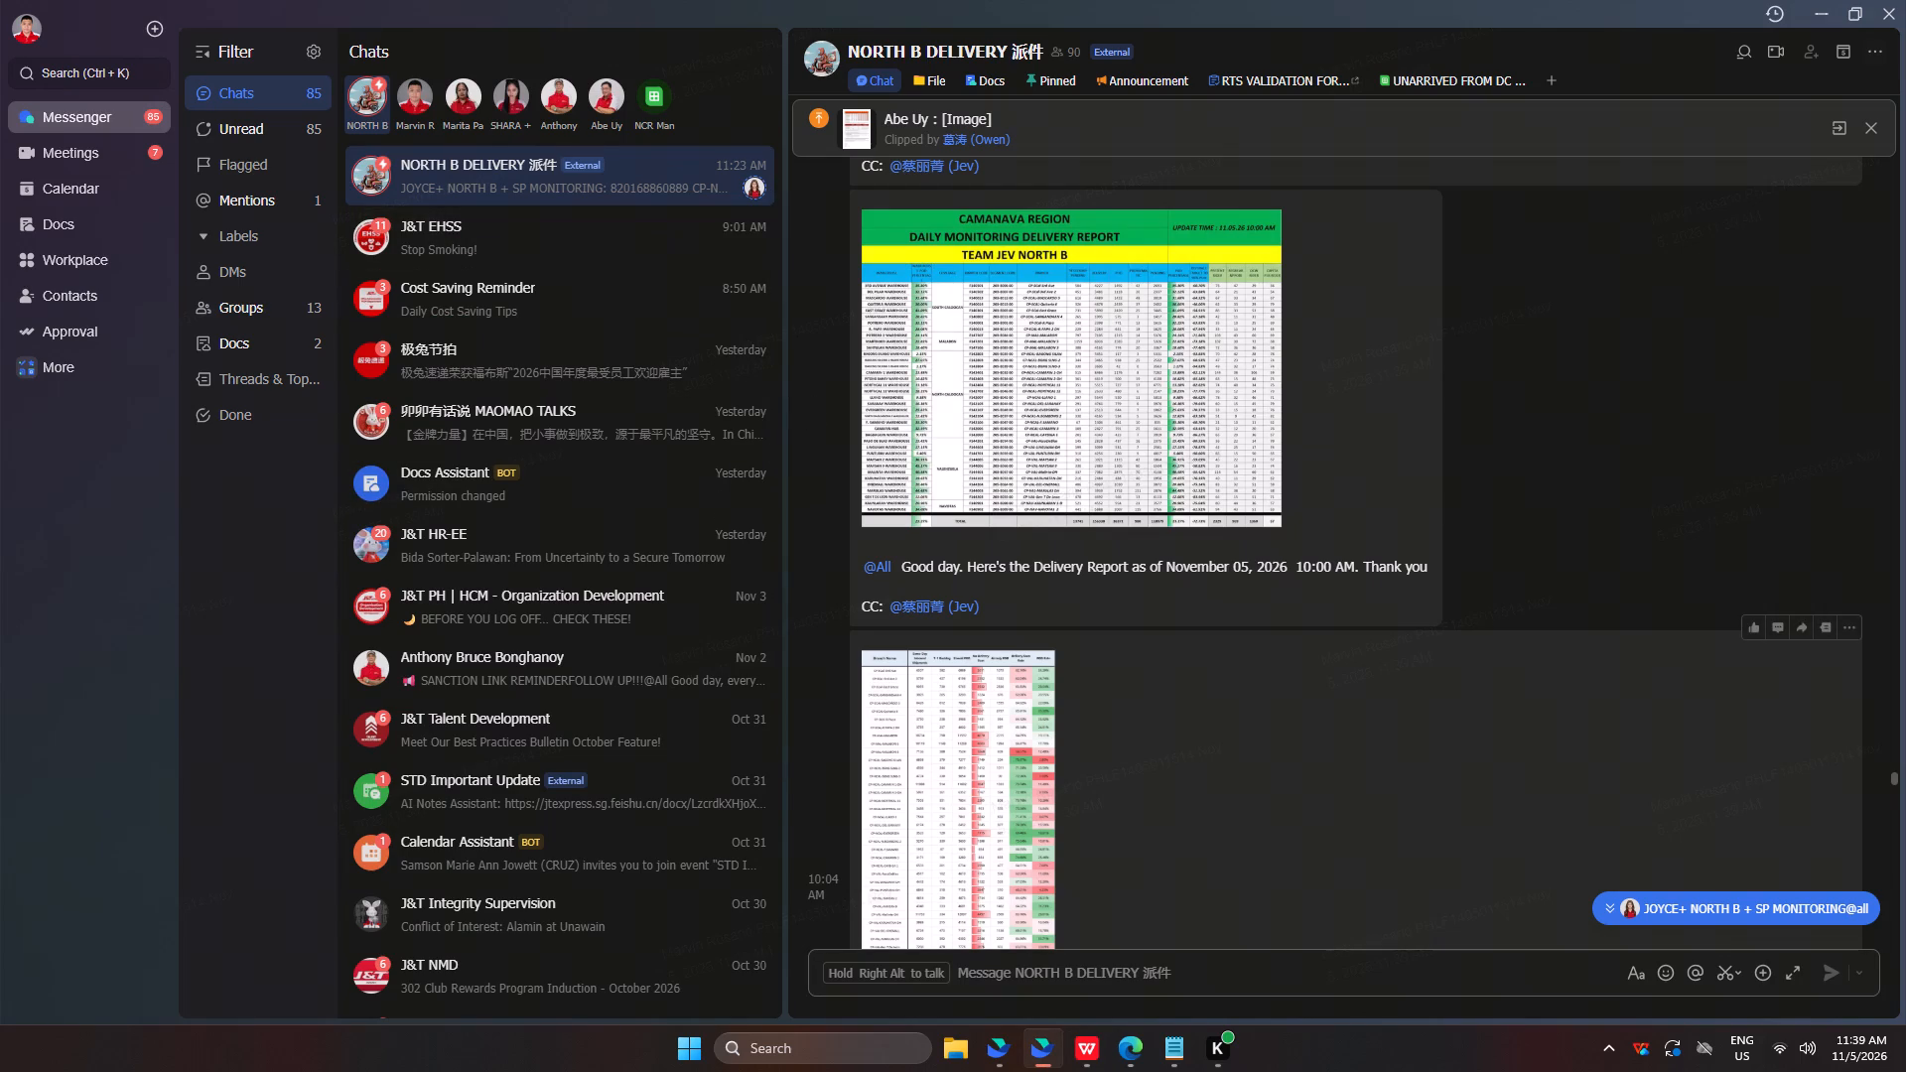
{"action": "scroll", "coordinate": [995, 822], "scroll_direction": "down", "scroll_amount": 20}
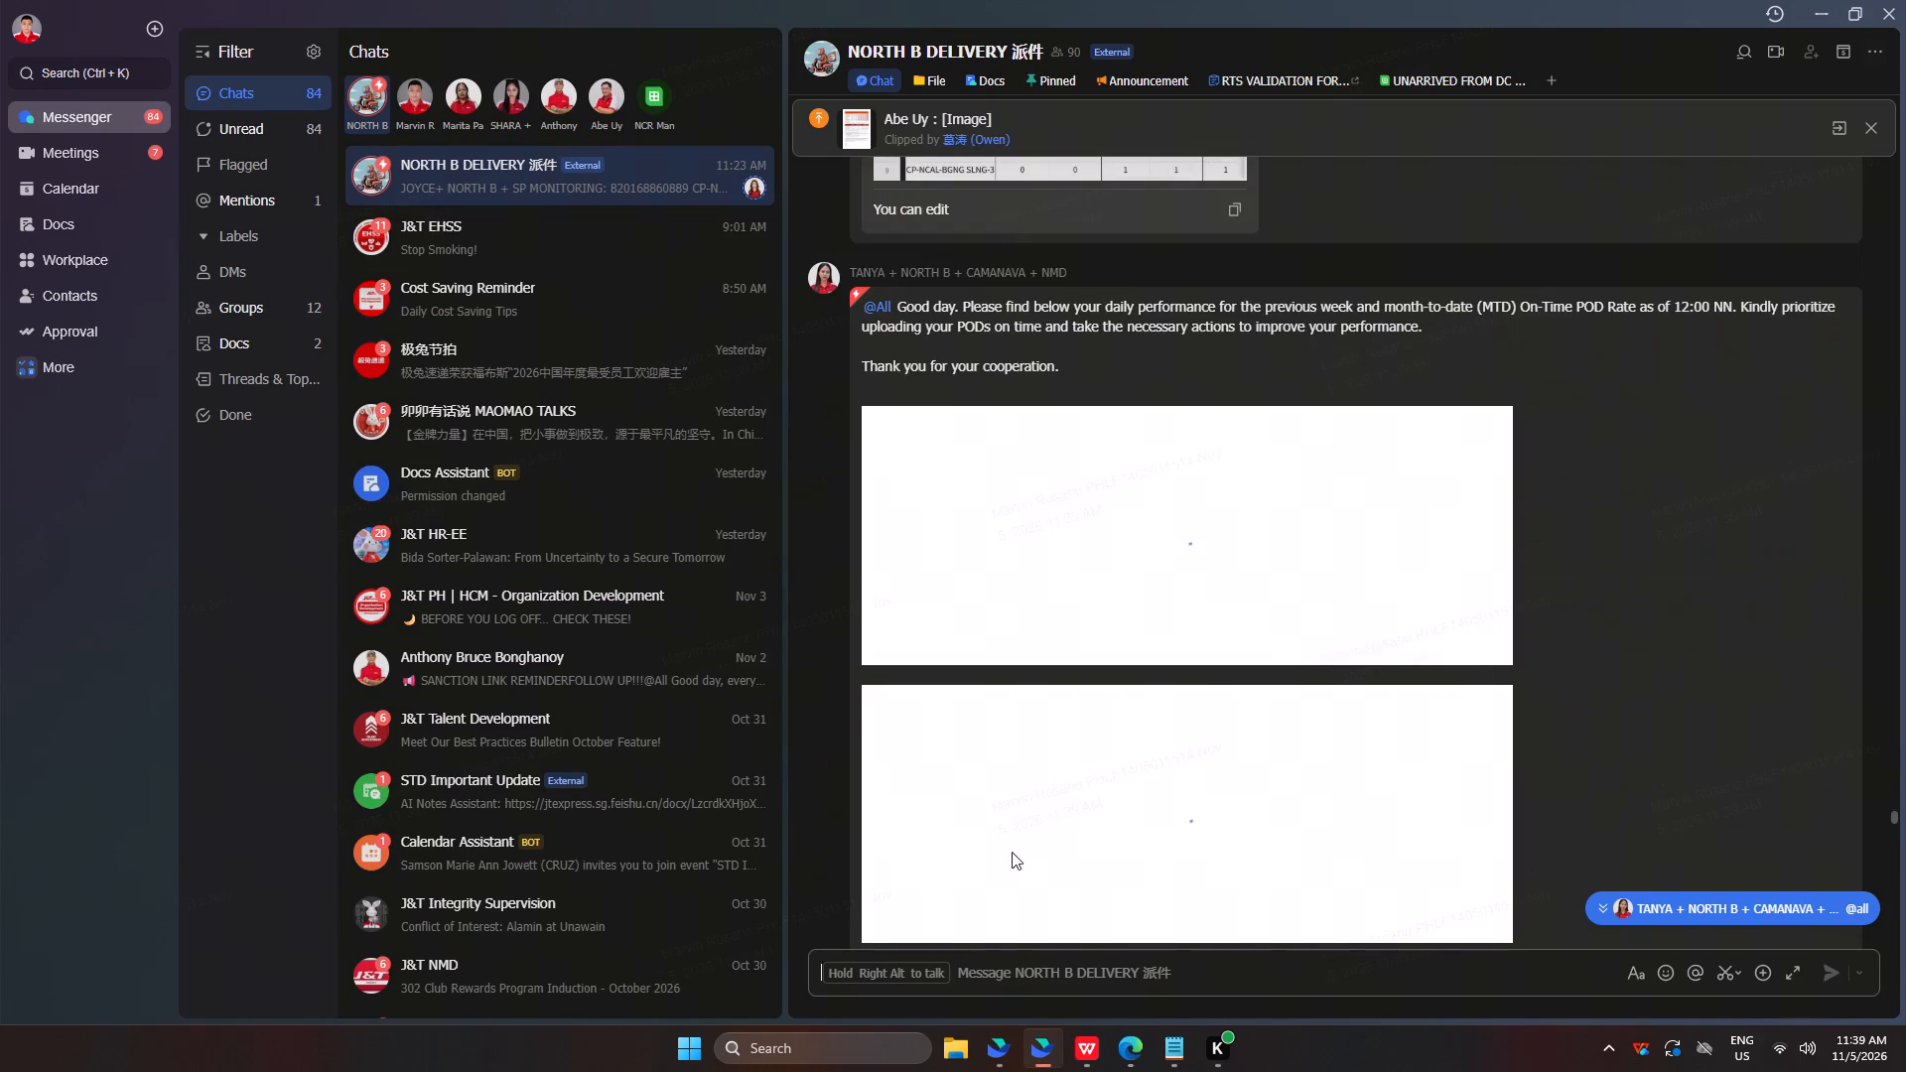